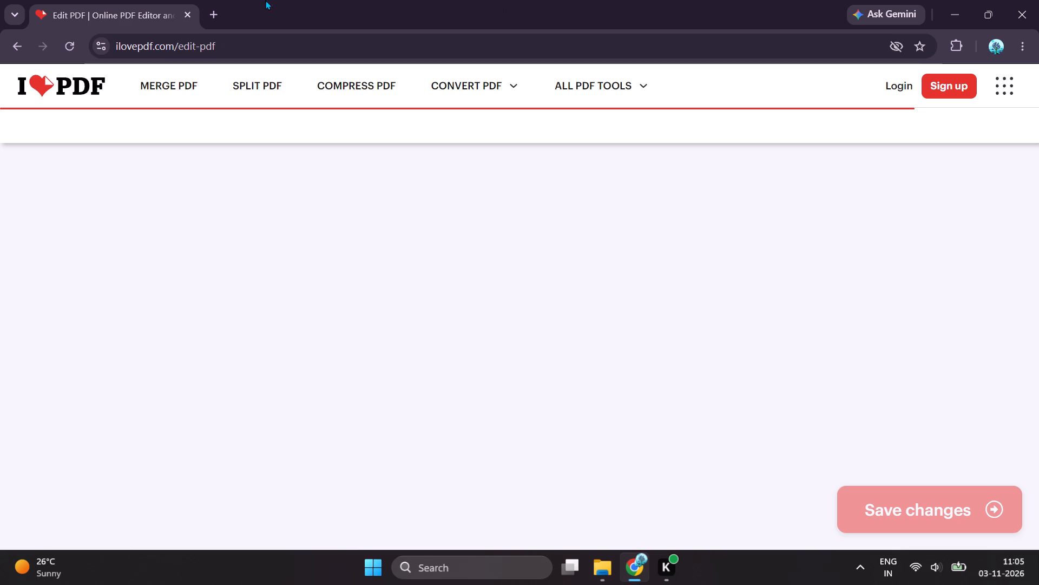
Search Google for "sedge pdf" in a new tab and open Sejda's Easy to use Online PDF editor page.
{"action": "left_click", "coordinate": [215, 16]}
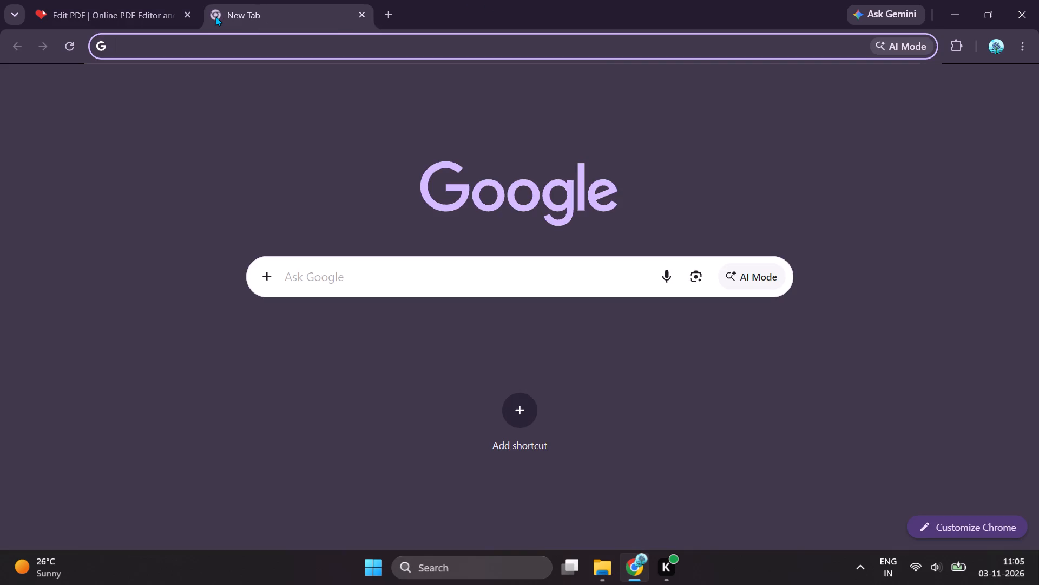
{"action": "left_click", "coordinate": [216, 43]}
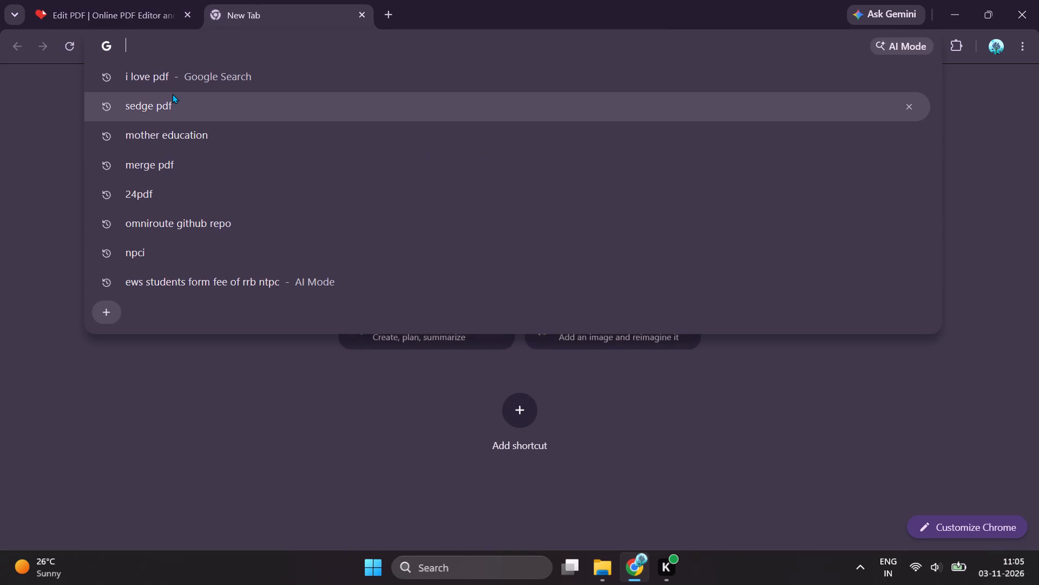
{"action": "left_click", "coordinate": [172, 94]}
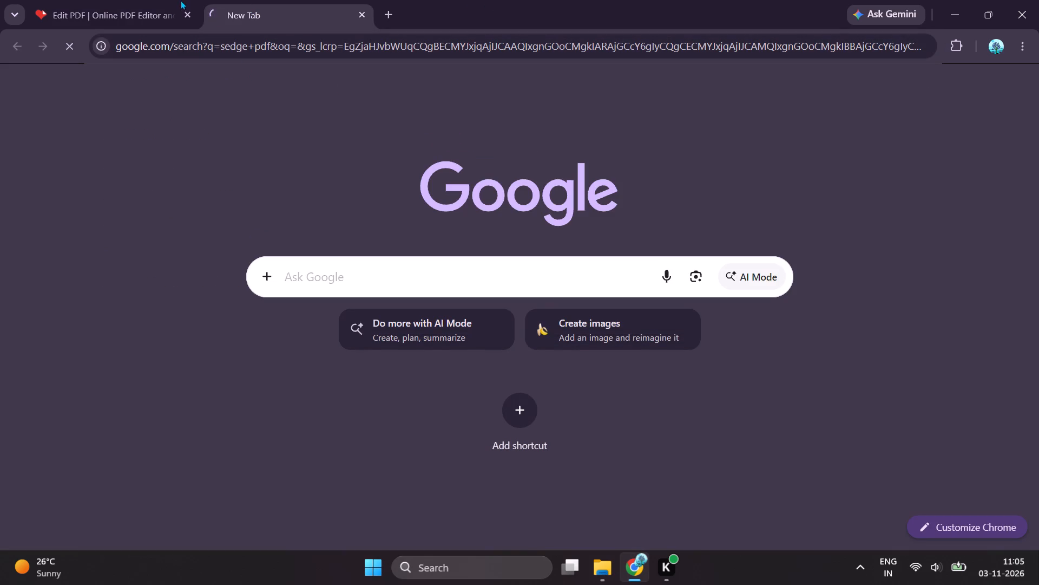
{"action": "left_click", "coordinate": [143, 10]}
{"action": "left_click", "coordinate": [232, 18]}
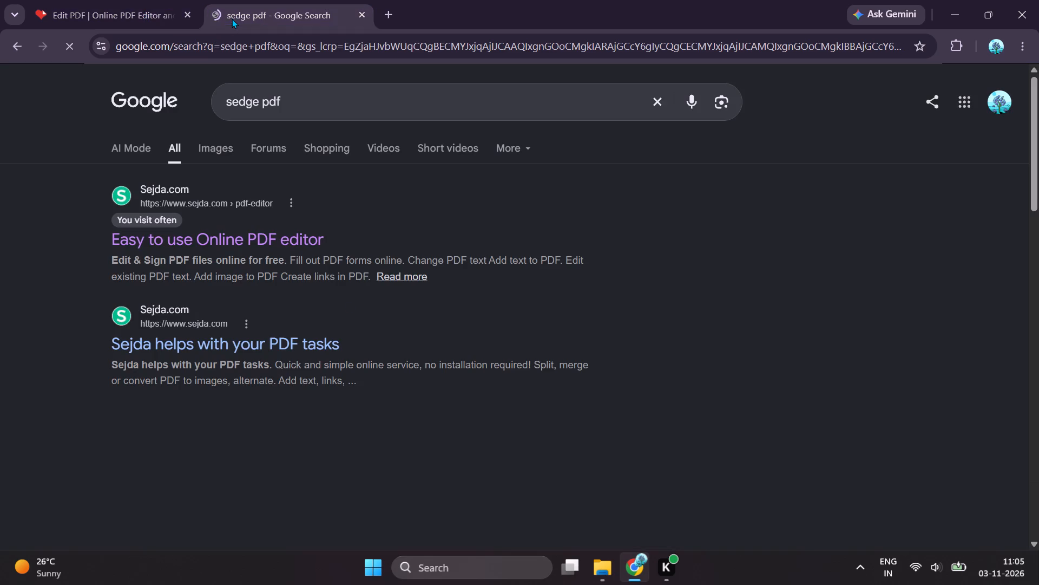
{"action": "left_click", "coordinate": [229, 227]}
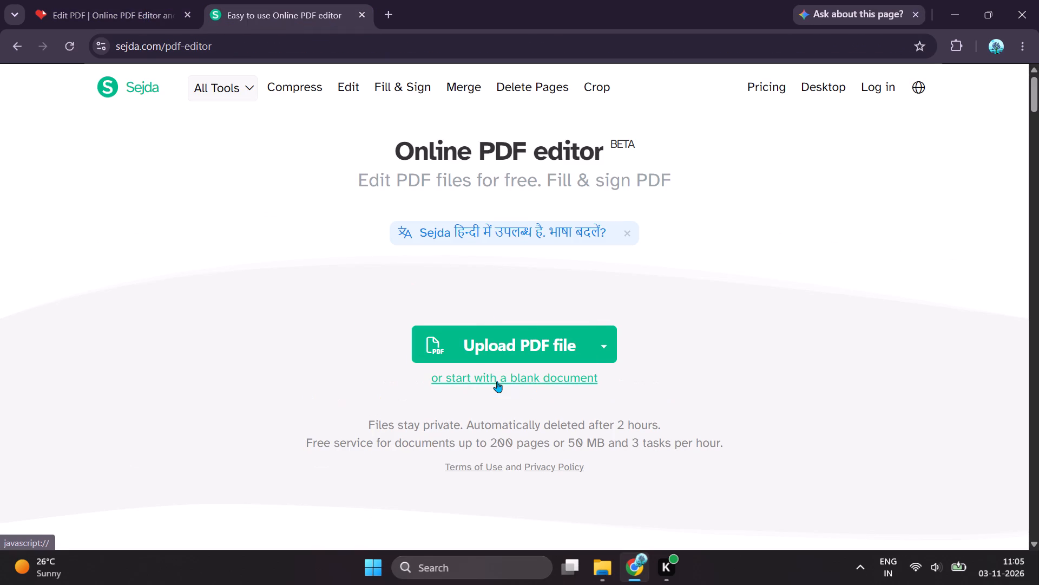
Start uploading a PDF file from the computer to Sejda's online PDF editor.
{"action": "left_click", "coordinate": [482, 358]}
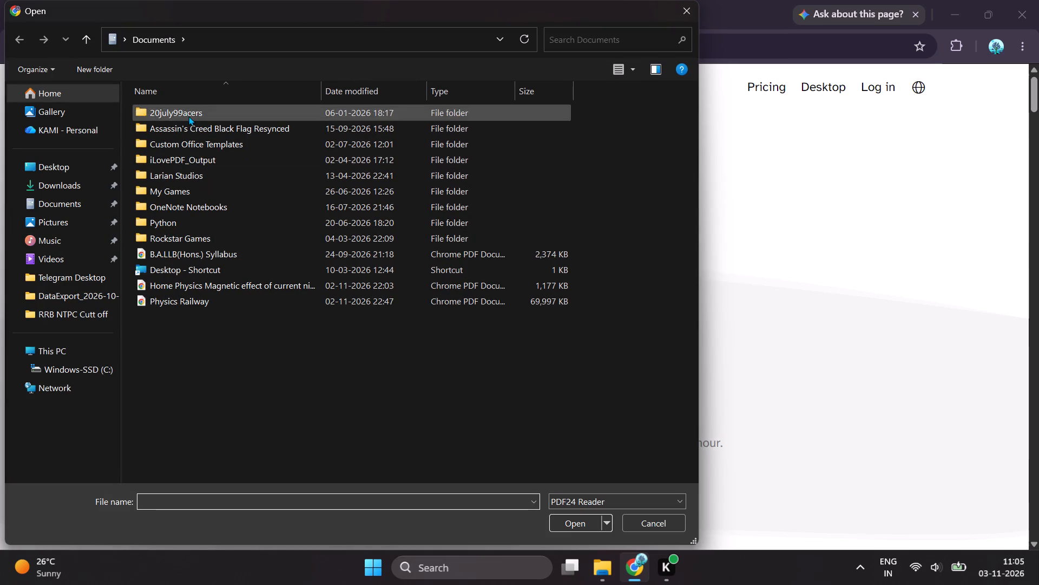
Open the Physics Railway PDF from the Documents folder in the Sejda online PDF editor.
{"action": "left_click_drag", "start_coordinate": [190, 308], "coordinate": [566, 529]}
{"action": "left_click", "coordinate": [566, 529]}
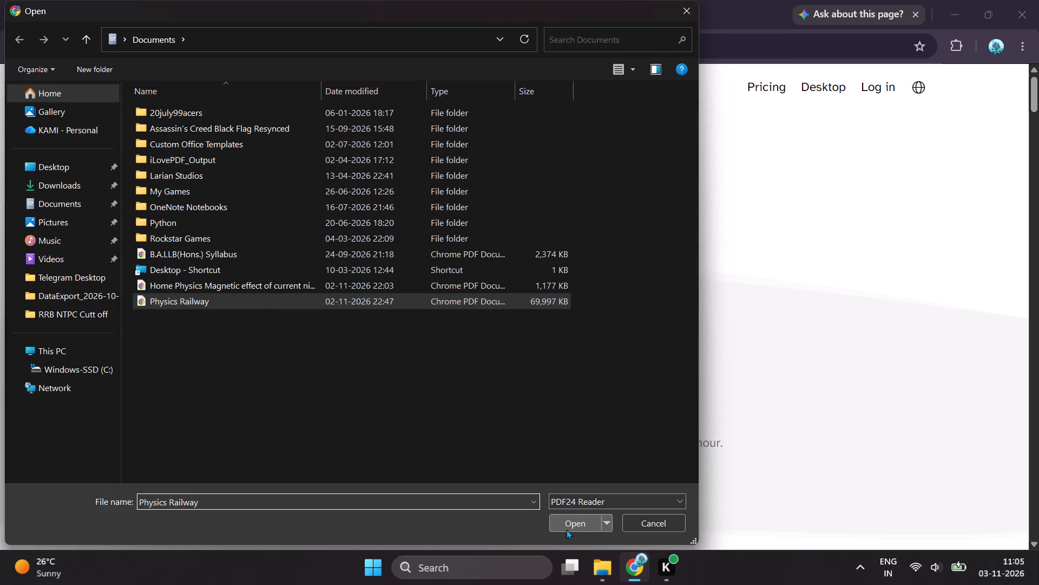
Examine the loaded document in the Sejda editor, from the editor header through its first few pages.
{"action": "scroll", "coordinate": [424, 288], "scroll_direction": "down", "scroll_amount": 4}
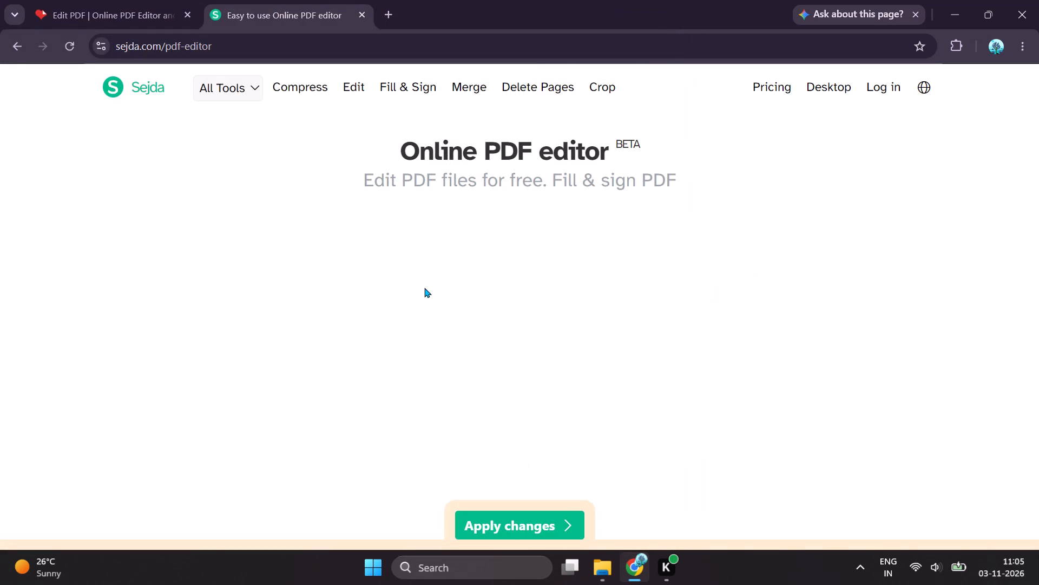
{"action": "scroll", "coordinate": [465, 369], "scroll_direction": "down", "scroll_amount": 3}
{"action": "scroll", "coordinate": [465, 369], "scroll_direction": "up", "scroll_amount": 4}
{"action": "scroll", "coordinate": [465, 369], "scroll_direction": "down", "scroll_amount": 3}
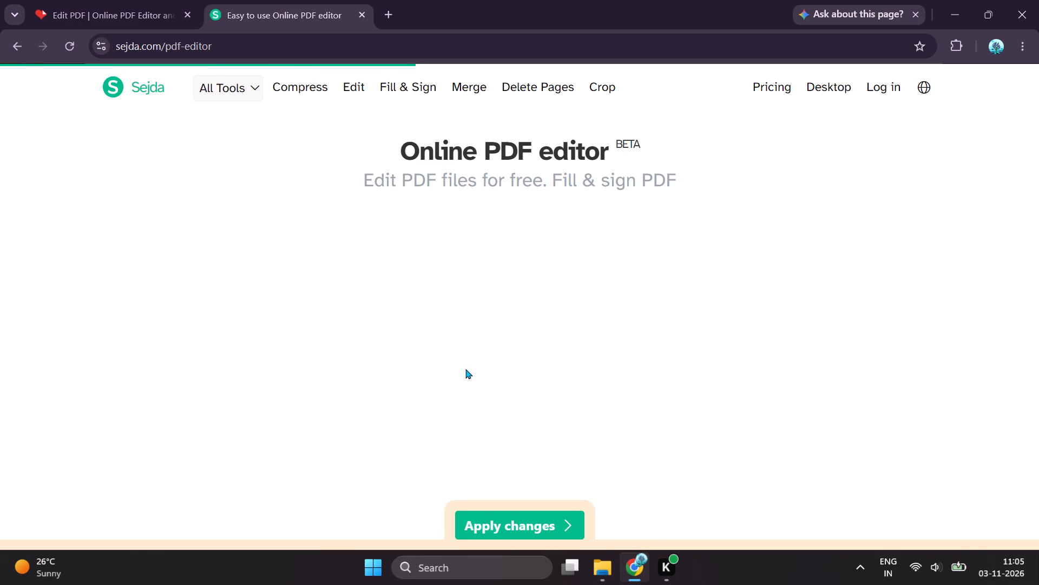
{"action": "scroll", "coordinate": [465, 369], "scroll_direction": "down", "scroll_amount": 2}
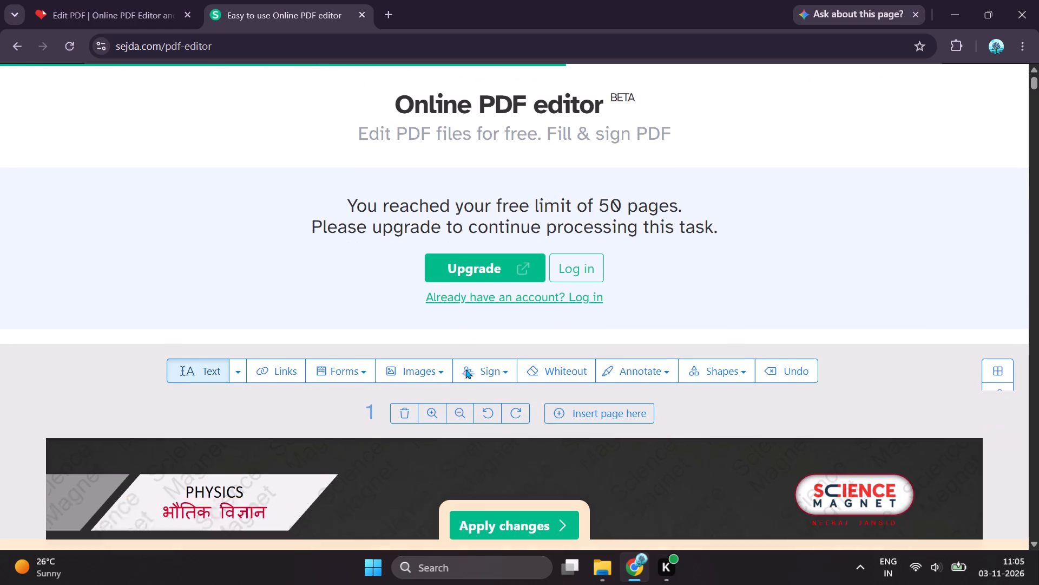
{"action": "scroll", "coordinate": [465, 369], "scroll_direction": "down", "scroll_amount": 2}
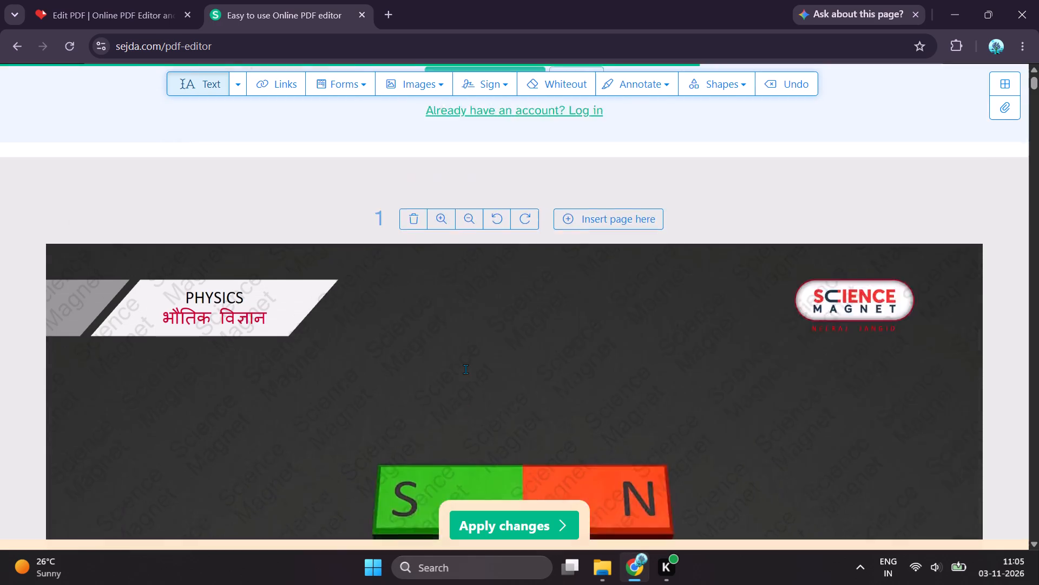
{"action": "scroll", "coordinate": [465, 369], "scroll_direction": "down", "scroll_amount": 6}
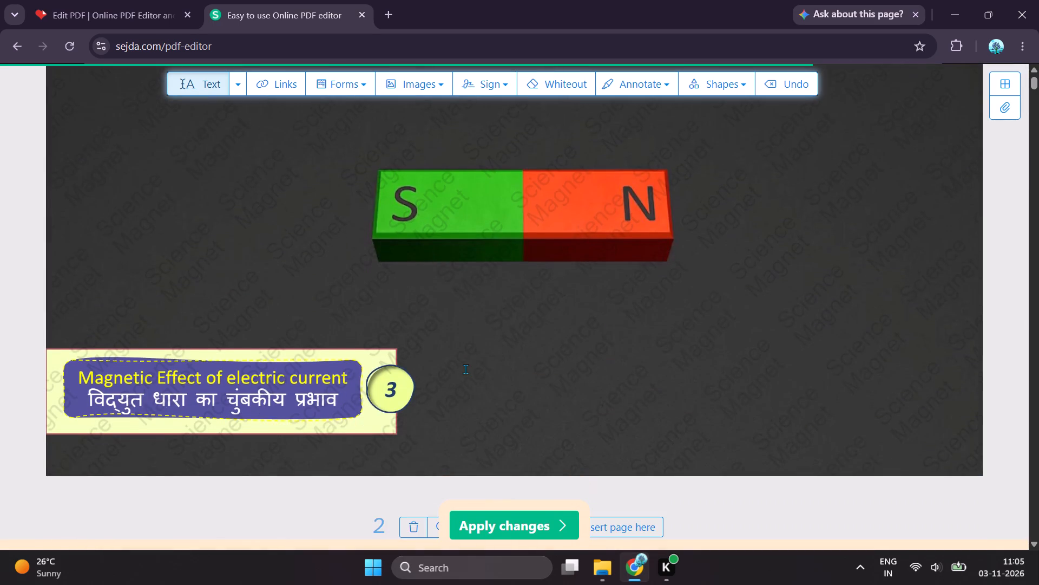
{"action": "scroll", "coordinate": [465, 369], "scroll_direction": "down", "scroll_amount": 8}
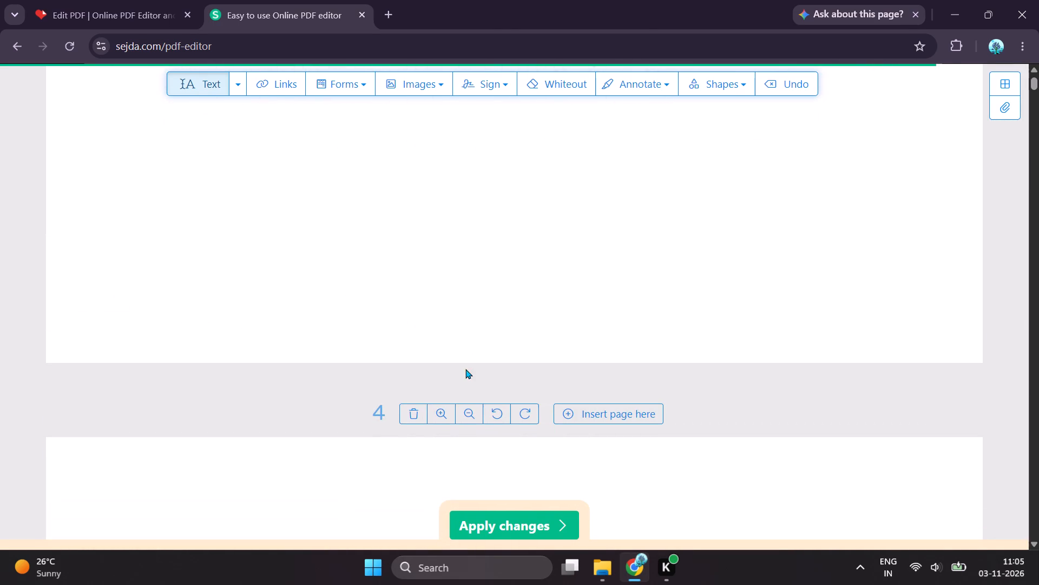
Switch to the iLovePDF editor and check which options the page 1 thumbnail offers.
{"action": "left_click", "coordinate": [148, 0]}
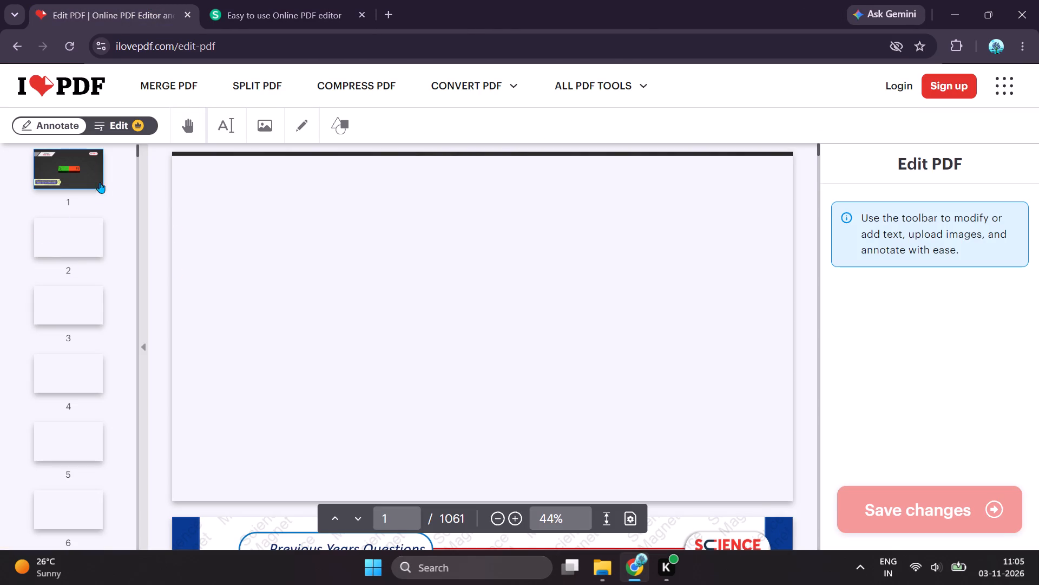
{"action": "right_click", "coordinate": [91, 167]}
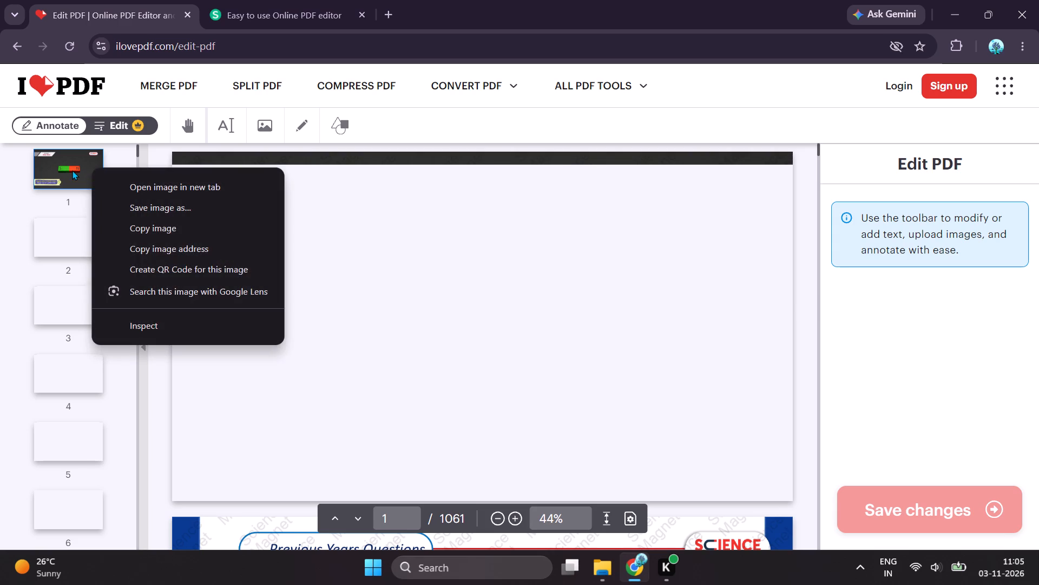
{"action": "double_click", "coordinate": [72, 170]}
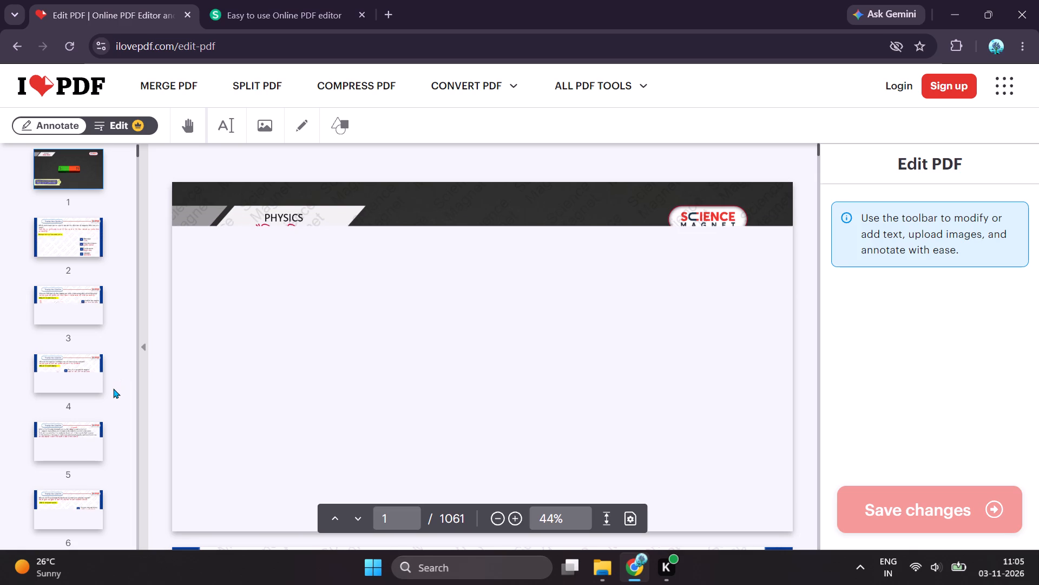
Look through the document's page thumbnails in the iLovePDF editor, starting from the first pages.
{"action": "scroll", "coordinate": [113, 388], "scroll_direction": "down", "scroll_amount": 9}
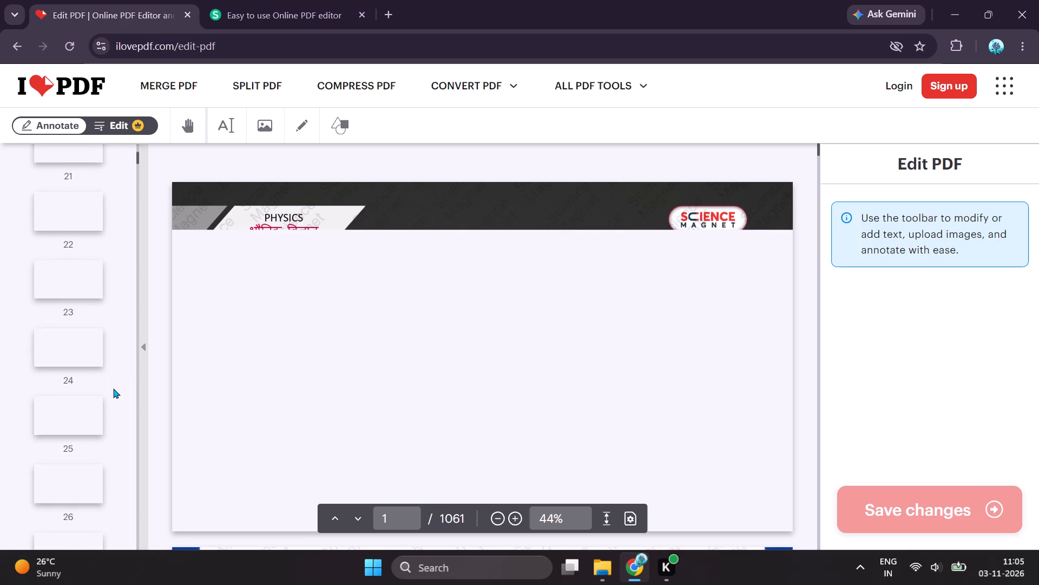
{"action": "scroll", "coordinate": [113, 388], "scroll_direction": "up", "scroll_amount": 6}
{"action": "scroll", "coordinate": [113, 388], "scroll_direction": "down", "scroll_amount": 4}
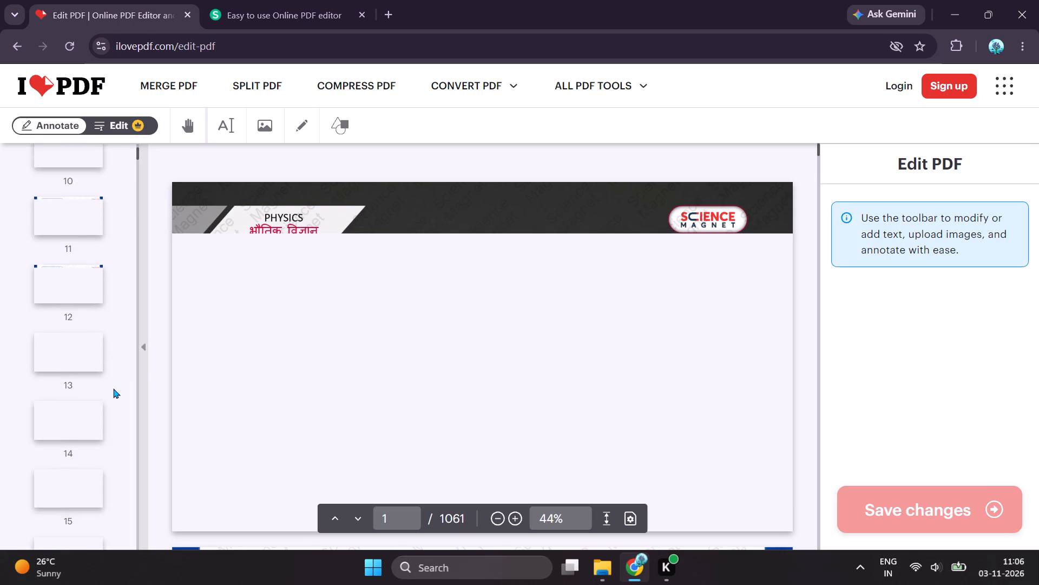
{"action": "scroll", "coordinate": [113, 388], "scroll_direction": "up", "scroll_amount": 5}
{"action": "scroll", "coordinate": [113, 388], "scroll_direction": "down", "scroll_amount": 4}
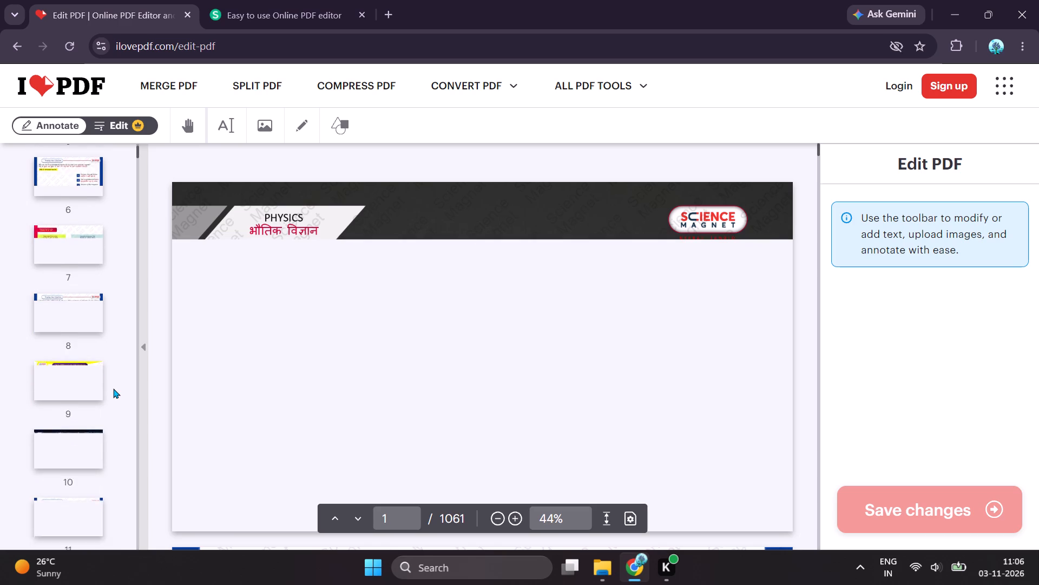
{"action": "scroll", "coordinate": [113, 388], "scroll_direction": "down", "scroll_amount": 3}
{"action": "scroll", "coordinate": [113, 388], "scroll_direction": "up", "scroll_amount": 1}
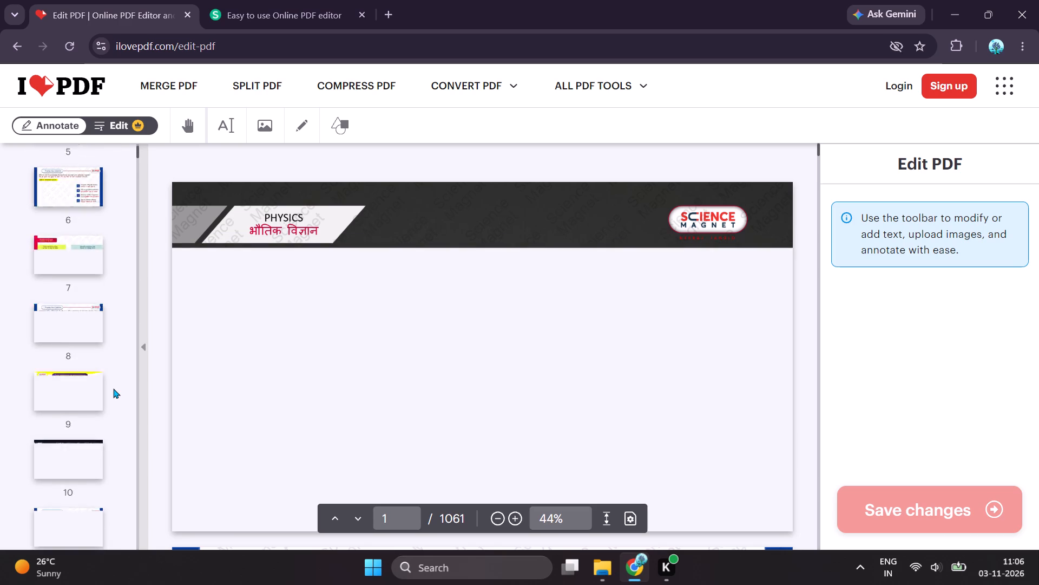
{"action": "scroll", "coordinate": [113, 388], "scroll_direction": "up", "scroll_amount": 3}
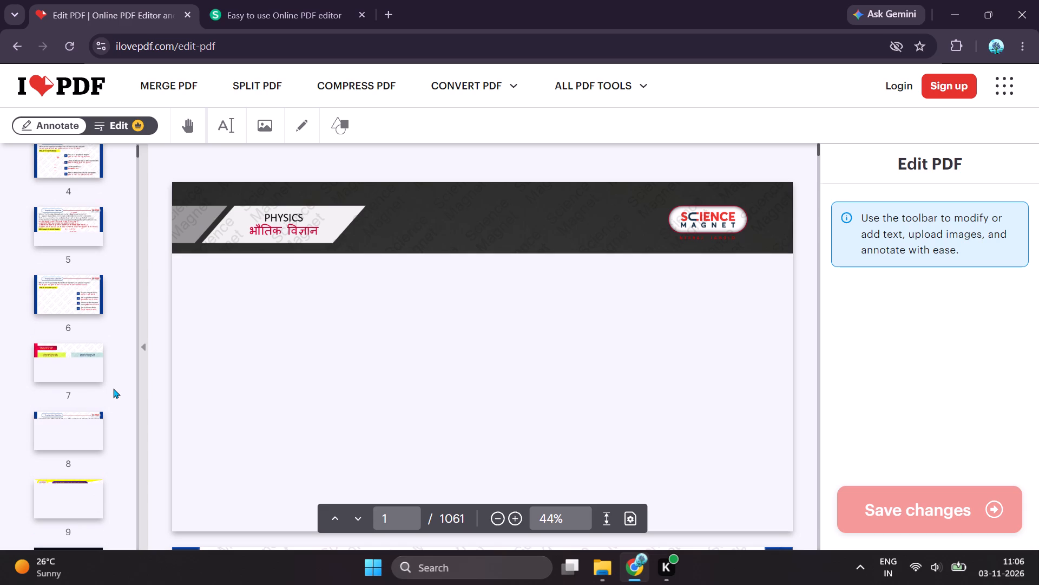
{"action": "scroll", "coordinate": [113, 388], "scroll_direction": "down", "scroll_amount": 11}
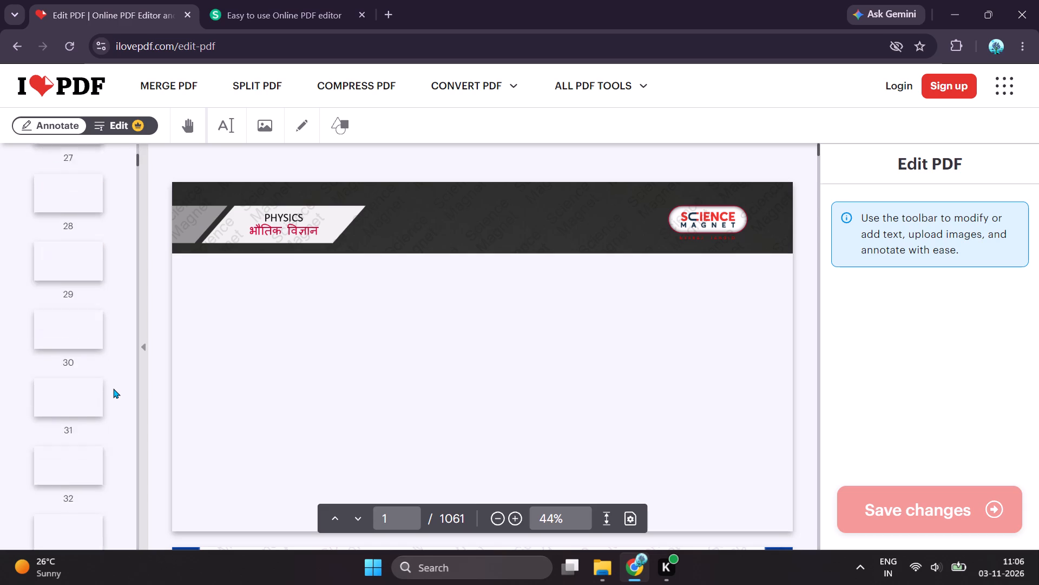
{"action": "scroll", "coordinate": [113, 388], "scroll_direction": "down", "scroll_amount": 19}
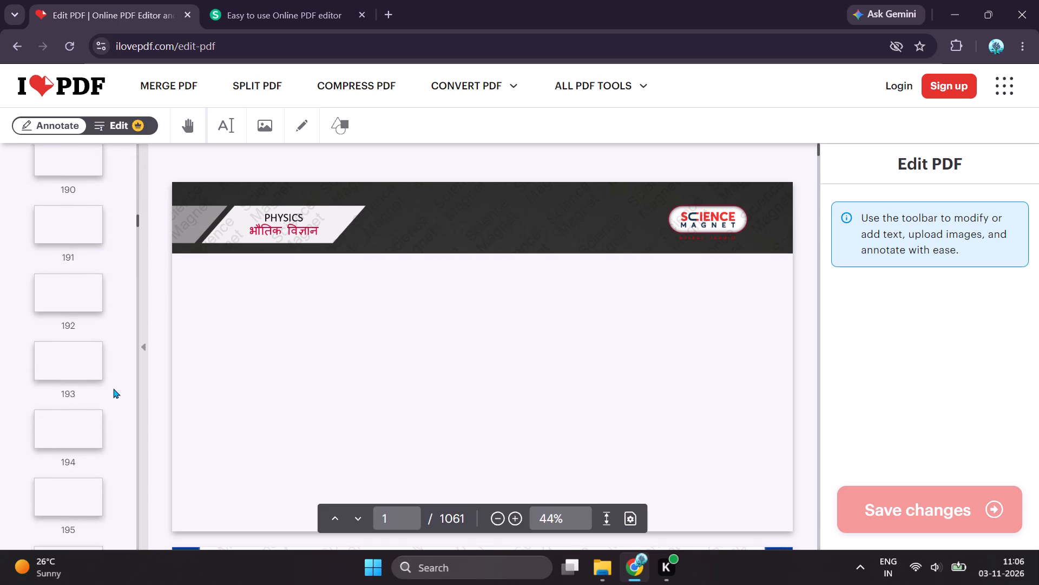
Go back to the early page thumbnails and review them one after another up to around page 37.
{"action": "scroll", "coordinate": [113, 388], "scroll_direction": "up", "scroll_amount": 19}
{"action": "scroll", "coordinate": [113, 388], "scroll_direction": "up", "scroll_amount": 20}
{"action": "scroll", "coordinate": [113, 388], "scroll_direction": "up", "scroll_amount": 4}
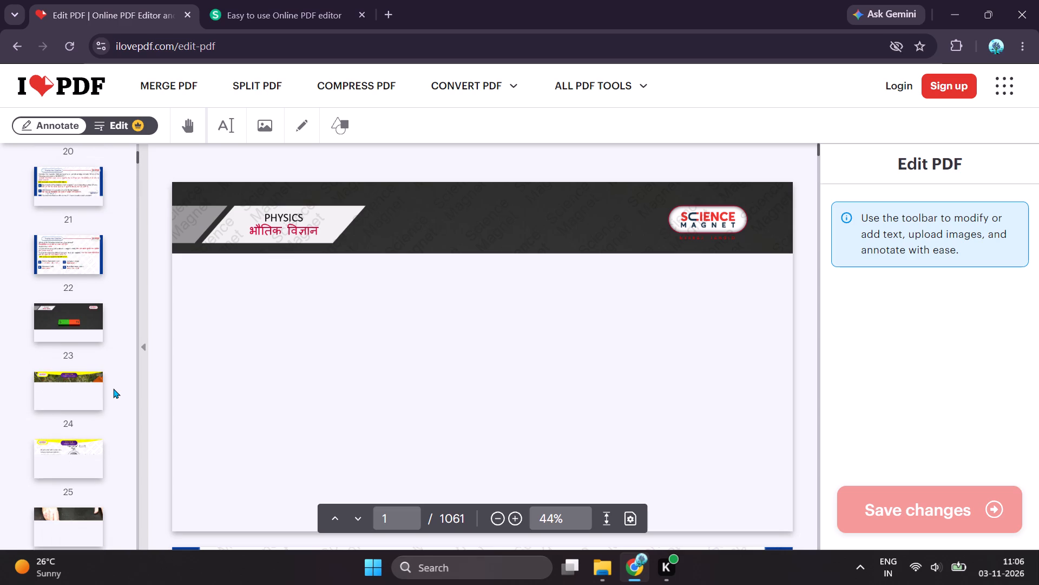
{"action": "scroll", "coordinate": [113, 388], "scroll_direction": "up", "scroll_amount": 4}
{"action": "scroll", "coordinate": [113, 388], "scroll_direction": "down", "scroll_amount": 5}
{"action": "scroll", "coordinate": [113, 388], "scroll_direction": "up", "scroll_amount": 7}
{"action": "scroll", "coordinate": [113, 388], "scroll_direction": "down", "scroll_amount": 1}
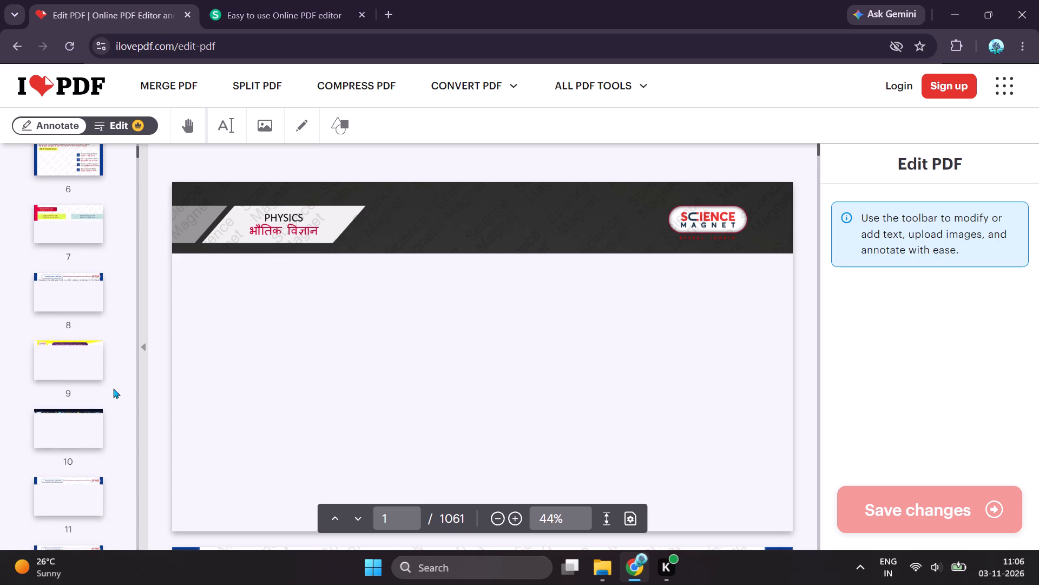
{"action": "scroll", "coordinate": [113, 388], "scroll_direction": "down", "scroll_amount": 1}
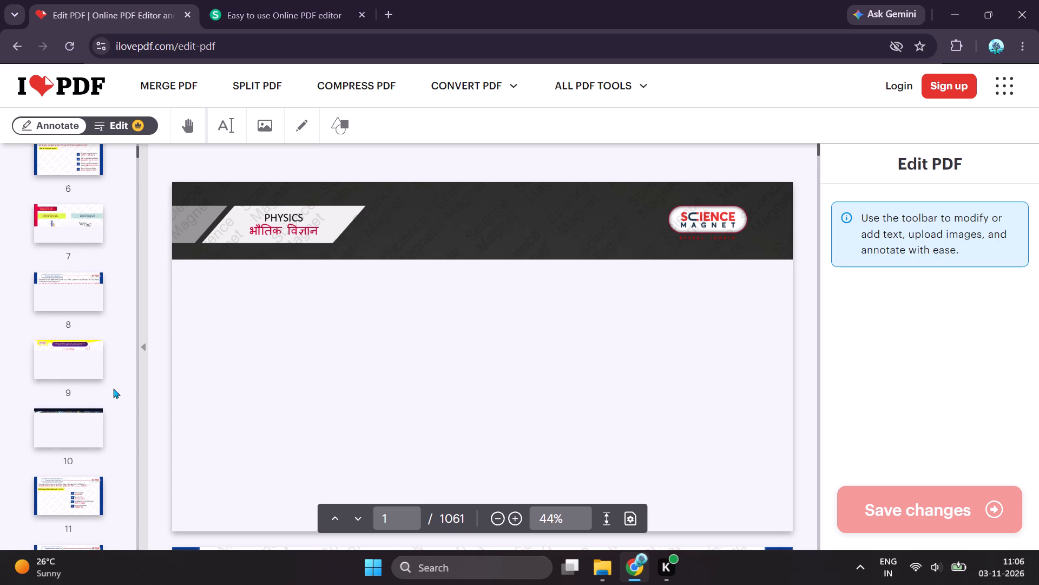
{"action": "scroll", "coordinate": [113, 388], "scroll_direction": "down", "scroll_amount": 1}
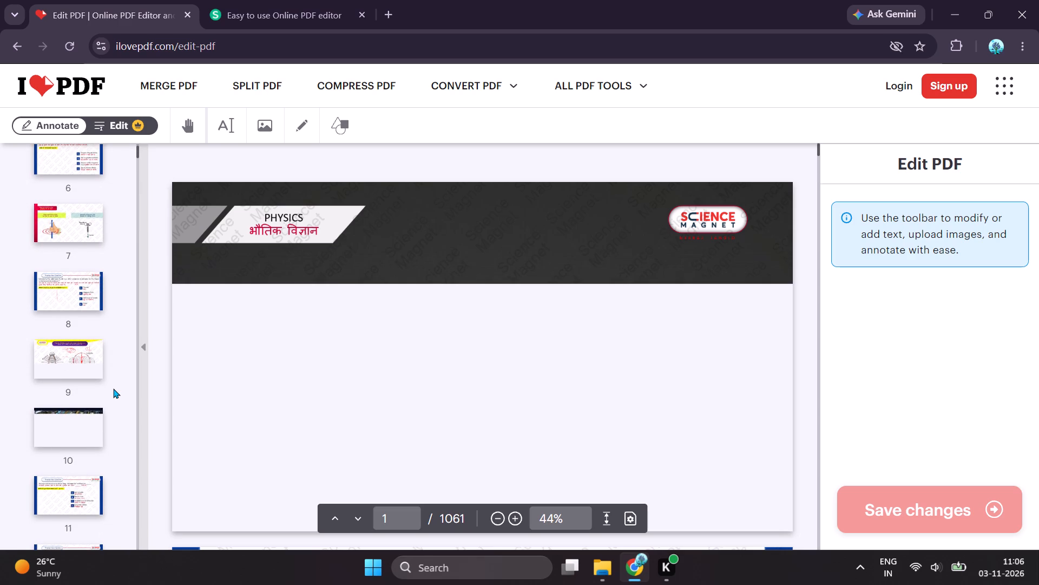
{"action": "scroll", "coordinate": [113, 388], "scroll_direction": "down", "scroll_amount": 4}
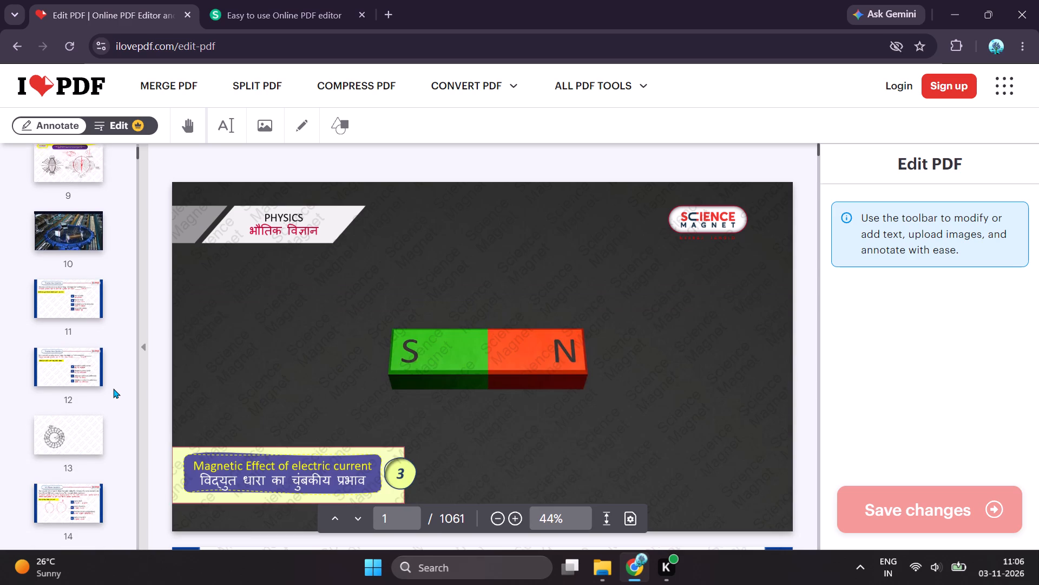
{"action": "scroll", "coordinate": [113, 388], "scroll_direction": "down", "scroll_amount": 8}
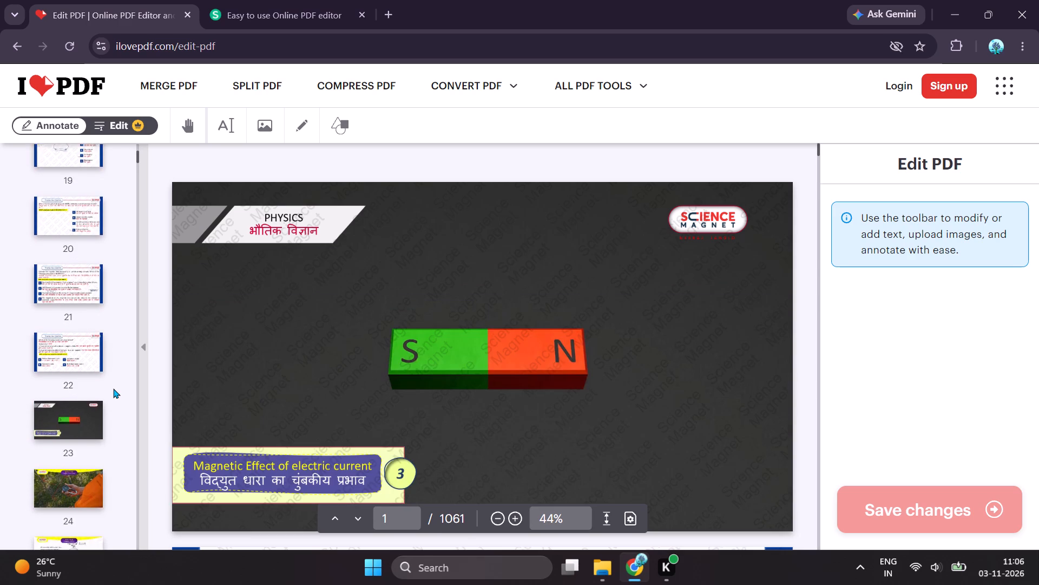
{"action": "scroll", "coordinate": [113, 388], "scroll_direction": "down", "scroll_amount": 1}
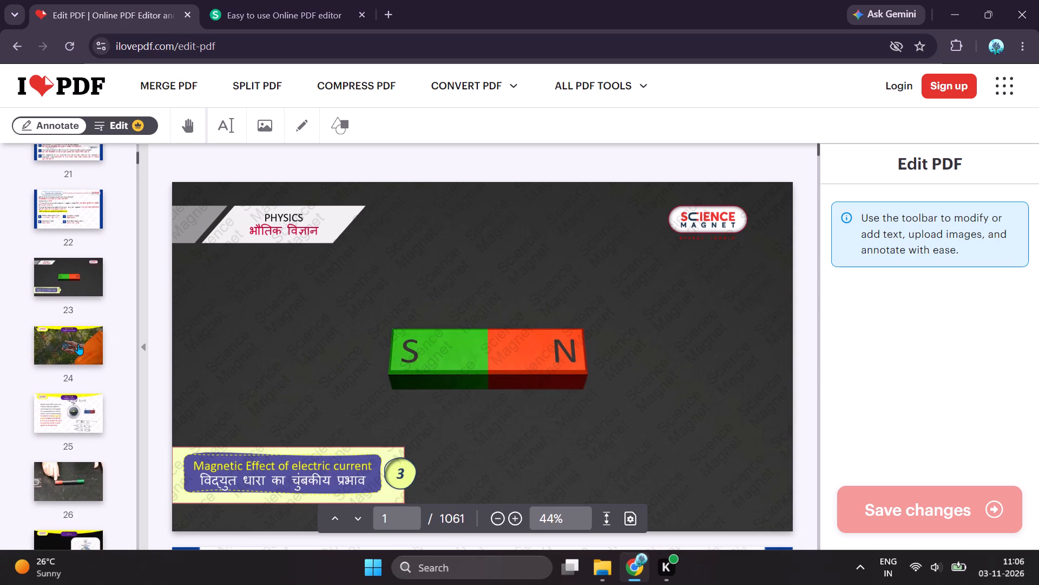
{"action": "scroll", "coordinate": [78, 344], "scroll_direction": "down", "scroll_amount": 1}
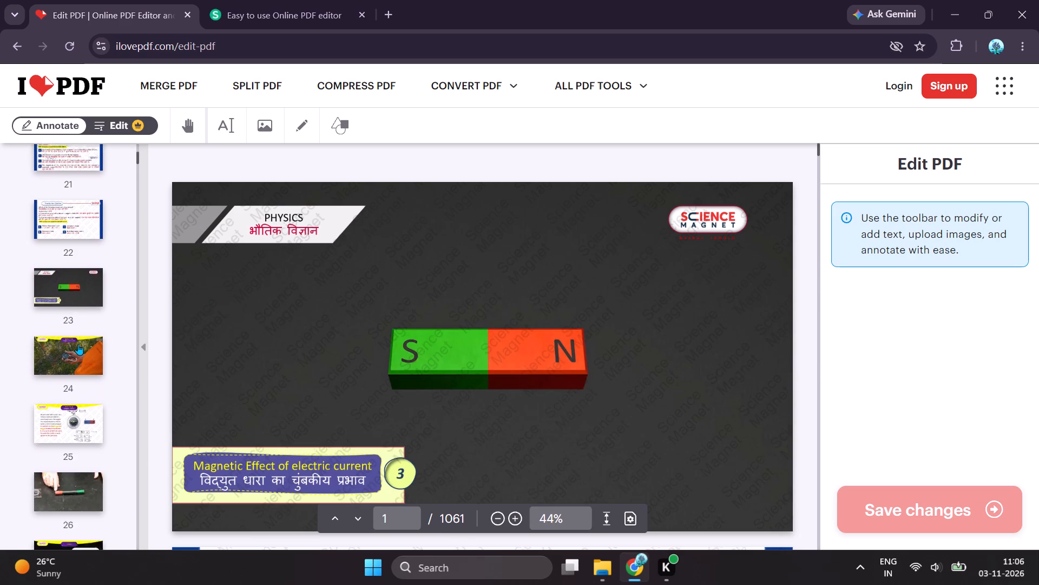
{"action": "scroll", "coordinate": [78, 344], "scroll_direction": "down", "scroll_amount": 7}
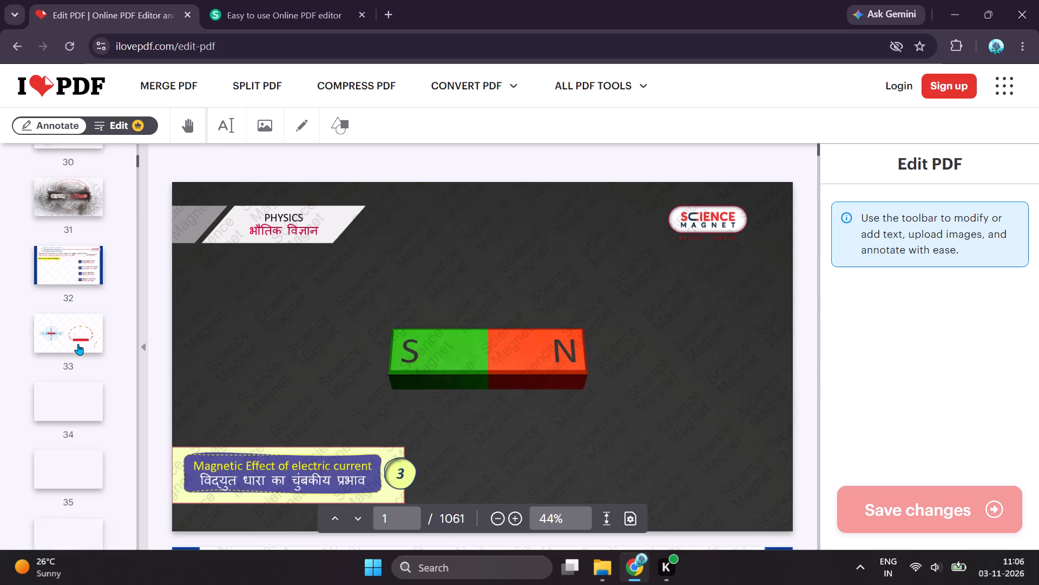
{"action": "scroll", "coordinate": [78, 344], "scroll_direction": "down", "scroll_amount": 1}
{"action": "scroll", "coordinate": [78, 344], "scroll_direction": "up", "scroll_amount": 1}
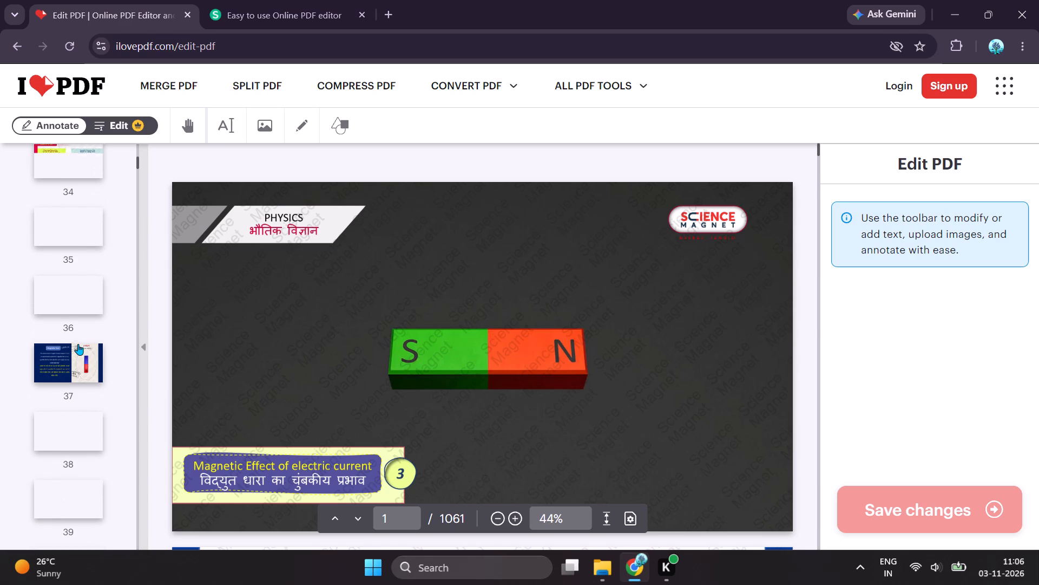
Go to page 37 and check which options its thumbnail offers.
{"action": "left_click", "coordinate": [79, 352]}
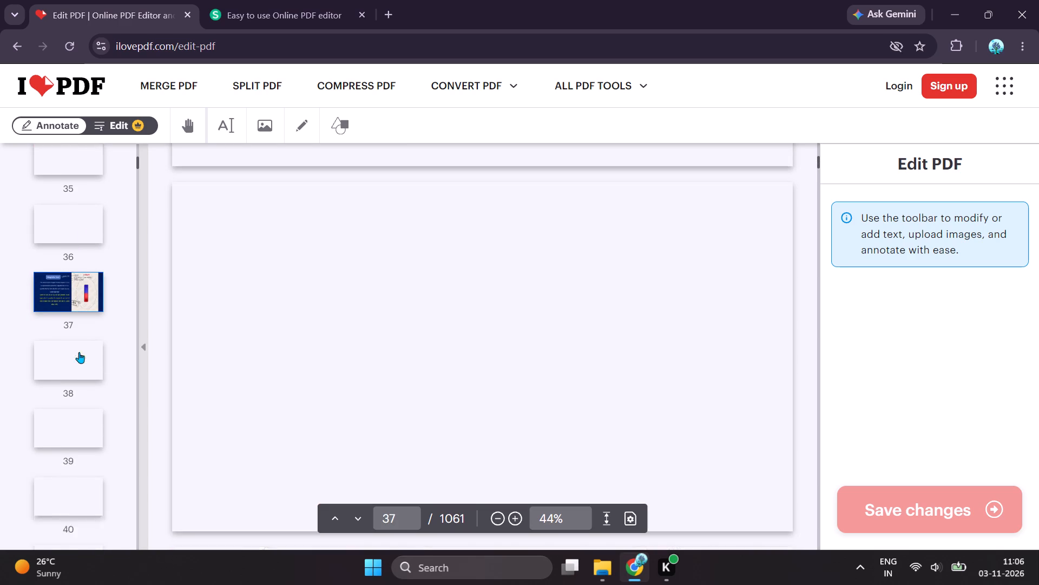
{"action": "right_click", "coordinate": [73, 175]}
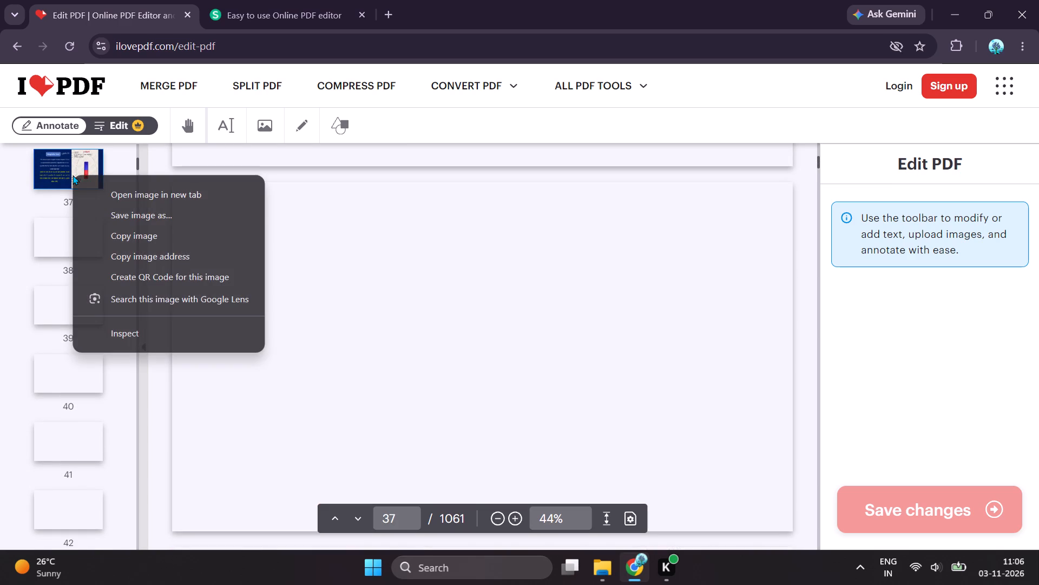
{"action": "left_click", "coordinate": [56, 172]}
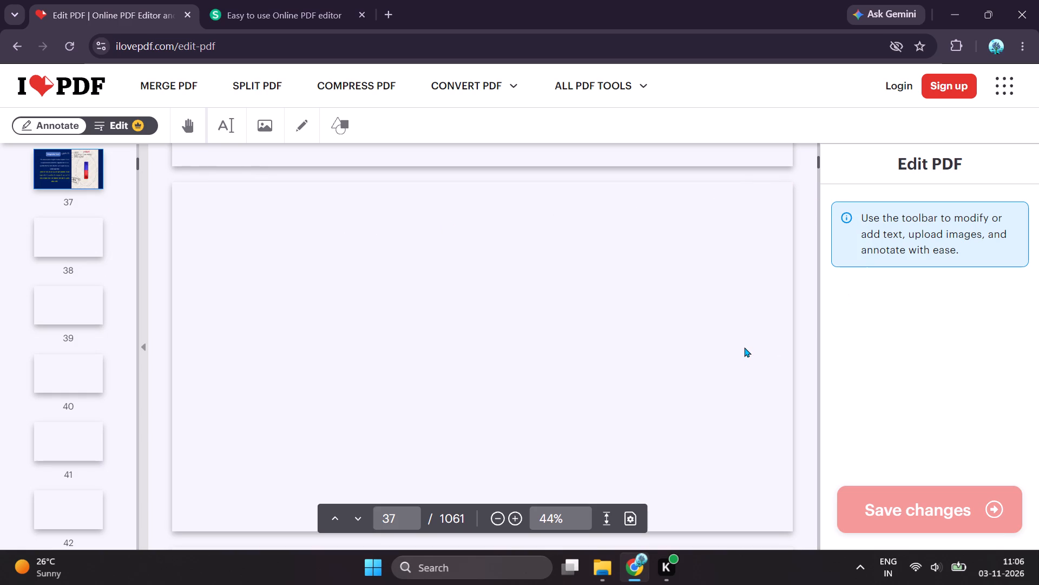
Change the page layout to Cover Page in the iLovePDF editor.
{"action": "left_click", "coordinate": [628, 525]}
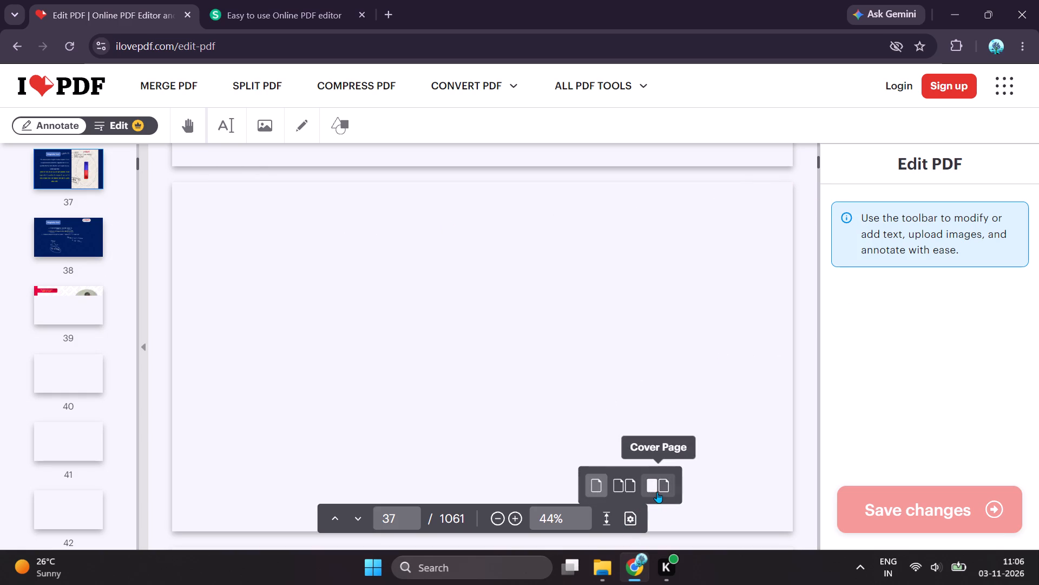
{"action": "left_click", "coordinate": [657, 492]}
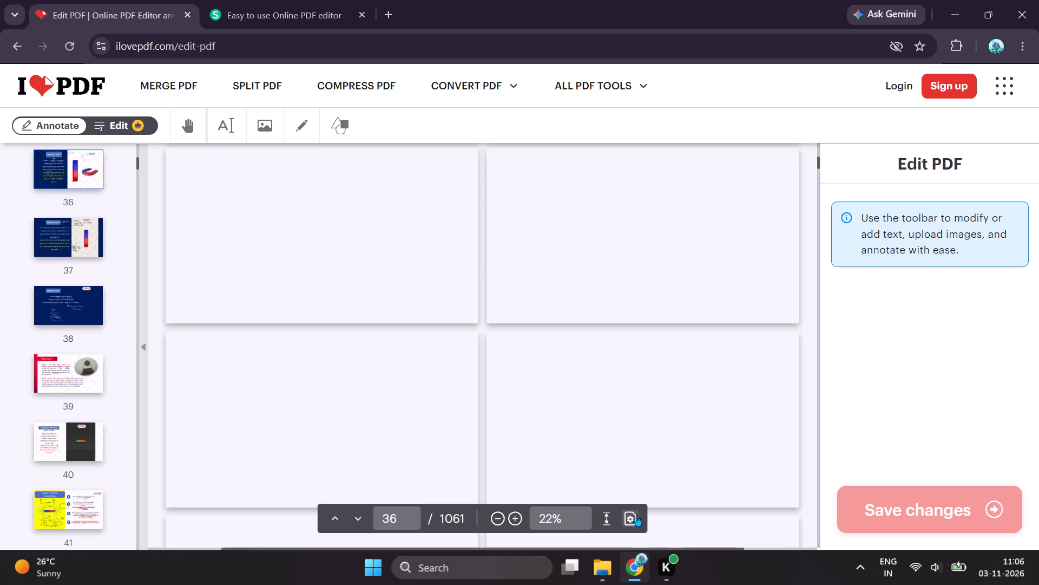
{"action": "left_click", "coordinate": [636, 516]}
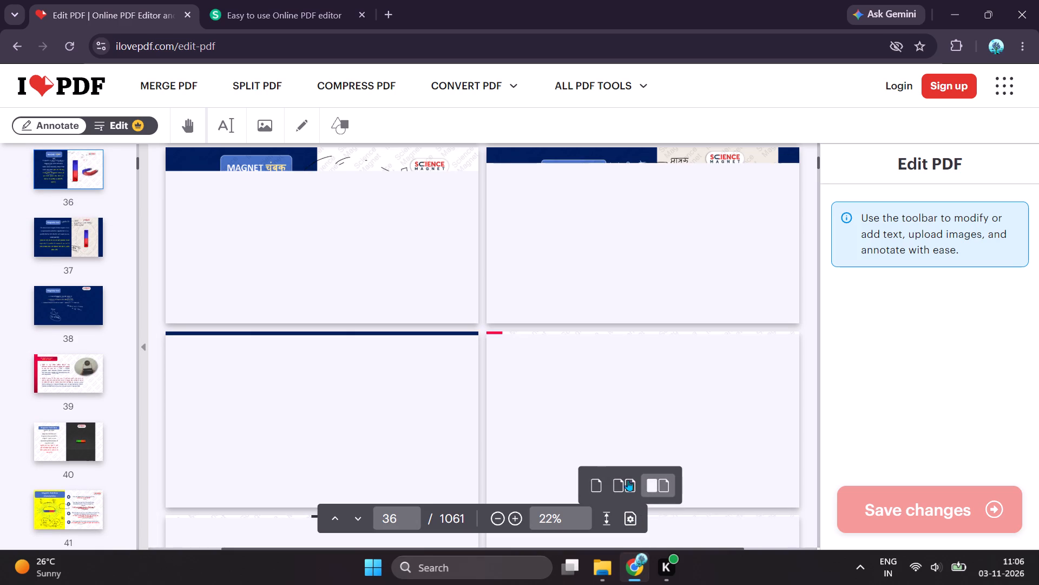
Look through the side-by-side pages from page 36 to around page 104, checking which options page 40 offers.
{"action": "scroll", "coordinate": [549, 347], "scroll_direction": "down", "scroll_amount": 3}
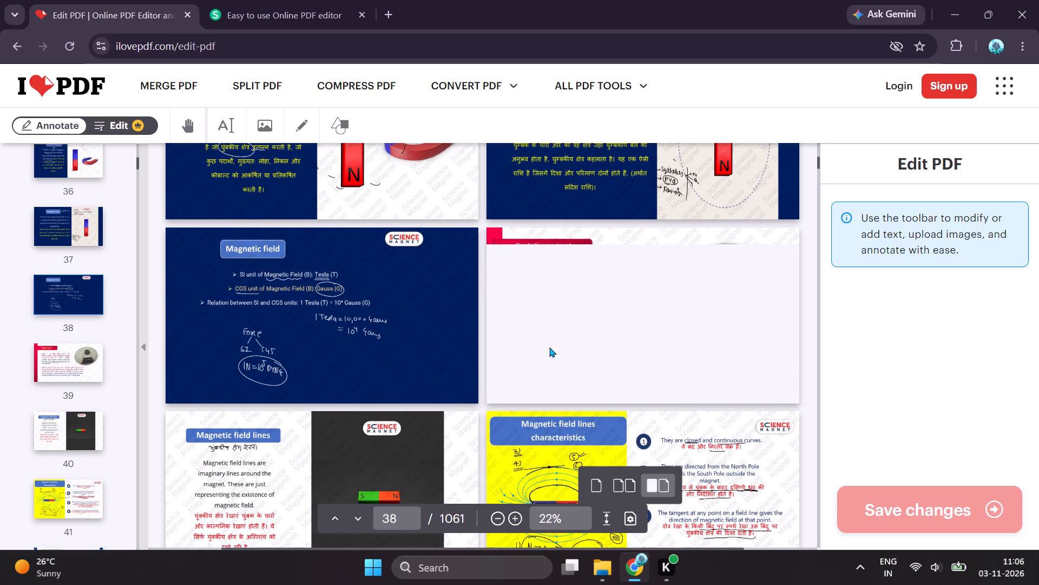
{"action": "scroll", "coordinate": [549, 347], "scroll_direction": "down", "scroll_amount": 9}
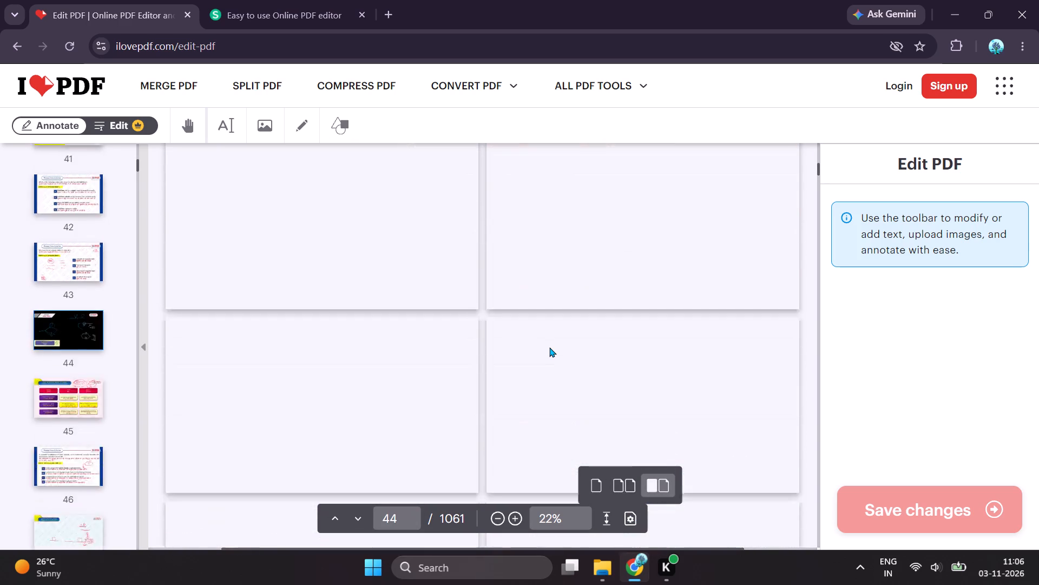
{"action": "scroll", "coordinate": [549, 347], "scroll_direction": "up", "scroll_amount": 2}
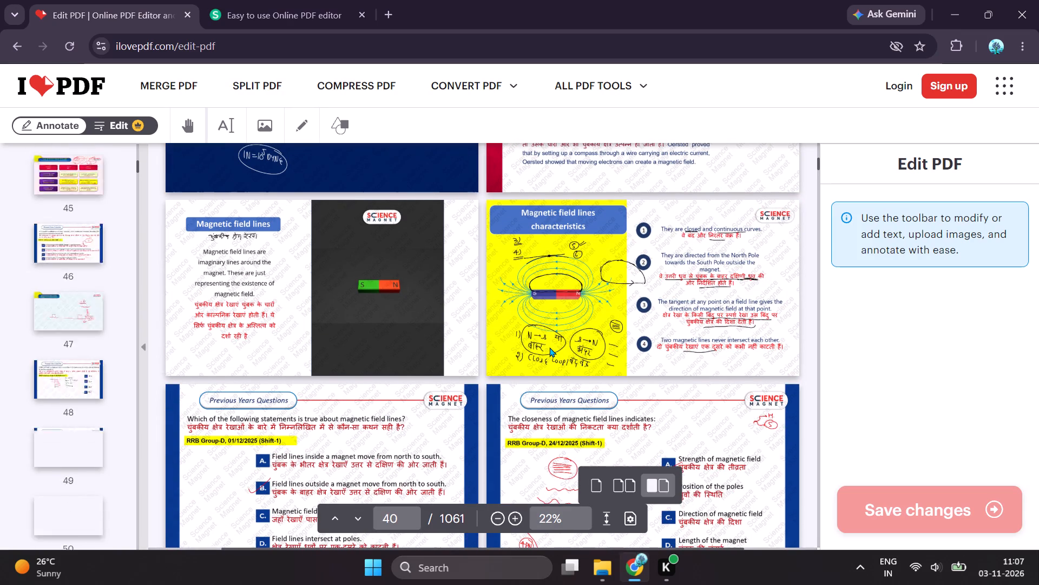
{"action": "scroll", "coordinate": [549, 347], "scroll_direction": "up", "scroll_amount": 1}
{"action": "right_click", "coordinate": [393, 295]}
{"action": "left_click", "coordinate": [393, 295]}
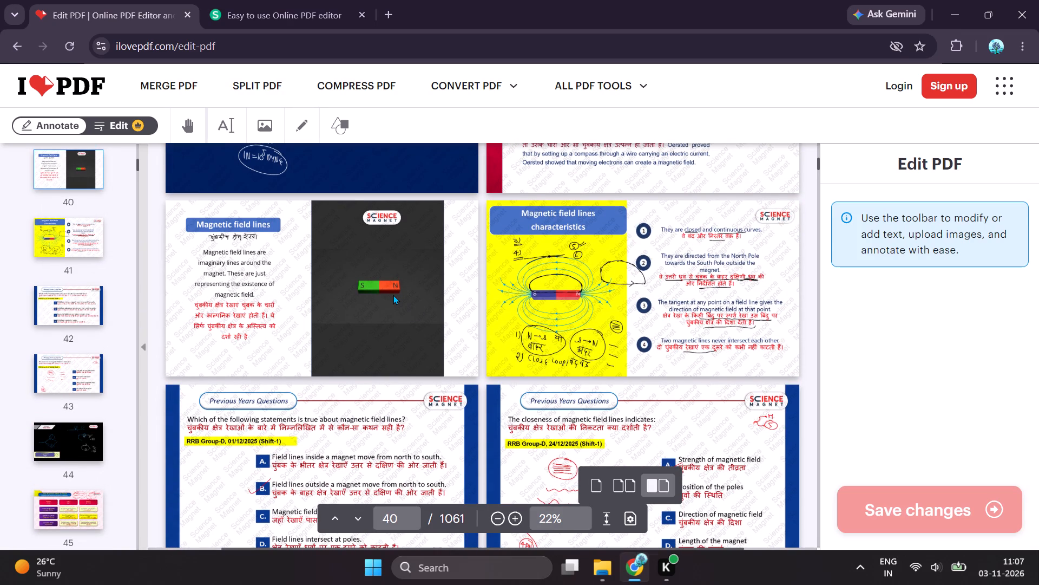
{"action": "scroll", "coordinate": [393, 338], "scroll_direction": "down", "scroll_amount": 9}
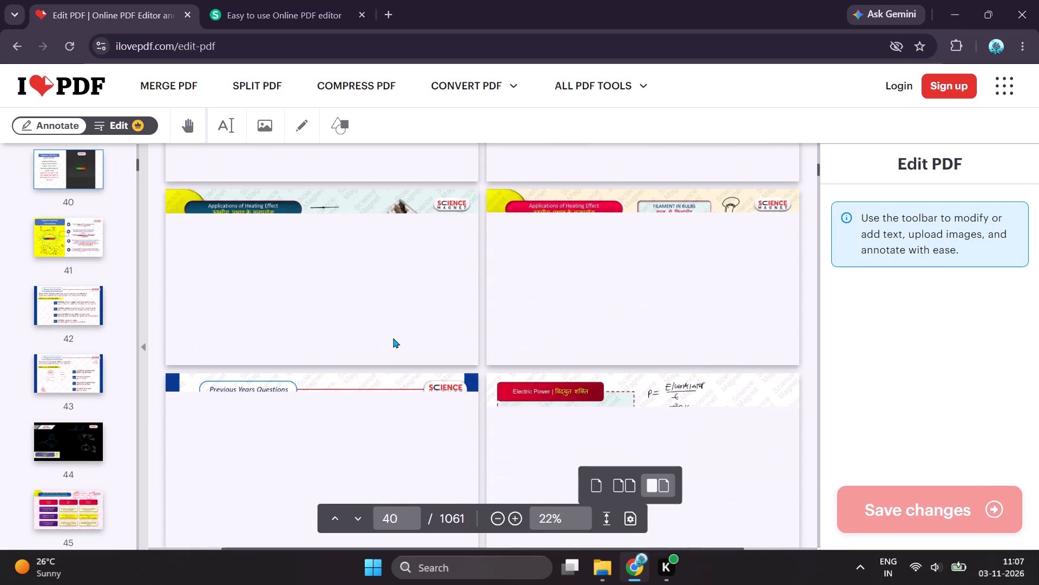
{"action": "scroll", "coordinate": [393, 338], "scroll_direction": "down", "scroll_amount": 11}
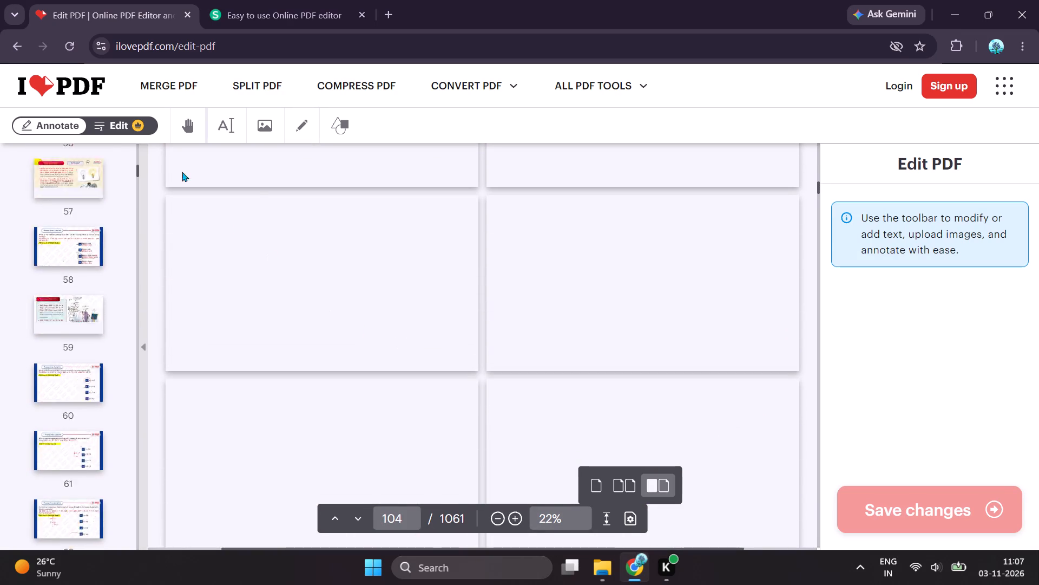
Switch iLovePDF from Annotate to Edit mode, go to page 105 and look at the thumbnails after it.
{"action": "left_click", "coordinate": [107, 128]}
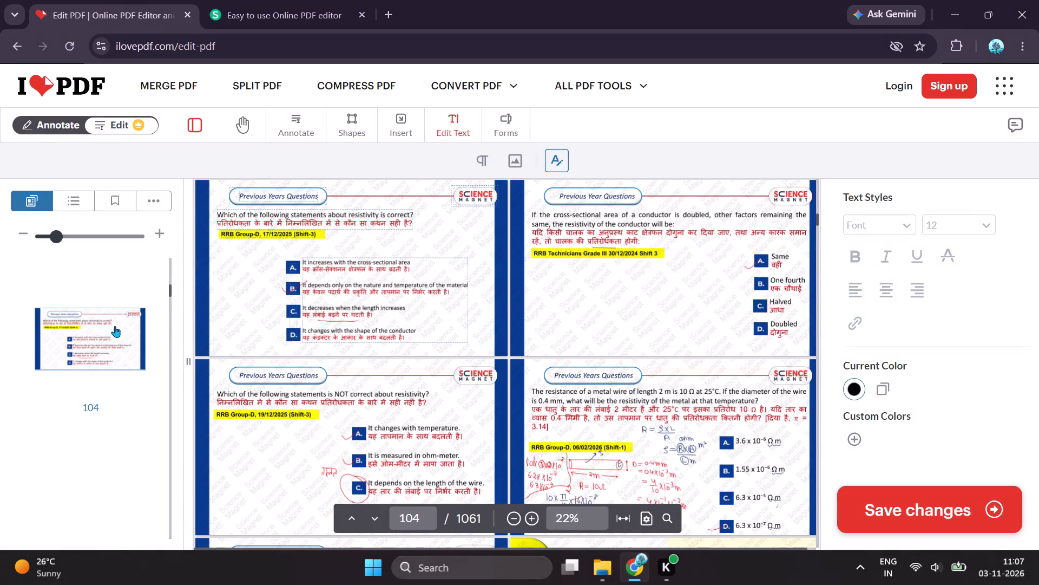
{"action": "left_click", "coordinate": [104, 355]}
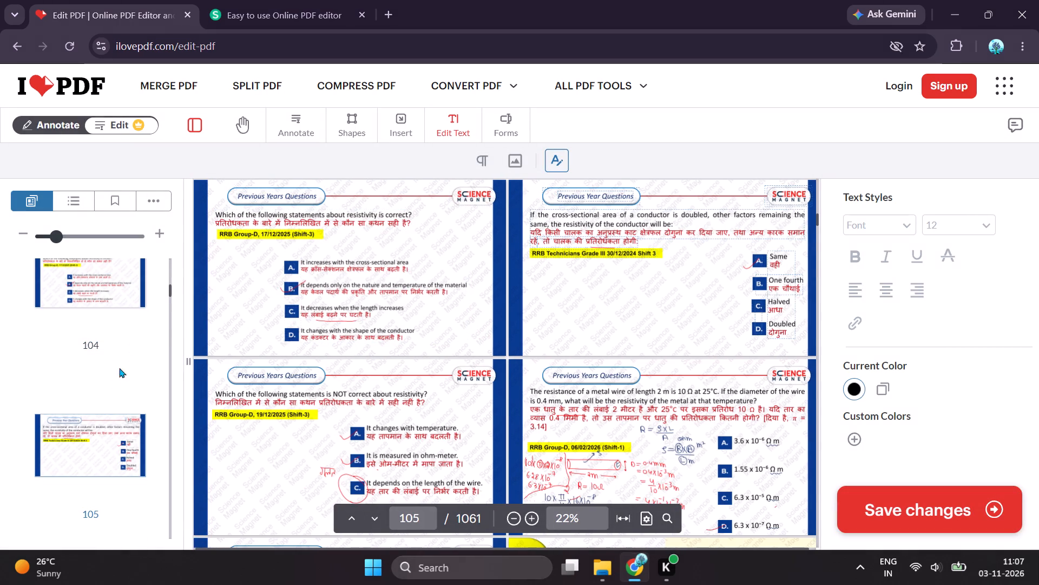
{"action": "scroll", "coordinate": [108, 381], "scroll_direction": "down", "scroll_amount": 3}
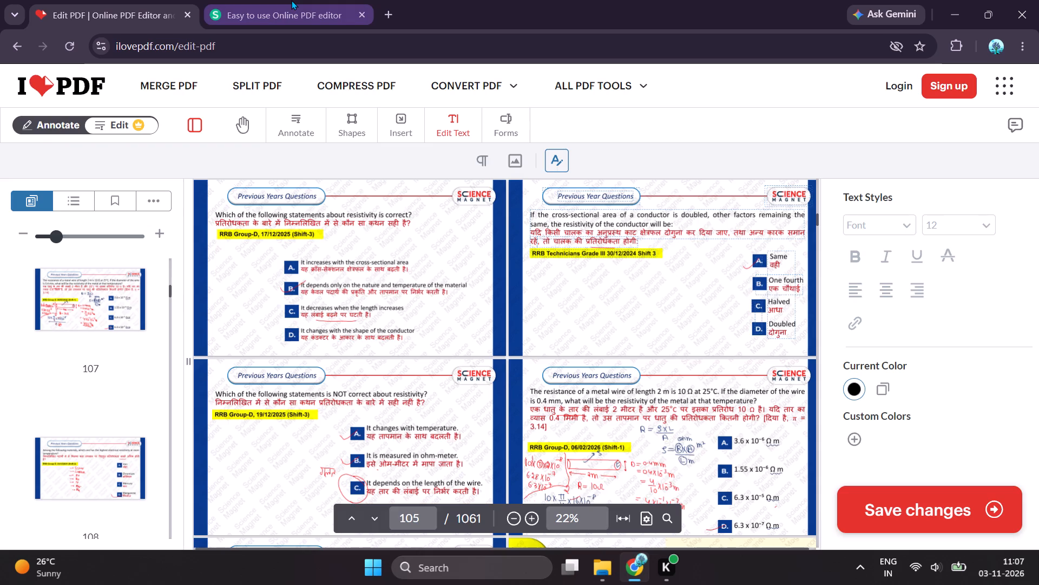
Close the iLovePDF editor and return to the document in Sejda.
{"action": "left_click", "coordinate": [291, 0]}
{"action": "left_click", "coordinate": [182, 19]}
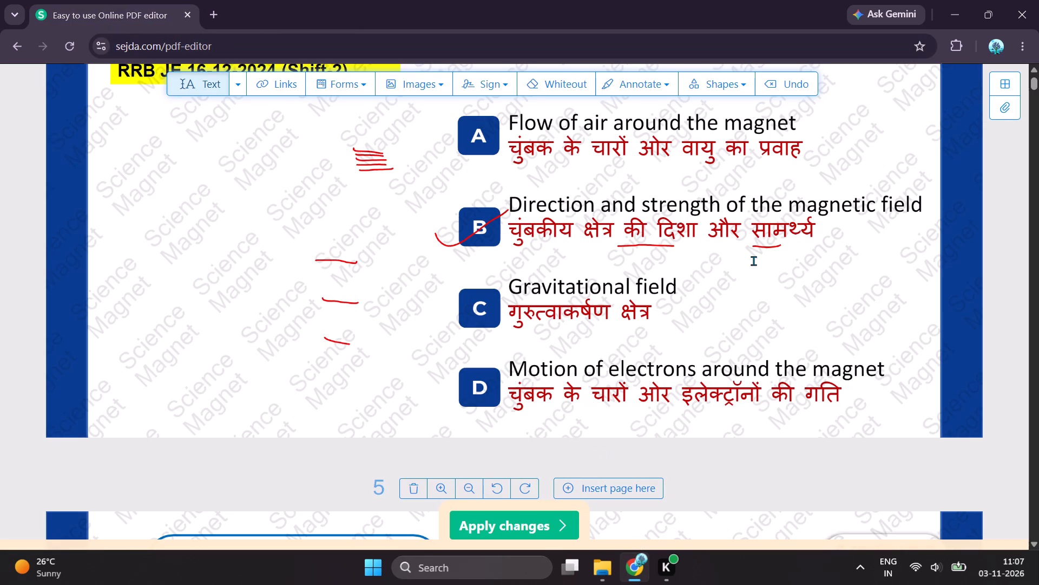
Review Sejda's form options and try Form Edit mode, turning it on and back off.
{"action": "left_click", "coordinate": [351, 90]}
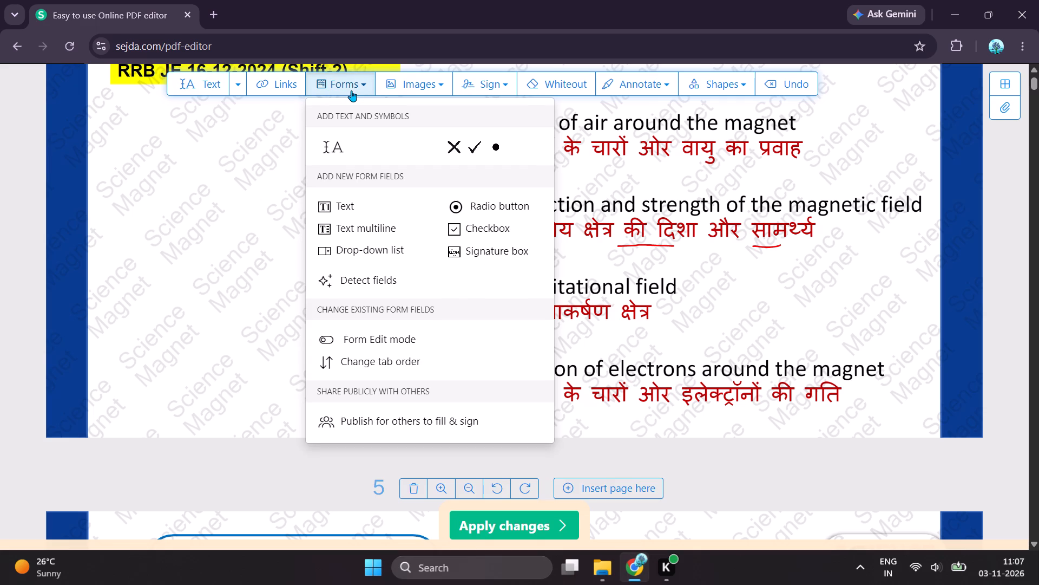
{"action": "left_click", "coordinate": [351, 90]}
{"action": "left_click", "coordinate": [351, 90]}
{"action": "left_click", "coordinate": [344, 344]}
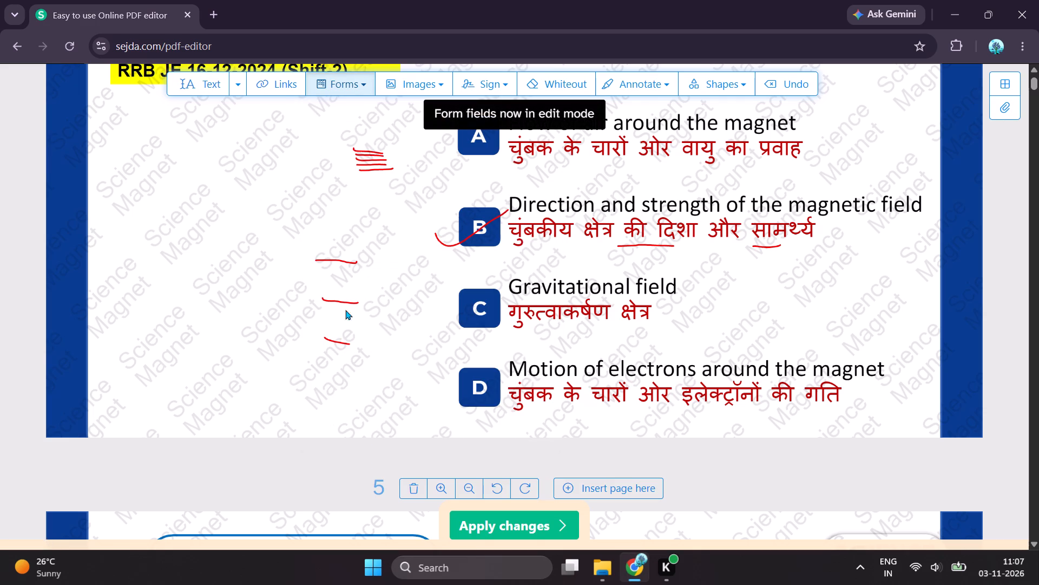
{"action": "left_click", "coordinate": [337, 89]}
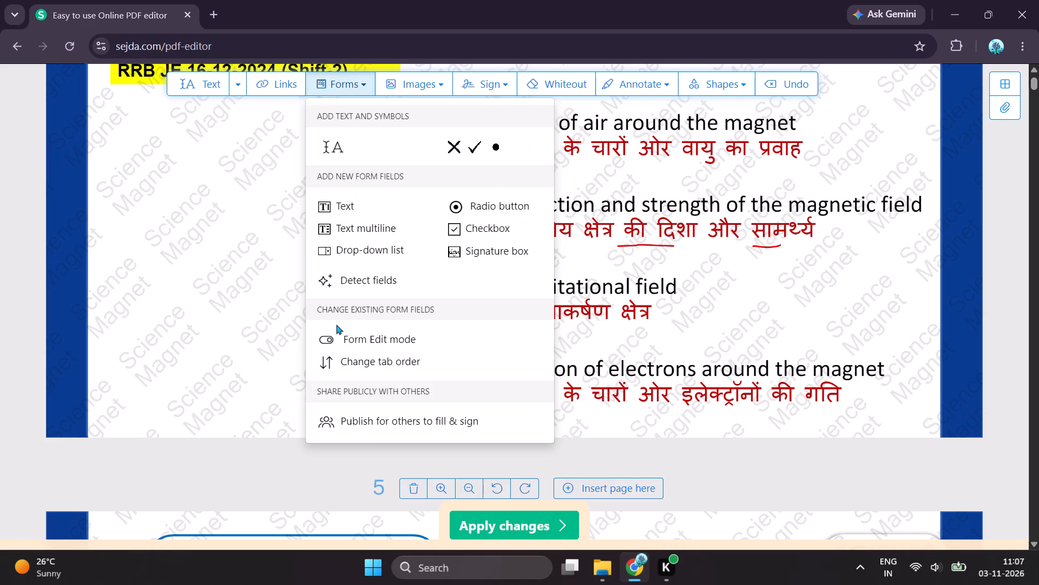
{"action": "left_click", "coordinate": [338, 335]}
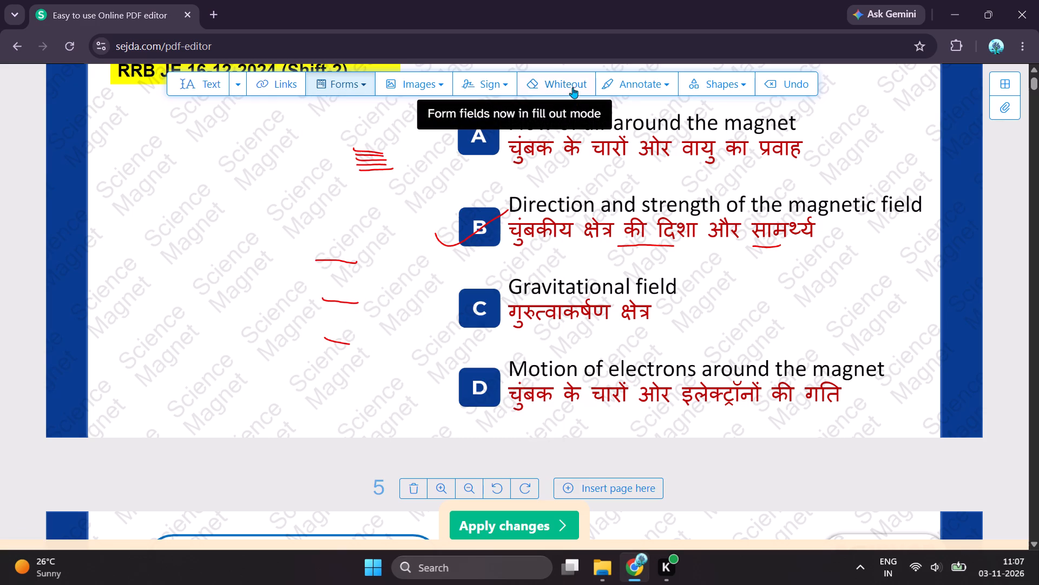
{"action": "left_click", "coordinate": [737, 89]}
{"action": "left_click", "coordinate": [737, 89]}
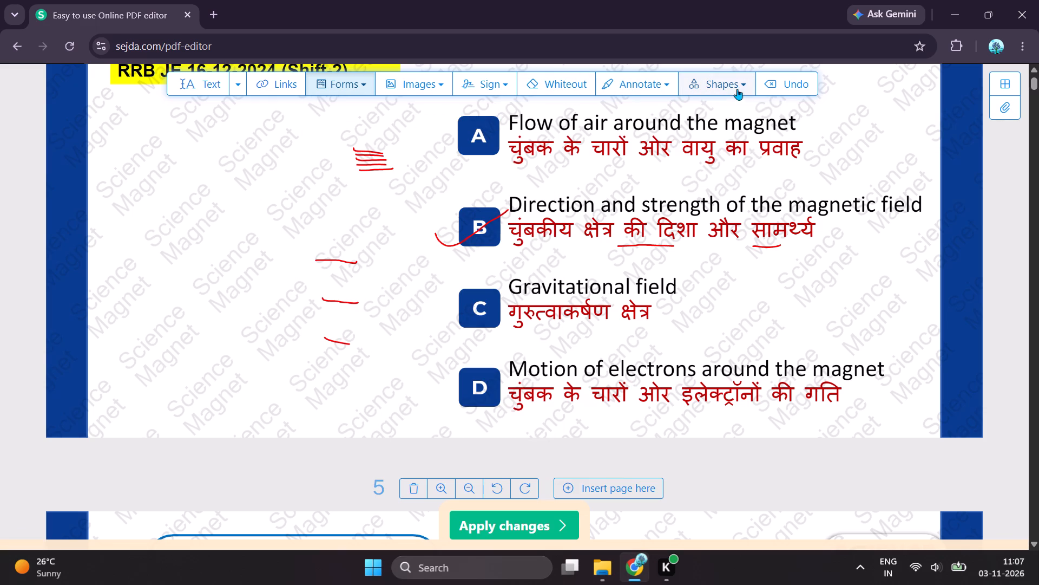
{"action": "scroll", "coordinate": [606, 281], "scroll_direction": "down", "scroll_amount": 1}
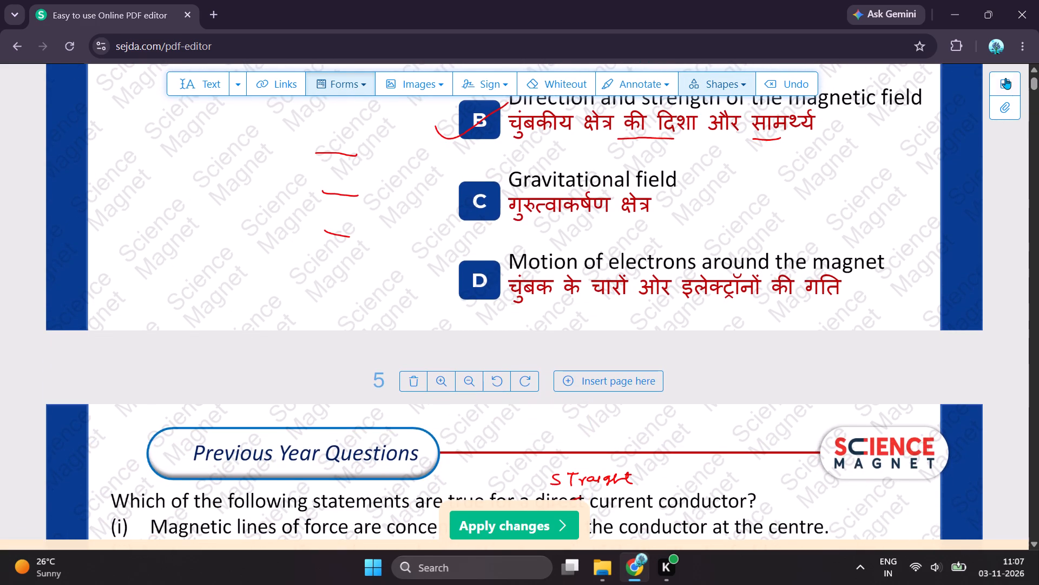
Jump to page 2 from the page thumbnails in Sejda and look through the pages that follow.
{"action": "left_click", "coordinate": [1005, 78]}
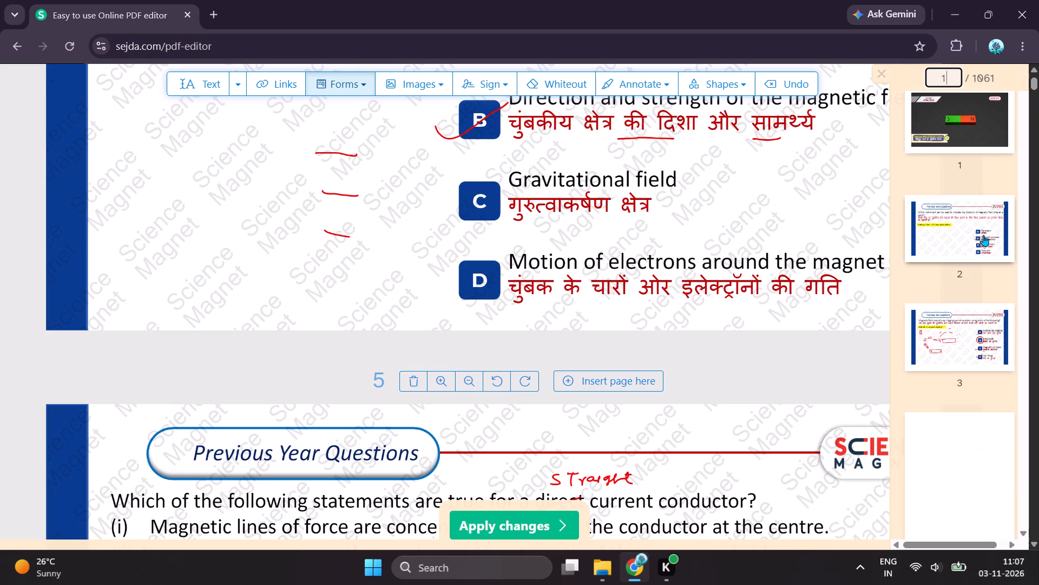
{"action": "left_click", "coordinate": [977, 235]}
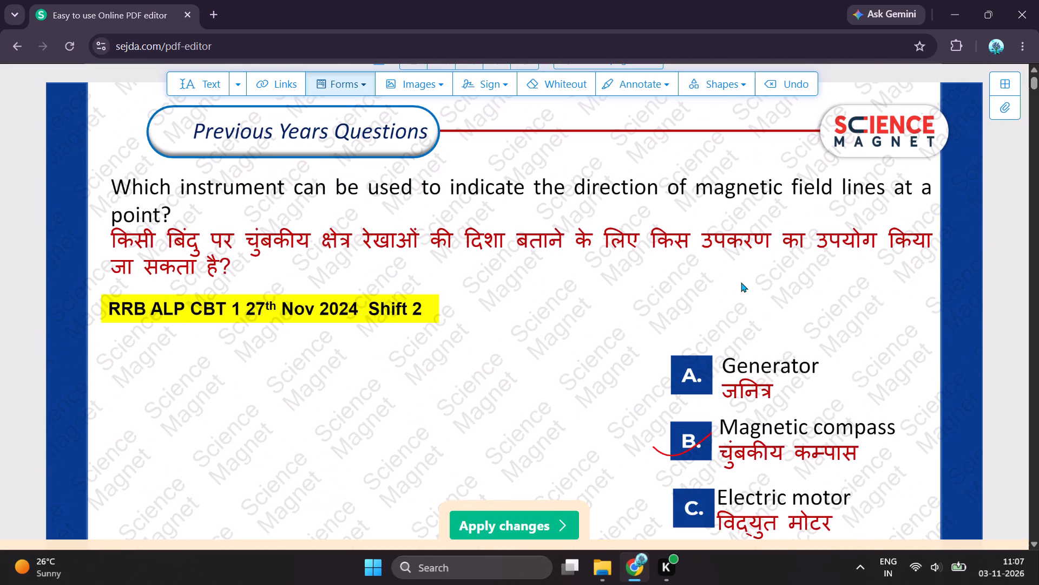
{"action": "scroll", "coordinate": [741, 282], "scroll_direction": "down", "scroll_amount": 10}
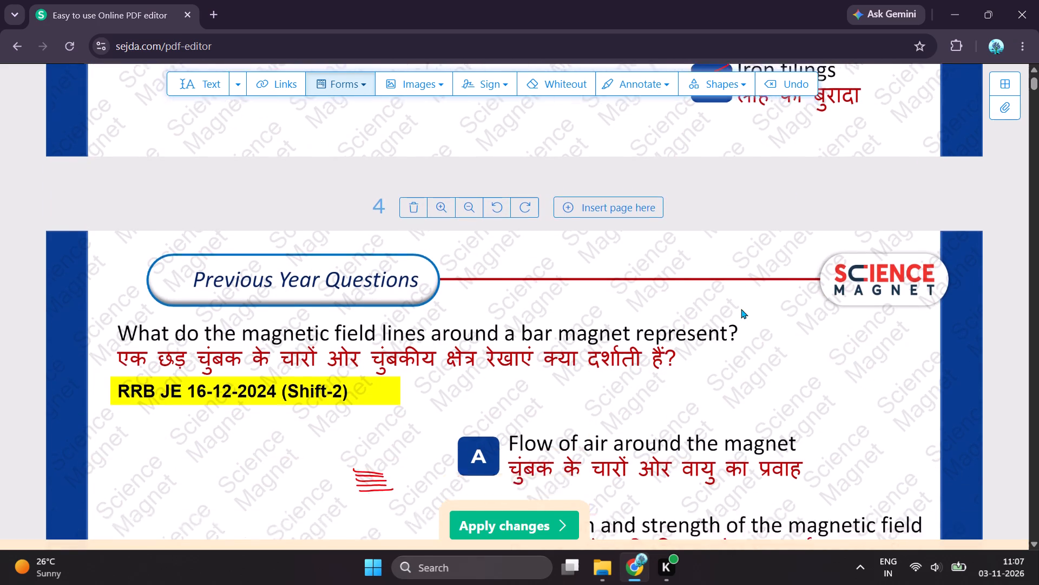
{"action": "scroll", "coordinate": [741, 309], "scroll_direction": "down", "scroll_amount": 17}
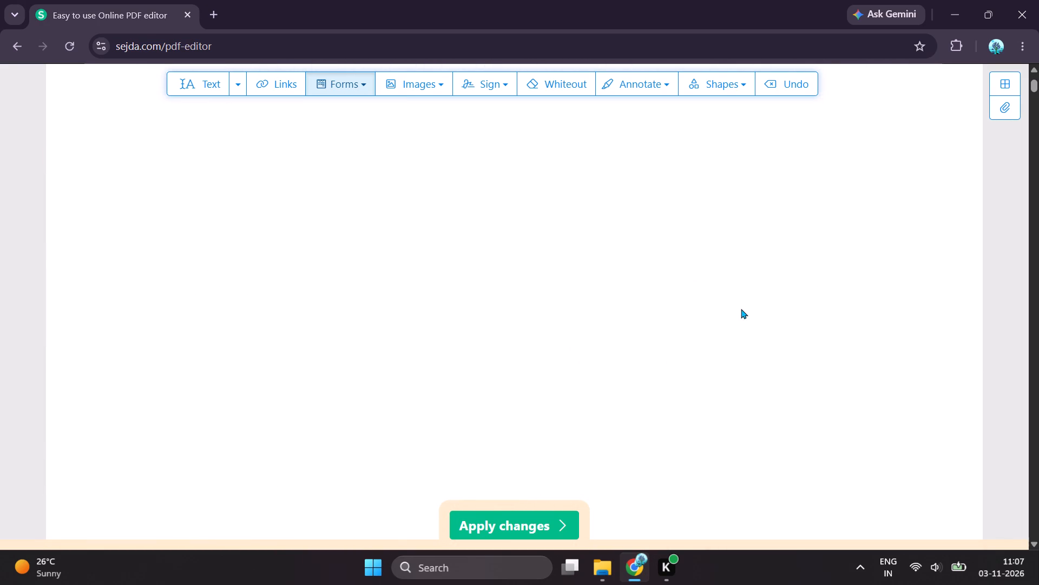
{"action": "scroll", "coordinate": [741, 309], "scroll_direction": "down", "scroll_amount": 1}
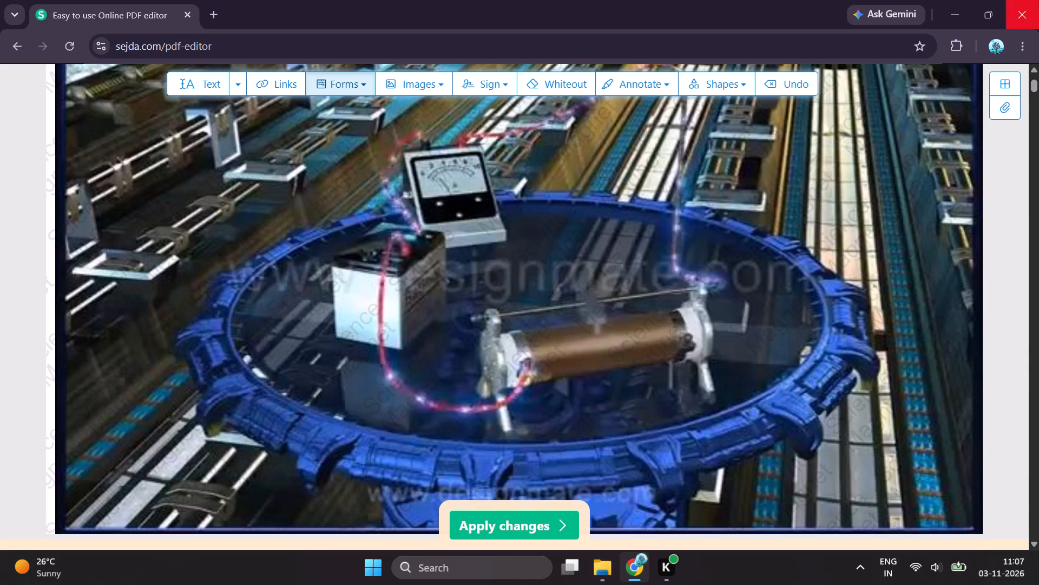
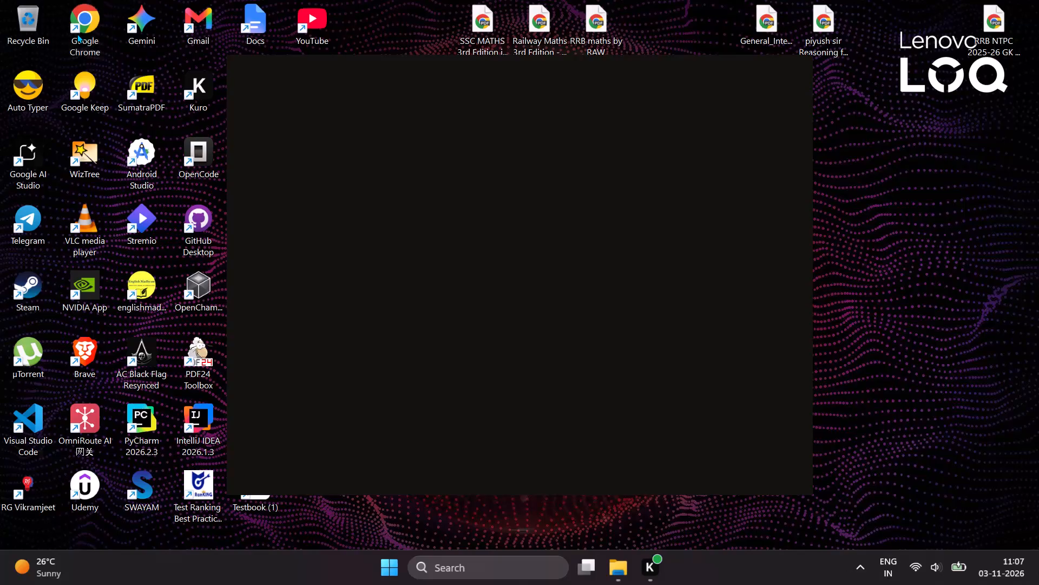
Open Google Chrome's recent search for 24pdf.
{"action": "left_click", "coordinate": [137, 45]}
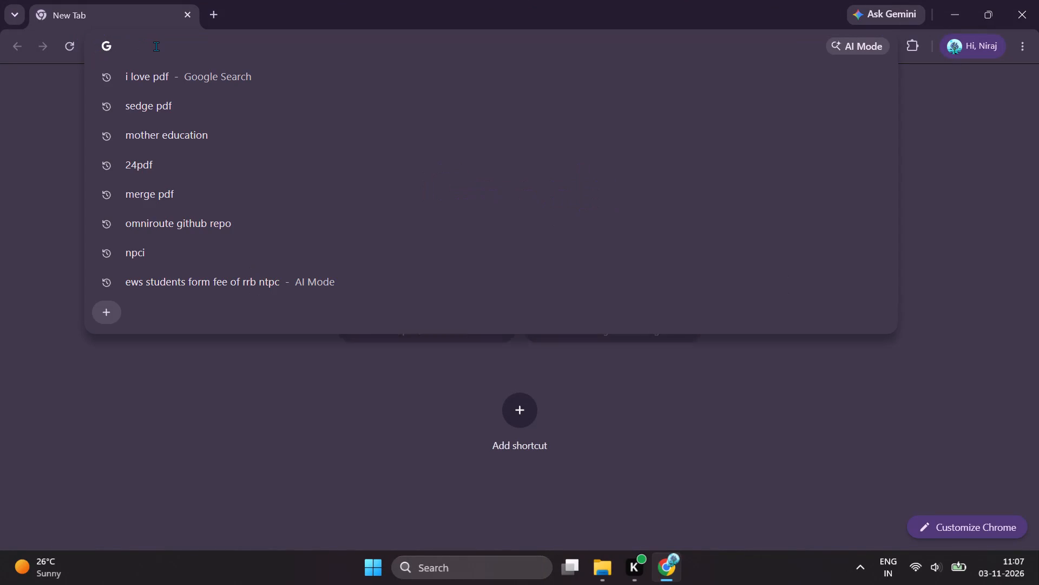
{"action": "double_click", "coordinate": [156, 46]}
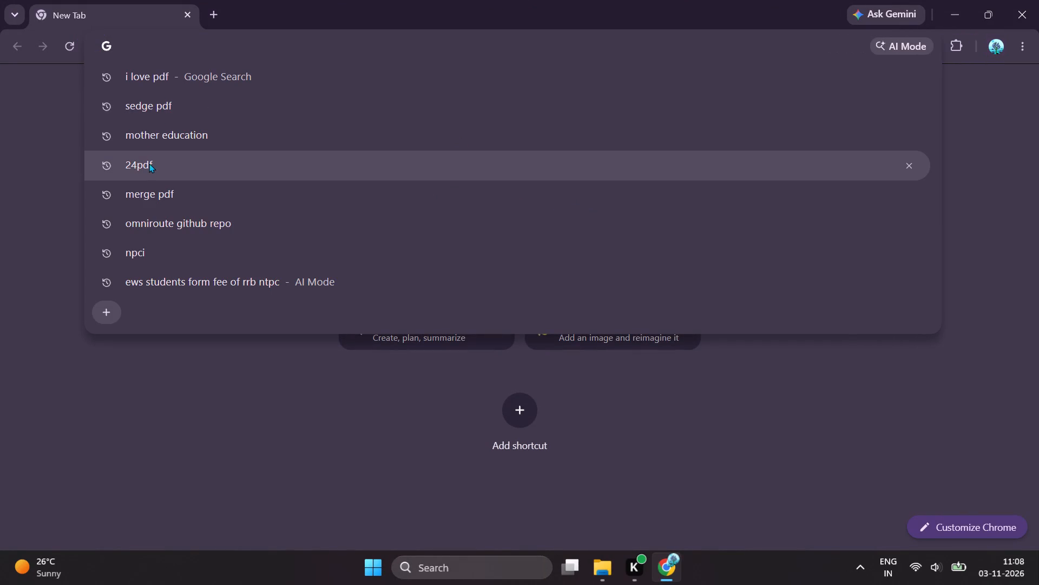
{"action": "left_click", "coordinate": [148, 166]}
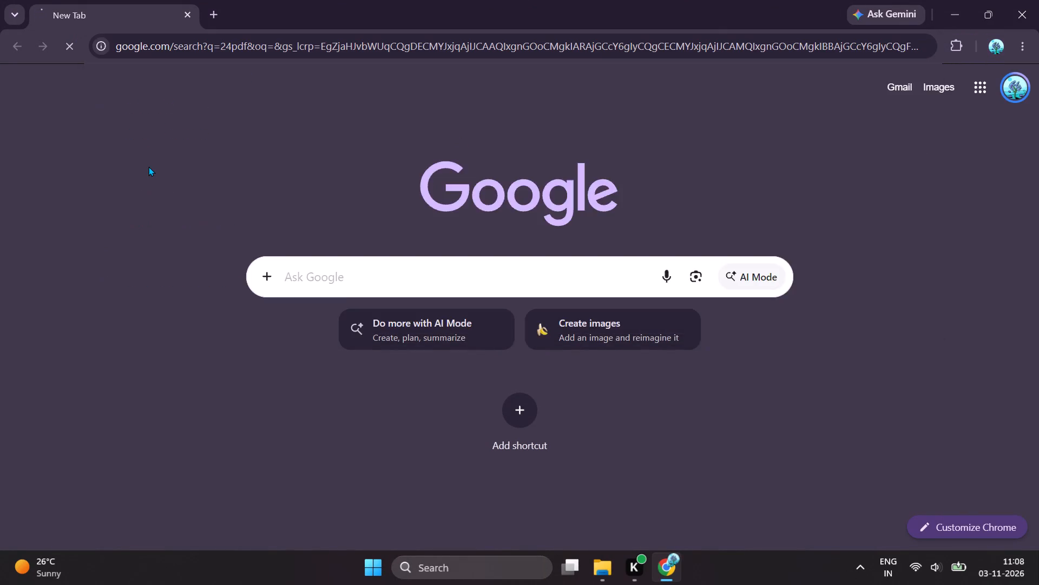
Search Google for "delete pages from pdf".
{"action": "left_click", "coordinate": [259, 98]}
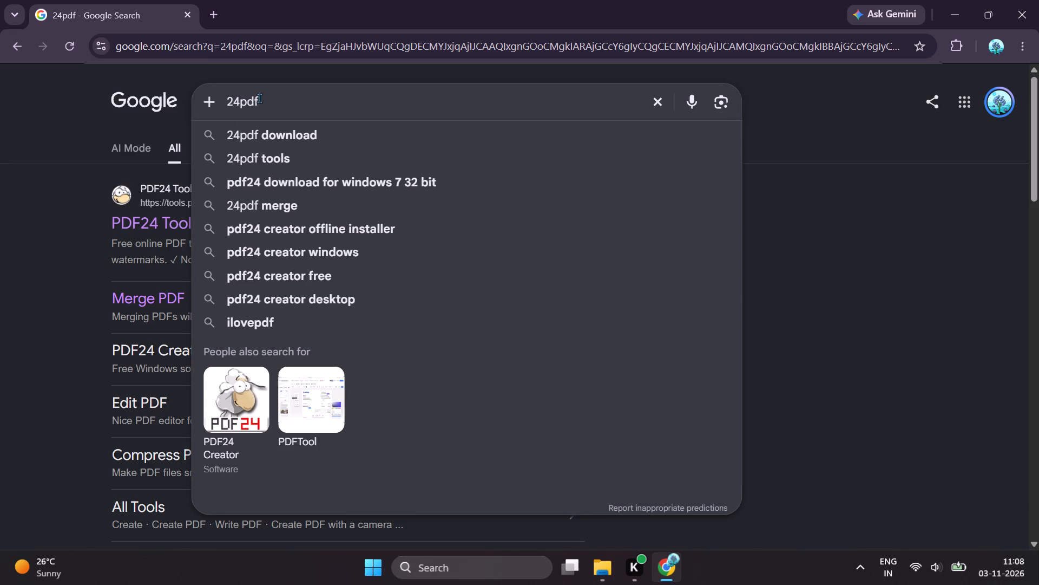
{"action": "key", "text": "BackSpace"}
{"action": "key", "text": "BackSpace"}
{"action": "key", "text": "BackSpace"}
{"action": "key", "text": "BackSpace"}
{"action": "key", "text": "BackSpace"}
{"action": "key", "text": "BackSpace"}
{"action": "key", "text": "BackSpace"}
{"action": "key", "text": "BackSpace"}
{"action": "key", "text": "BackSpace"}
{"action": "key", "text": "BackSpace"}
{"action": "key", "text": "BackSpace"}
{"action": "key", "text": "BackSpace"}
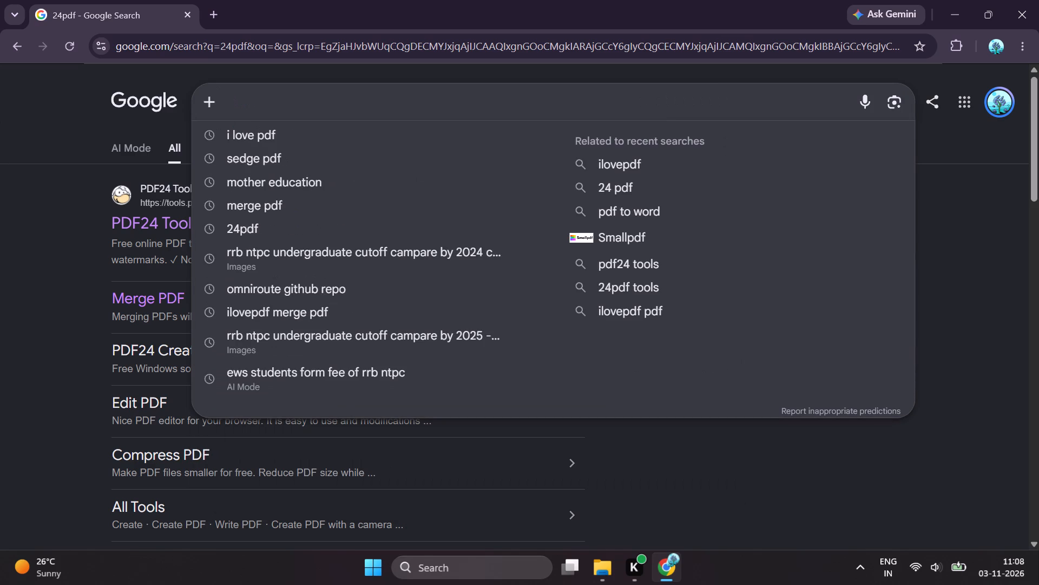
{"action": "type", "text": "delete pages from pdf"}
{"action": "key", "text": "Return"}
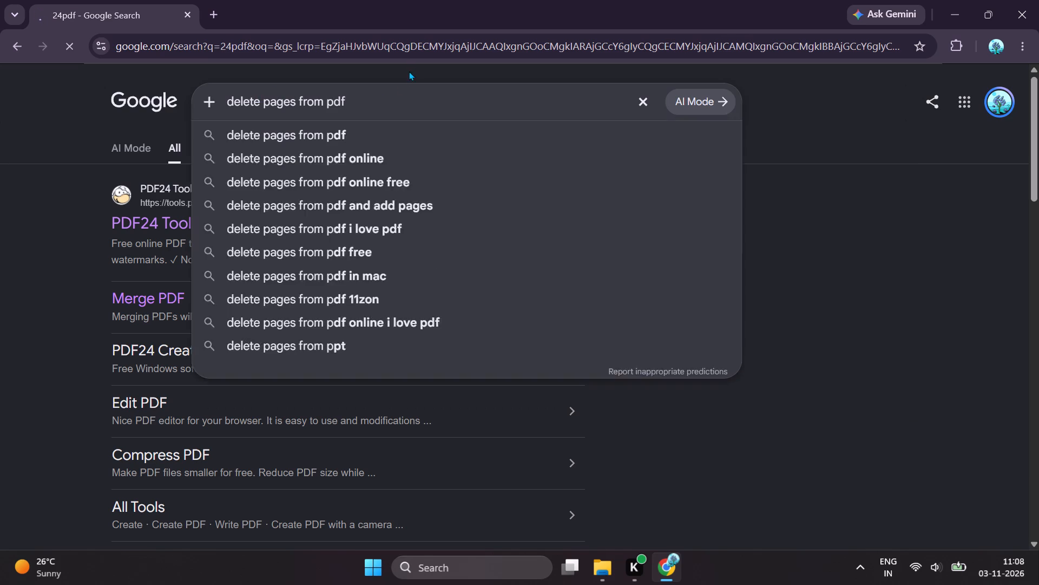
Open iLovePDF's Remove pages tool from the results and load the Physics Railway PDF from Documents.
{"action": "left_click", "coordinate": [240, 215]}
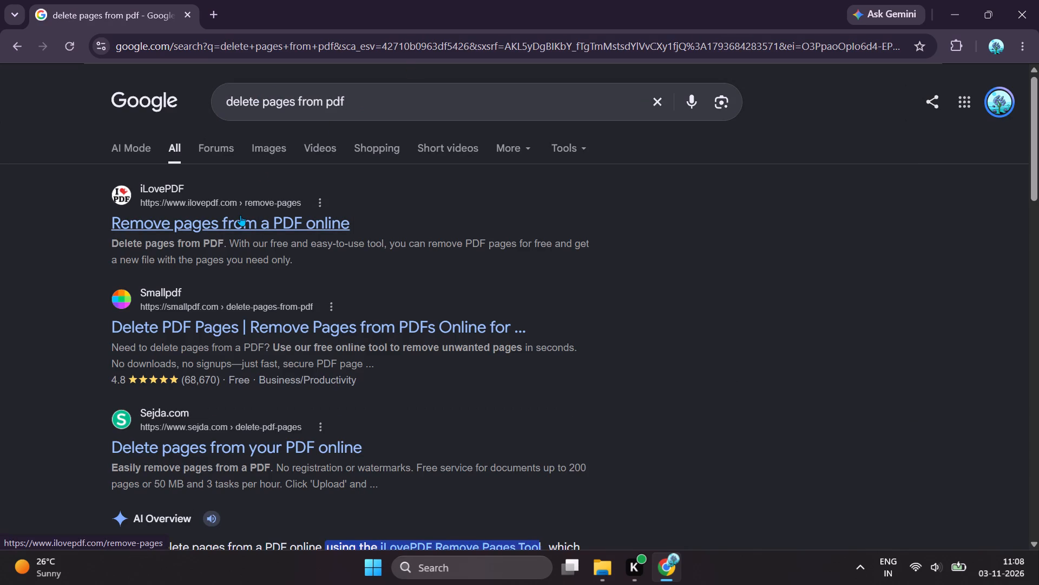
{"action": "left_click", "coordinate": [490, 271]}
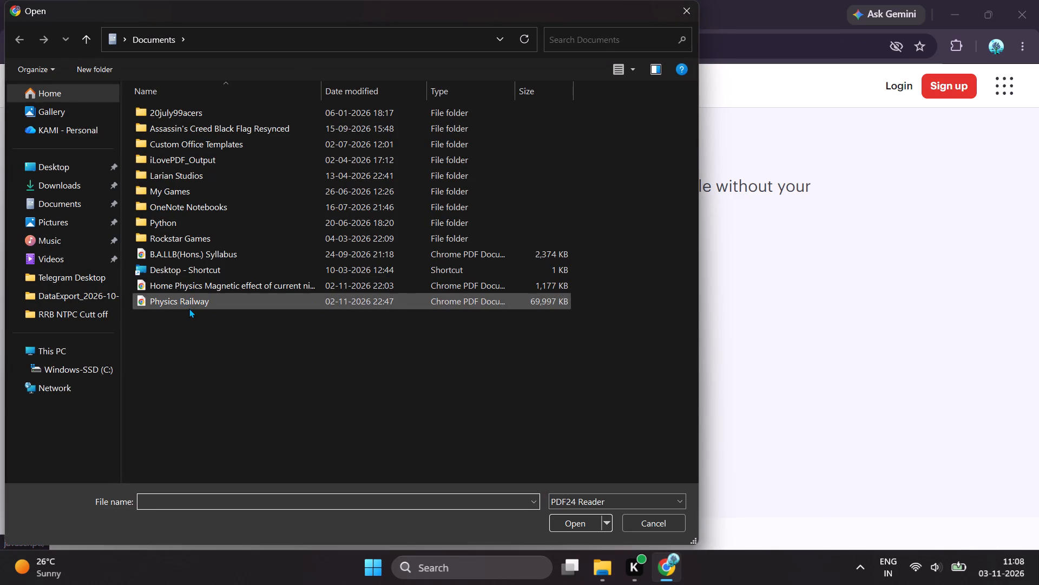
{"action": "left_click", "coordinate": [189, 308]}
{"action": "left_click", "coordinate": [556, 521]}
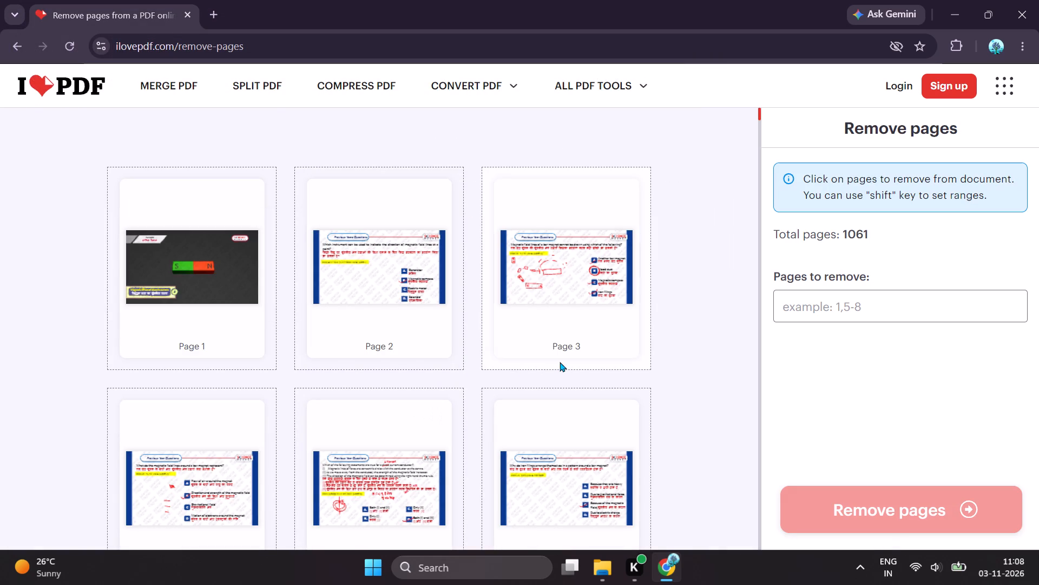
Look through the page thumbnails from page 1 to about page 75 in the Remove pages tool.
{"action": "scroll", "coordinate": [584, 383], "scroll_direction": "down", "scroll_amount": 4}
{"action": "scroll", "coordinate": [584, 383], "scroll_direction": "up", "scroll_amount": 1}
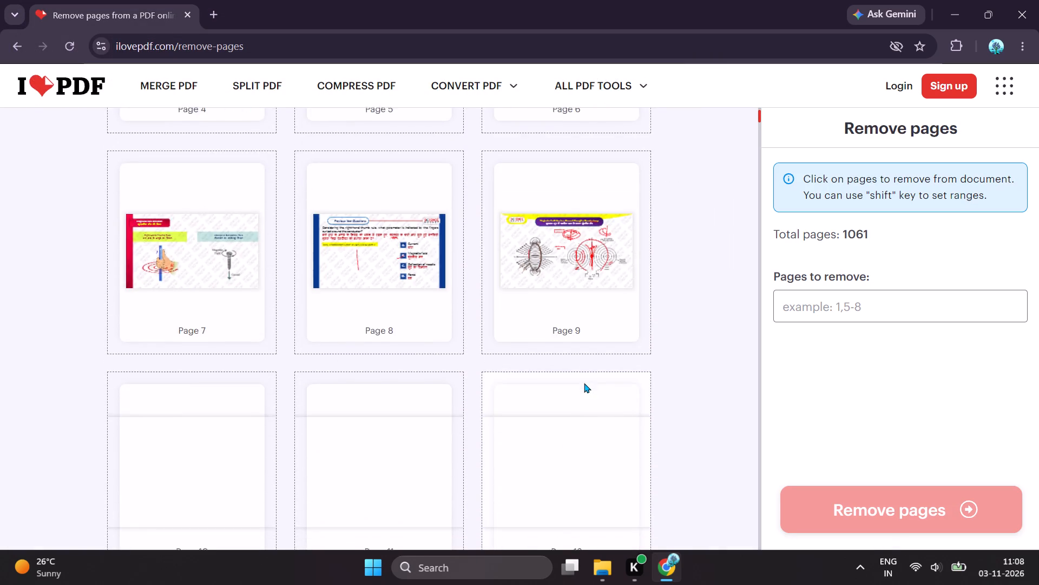
{"action": "scroll", "coordinate": [584, 383], "scroll_direction": "up", "scroll_amount": 1}
{"action": "scroll", "coordinate": [584, 383], "scroll_direction": "down", "scroll_amount": 5}
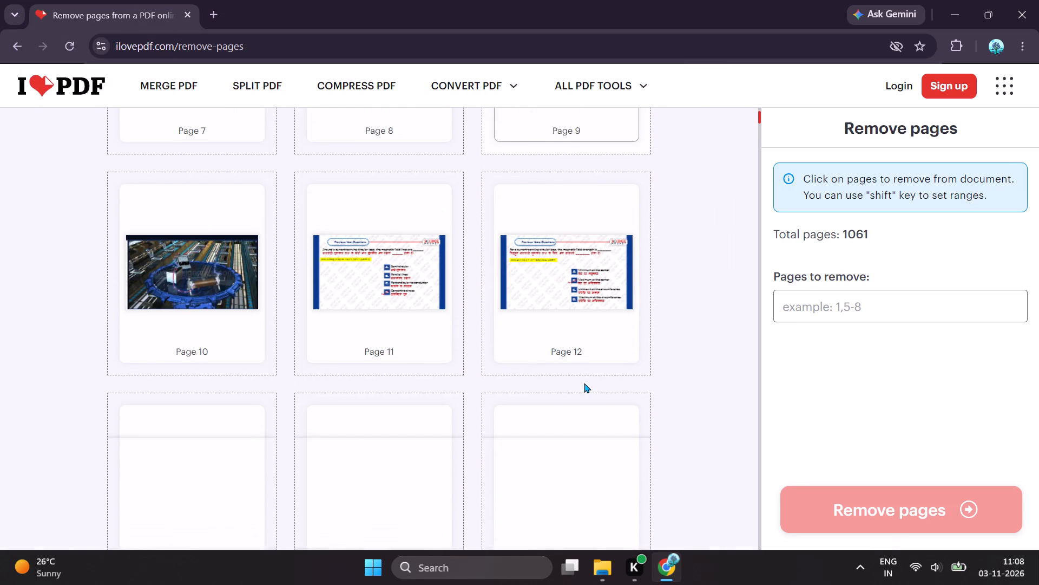
{"action": "scroll", "coordinate": [584, 383], "scroll_direction": "down", "scroll_amount": 8}
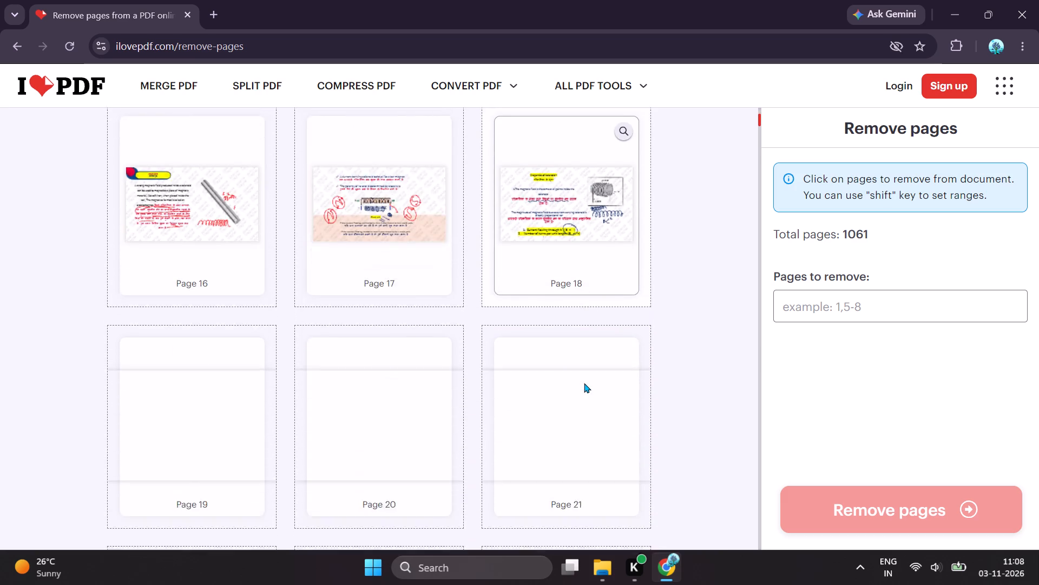
{"action": "scroll", "coordinate": [584, 383], "scroll_direction": "down", "scroll_amount": 1}
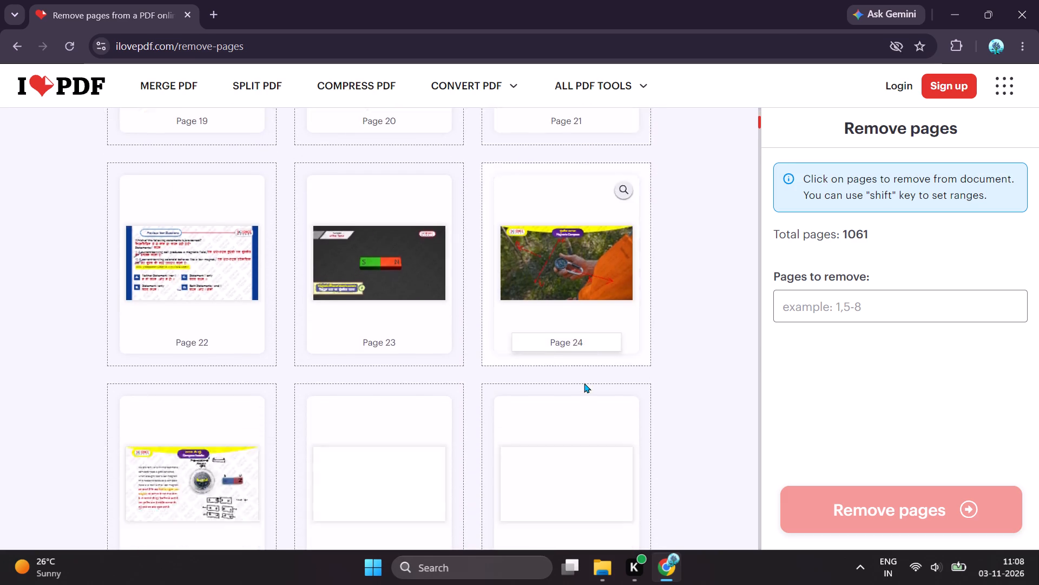
{"action": "scroll", "coordinate": [584, 383], "scroll_direction": "down", "scroll_amount": 1}
{"action": "scroll", "coordinate": [584, 383], "scroll_direction": "right", "scroll_amount": 1}
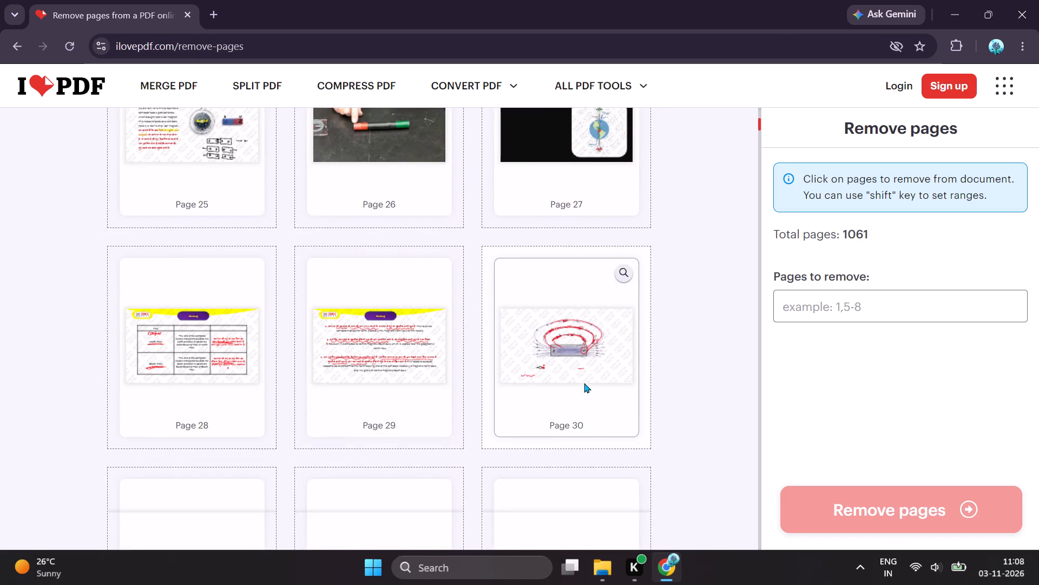
{"action": "scroll", "coordinate": [584, 383], "scroll_direction": "right", "scroll_amount": 1}
{"action": "scroll", "coordinate": [584, 383], "scroll_direction": "down", "scroll_amount": 5}
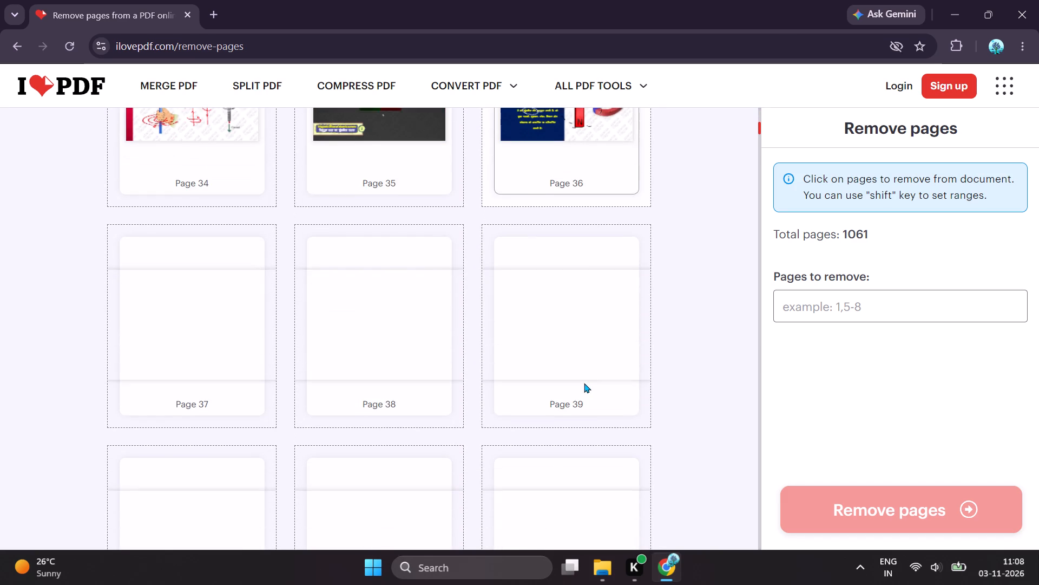
{"action": "scroll", "coordinate": [584, 383], "scroll_direction": "down", "scroll_amount": 4}
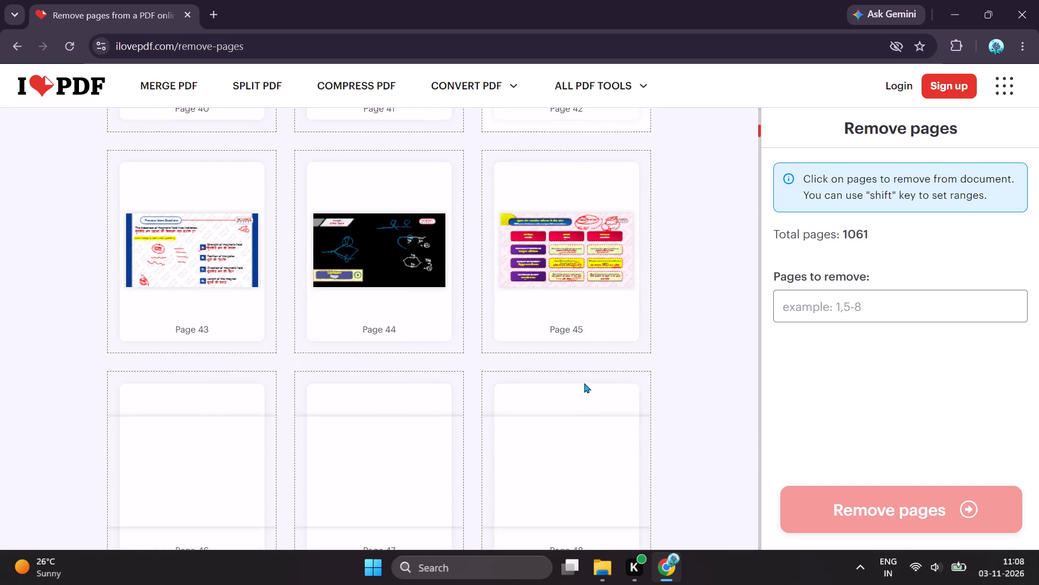
{"action": "scroll", "coordinate": [584, 383], "scroll_direction": "down", "scroll_amount": 9}
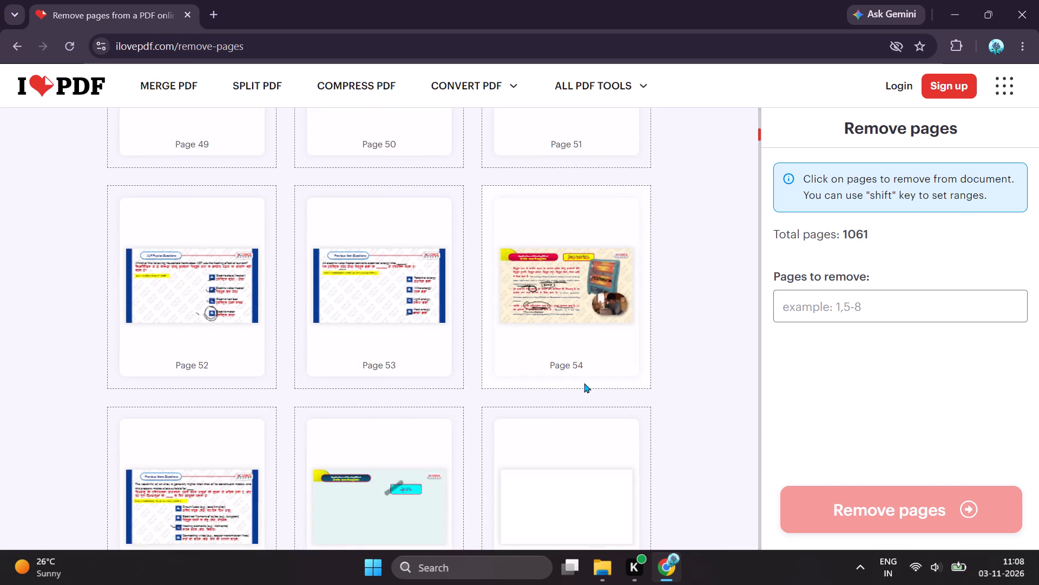
{"action": "scroll", "coordinate": [584, 383], "scroll_direction": "down", "scroll_amount": 13}
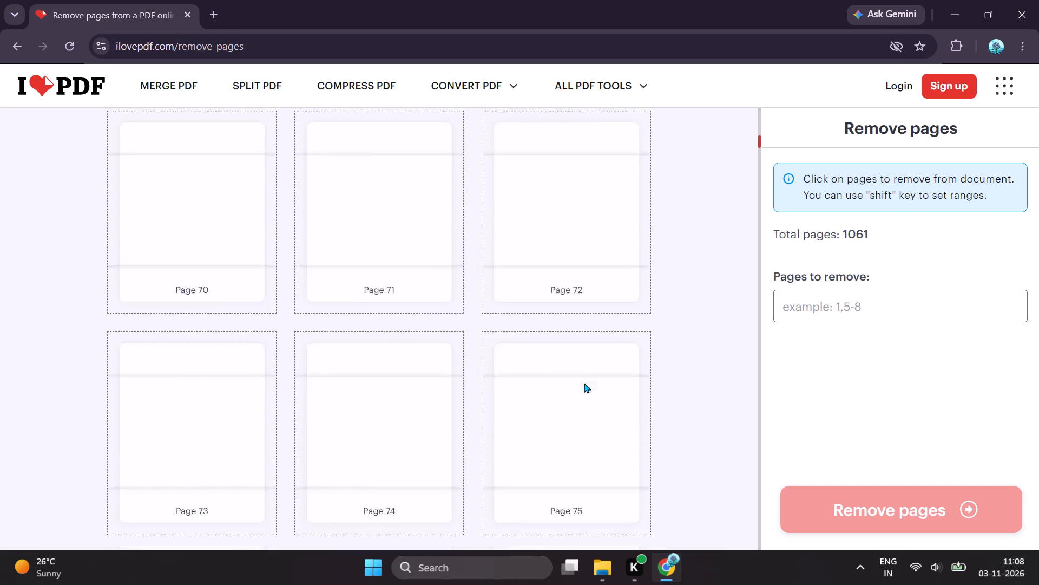
Review the page thumbnails backwards from about page 75 to page 1.
{"action": "scroll", "coordinate": [584, 383], "scroll_direction": "up", "scroll_amount": 8}
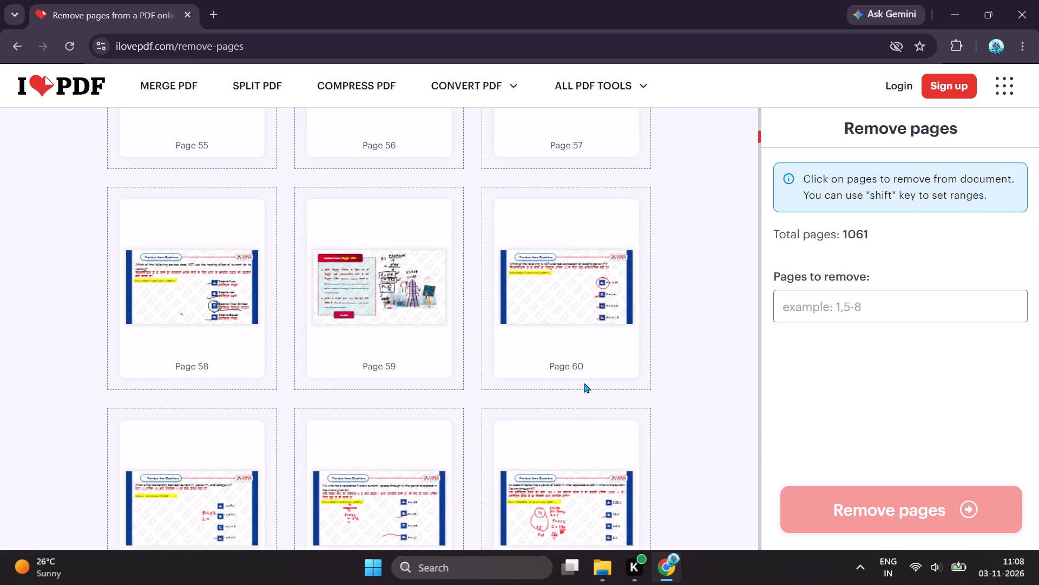
{"action": "scroll", "coordinate": [584, 383], "scroll_direction": "up", "scroll_amount": 2}
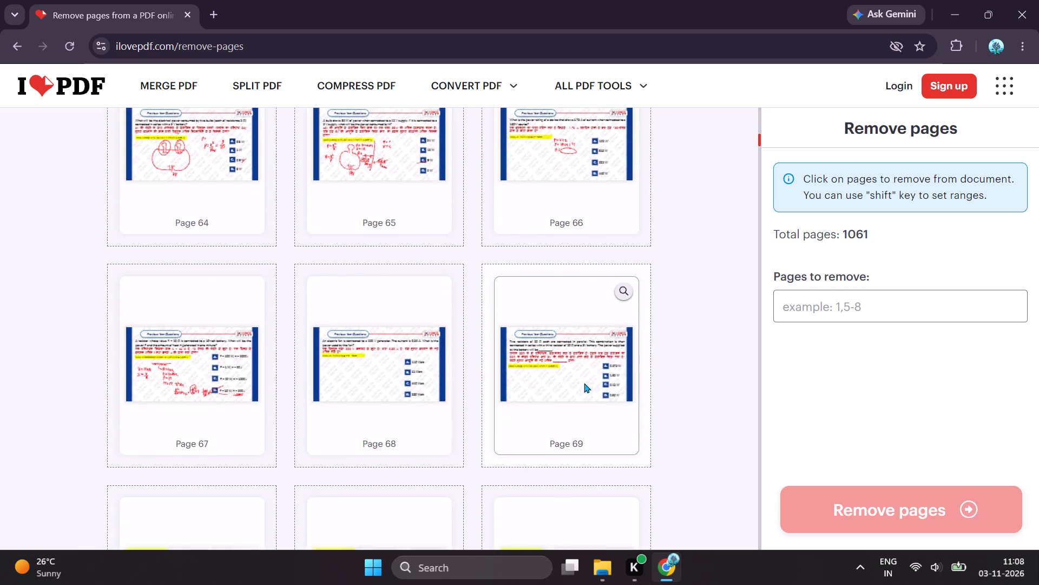
{"action": "scroll", "coordinate": [584, 383], "scroll_direction": "up", "scroll_amount": 10}
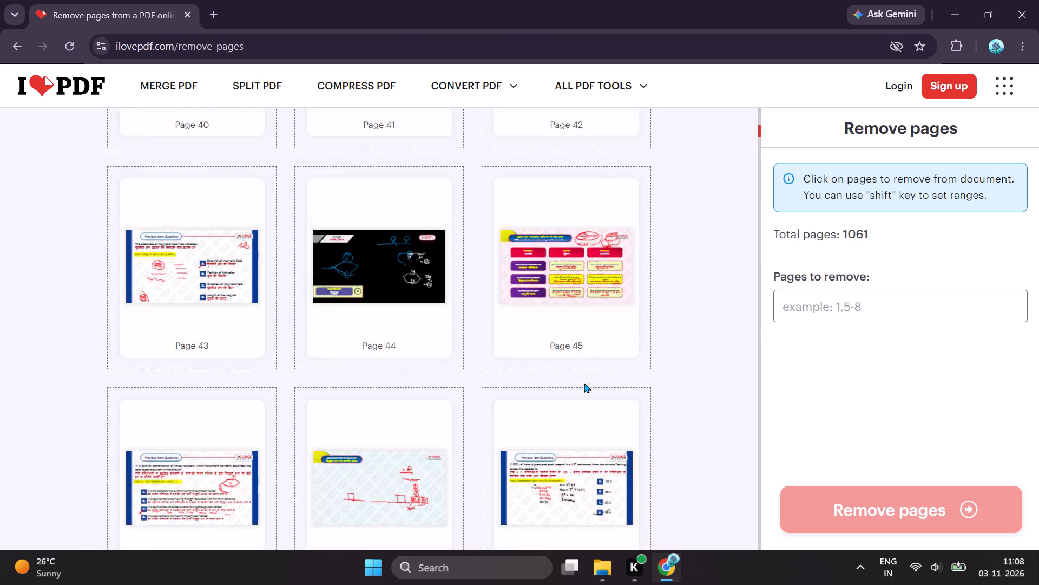
{"action": "scroll", "coordinate": [584, 383], "scroll_direction": "up", "scroll_amount": 9}
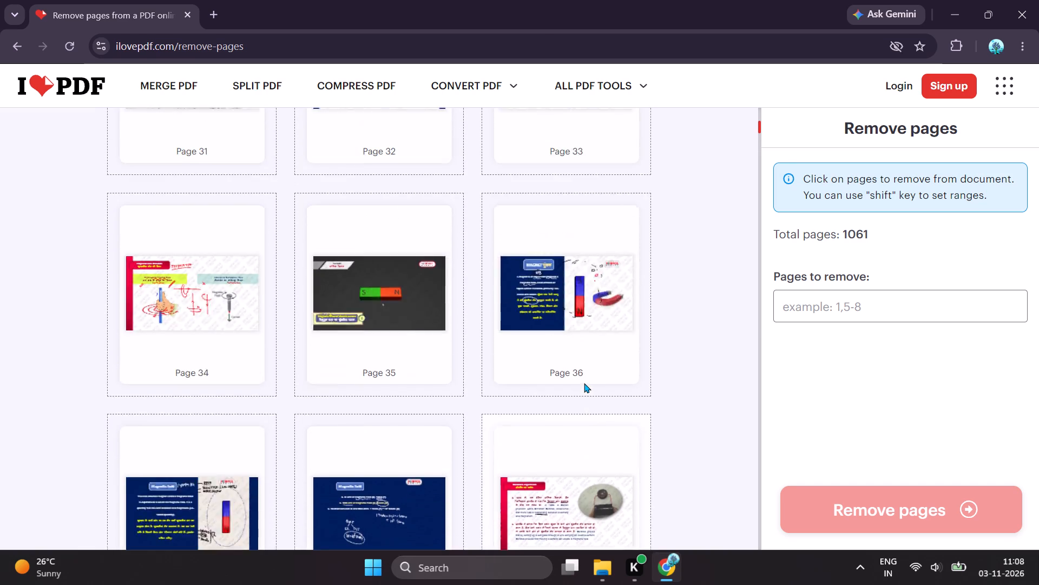
{"action": "scroll", "coordinate": [584, 383], "scroll_direction": "up", "scroll_amount": 6}
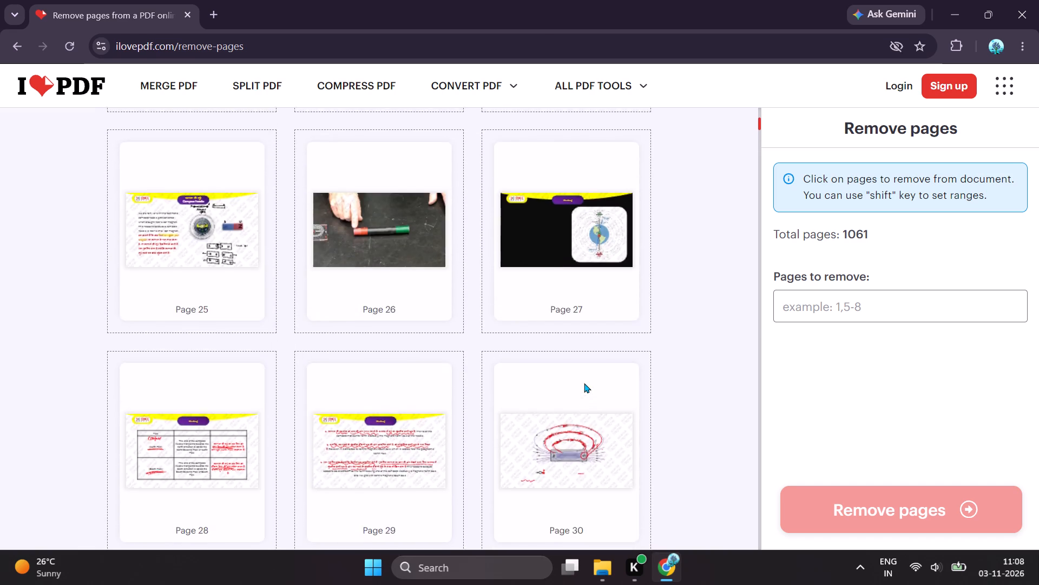
{"action": "scroll", "coordinate": [584, 383], "scroll_direction": "up", "scroll_amount": 6}
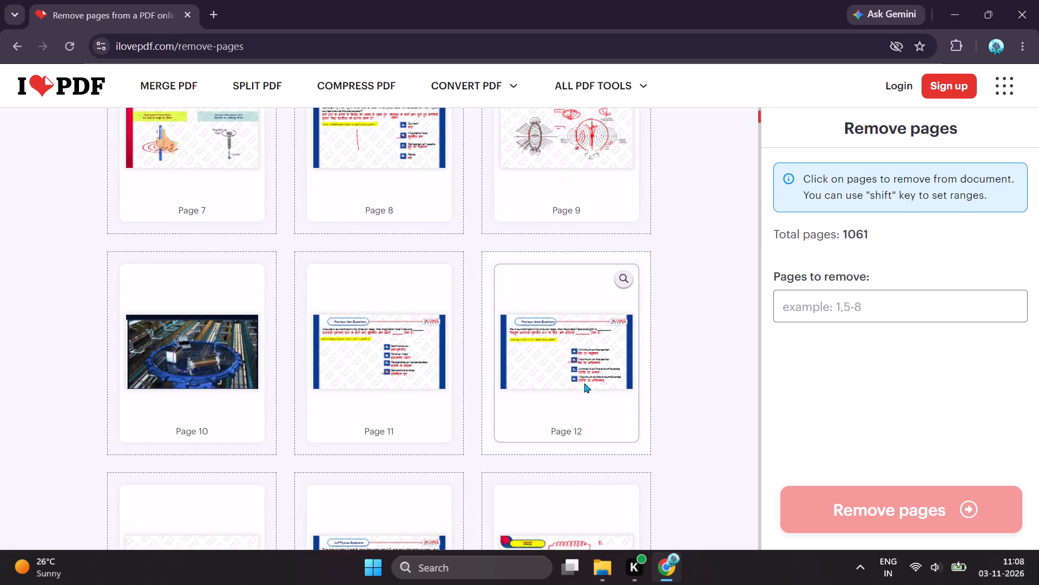
{"action": "scroll", "coordinate": [584, 383], "scroll_direction": "up", "scroll_amount": 10}
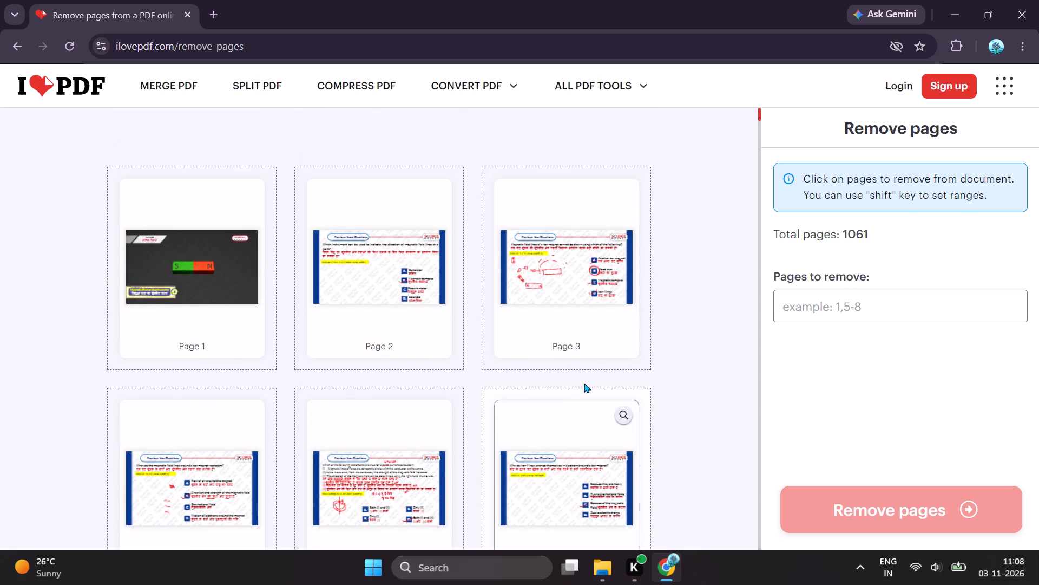
{"action": "scroll", "coordinate": [584, 383], "scroll_direction": "up", "scroll_amount": 1}
Look through the page thumbnails from page 1 to about page 120 for pages to remove.
{"action": "scroll", "coordinate": [584, 383], "scroll_direction": "down", "scroll_amount": 12}
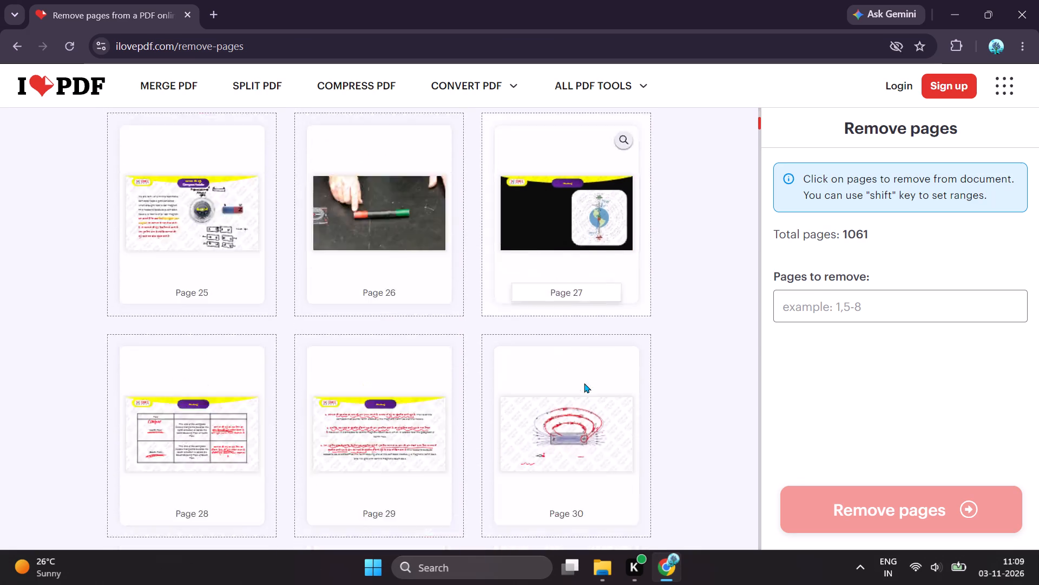
{"action": "scroll", "coordinate": [584, 383], "scroll_direction": "down", "scroll_amount": 6}
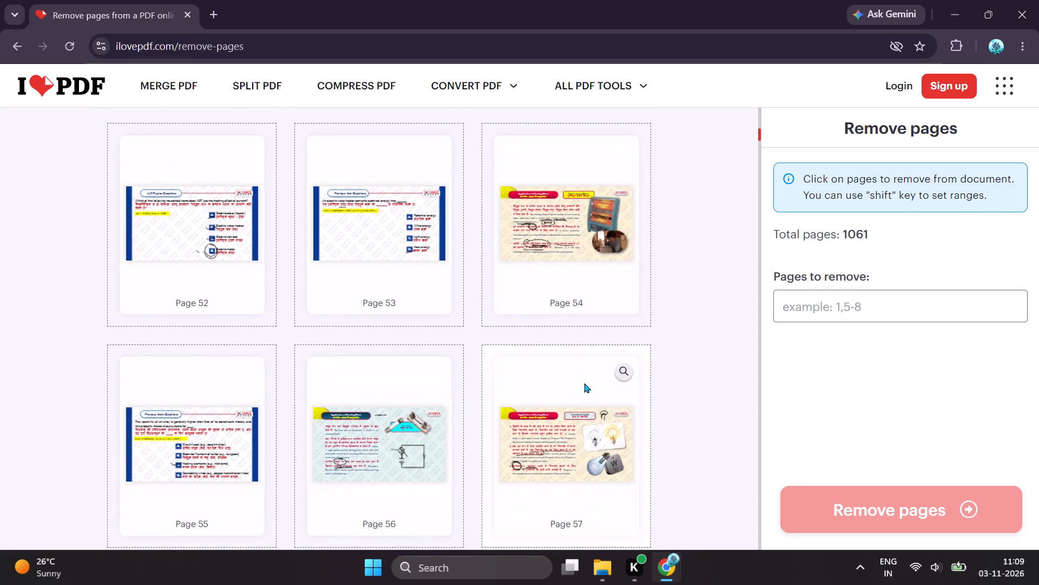
{"action": "scroll", "coordinate": [584, 383], "scroll_direction": "down", "scroll_amount": 4}
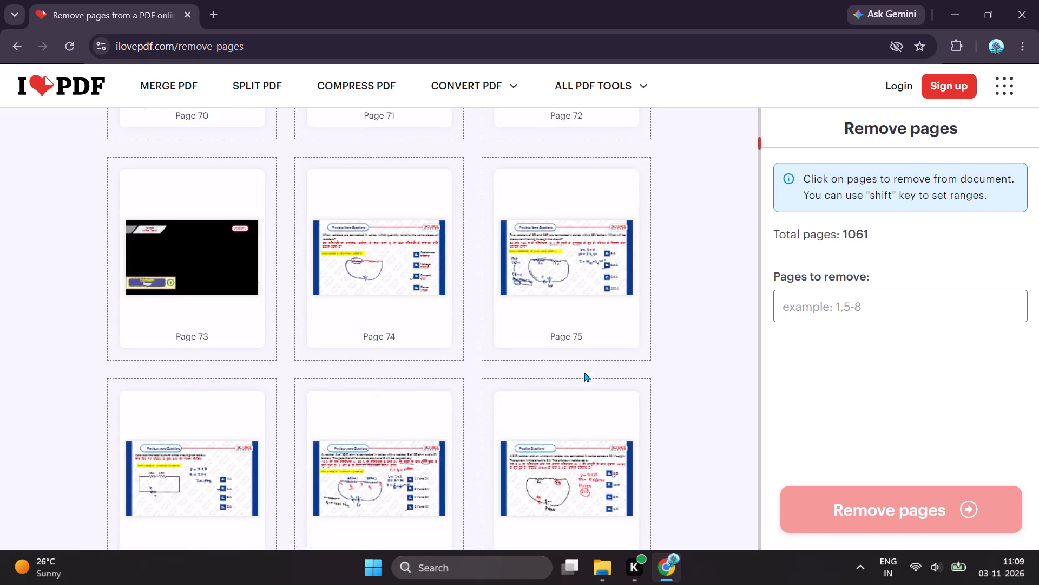
{"action": "scroll", "coordinate": [584, 372], "scroll_direction": "down", "scroll_amount": 8}
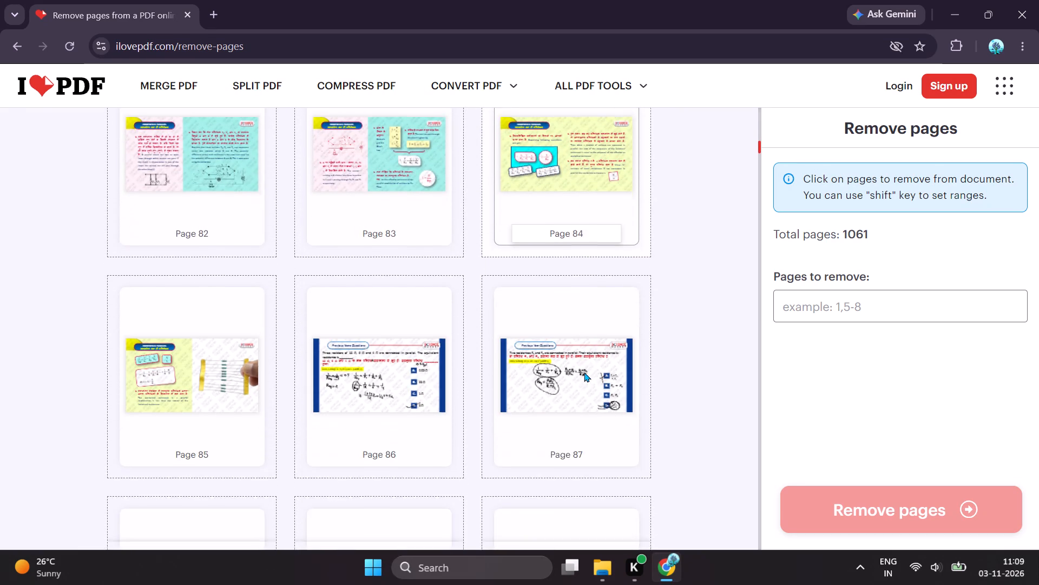
{"action": "scroll", "coordinate": [584, 372], "scroll_direction": "down", "scroll_amount": 8}
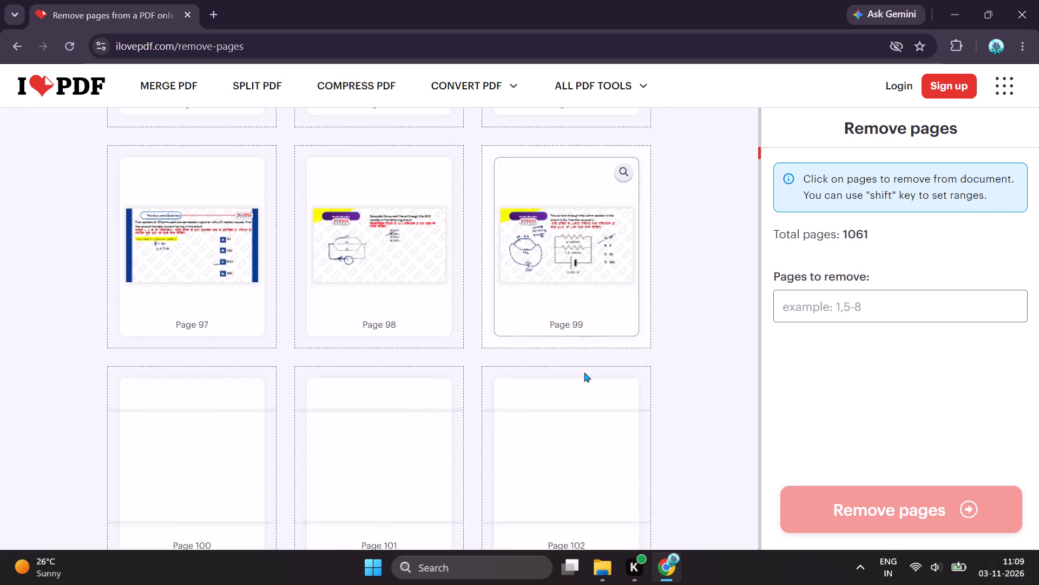
{"action": "scroll", "coordinate": [584, 372], "scroll_direction": "down", "scroll_amount": 3}
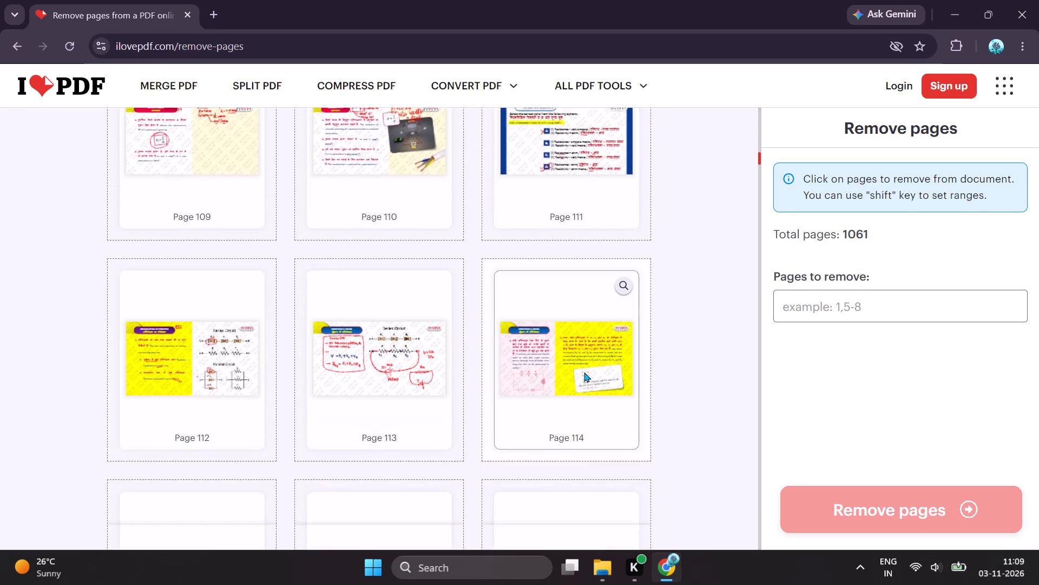
{"action": "scroll", "coordinate": [584, 372], "scroll_direction": "down", "scroll_amount": 7}
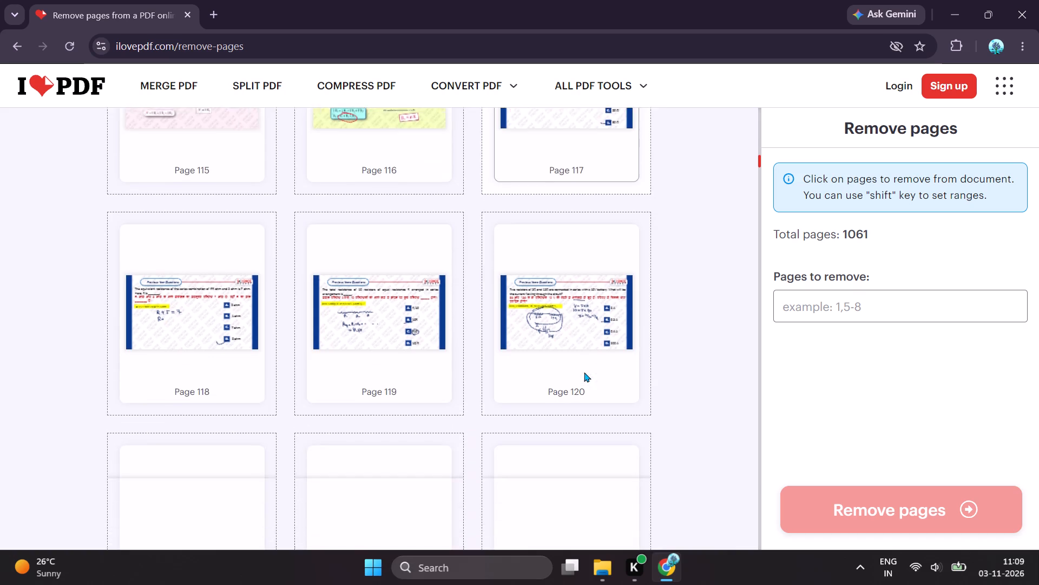
Continue examining the page thumbnails from about page 121 to page 183 for pages to remove.
{"action": "scroll", "coordinate": [584, 372], "scroll_direction": "down", "scroll_amount": 9}
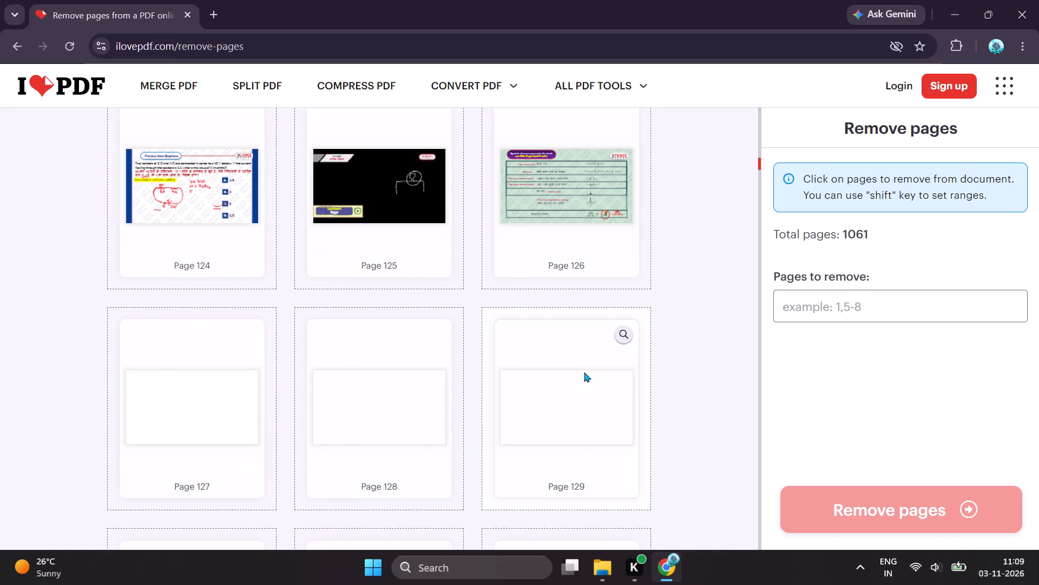
{"action": "scroll", "coordinate": [584, 372], "scroll_direction": "down", "scroll_amount": 5}
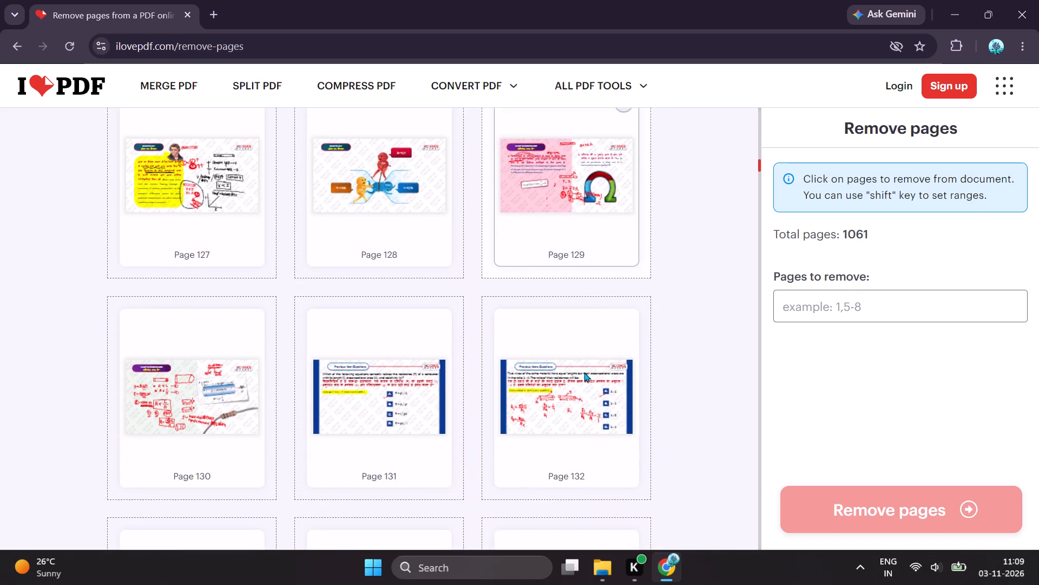
{"action": "scroll", "coordinate": [584, 372], "scroll_direction": "down", "scroll_amount": 8}
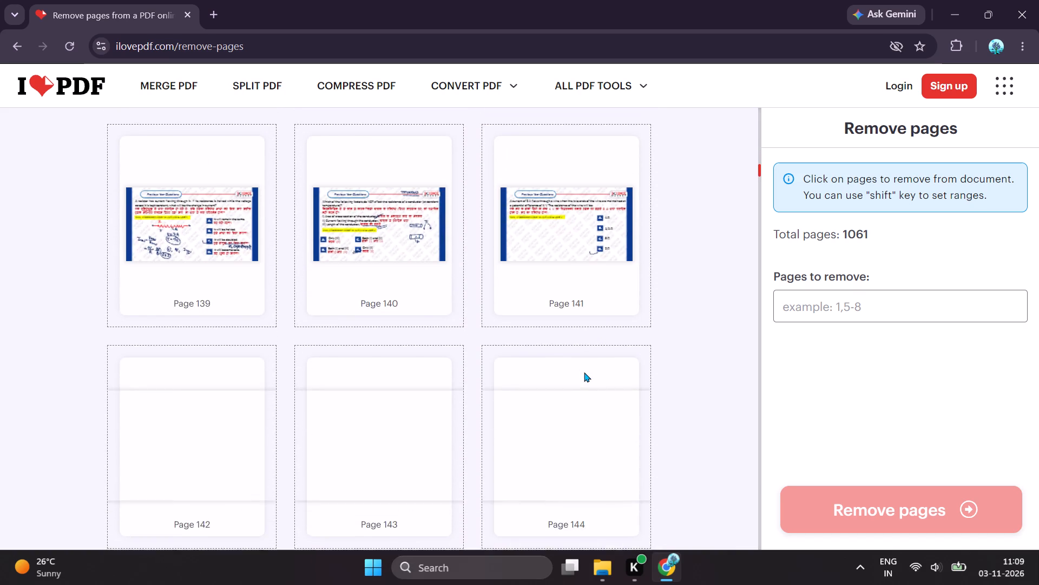
{"action": "scroll", "coordinate": [584, 372], "scroll_direction": "down", "scroll_amount": 3}
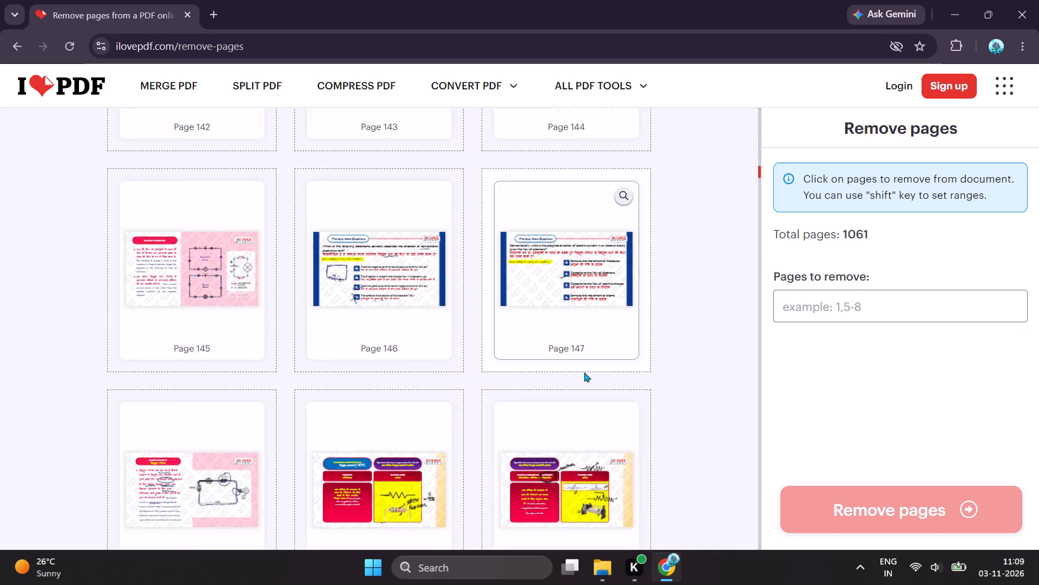
{"action": "scroll", "coordinate": [584, 372], "scroll_direction": "down", "scroll_amount": 3}
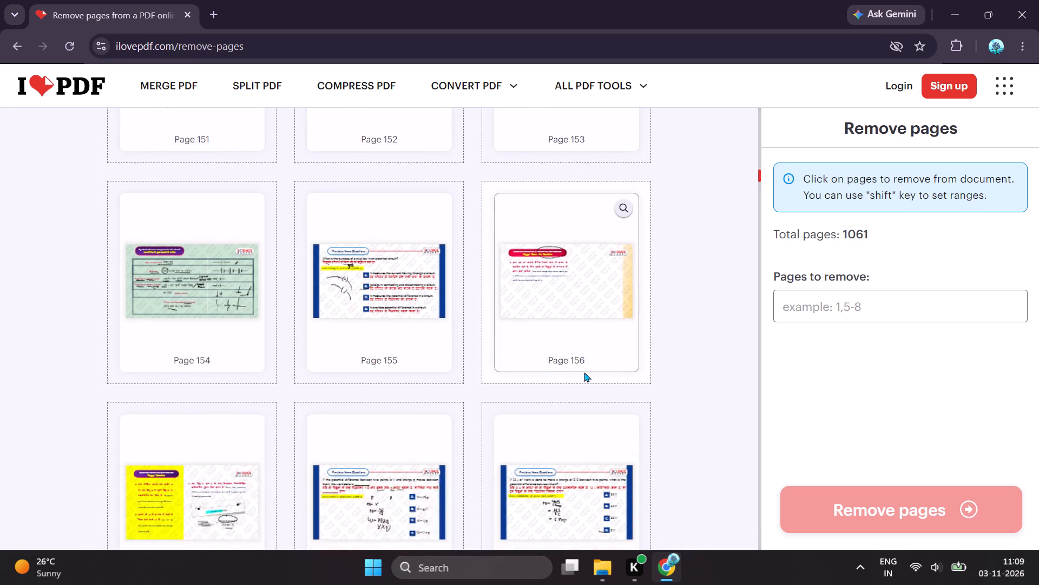
{"action": "scroll", "coordinate": [584, 372], "scroll_direction": "down", "scroll_amount": 7}
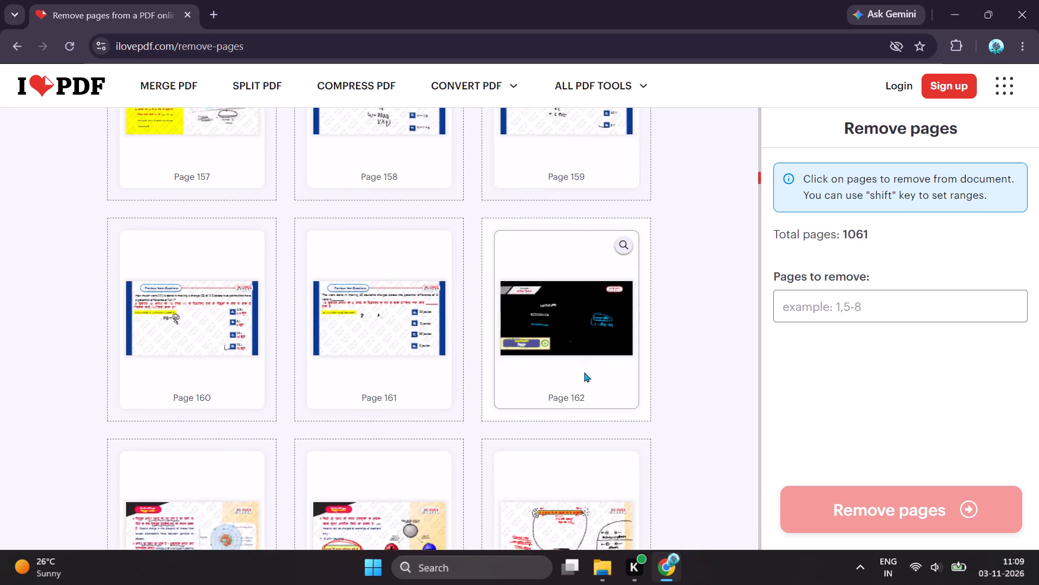
{"action": "scroll", "coordinate": [584, 372], "scroll_direction": "down", "scroll_amount": 7}
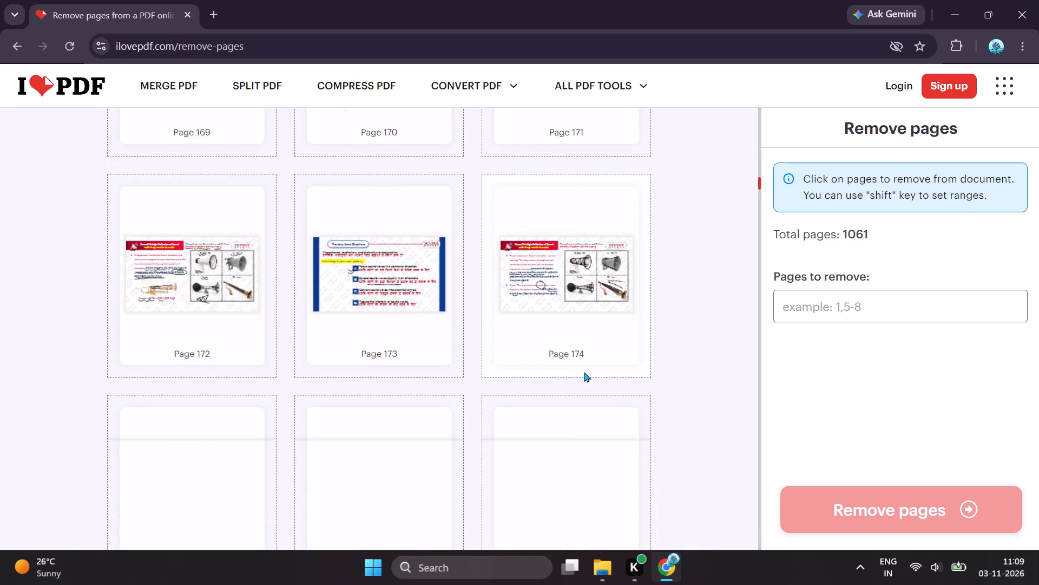
{"action": "scroll", "coordinate": [584, 372], "scroll_direction": "down", "scroll_amount": 8}
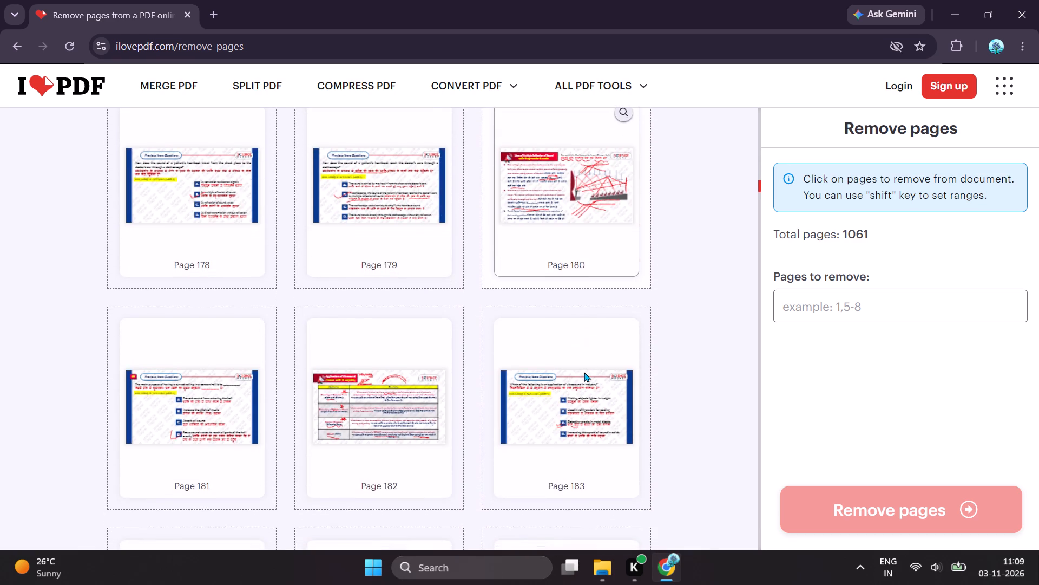
Check the thumbnails after page 183 and mark the "Thank you" slide on page 228 for removal.
{"action": "scroll", "coordinate": [584, 372], "scroll_direction": "down", "scroll_amount": 17}
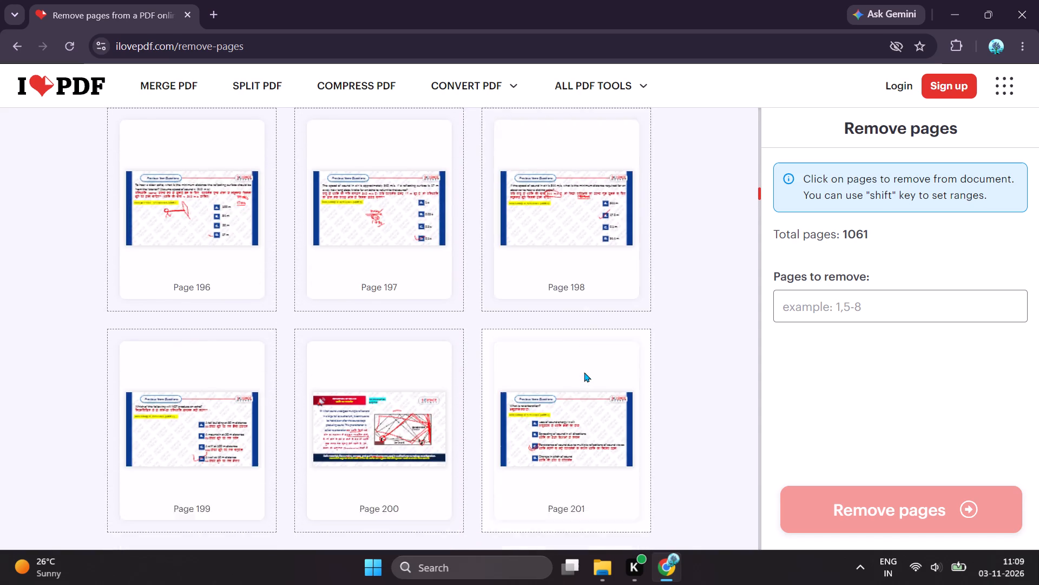
{"action": "scroll", "coordinate": [584, 372], "scroll_direction": "down", "scroll_amount": 7}
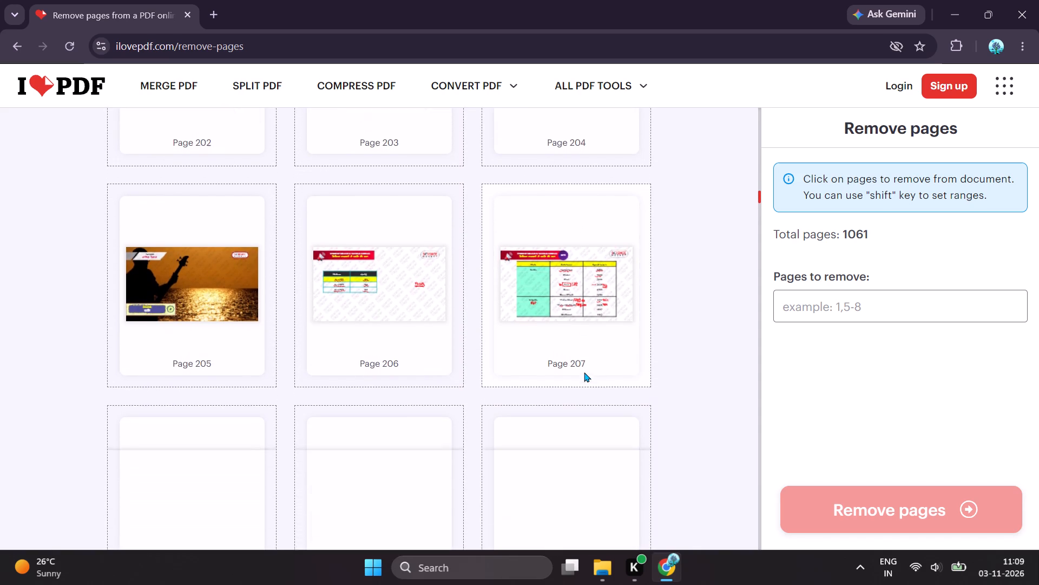
{"action": "scroll", "coordinate": [584, 372], "scroll_direction": "down", "scroll_amount": 8}
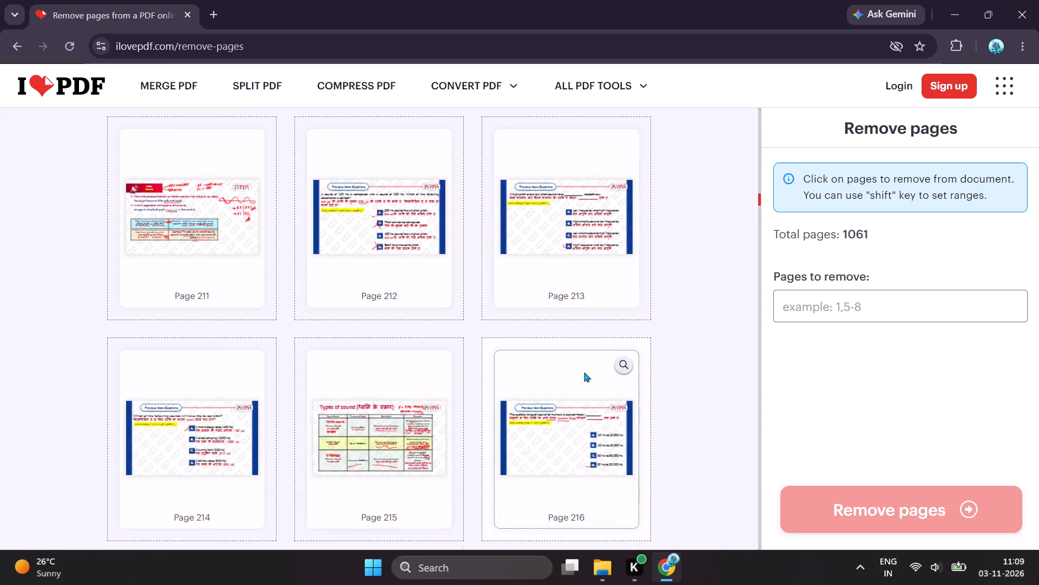
{"action": "scroll", "coordinate": [584, 372], "scroll_direction": "down", "scroll_amount": 4}
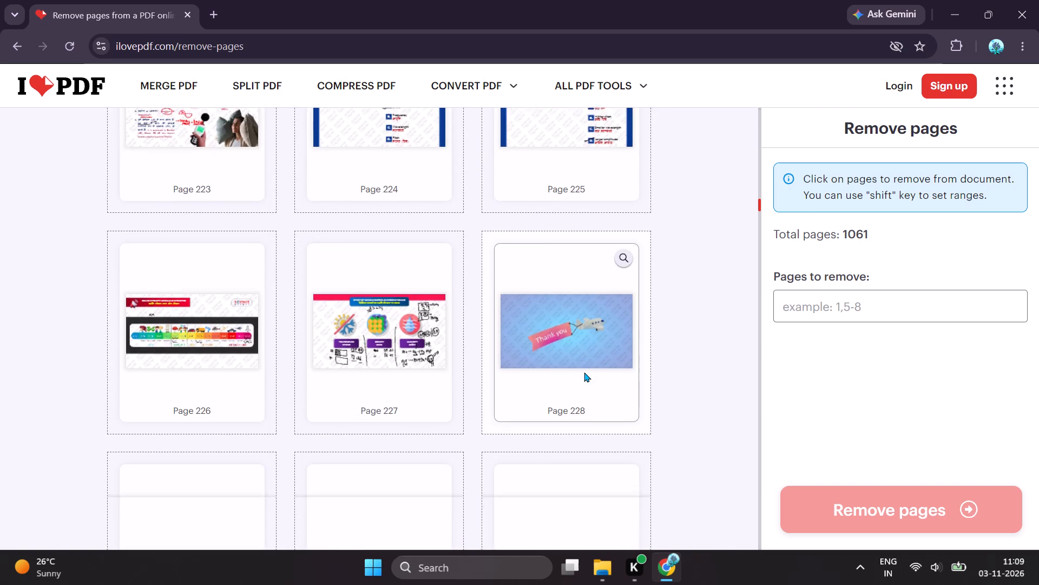
{"action": "right_click", "coordinate": [567, 337]}
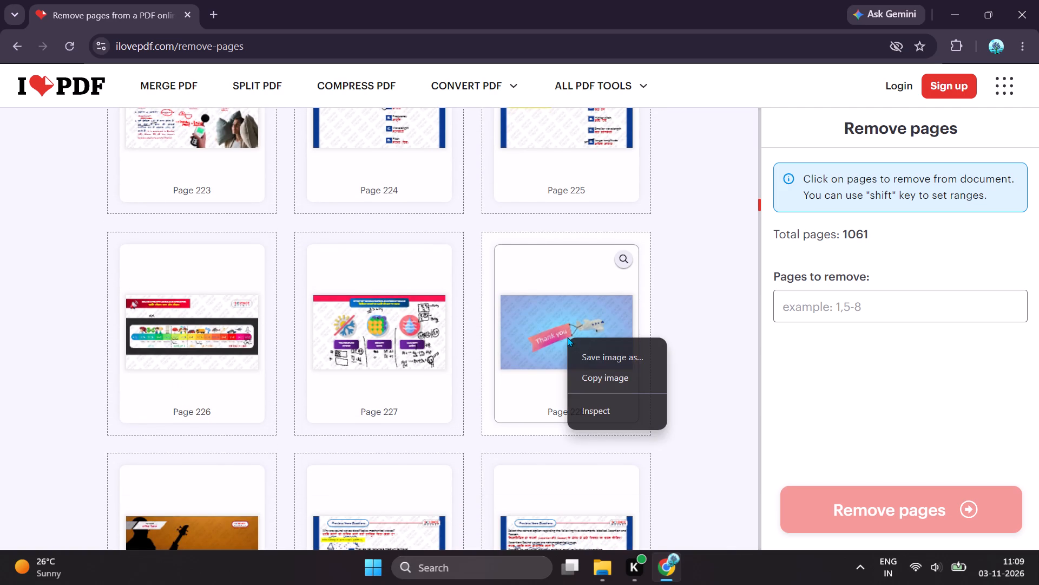
{"action": "double_click", "coordinate": [567, 337]}
{"action": "left_click", "coordinate": [567, 337]}
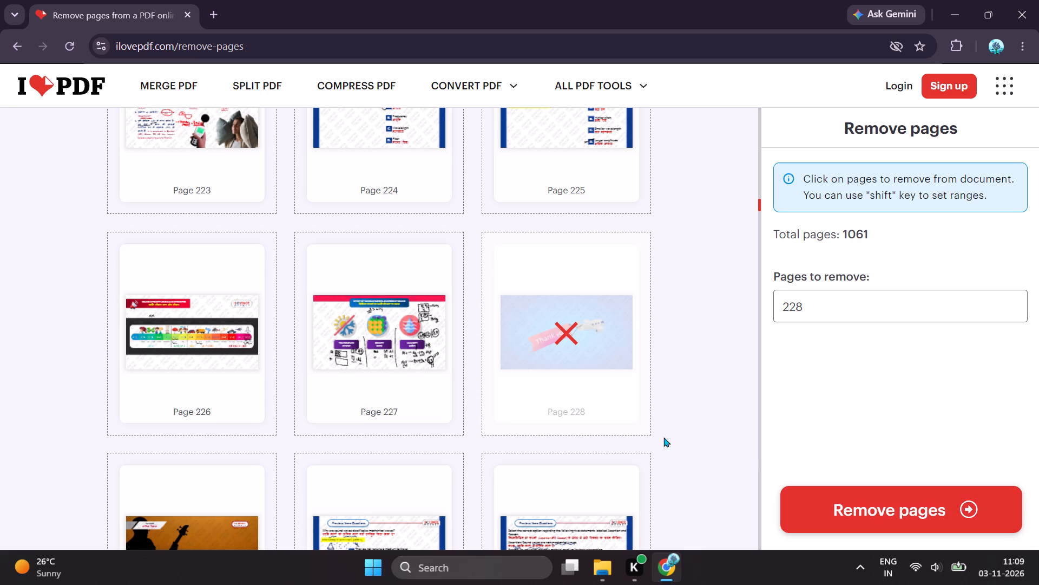
Check the thumbnails after page 228 and mark the "Thank you" slide on page 261 for removal.
{"action": "scroll", "coordinate": [621, 438], "scroll_direction": "down", "scroll_amount": 4}
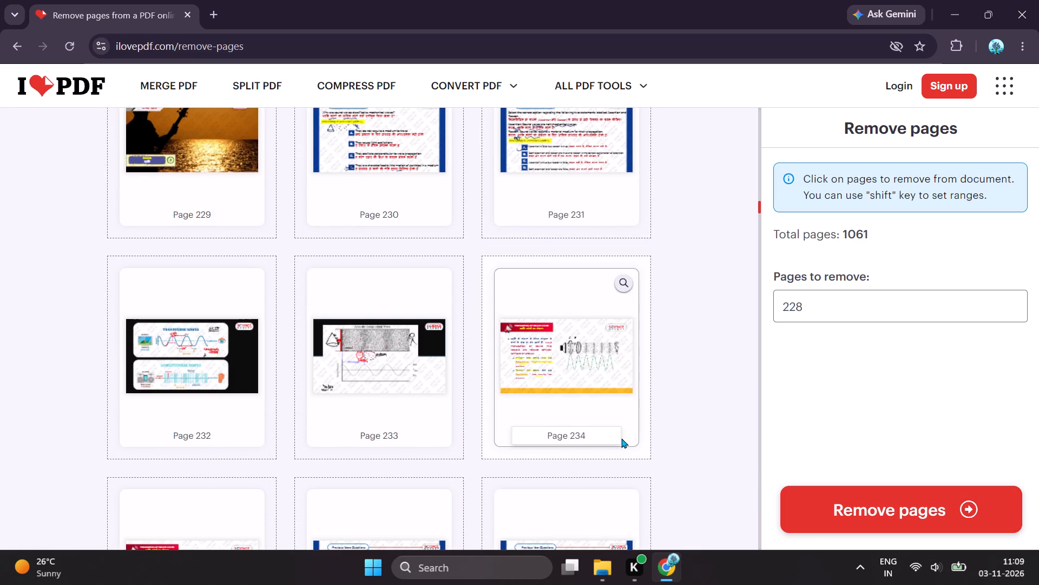
{"action": "scroll", "coordinate": [621, 438], "scroll_direction": "down", "scroll_amount": 3}
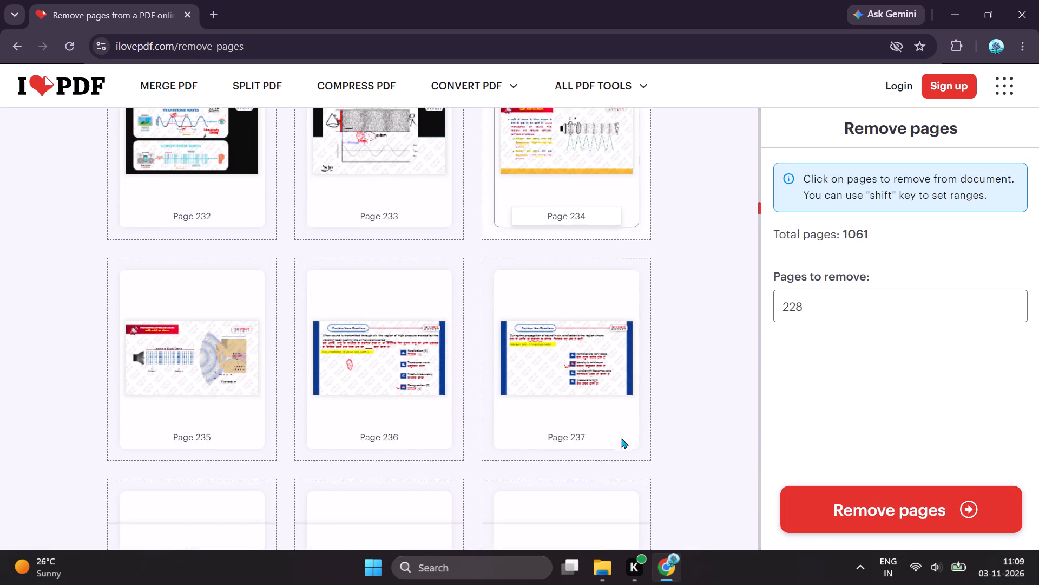
{"action": "scroll", "coordinate": [621, 438], "scroll_direction": "down", "scroll_amount": 6}
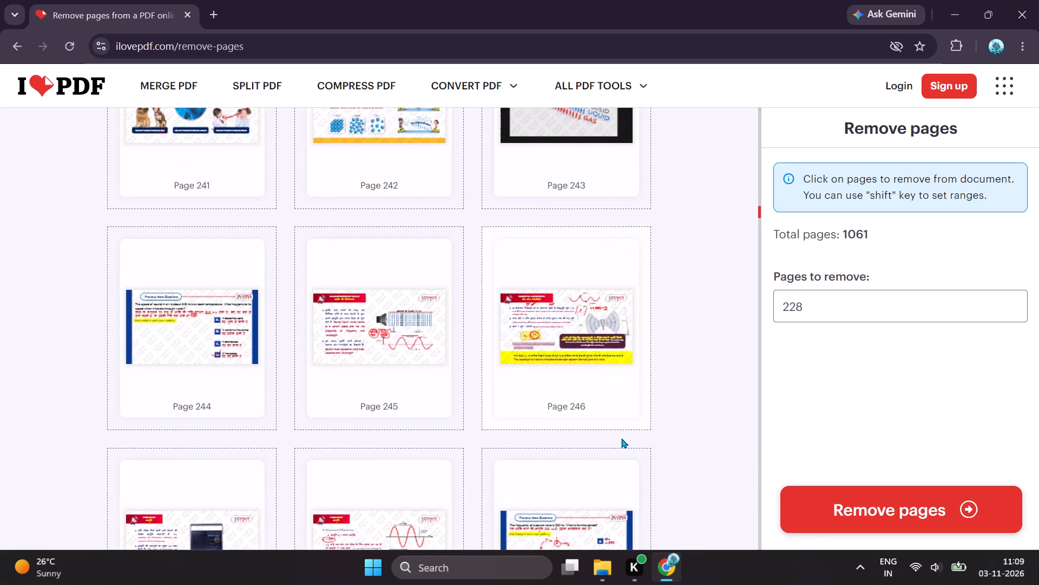
{"action": "scroll", "coordinate": [621, 438], "scroll_direction": "down", "scroll_amount": 9}
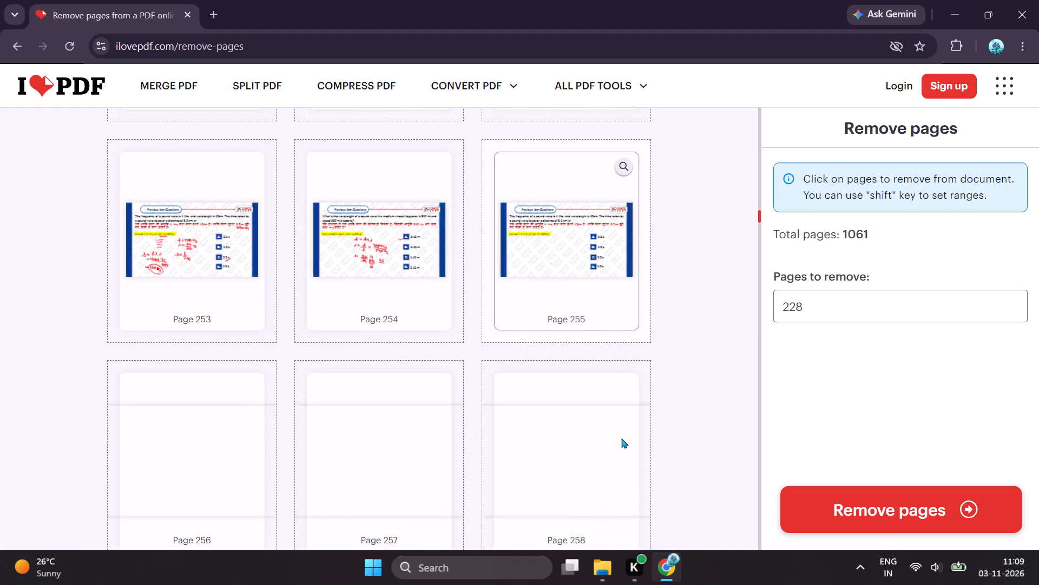
{"action": "scroll", "coordinate": [621, 438], "scroll_direction": "down", "scroll_amount": 3}
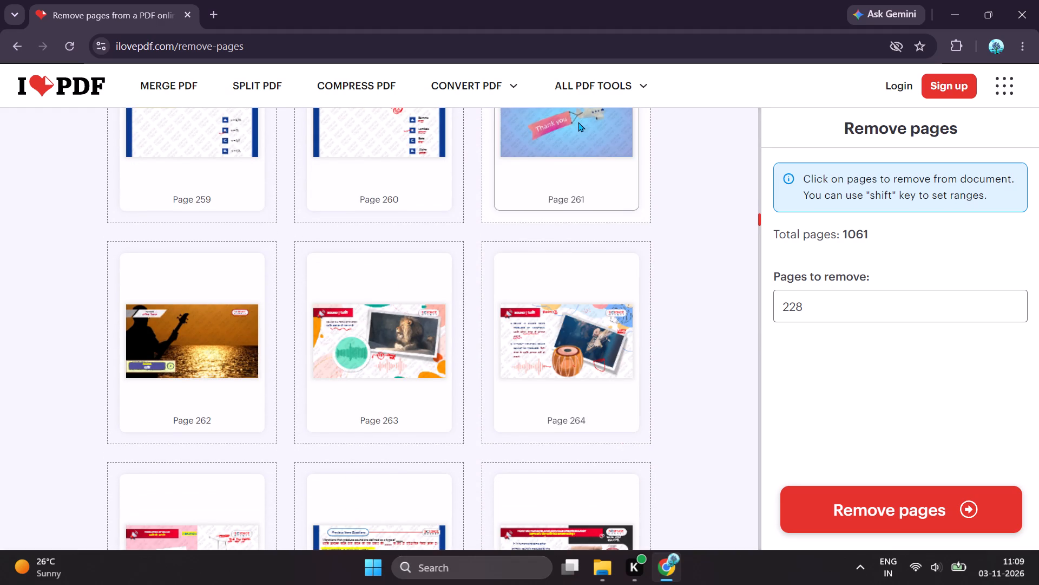
{"action": "double_click", "coordinate": [576, 126]}
{"action": "left_click", "coordinate": [576, 129]}
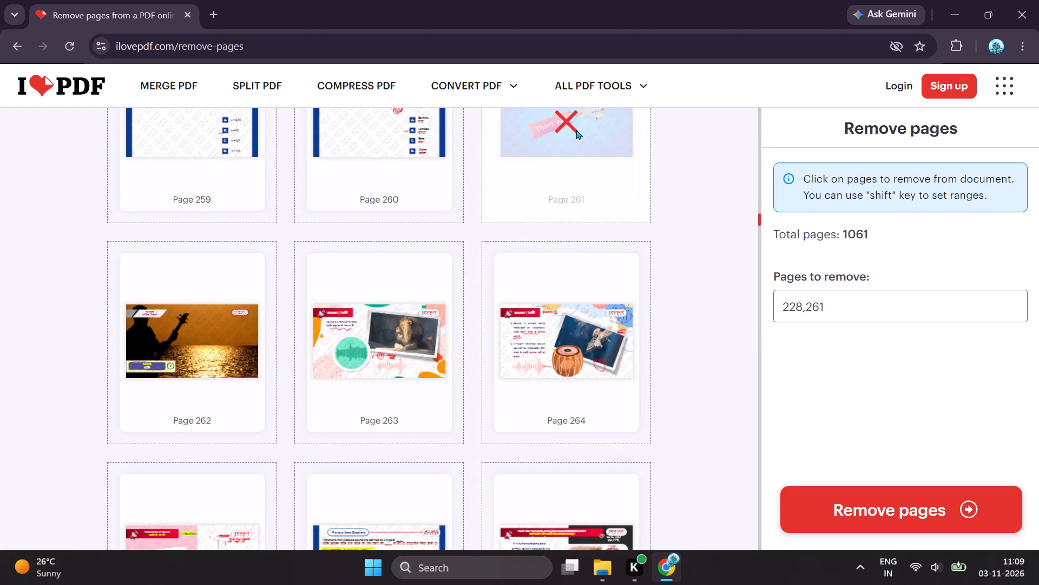
Check the thumbnails after page 261 and mark the "Thank you" slide on page 281 for removal.
{"action": "scroll", "coordinate": [494, 319], "scroll_direction": "down", "scroll_amount": 8}
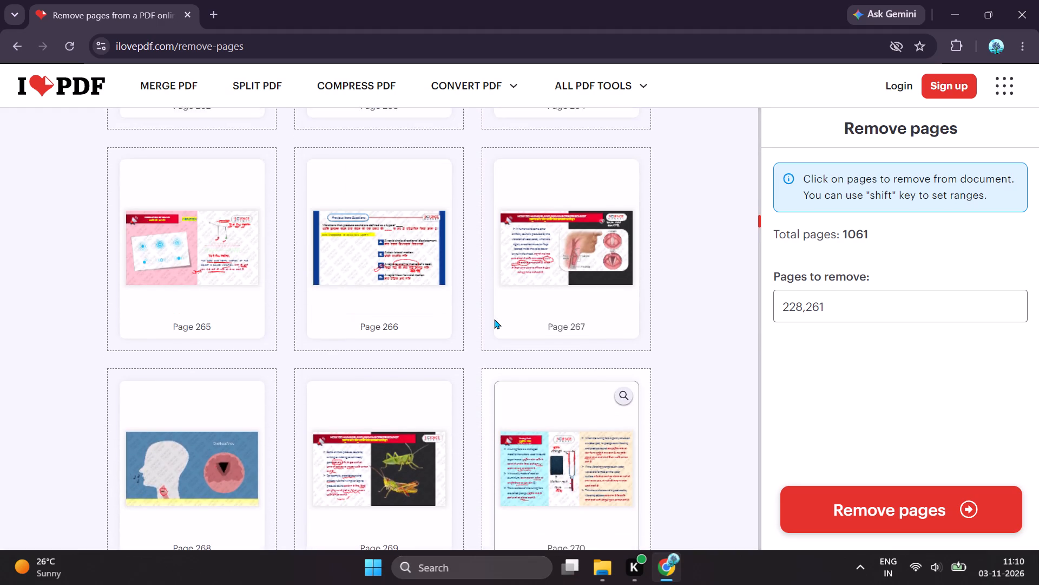
{"action": "scroll", "coordinate": [494, 319], "scroll_direction": "down", "scroll_amount": 5}
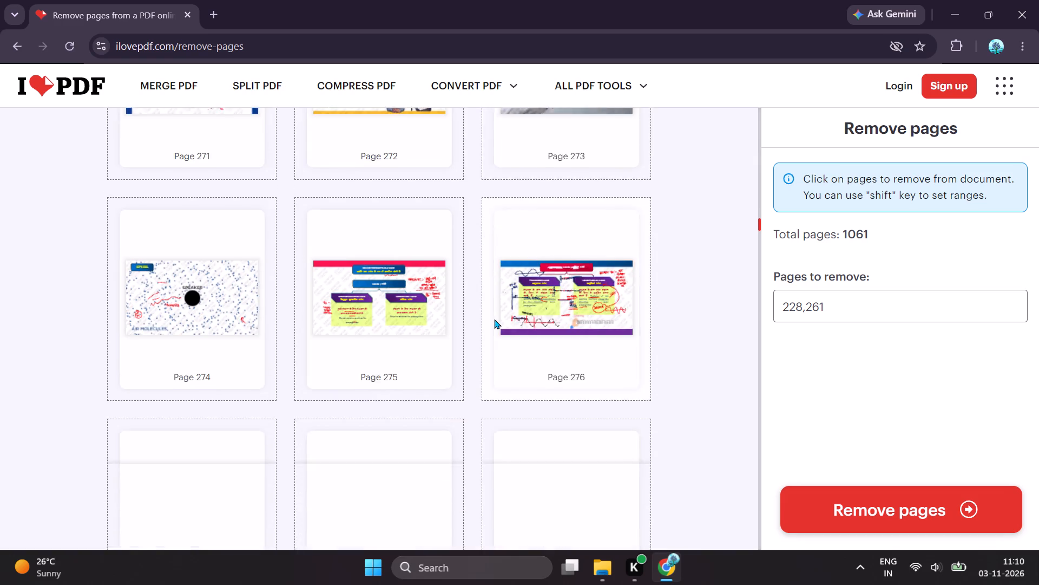
{"action": "scroll", "coordinate": [494, 319], "scroll_direction": "down", "scroll_amount": 3}
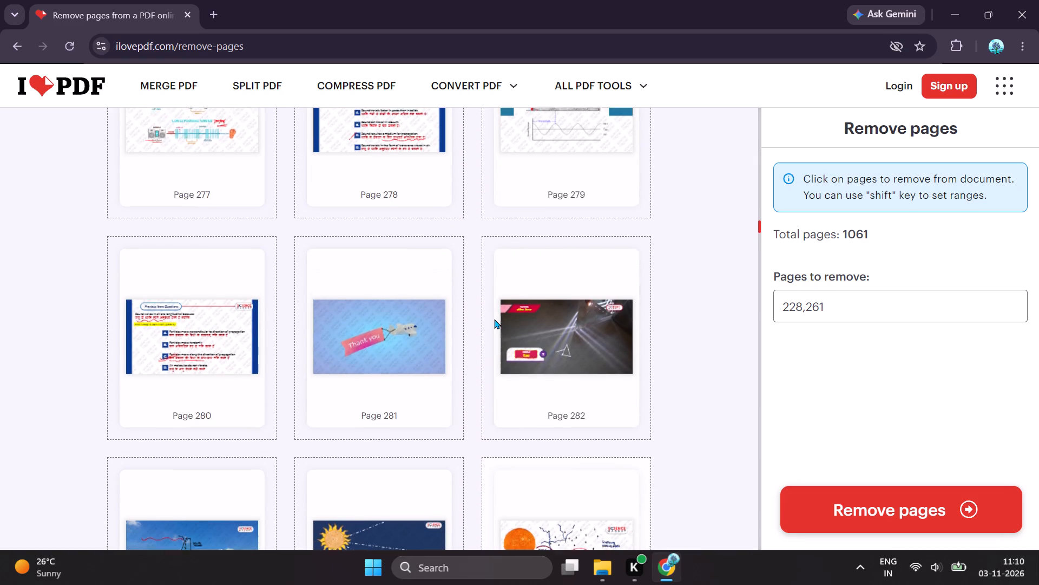
{"action": "double_click", "coordinate": [411, 361]}
{"action": "left_click", "coordinate": [395, 364]}
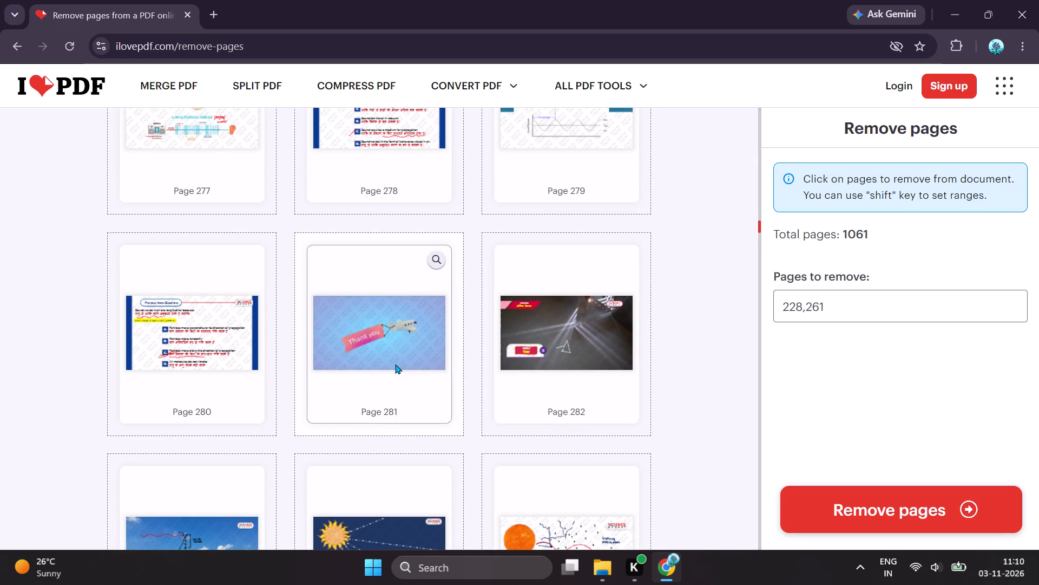
Check the thumbnails after page 281 and mark the empty blue slide on page 286 for removal.
{"action": "scroll", "coordinate": [395, 364], "scroll_direction": "down", "scroll_amount": 8}
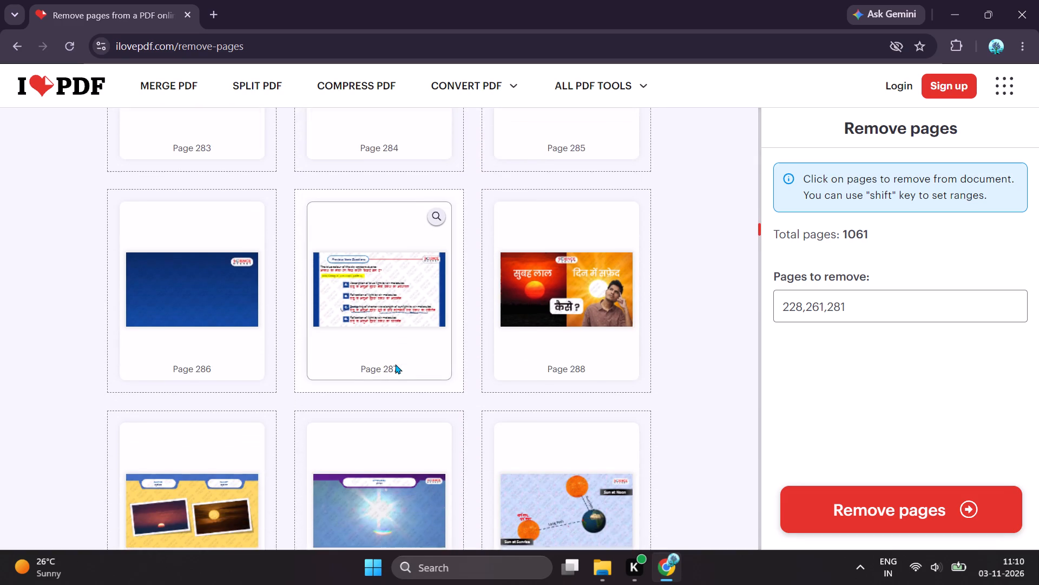
{"action": "scroll", "coordinate": [395, 364], "scroll_direction": "down", "scroll_amount": 1}
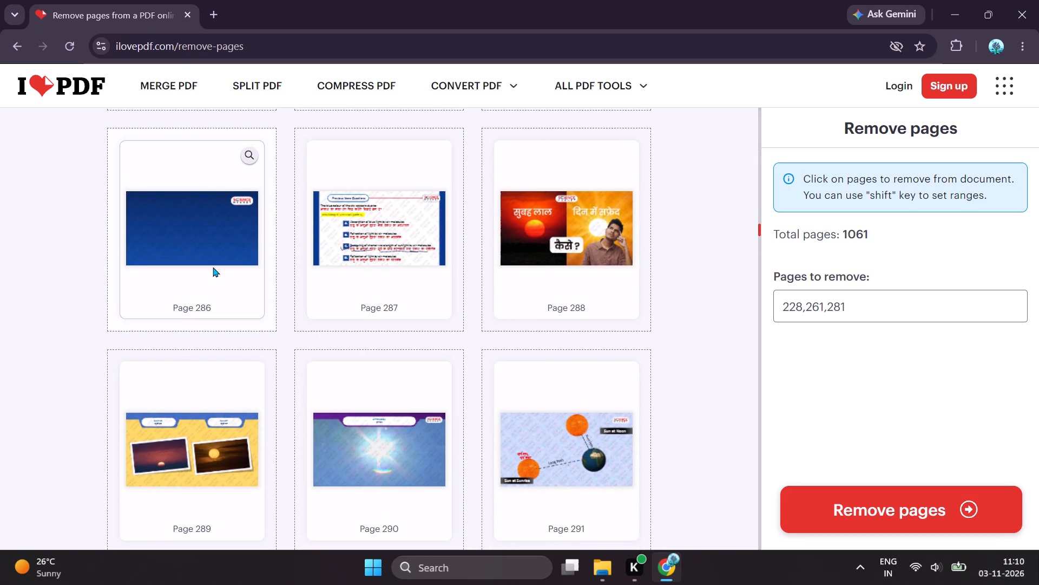
{"action": "scroll", "coordinate": [213, 267], "scroll_direction": "up", "scroll_amount": 2}
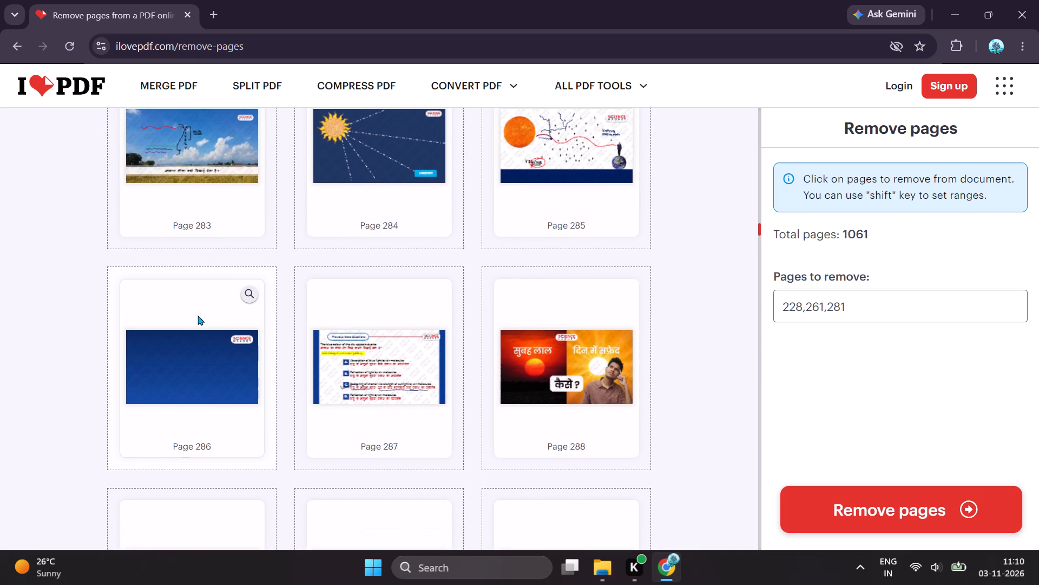
{"action": "left_click", "coordinate": [191, 350]}
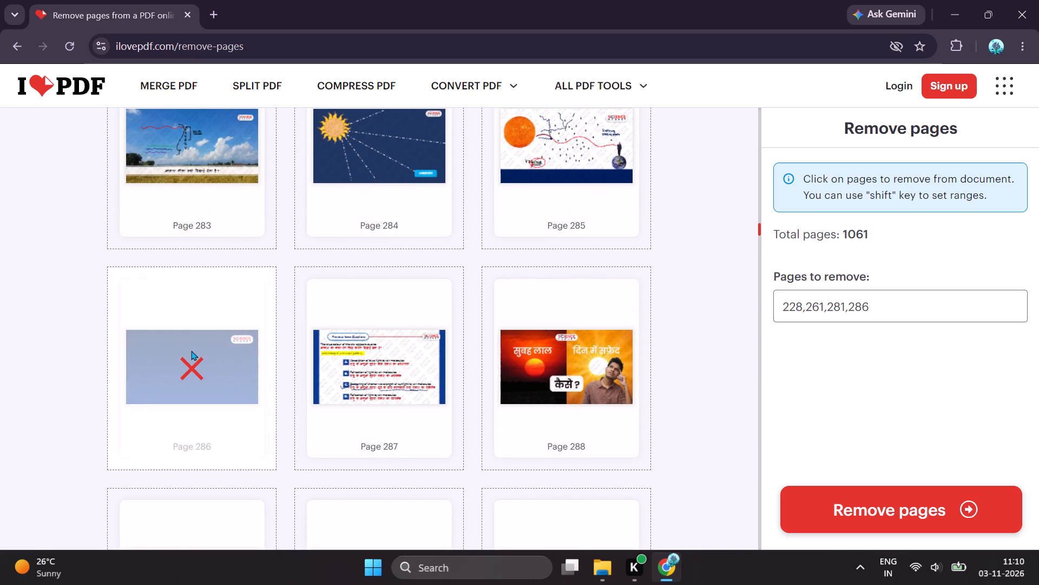
Check the thumbnails after page 286 and mark the three picture-only sun slides on pages 288, 289 and 290 for removal.
{"action": "scroll", "coordinate": [312, 349], "scroll_direction": "right", "scroll_amount": 1}
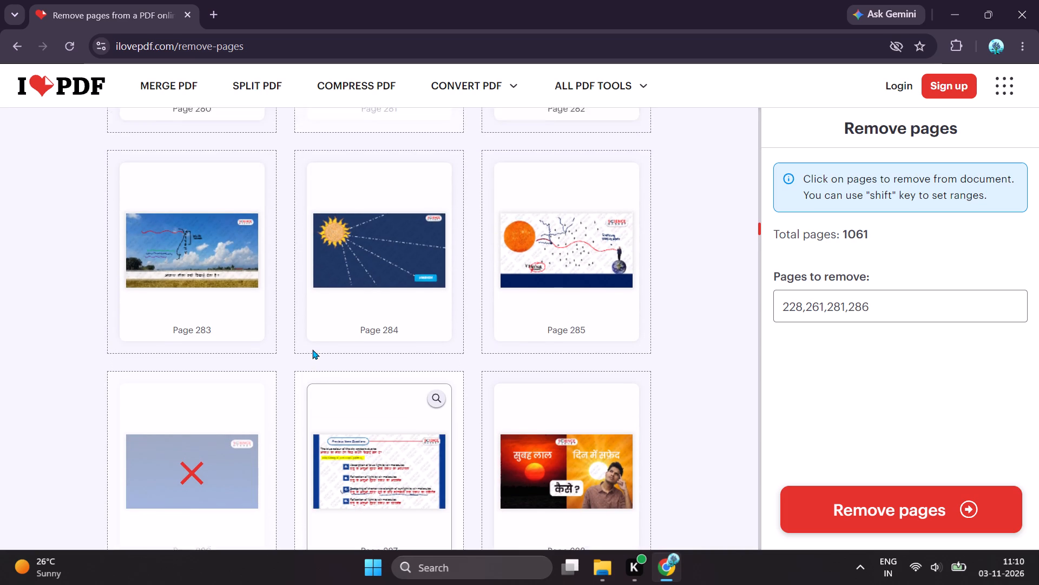
{"action": "scroll", "coordinate": [312, 349], "scroll_direction": "right", "scroll_amount": 1}
{"action": "scroll", "coordinate": [312, 349], "scroll_direction": "down", "scroll_amount": 1}
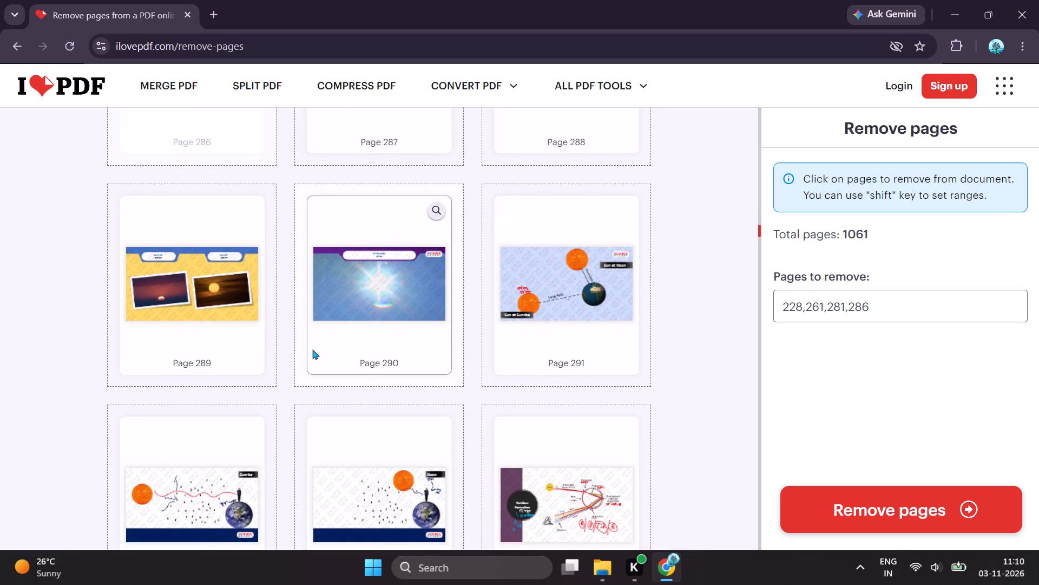
{"action": "scroll", "coordinate": [312, 349], "scroll_direction": "down", "scroll_amount": 2}
{"action": "scroll", "coordinate": [312, 349], "scroll_direction": "up", "scroll_amount": 1}
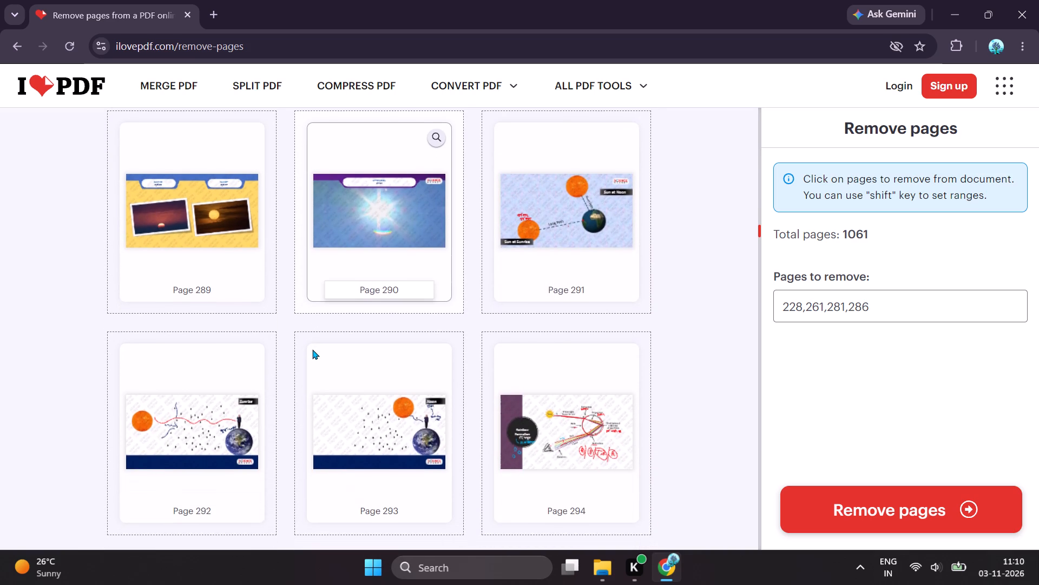
{"action": "scroll", "coordinate": [312, 349], "scroll_direction": "up", "scroll_amount": 3}
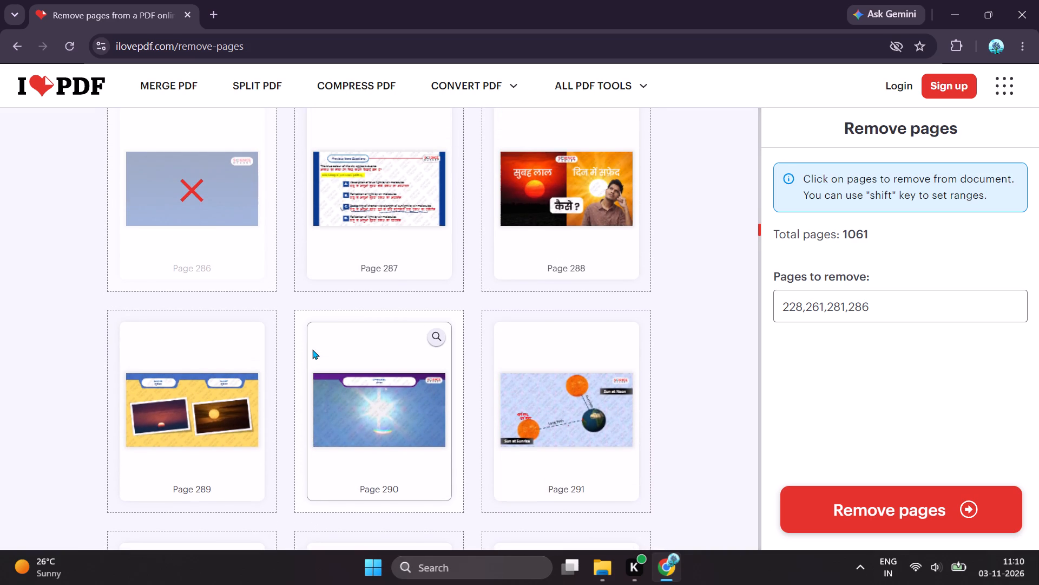
{"action": "scroll", "coordinate": [312, 349], "scroll_direction": "up", "scroll_amount": 1}
{"action": "left_click", "coordinate": [609, 222]}
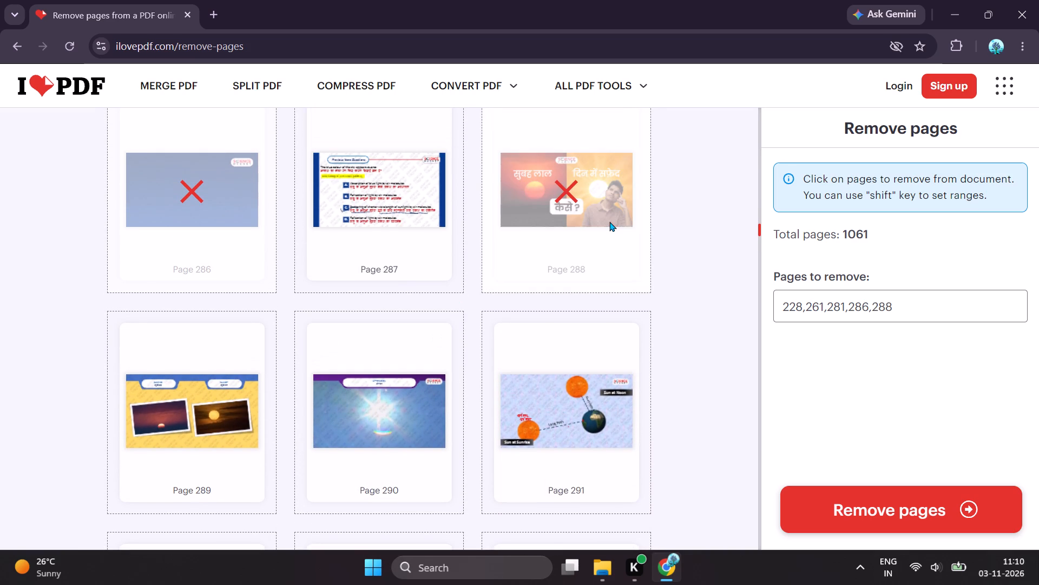
{"action": "left_click", "coordinate": [258, 375]}
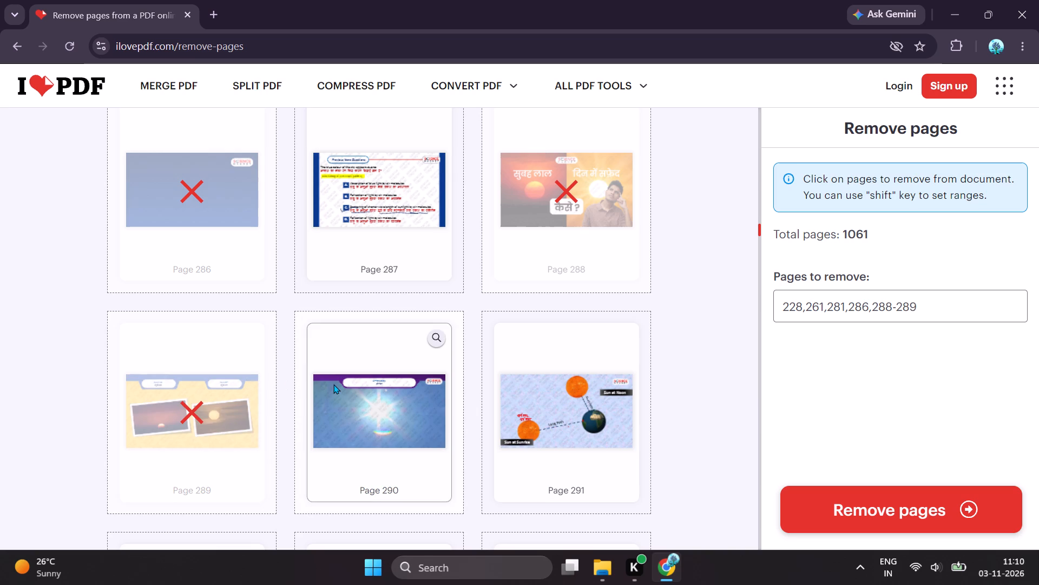
{"action": "left_click", "coordinate": [333, 384]}
Check the thumbnails after page 290 and mark the "Thank You" slide on page 297 for removal.
{"action": "scroll", "coordinate": [372, 424], "scroll_direction": "down", "scroll_amount": 6}
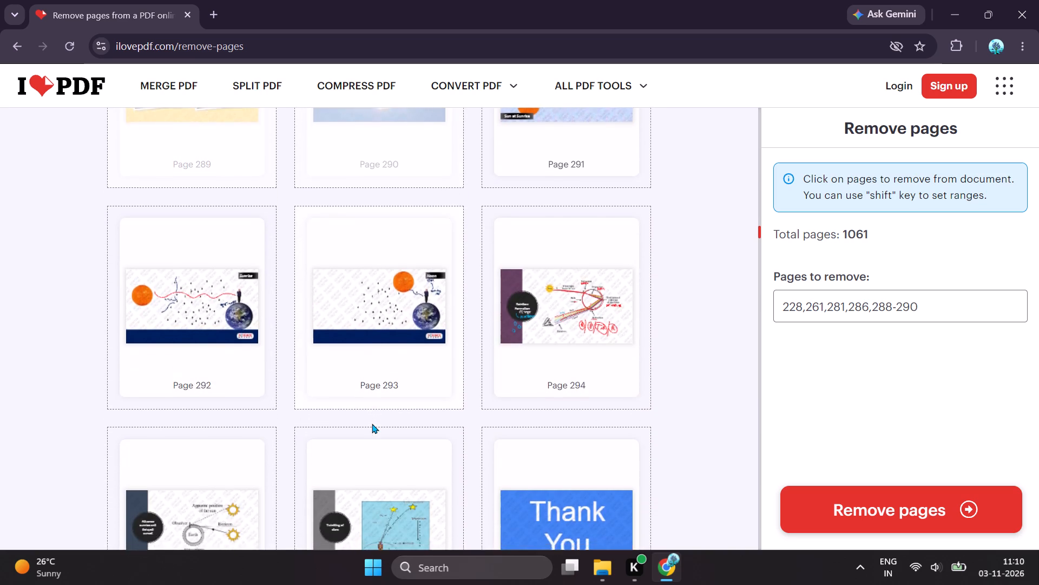
{"action": "scroll", "coordinate": [372, 424], "scroll_direction": "down", "scroll_amount": 2}
{"action": "left_click", "coordinate": [528, 291]}
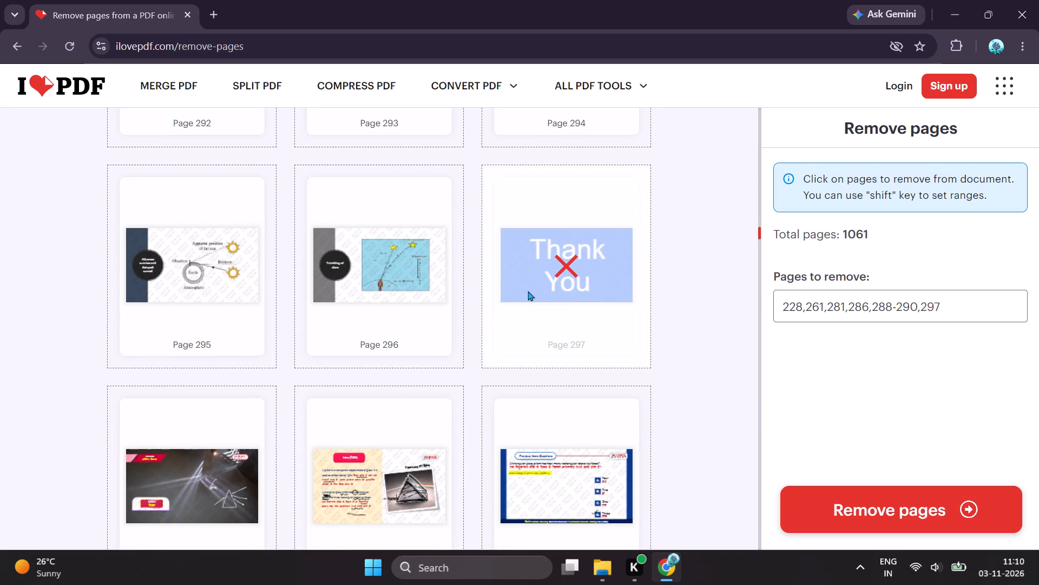
Check the thumbnails after page 297 and mark the "Thank You" slide on page 322 for removal.
{"action": "scroll", "coordinate": [297, 482], "scroll_direction": "down", "scroll_amount": 8}
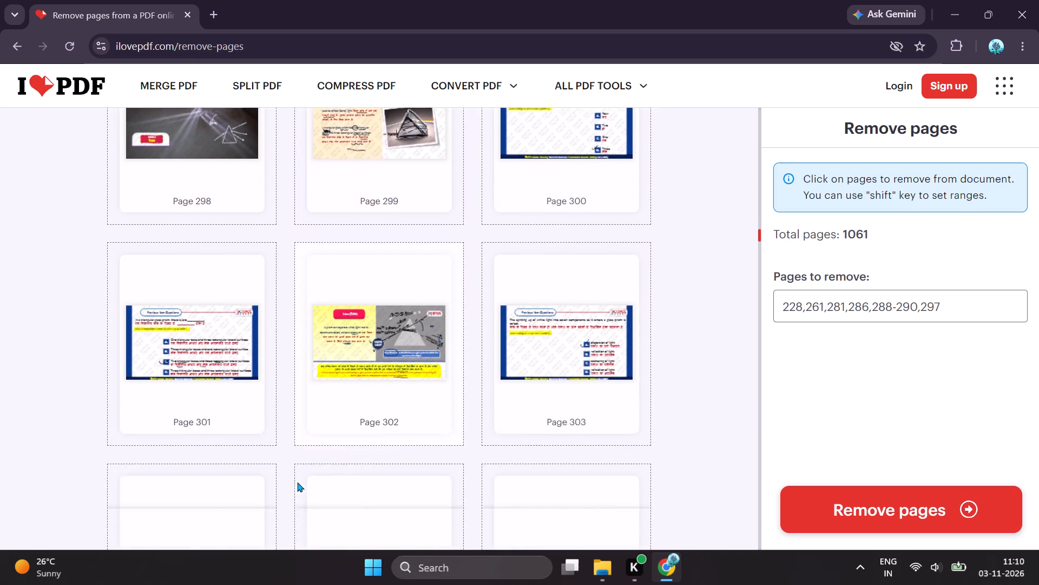
{"action": "scroll", "coordinate": [297, 482], "scroll_direction": "down", "scroll_amount": 8}
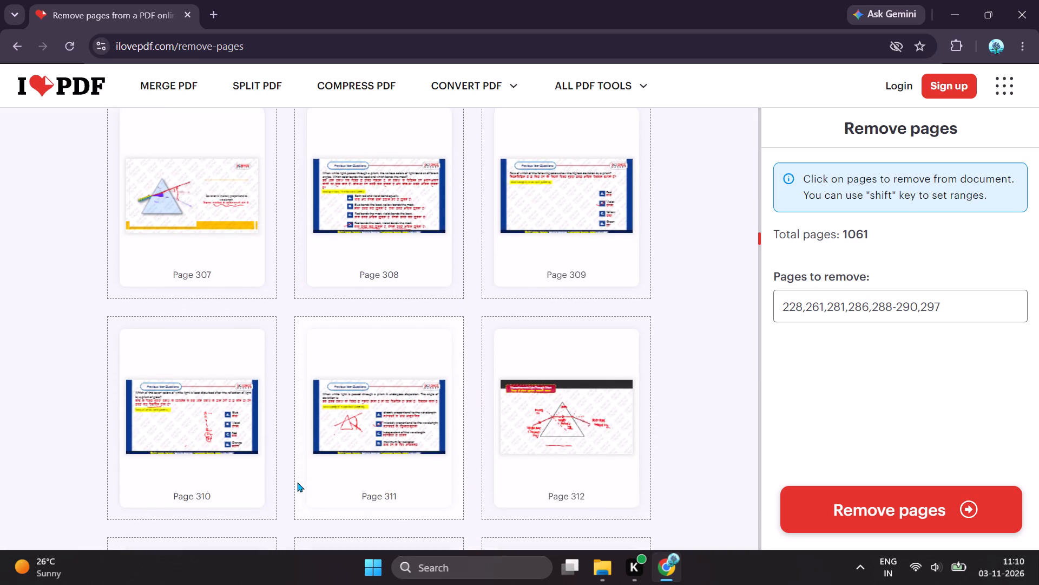
{"action": "scroll", "coordinate": [297, 482], "scroll_direction": "down", "scroll_amount": 6}
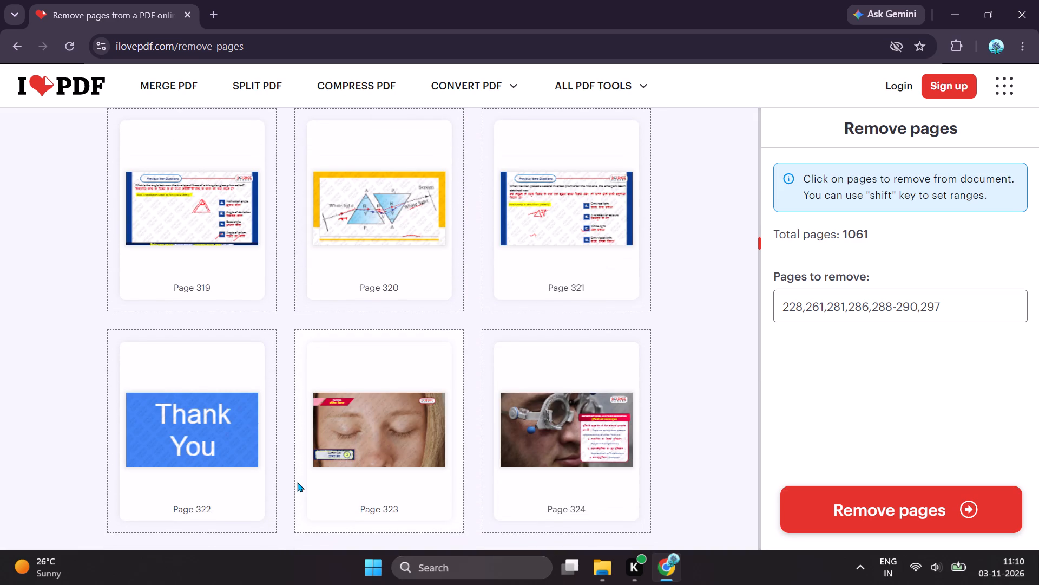
{"action": "scroll", "coordinate": [297, 482], "scroll_direction": "down", "scroll_amount": 2}
{"action": "left_click", "coordinate": [211, 360]}
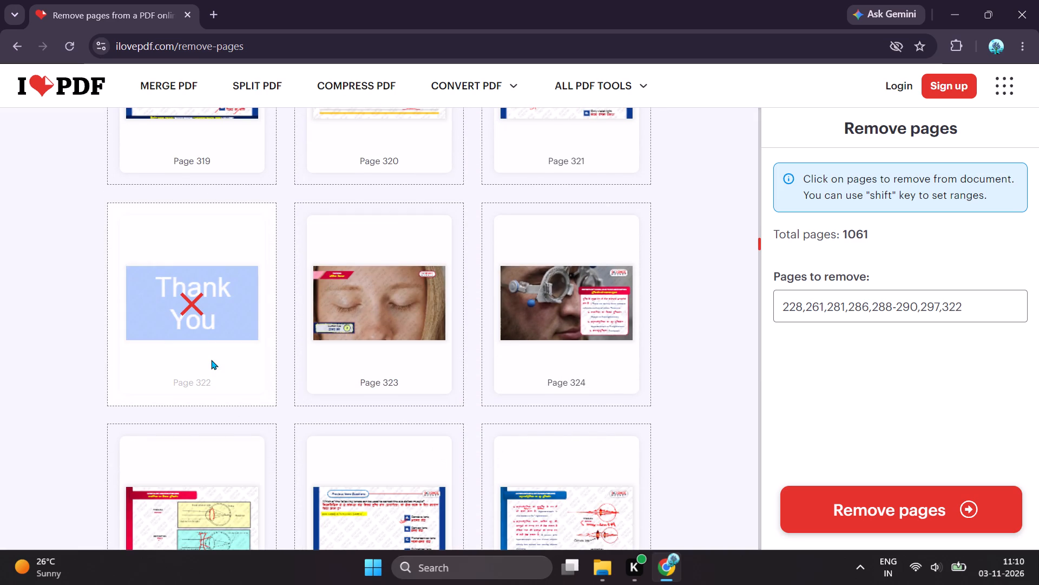
Check the thumbnails after page 322 and mark the "Thank You" slide on page 346 for removal.
{"action": "scroll", "coordinate": [211, 360], "scroll_direction": "down", "scroll_amount": 6}
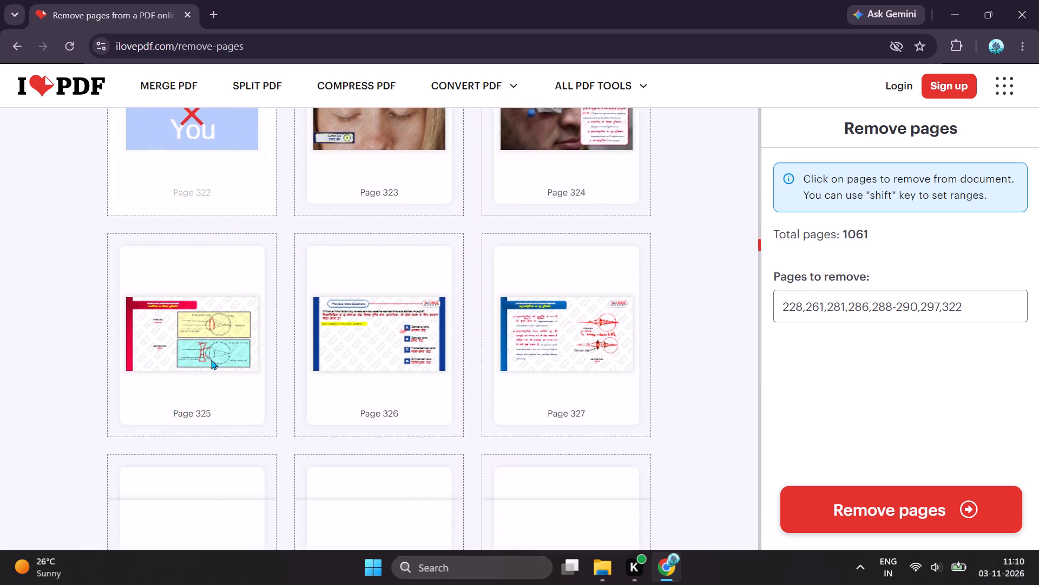
{"action": "scroll", "coordinate": [211, 360], "scroll_direction": "down", "scroll_amount": 7}
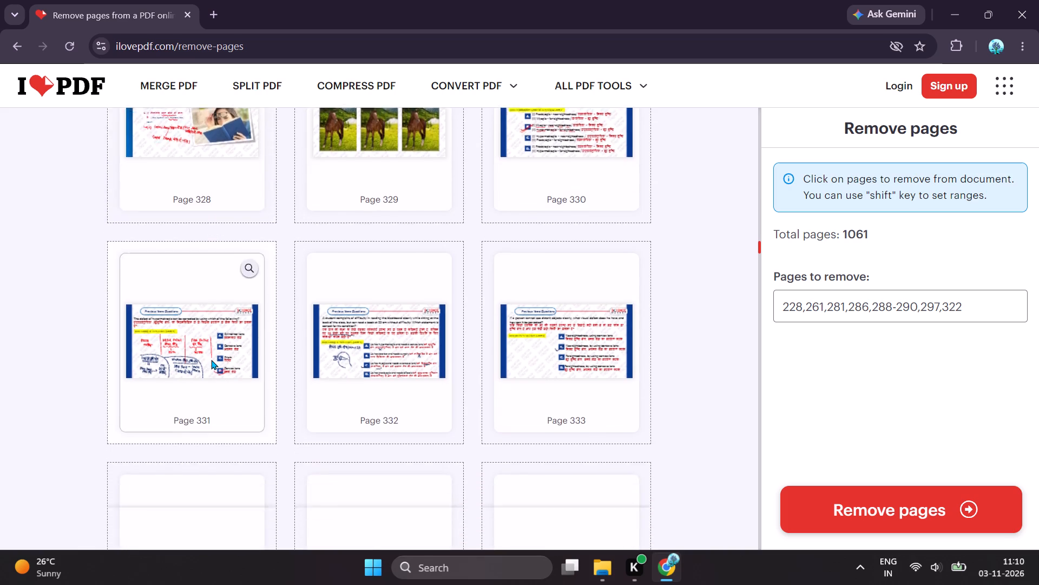
{"action": "scroll", "coordinate": [211, 360], "scroll_direction": "down", "scroll_amount": 5}
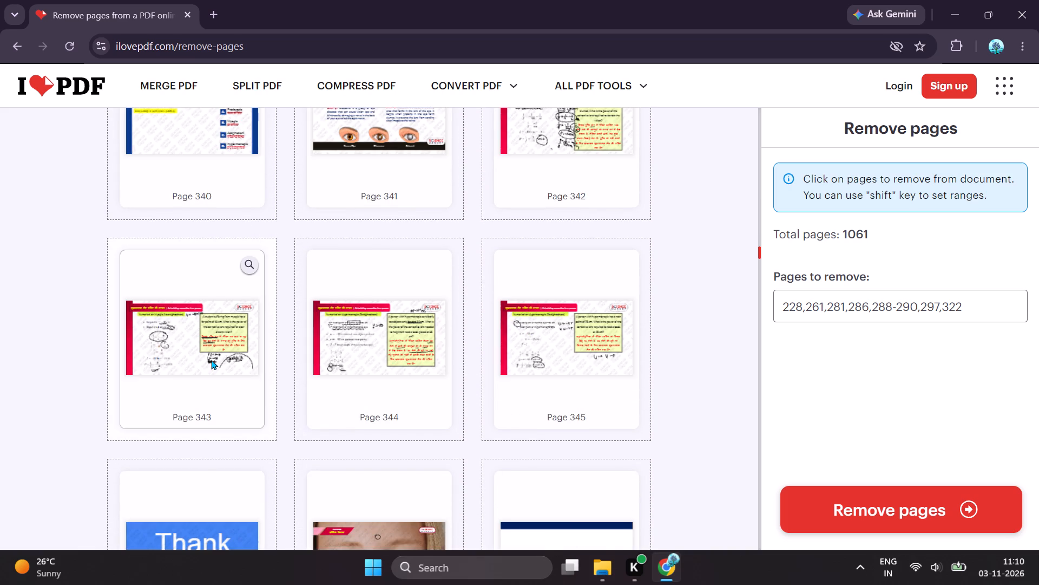
{"action": "scroll", "coordinate": [211, 360], "scroll_direction": "down", "scroll_amount": 3}
{"action": "left_click", "coordinate": [203, 393]}
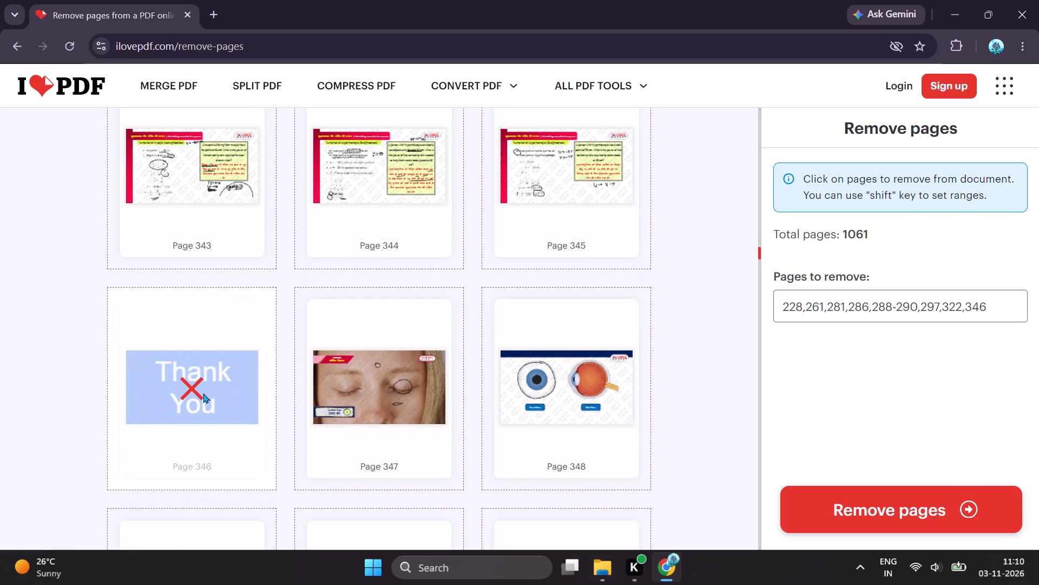
Check the thumbnails after page 346 and mark the empty black slide on page 350 for removal.
{"action": "scroll", "coordinate": [422, 333], "scroll_direction": "down", "scroll_amount": 5}
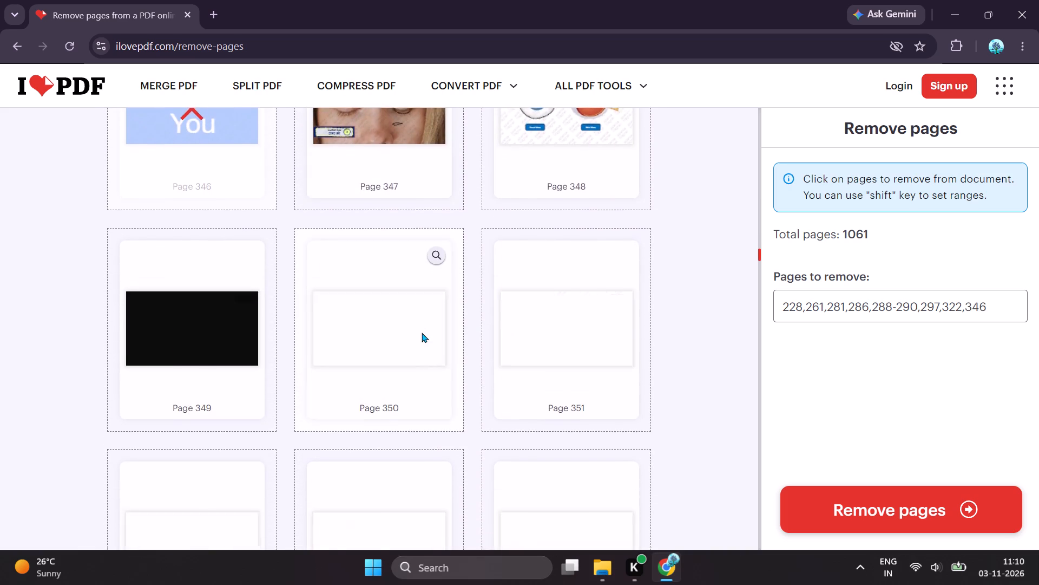
{"action": "scroll", "coordinate": [422, 333], "scroll_direction": "down", "scroll_amount": 1}
{"action": "left_click", "coordinate": [396, 308]}
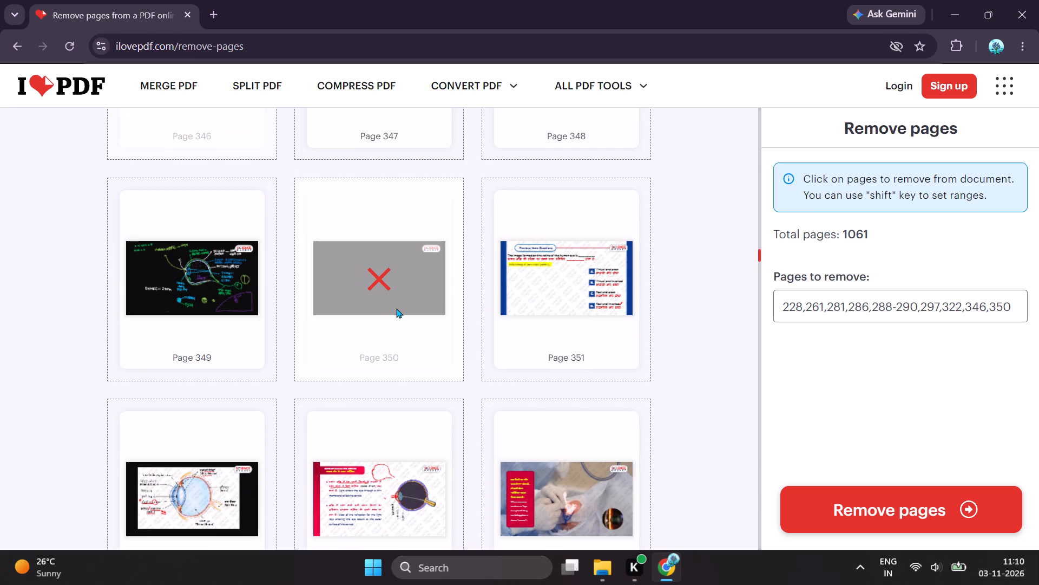
Check the thumbnails after page 350 and mark the "Thank You" slide on page 374 for removal.
{"action": "scroll", "coordinate": [396, 308], "scroll_direction": "down", "scroll_amount": 7}
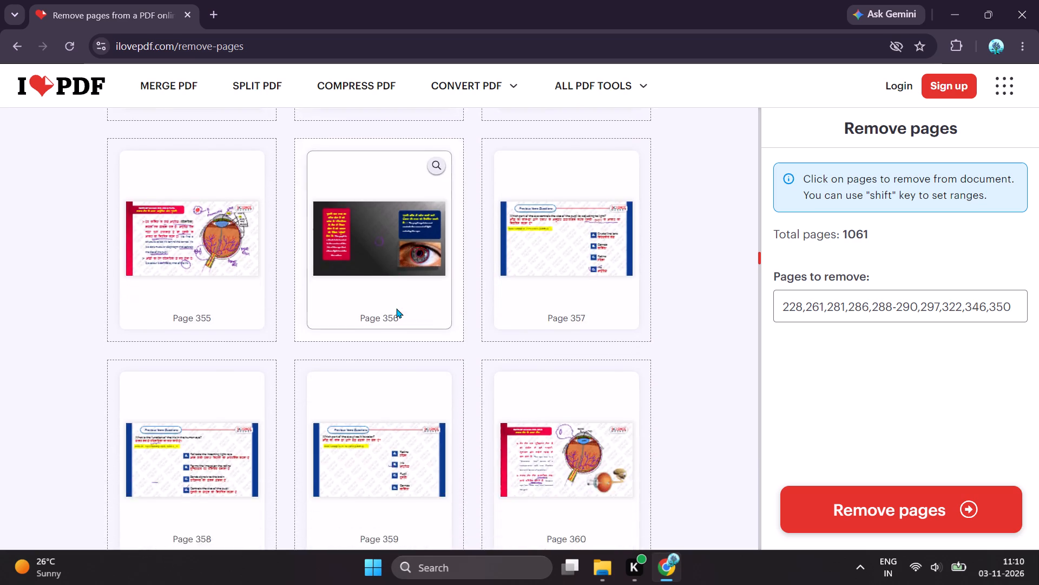
{"action": "scroll", "coordinate": [396, 308], "scroll_direction": "down", "scroll_amount": 6}
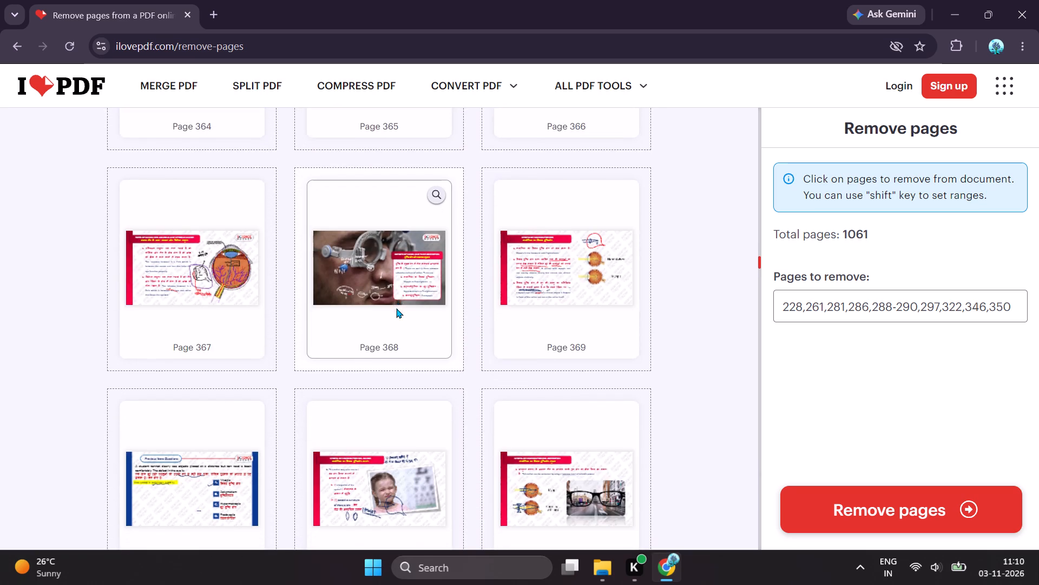
{"action": "scroll", "coordinate": [396, 308], "scroll_direction": "down", "scroll_amount": 4}
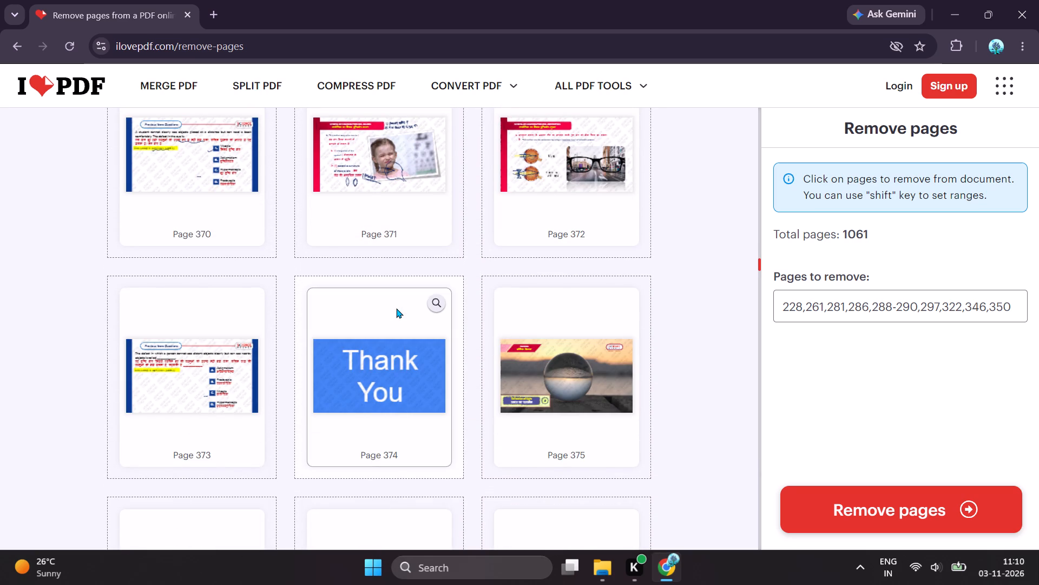
{"action": "left_click", "coordinate": [381, 348]}
Check the thumbnails after page 374 and mark the patterned "Thank you" slide on page 493 for removal.
{"action": "scroll", "coordinate": [381, 348], "scroll_direction": "down", "scroll_amount": 7}
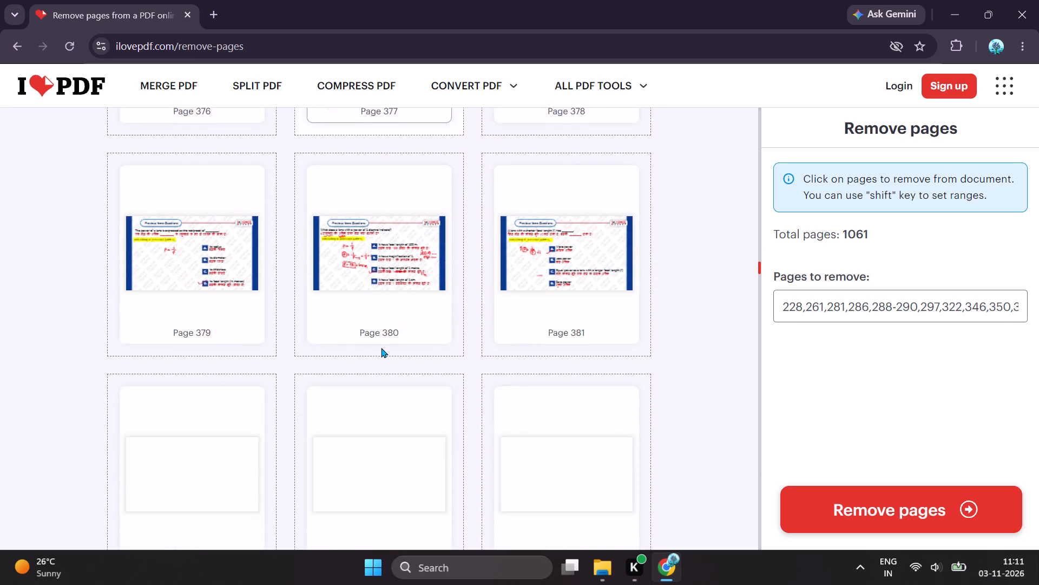
{"action": "scroll", "coordinate": [381, 348], "scroll_direction": "down", "scroll_amount": 3}
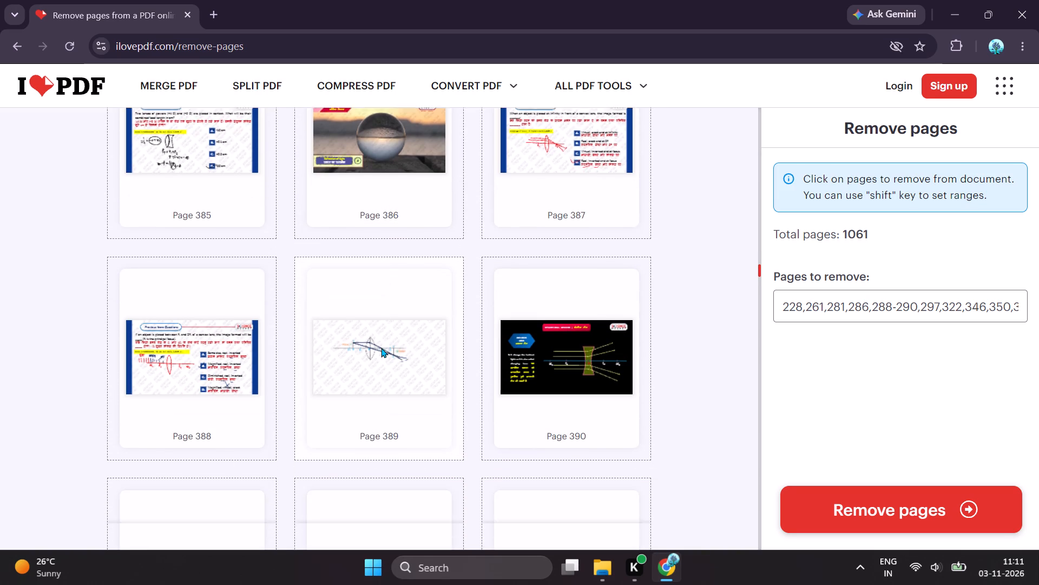
{"action": "scroll", "coordinate": [381, 348], "scroll_direction": "down", "scroll_amount": 9}
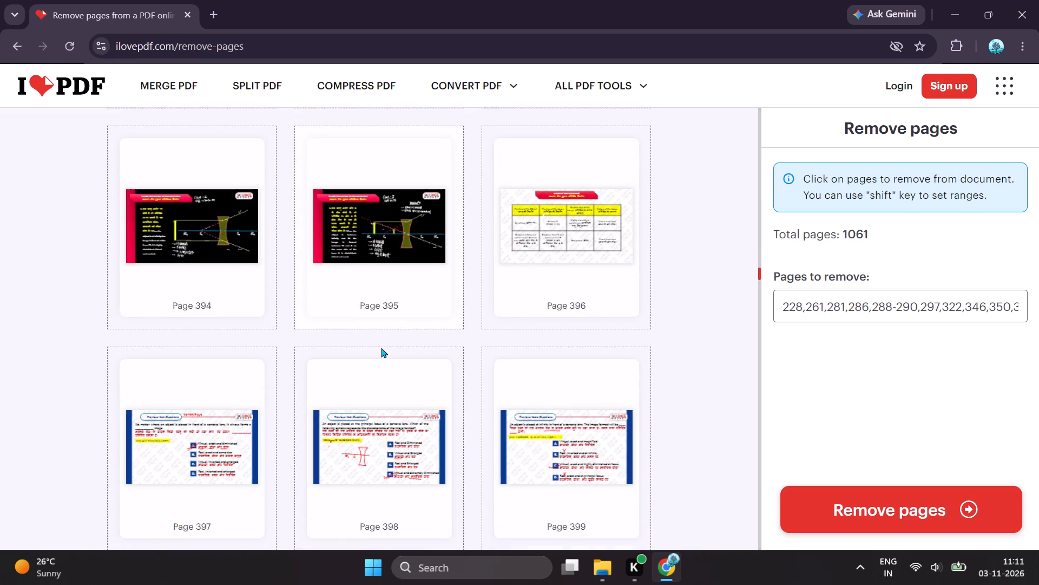
{"action": "scroll", "coordinate": [381, 348], "scroll_direction": "down", "scroll_amount": 5}
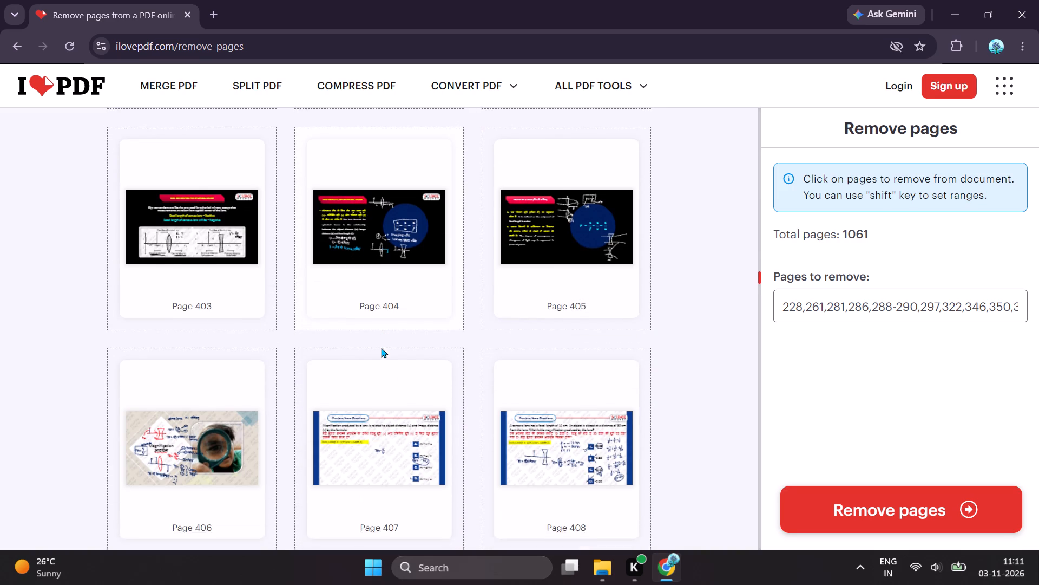
{"action": "scroll", "coordinate": [381, 348], "scroll_direction": "down", "scroll_amount": 7}
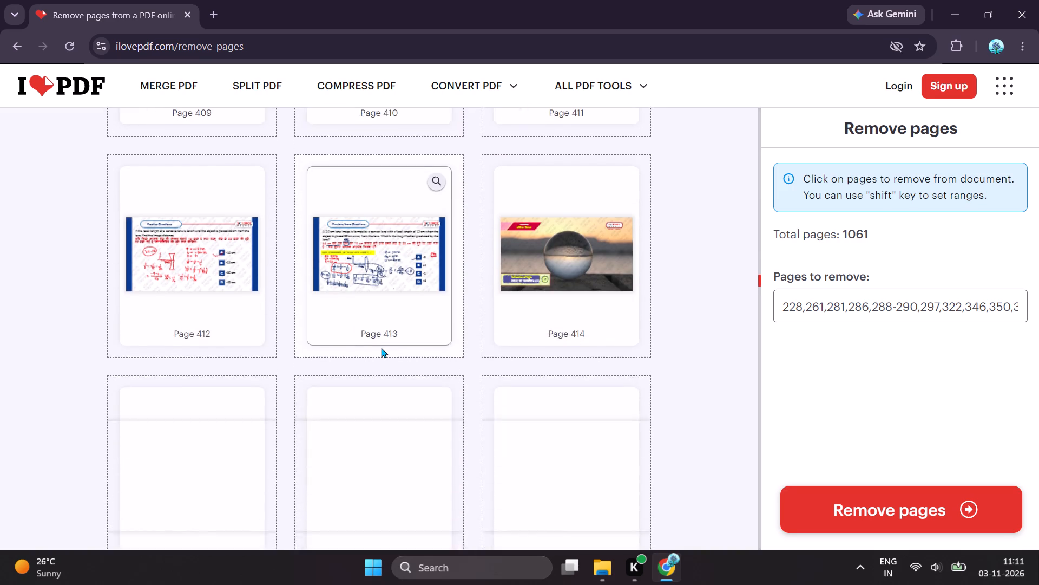
{"action": "scroll", "coordinate": [381, 348], "scroll_direction": "down", "scroll_amount": 6}
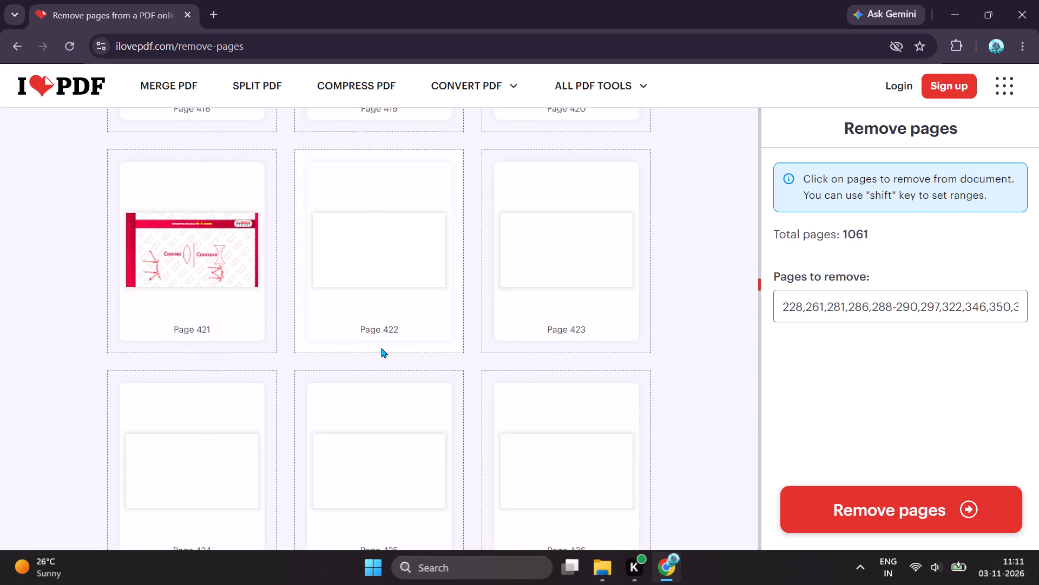
{"action": "scroll", "coordinate": [381, 348], "scroll_direction": "down", "scroll_amount": 7}
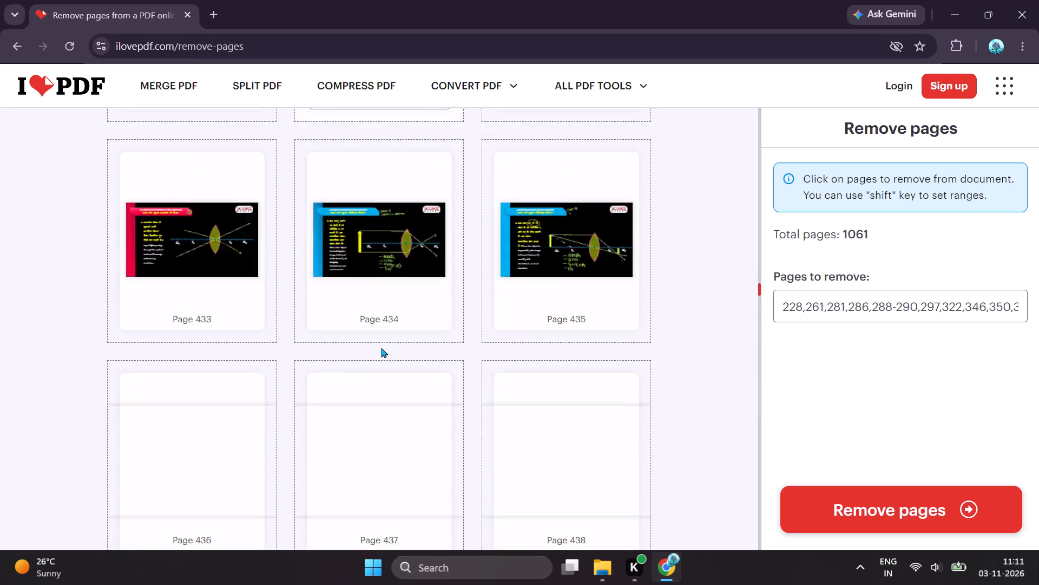
{"action": "scroll", "coordinate": [381, 348], "scroll_direction": "down", "scroll_amount": 5}
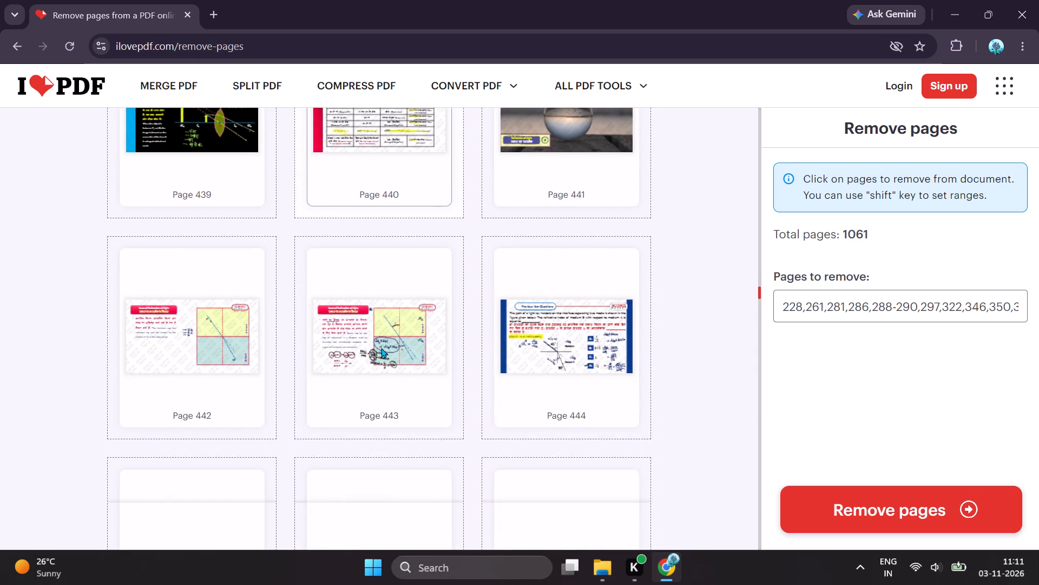
{"action": "scroll", "coordinate": [381, 348], "scroll_direction": "down", "scroll_amount": 8}
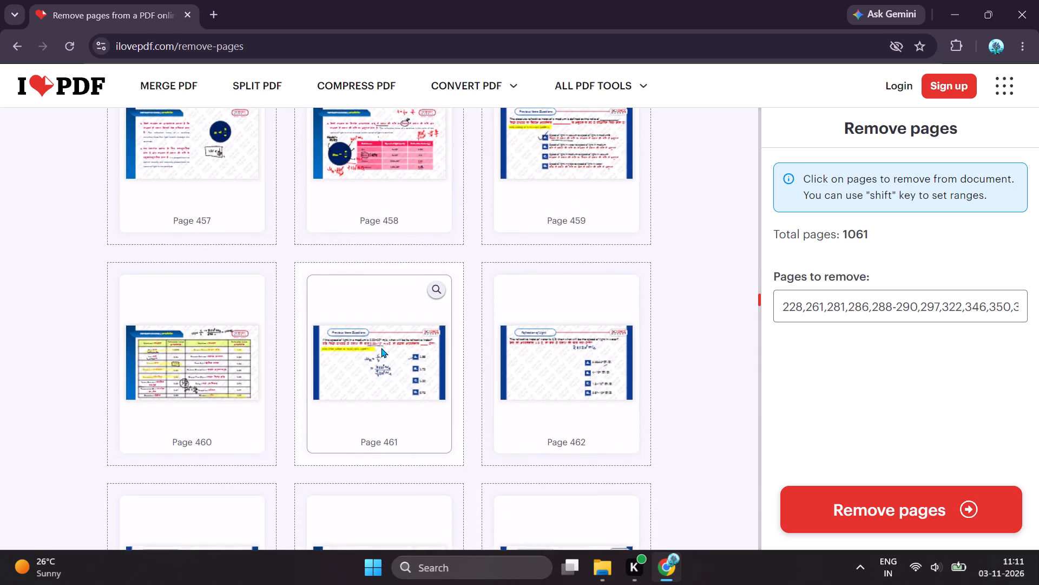
{"action": "scroll", "coordinate": [381, 348], "scroll_direction": "down", "scroll_amount": 10}
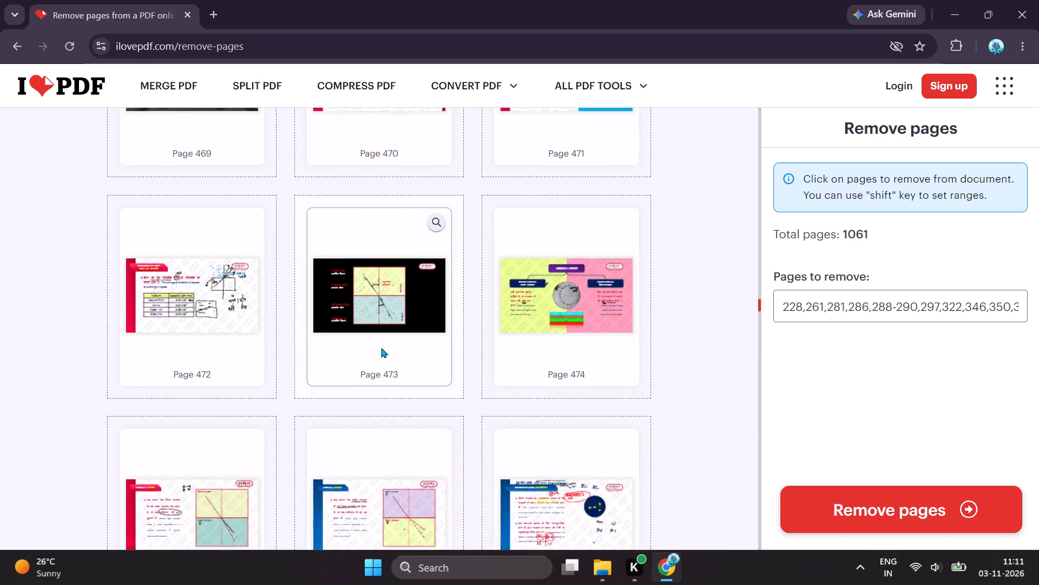
{"action": "scroll", "coordinate": [381, 348], "scroll_direction": "down", "scroll_amount": 5}
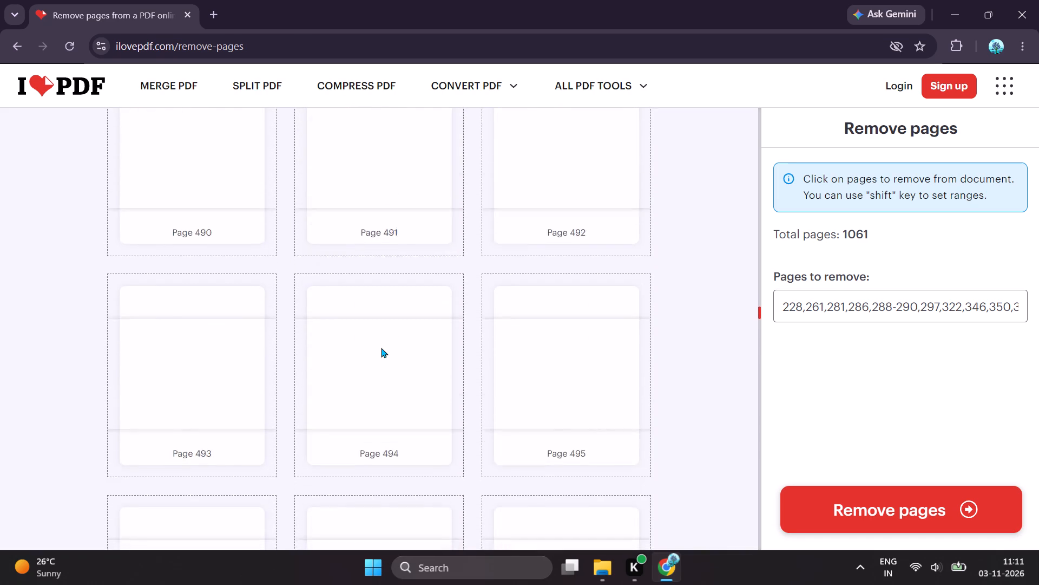
{"action": "scroll", "coordinate": [381, 348], "scroll_direction": "up", "scroll_amount": 3}
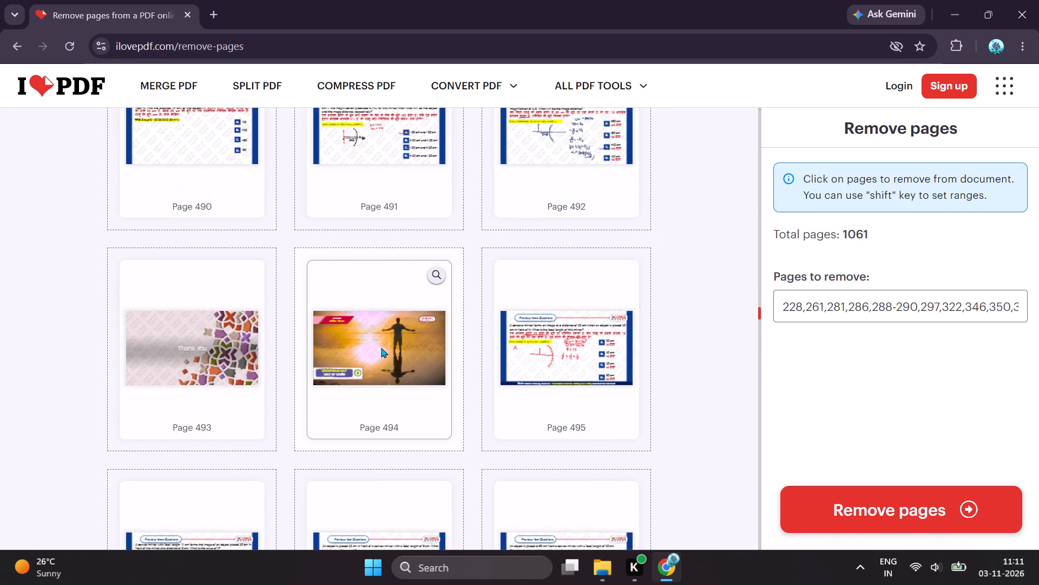
{"action": "left_click", "coordinate": [201, 353]}
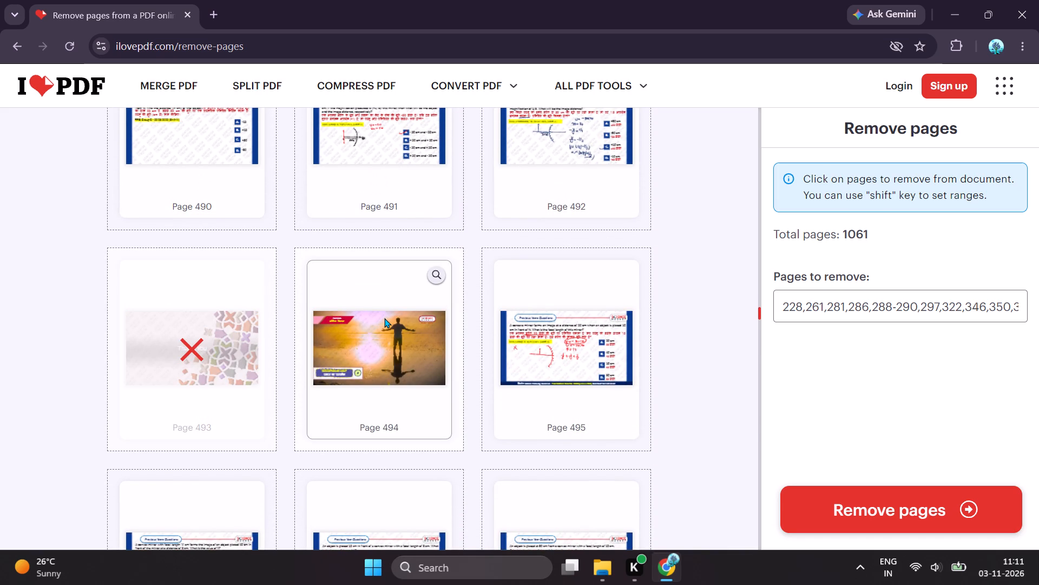
Check the thumbnails after page 493 and mark the "Thank You" slide on page 509 for removal.
{"action": "scroll", "coordinate": [384, 318], "scroll_direction": "down", "scroll_amount": 9}
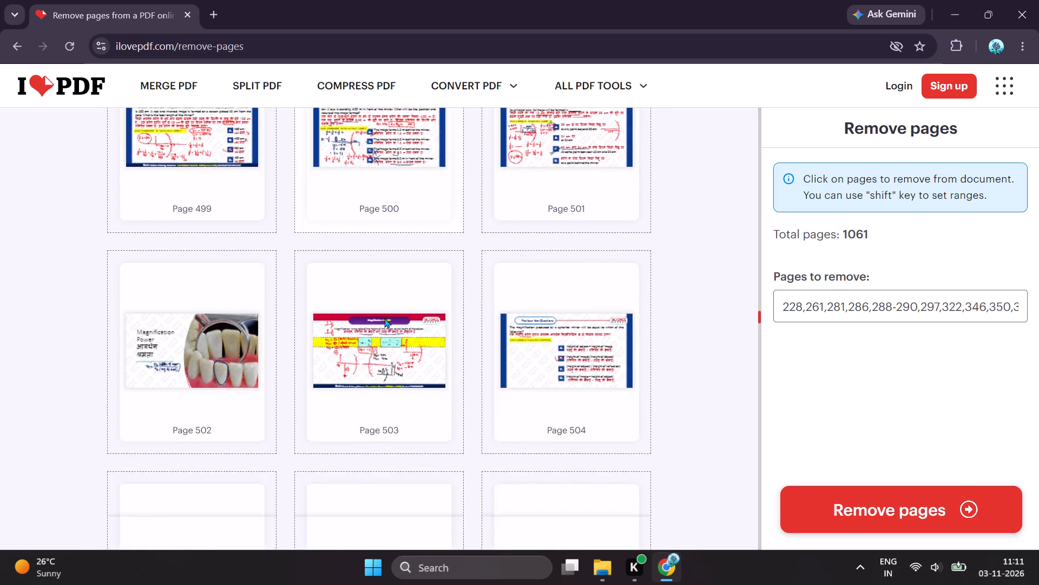
{"action": "scroll", "coordinate": [384, 318], "scroll_direction": "down", "scroll_amount": 3}
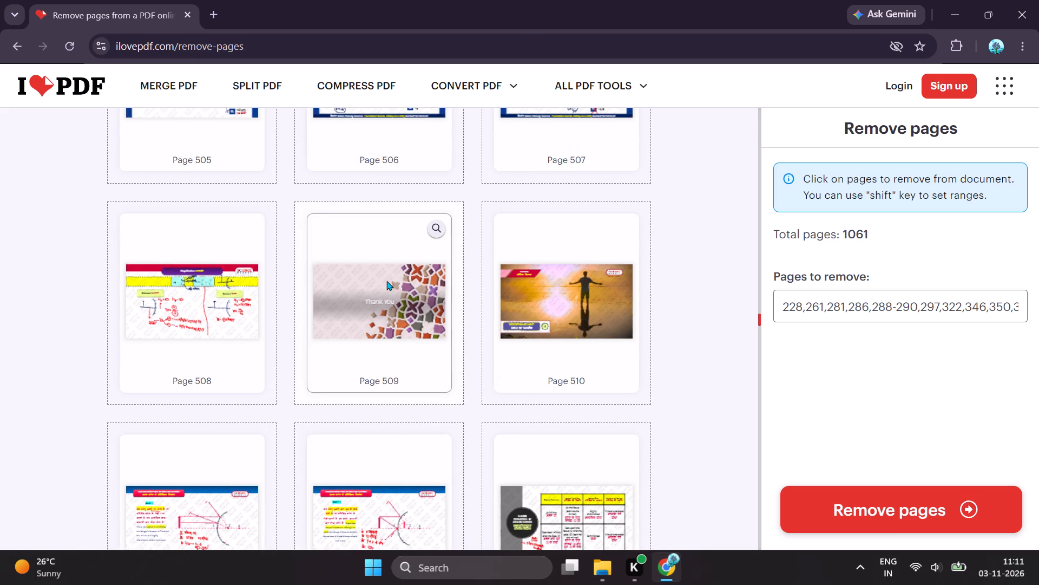
{"action": "left_click", "coordinate": [386, 281]}
Check the thumbnails after page 509 and mark the "Thank You" slide on page 530 for removal.
{"action": "scroll", "coordinate": [387, 374], "scroll_direction": "down", "scroll_amount": 5}
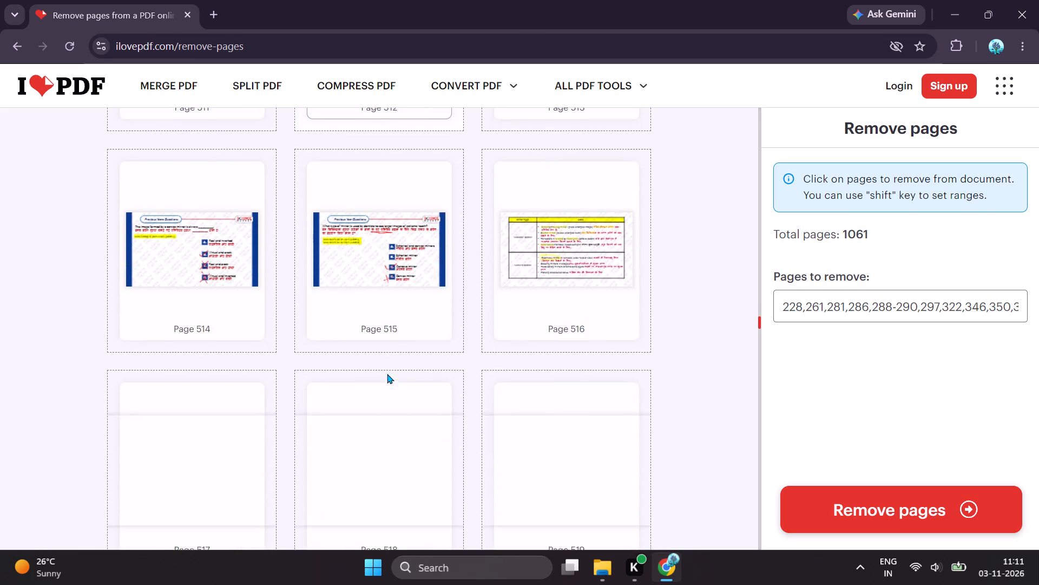
{"action": "scroll", "coordinate": [387, 374], "scroll_direction": "down", "scroll_amount": 7}
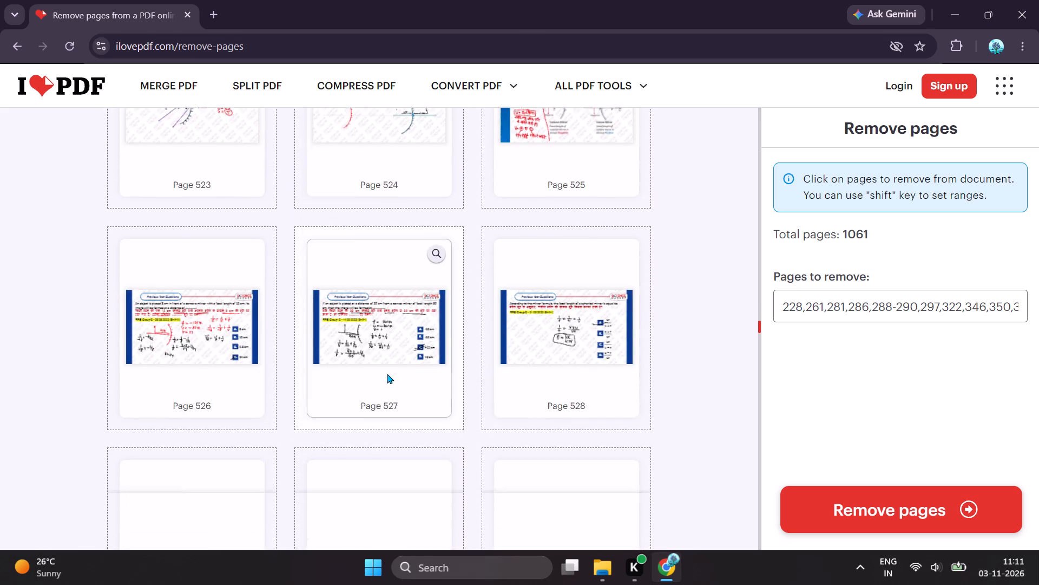
{"action": "scroll", "coordinate": [387, 374], "scroll_direction": "down", "scroll_amount": 1}
{"action": "left_click", "coordinate": [394, 260]}
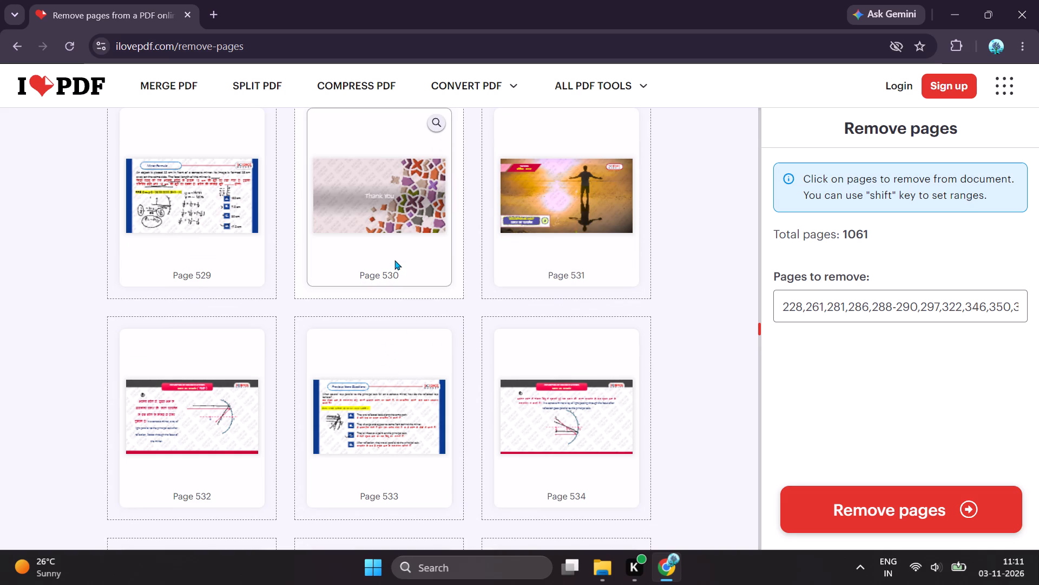
Check the thumbnails after page 530 and mark the "Thank You" slide on page 557 and the helpline number slide on page 556 for removal.
{"action": "scroll", "coordinate": [399, 305], "scroll_direction": "down", "scroll_amount": 4}
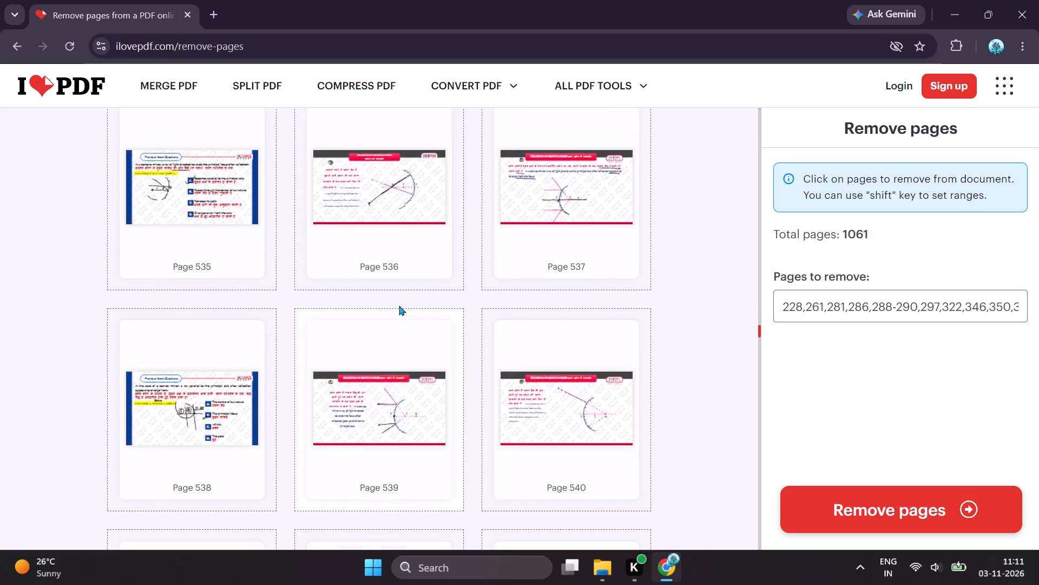
{"action": "scroll", "coordinate": [399, 305], "scroll_direction": "down", "scroll_amount": 5}
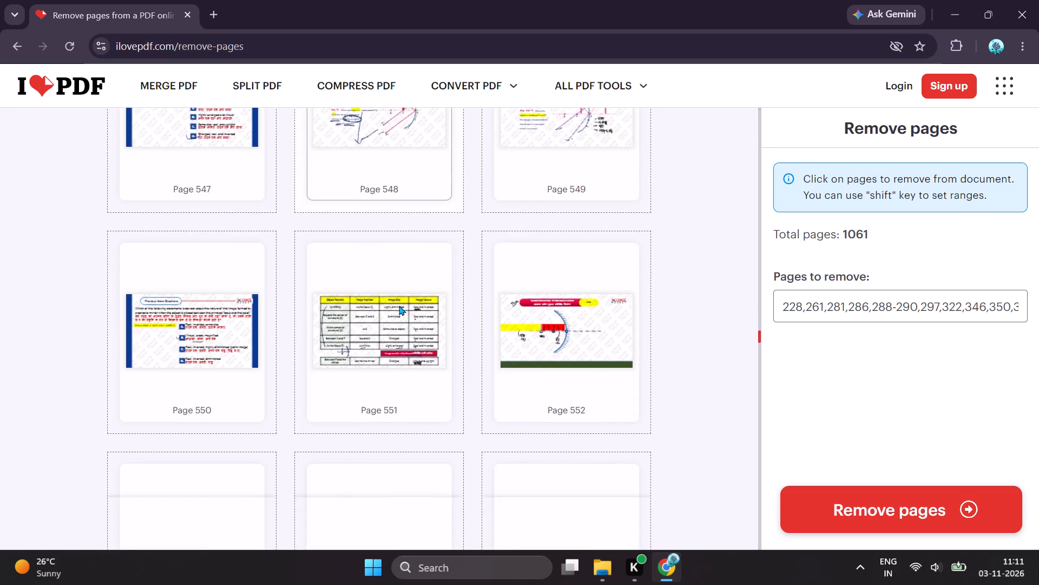
{"action": "scroll", "coordinate": [399, 305], "scroll_direction": "down", "scroll_amount": 2}
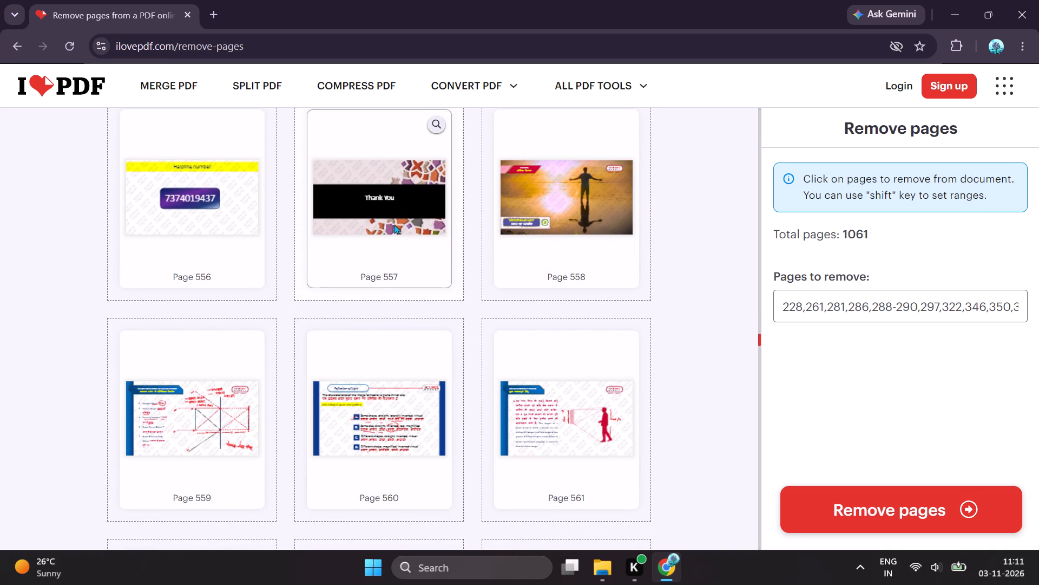
{"action": "left_click", "coordinate": [394, 224]}
{"action": "left_click", "coordinate": [247, 193]}
Check the thumbnails after page 557 and mark the picture-only sphere slides on pages 566 and 565 for removal.
{"action": "scroll", "coordinate": [410, 198], "scroll_direction": "right", "scroll_amount": 1}
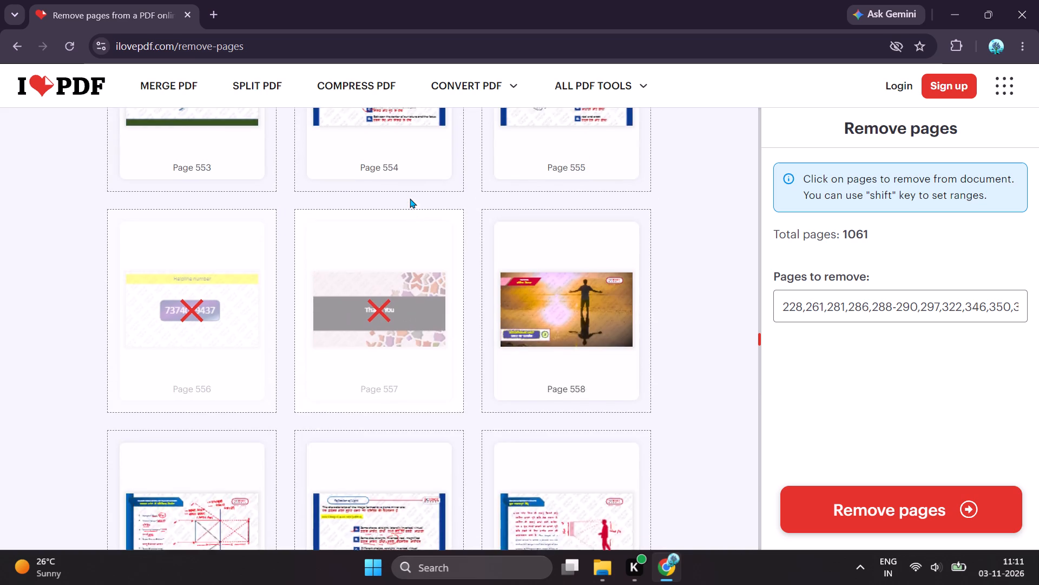
{"action": "scroll", "coordinate": [410, 198], "scroll_direction": "right", "scroll_amount": 1}
{"action": "scroll", "coordinate": [410, 198], "scroll_direction": "down", "scroll_amount": 3}
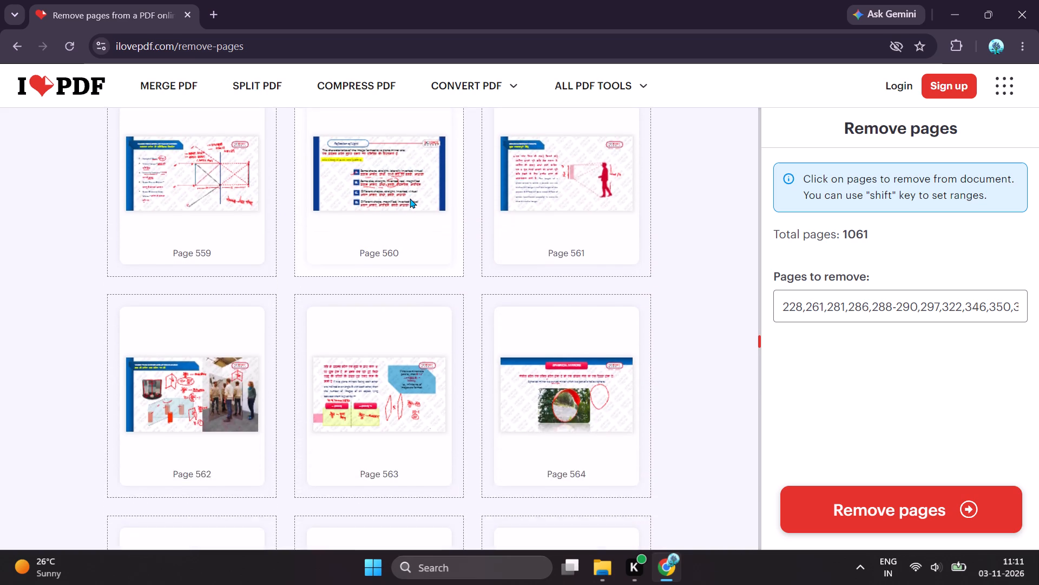
{"action": "scroll", "coordinate": [410, 198], "scroll_direction": "down", "scroll_amount": 1}
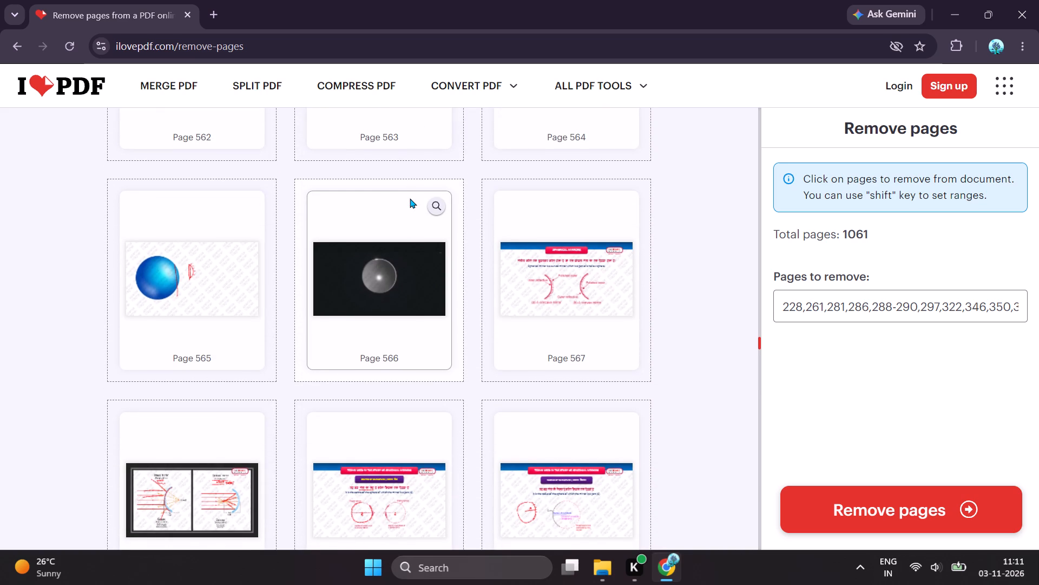
{"action": "scroll", "coordinate": [410, 198], "scroll_direction": "down", "scroll_amount": 1}
{"action": "scroll", "coordinate": [378, 294], "scroll_direction": "up", "scroll_amount": 1}
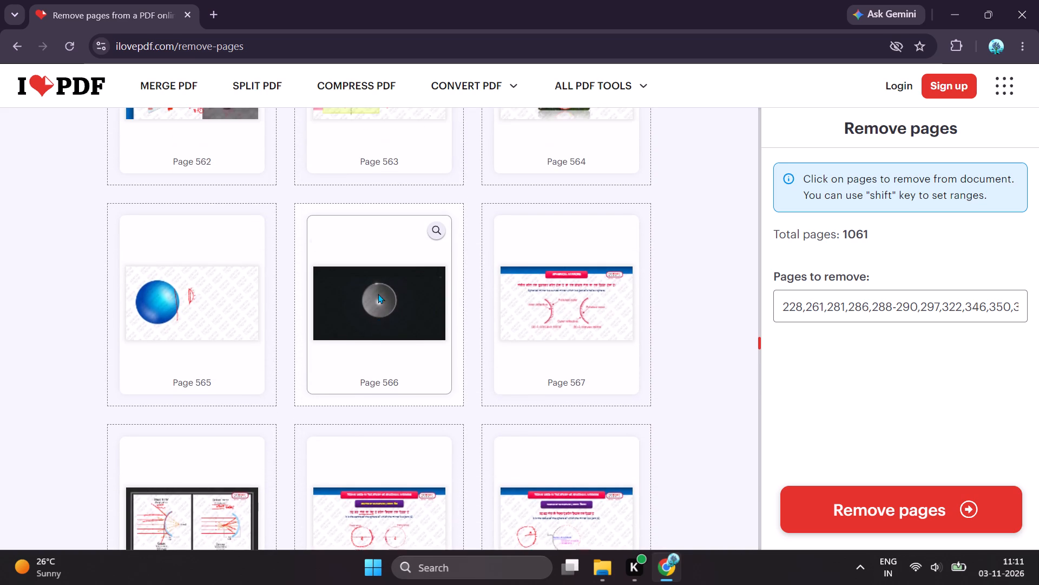
{"action": "scroll", "coordinate": [378, 294], "scroll_direction": "up", "scroll_amount": 1}
{"action": "left_click", "coordinate": [372, 352]}
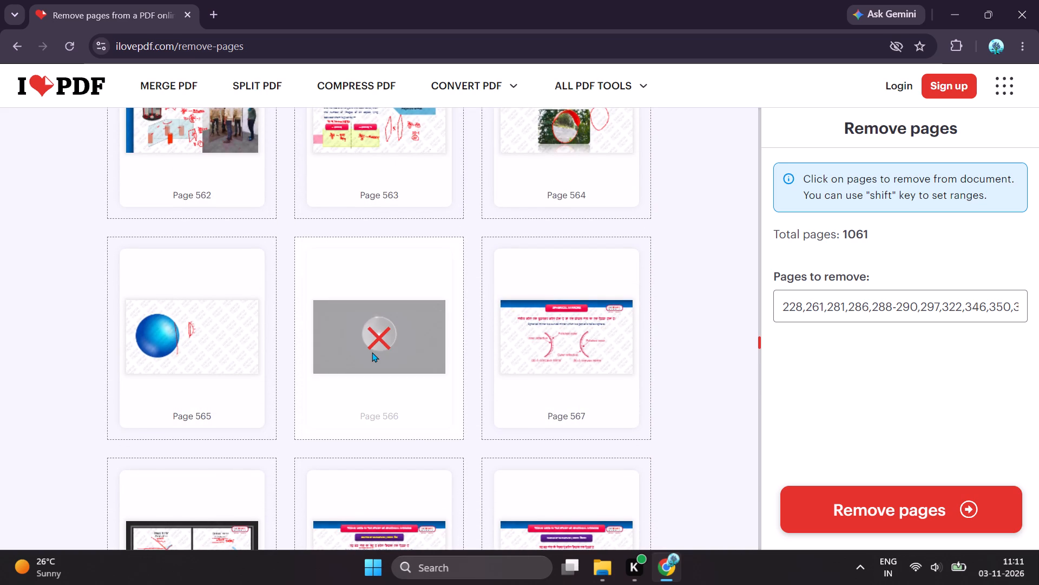
{"action": "scroll", "coordinate": [372, 352], "scroll_direction": "right", "scroll_amount": 2}
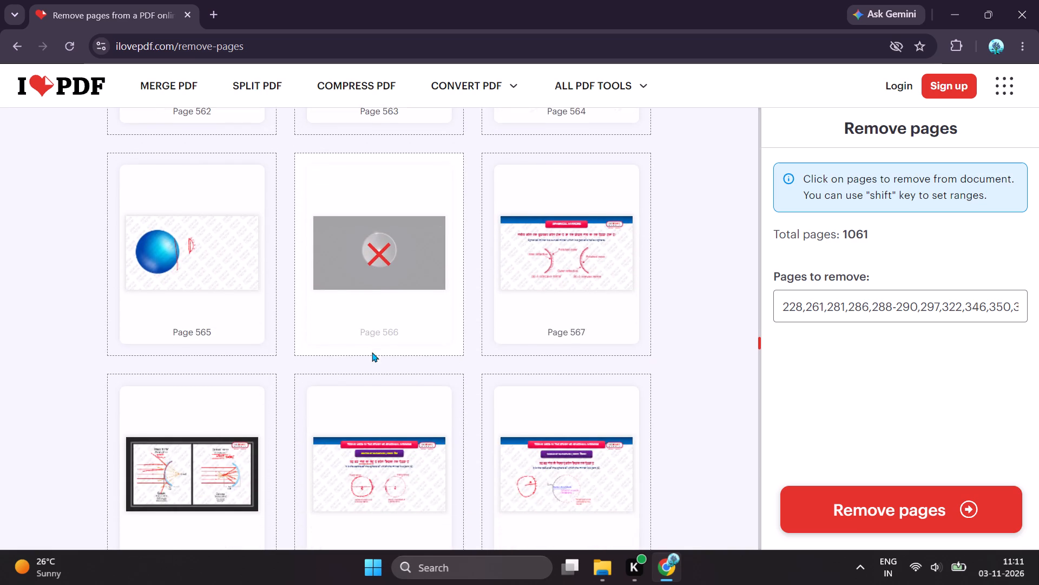
{"action": "scroll", "coordinate": [372, 352], "scroll_direction": "up", "scroll_amount": 1}
{"action": "left_click", "coordinate": [205, 381]}
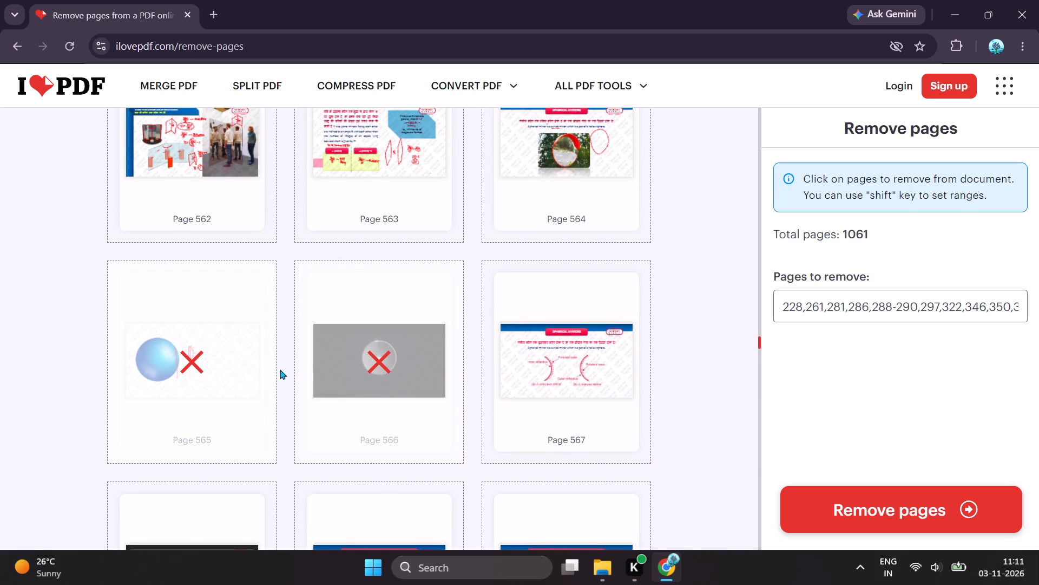
Check the thumbnails after page 566 and mark the "Thank You" slide on page 590 for removal.
{"action": "scroll", "coordinate": [332, 367], "scroll_direction": "down", "scroll_amount": 7}
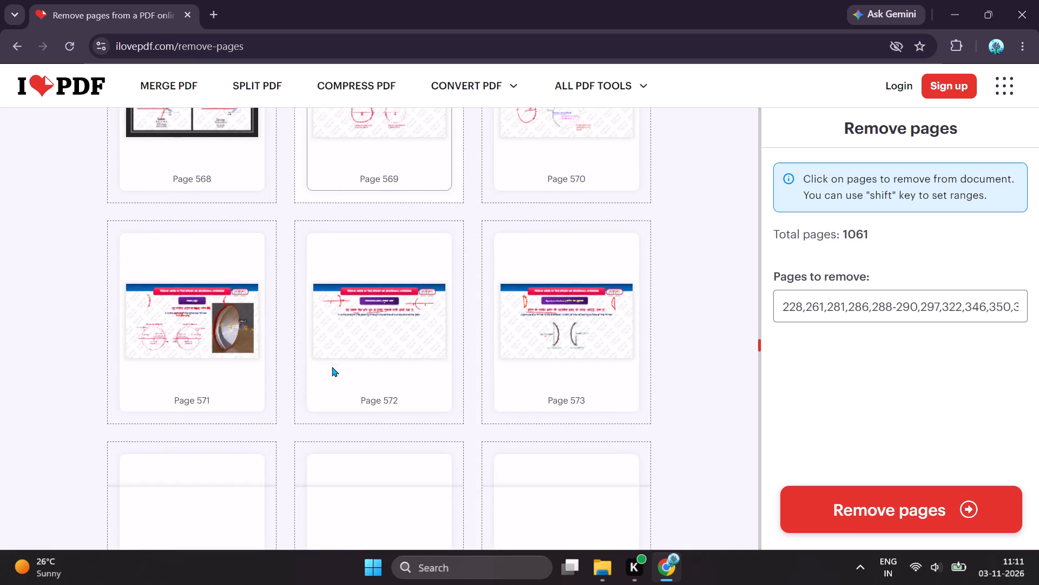
{"action": "scroll", "coordinate": [332, 367], "scroll_direction": "down", "scroll_amount": 4}
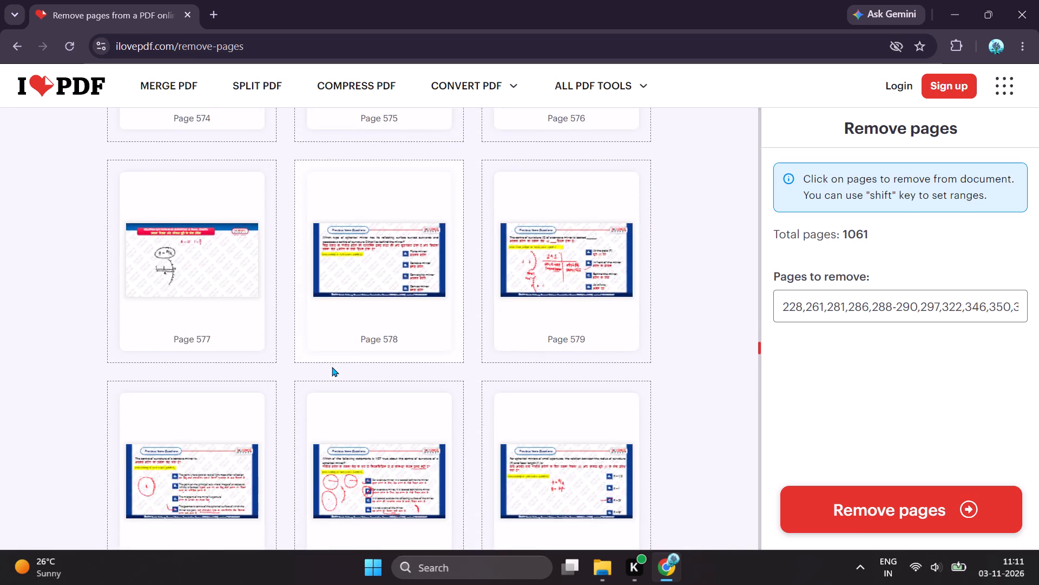
{"action": "scroll", "coordinate": [332, 367], "scroll_direction": "down", "scroll_amount": 4}
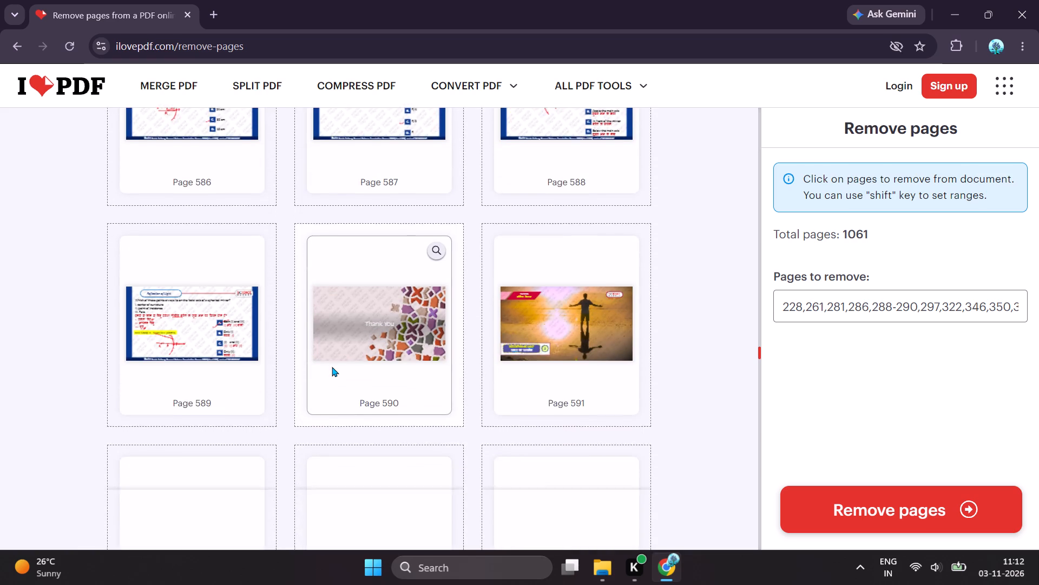
{"action": "scroll", "coordinate": [332, 367], "scroll_direction": "down", "scroll_amount": 1}
{"action": "left_click", "coordinate": [376, 287]}
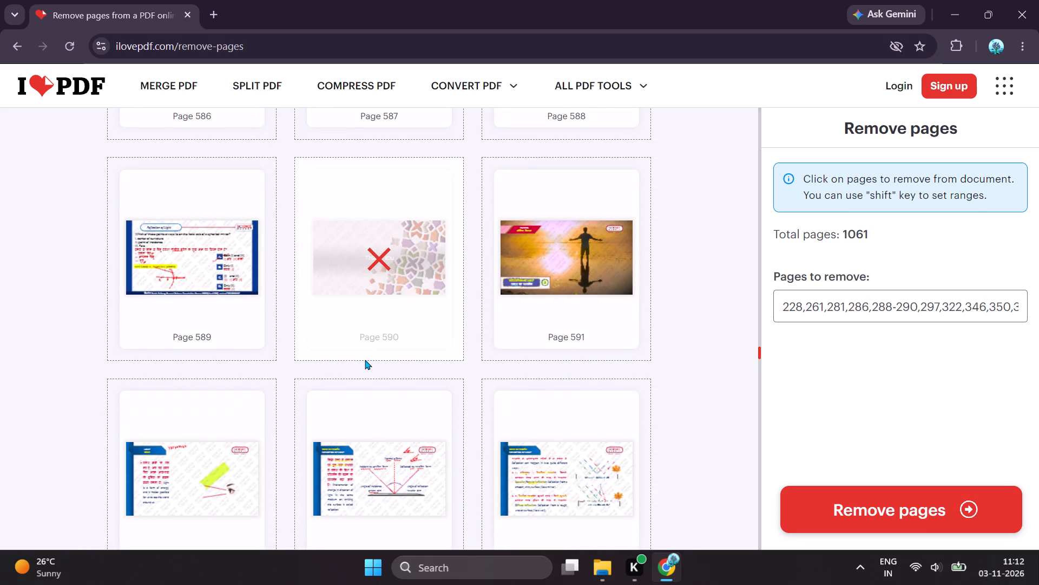
Check the thumbnails after page 590 and mark the "Thank You" slide on page 602 for removal.
{"action": "scroll", "coordinate": [365, 360], "scroll_direction": "down", "scroll_amount": 7}
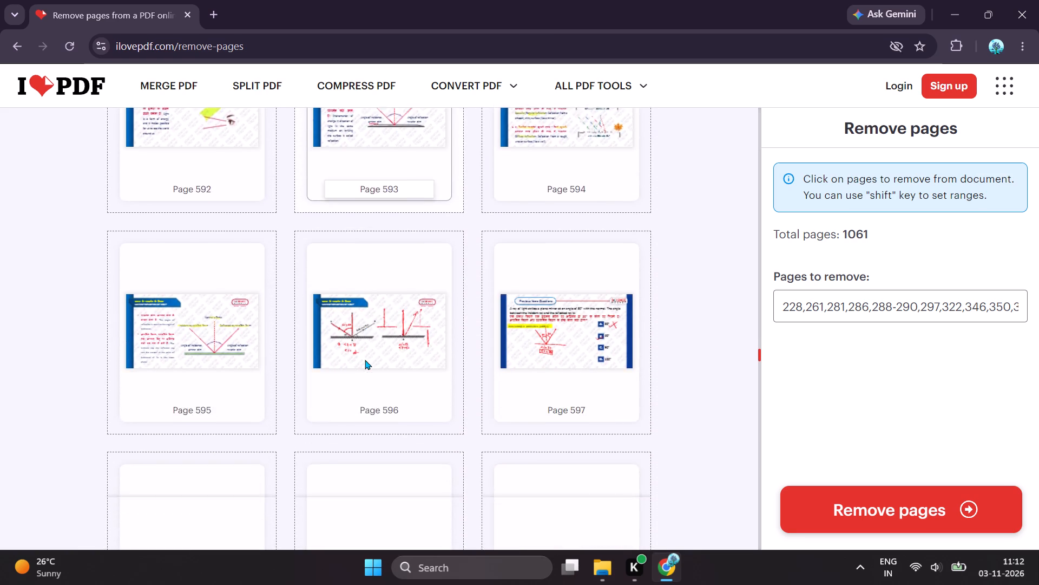
{"action": "scroll", "coordinate": [365, 360], "scroll_direction": "down", "scroll_amount": 4}
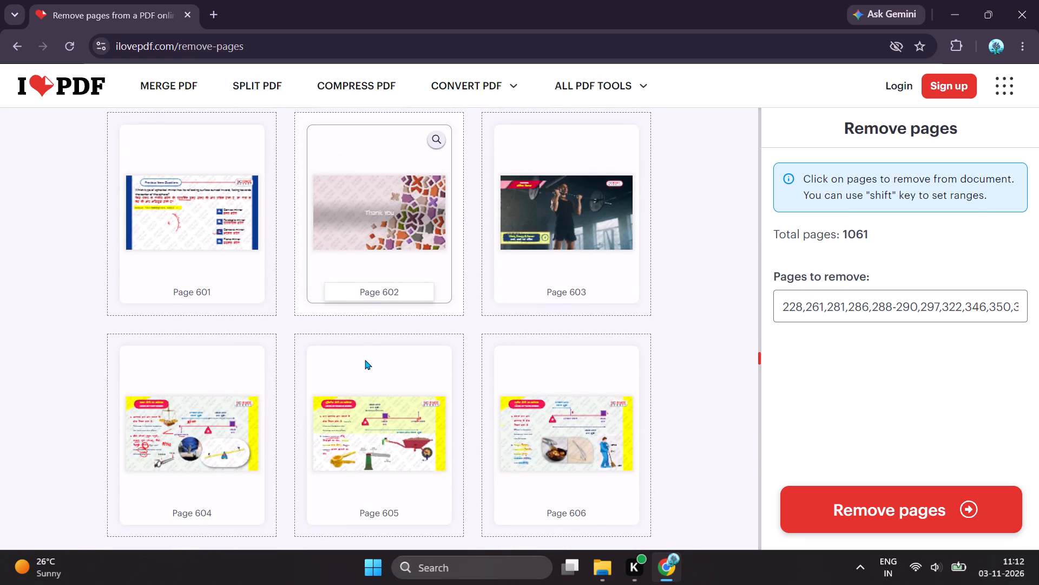
{"action": "scroll", "coordinate": [365, 360], "scroll_direction": "down", "scroll_amount": 1}
{"action": "left_click", "coordinate": [367, 262]}
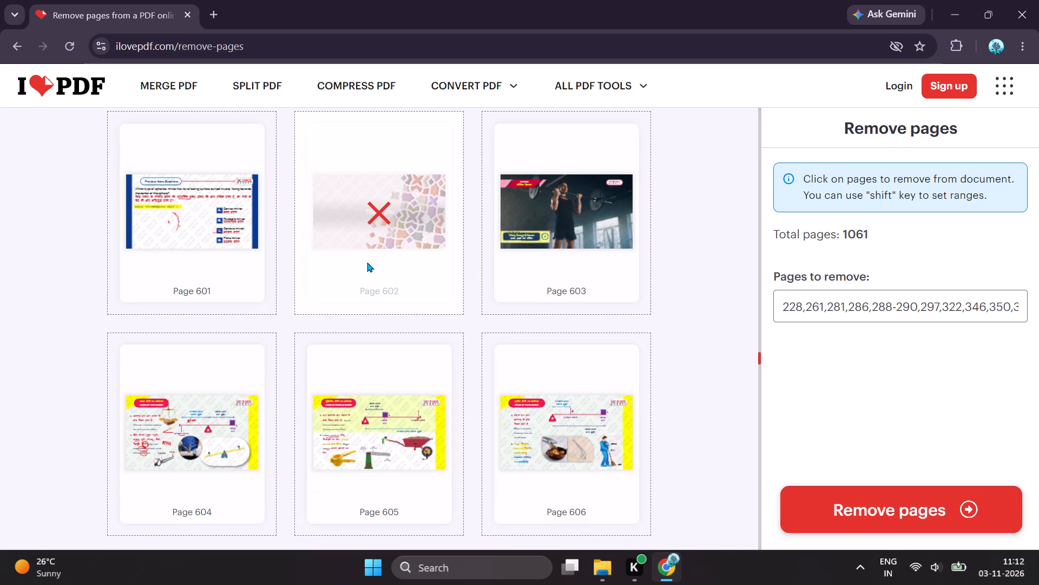
Check the thumbnails after page 602 and mark the colourful "Thank You" slide on page 615 for removal.
{"action": "scroll", "coordinate": [367, 262], "scroll_direction": "down", "scroll_amount": 4}
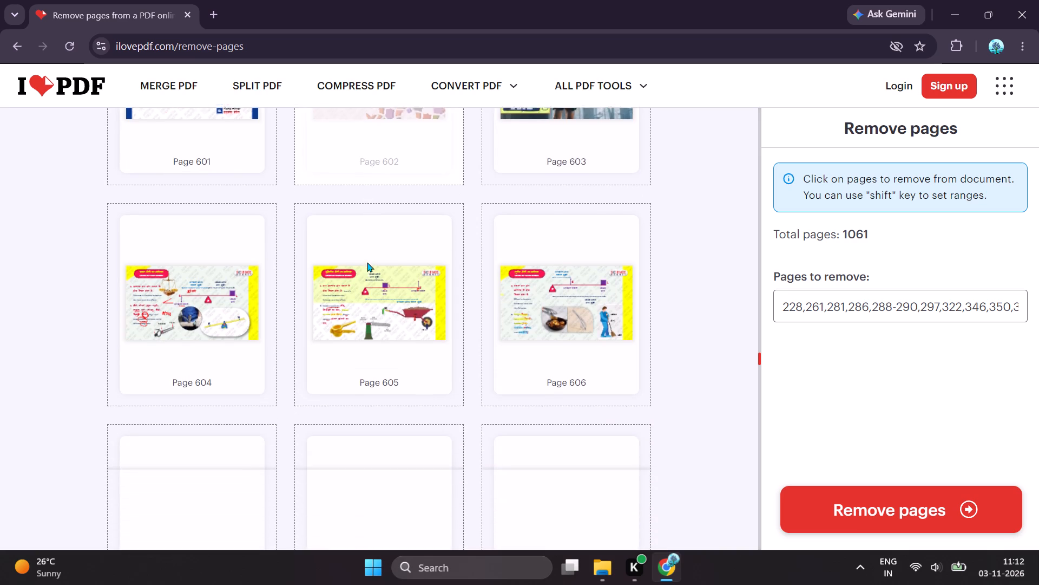
{"action": "scroll", "coordinate": [367, 262], "scroll_direction": "down", "scroll_amount": 4}
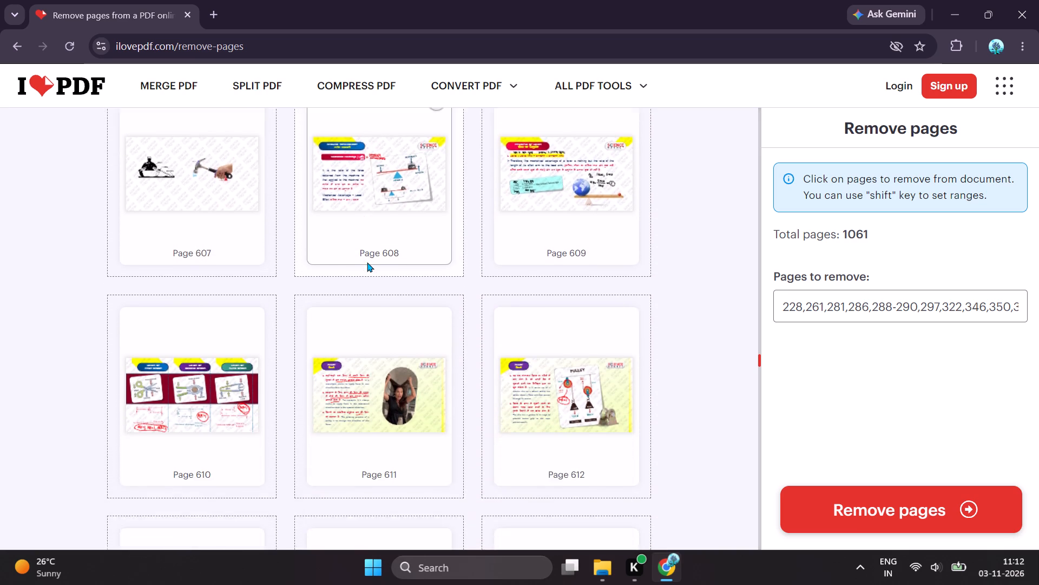
{"action": "scroll", "coordinate": [367, 262], "scroll_direction": "down", "scroll_amount": 3}
{"action": "scroll", "coordinate": [367, 262], "scroll_direction": "right", "scroll_amount": 1}
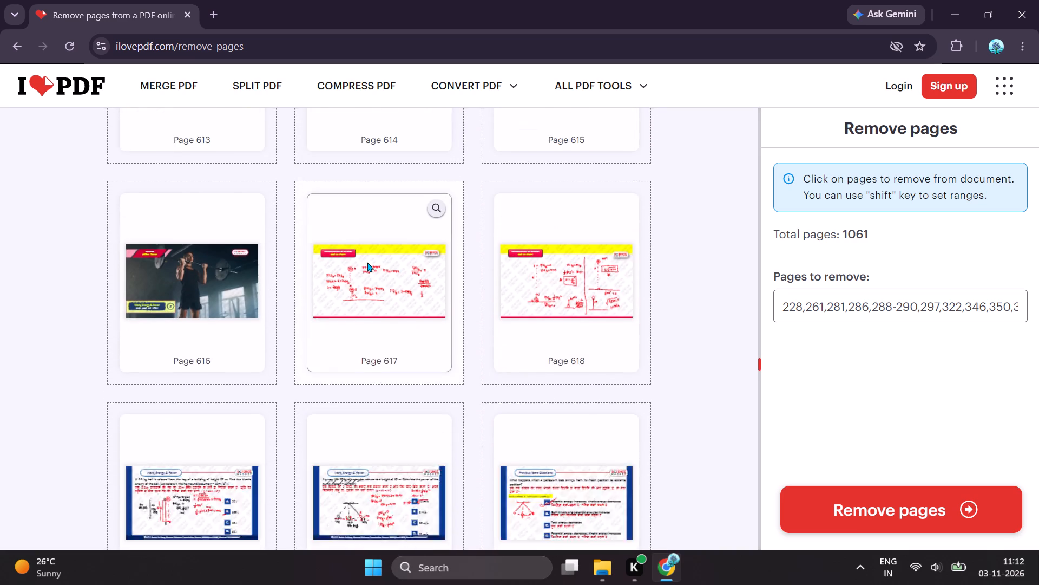
{"action": "scroll", "coordinate": [367, 262], "scroll_direction": "right", "scroll_amount": 1}
{"action": "left_click", "coordinate": [530, 155]}
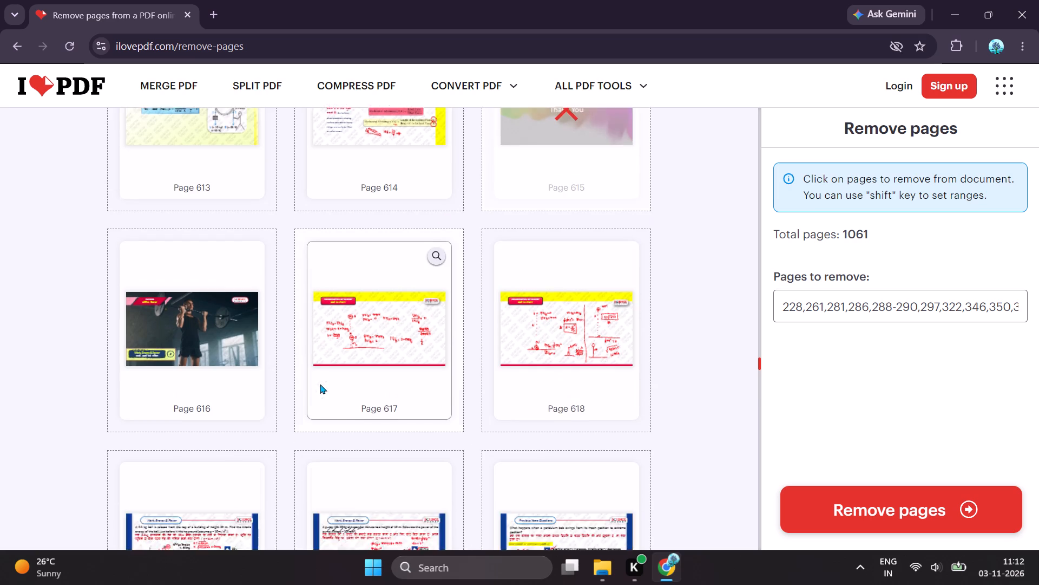
Check the thumbnails after page 615 and mark the colourful "Thank You" slide on page 643 for removal.
{"action": "scroll", "coordinate": [320, 384], "scroll_direction": "down", "scroll_amount": 1}
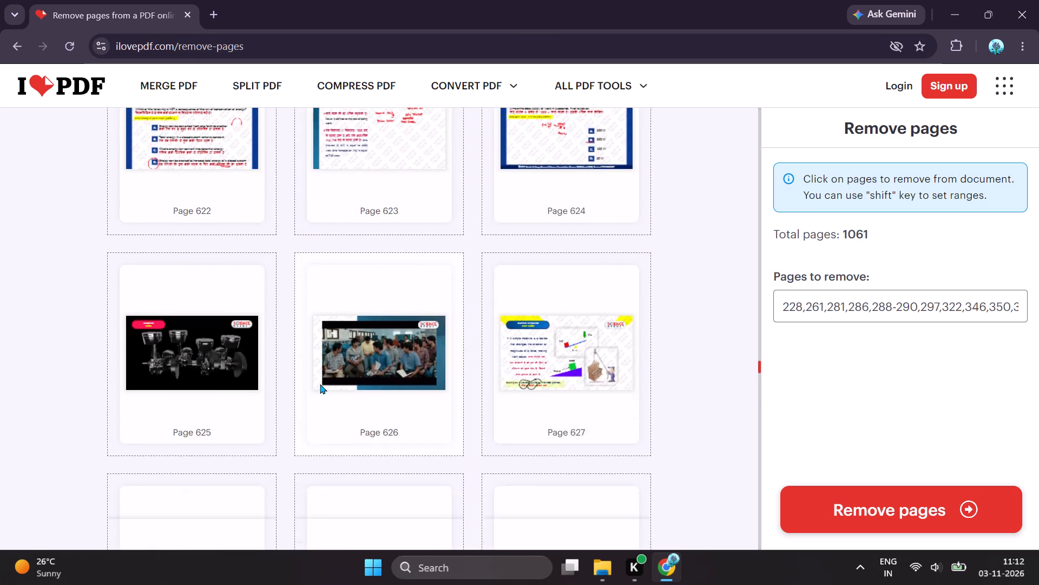
{"action": "scroll", "coordinate": [320, 384], "scroll_direction": "down", "scroll_amount": 2}
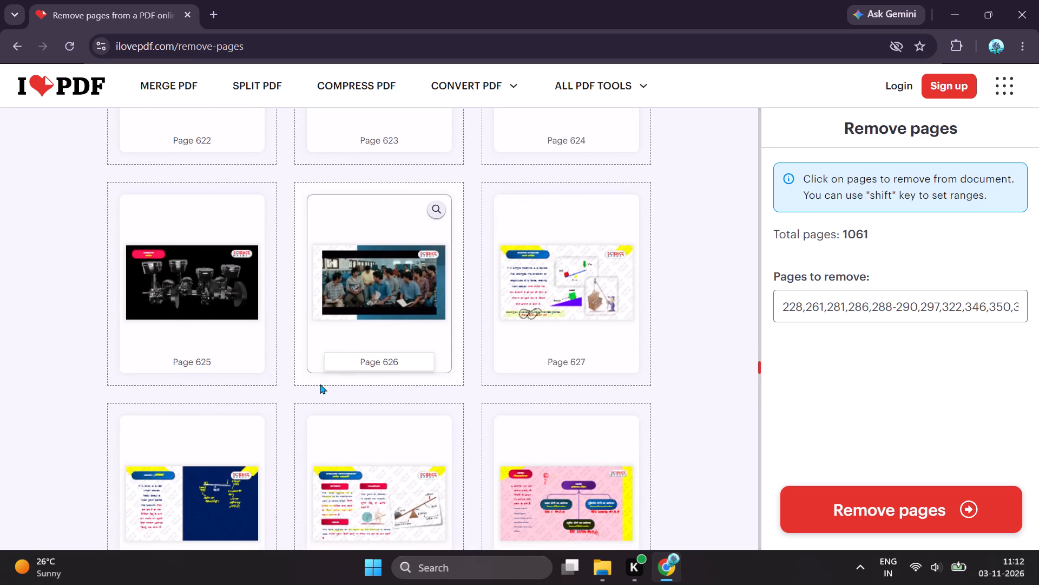
{"action": "scroll", "coordinate": [320, 384], "scroll_direction": "down", "scroll_amount": 1}
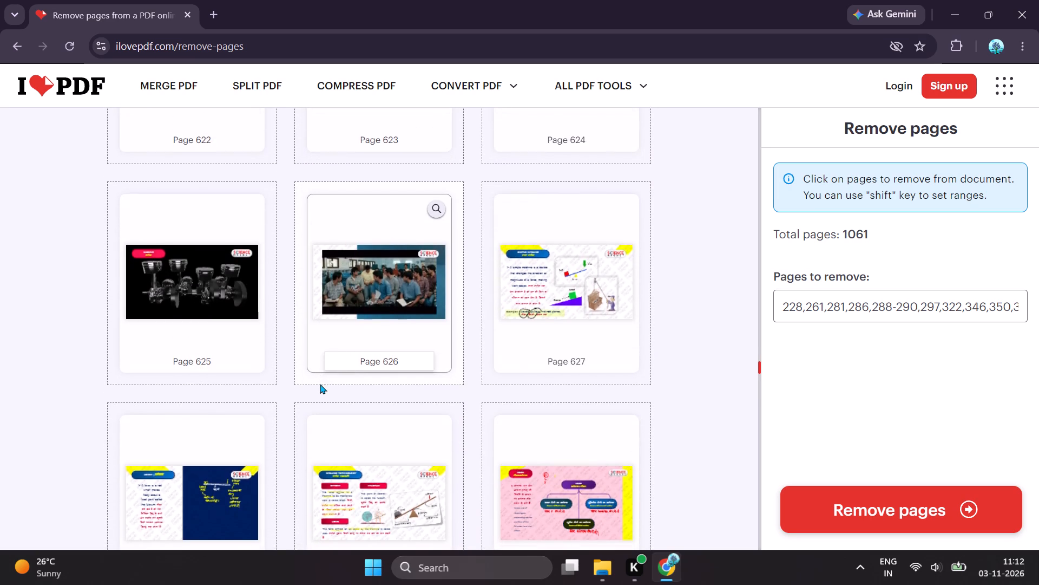
{"action": "scroll", "coordinate": [320, 384], "scroll_direction": "down", "scroll_amount": 1}
{"action": "scroll", "coordinate": [320, 384], "scroll_direction": "right", "scroll_amount": 1}
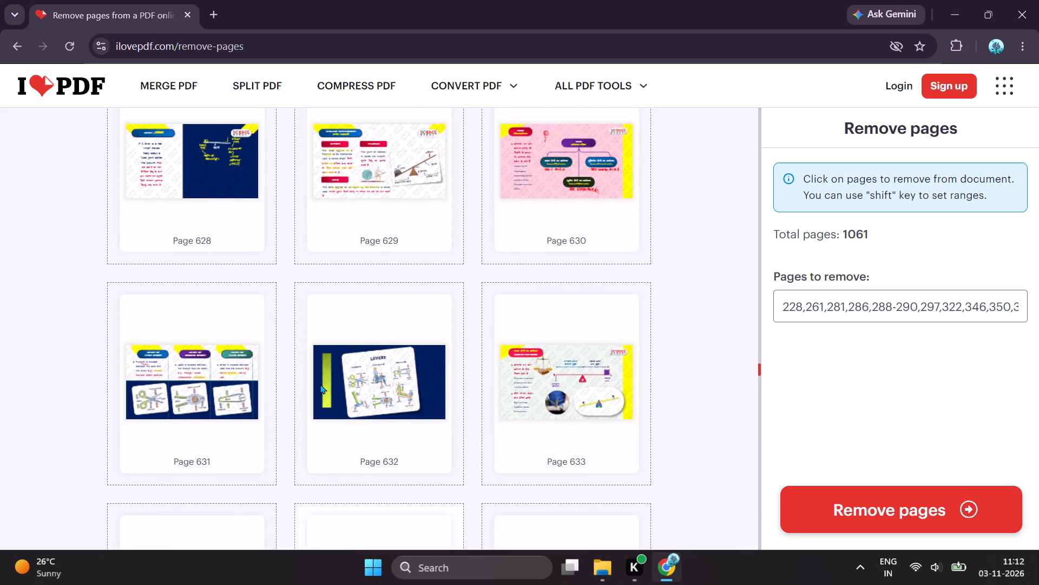
{"action": "scroll", "coordinate": [320, 384], "scroll_direction": "right", "scroll_amount": 1}
{"action": "scroll", "coordinate": [320, 384], "scroll_direction": "down", "scroll_amount": 5}
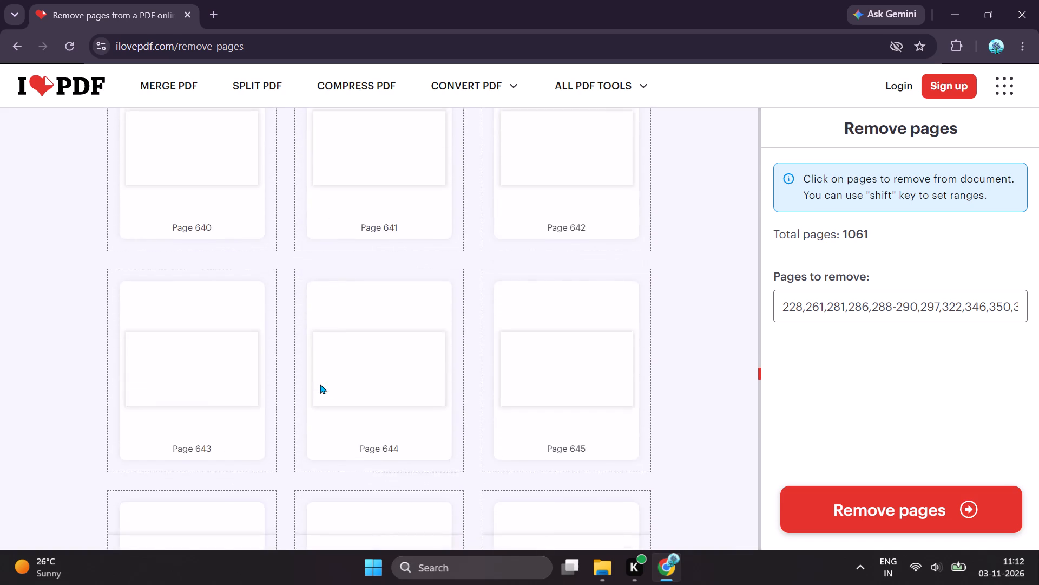
{"action": "scroll", "coordinate": [320, 384], "scroll_direction": "down", "scroll_amount": 1}
{"action": "left_click", "coordinate": [222, 309]}
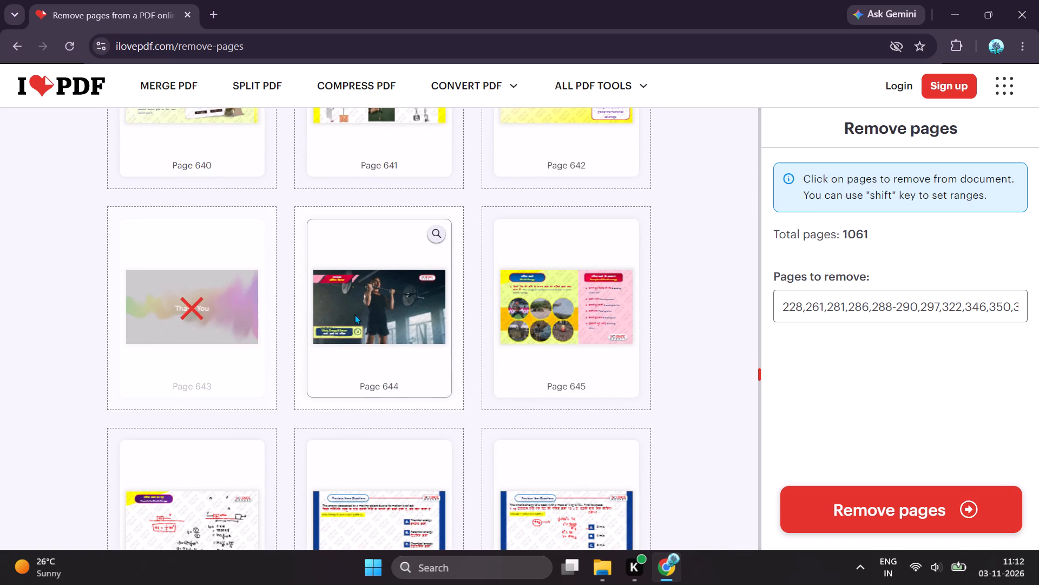
Check the thumbnails after page 643 and mark the colourful "Thank You" slide on page 670 for removal.
{"action": "scroll", "coordinate": [354, 314], "scroll_direction": "down", "scroll_amount": 3}
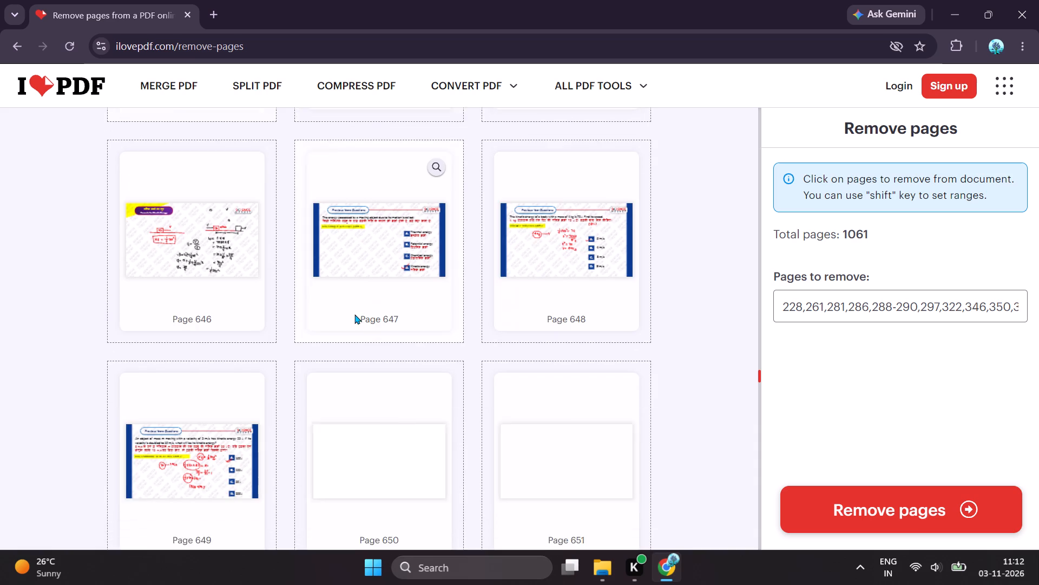
{"action": "scroll", "coordinate": [354, 314], "scroll_direction": "down", "scroll_amount": 5}
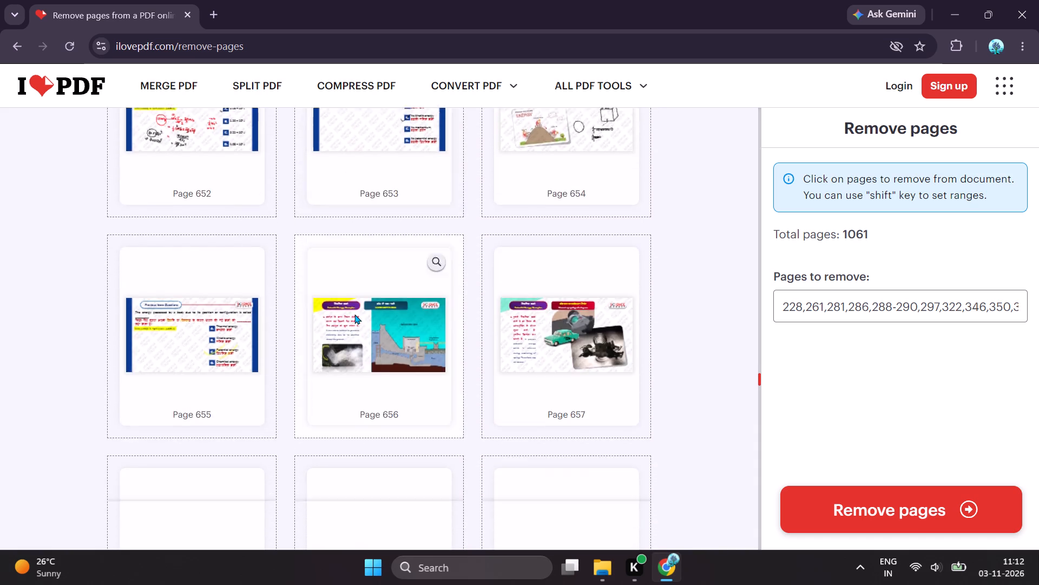
{"action": "scroll", "coordinate": [354, 314], "scroll_direction": "down", "scroll_amount": 3}
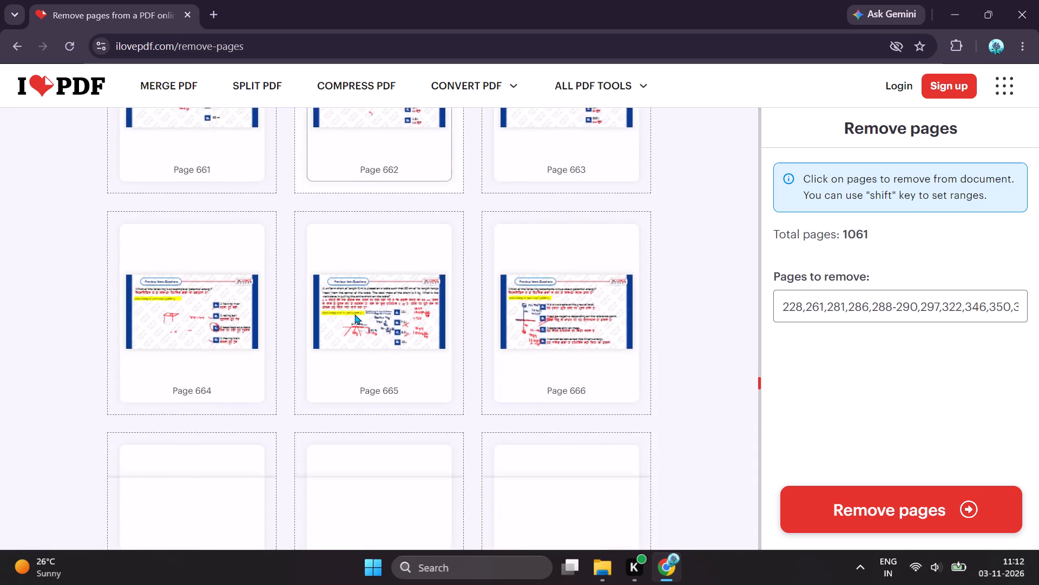
{"action": "scroll", "coordinate": [354, 314], "scroll_direction": "down", "scroll_amount": 2}
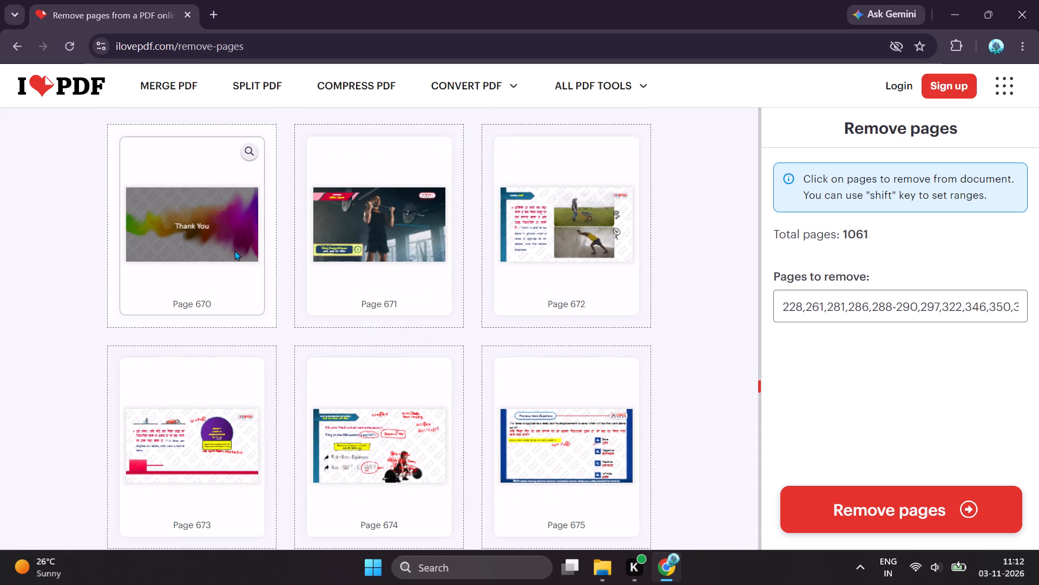
{"action": "left_click", "coordinate": [234, 250]}
Check the thumbnails after page 670 and mark the colourful "Thank You" slide on page 691 for removal.
{"action": "scroll", "coordinate": [347, 284], "scroll_direction": "down", "scroll_amount": 3}
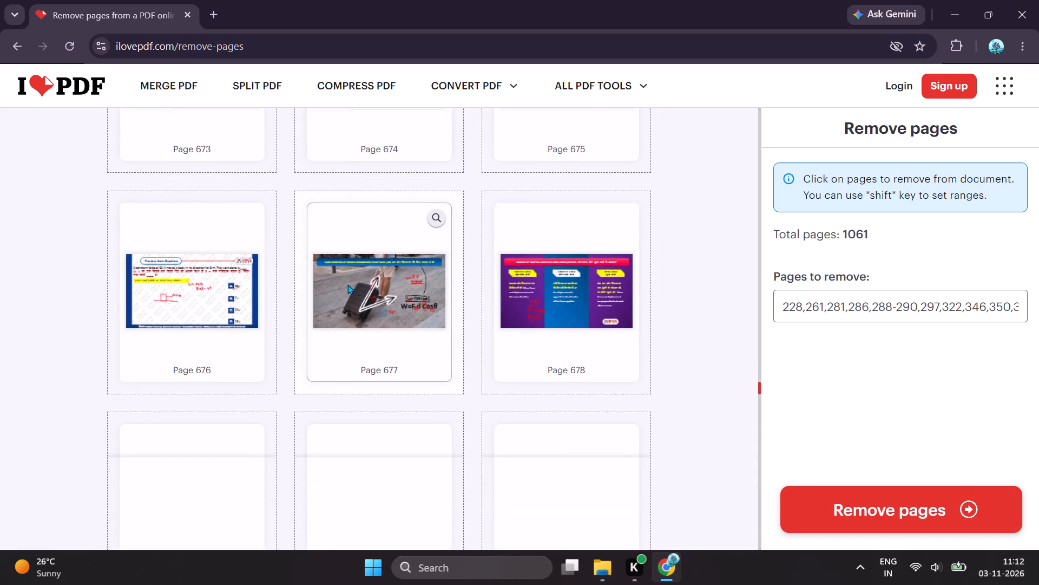
{"action": "scroll", "coordinate": [347, 284], "scroll_direction": "down", "scroll_amount": 5}
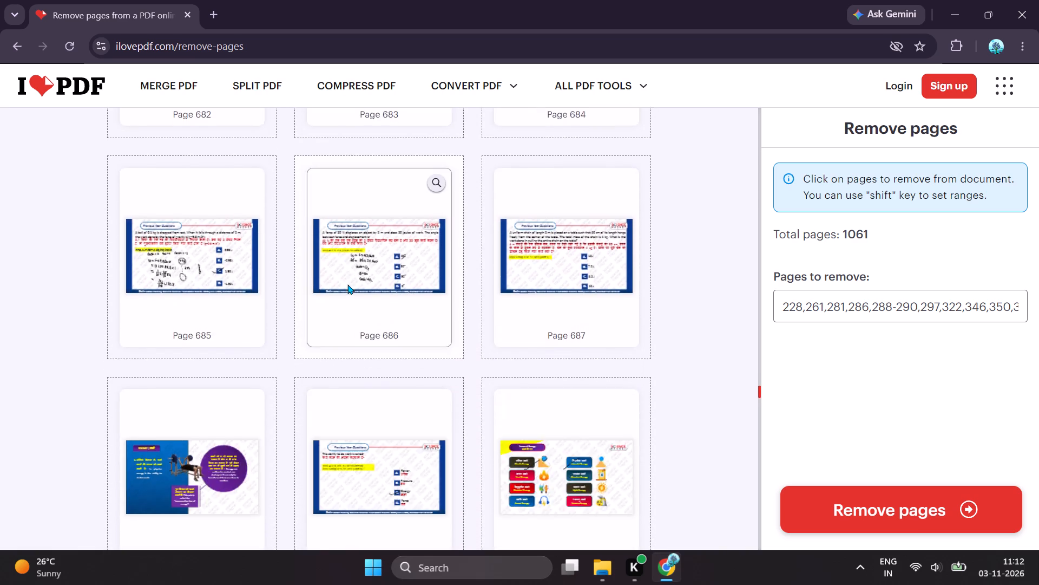
{"action": "scroll", "coordinate": [347, 284], "scroll_direction": "down", "scroll_amount": 5}
{"action": "scroll", "coordinate": [347, 284], "scroll_direction": "up", "scroll_amount": 2}
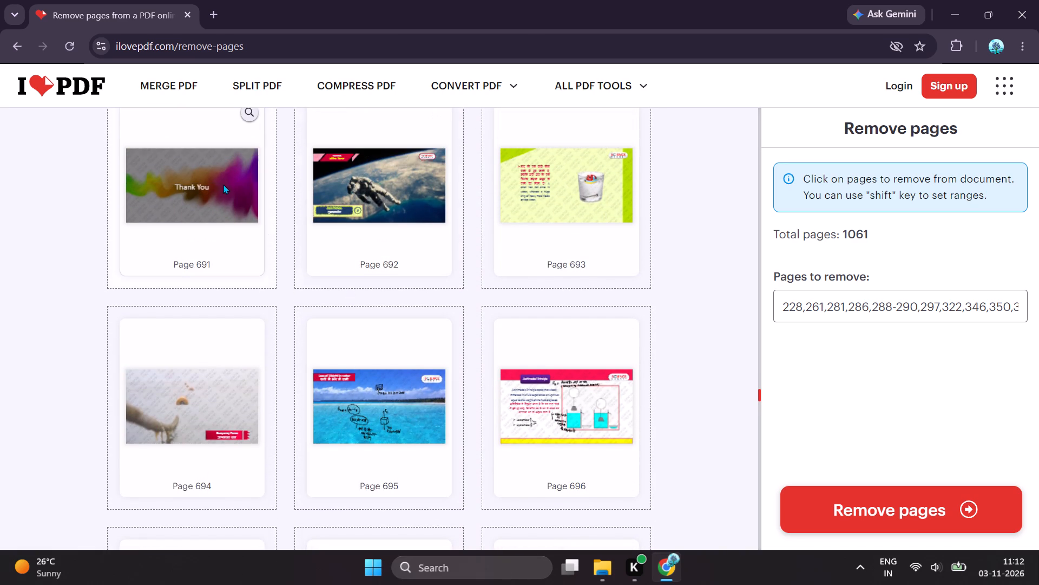
{"action": "left_click", "coordinate": [222, 184]}
Check the thumbnails after page 691 and mark the blue "Thank You" slide on page 706 for removal.
{"action": "scroll", "coordinate": [419, 326], "scroll_direction": "down", "scroll_amount": 3}
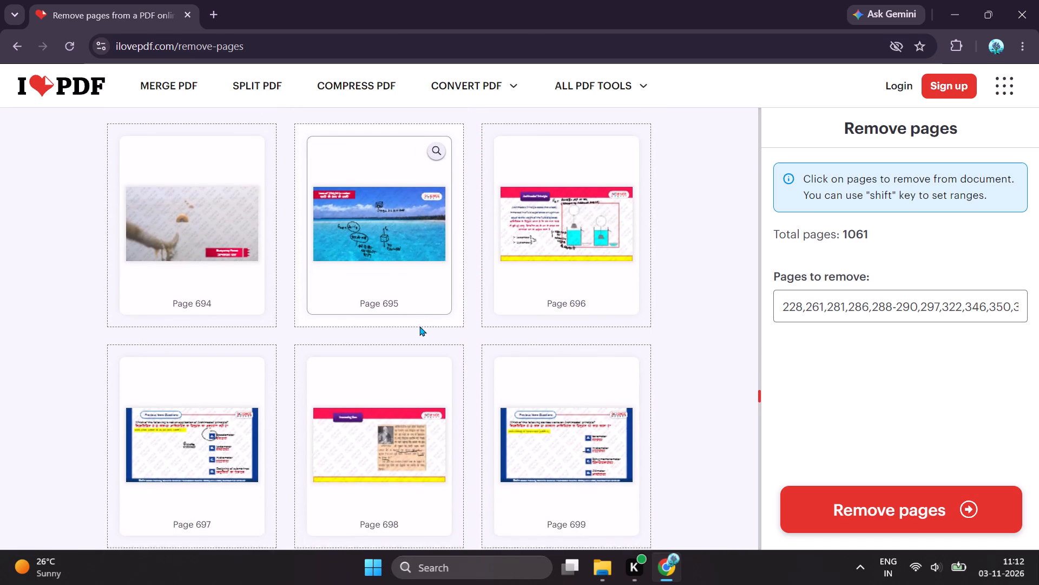
{"action": "scroll", "coordinate": [419, 326], "scroll_direction": "down", "scroll_amount": 5}
{"action": "scroll", "coordinate": [419, 326], "scroll_direction": "up", "scroll_amount": 1}
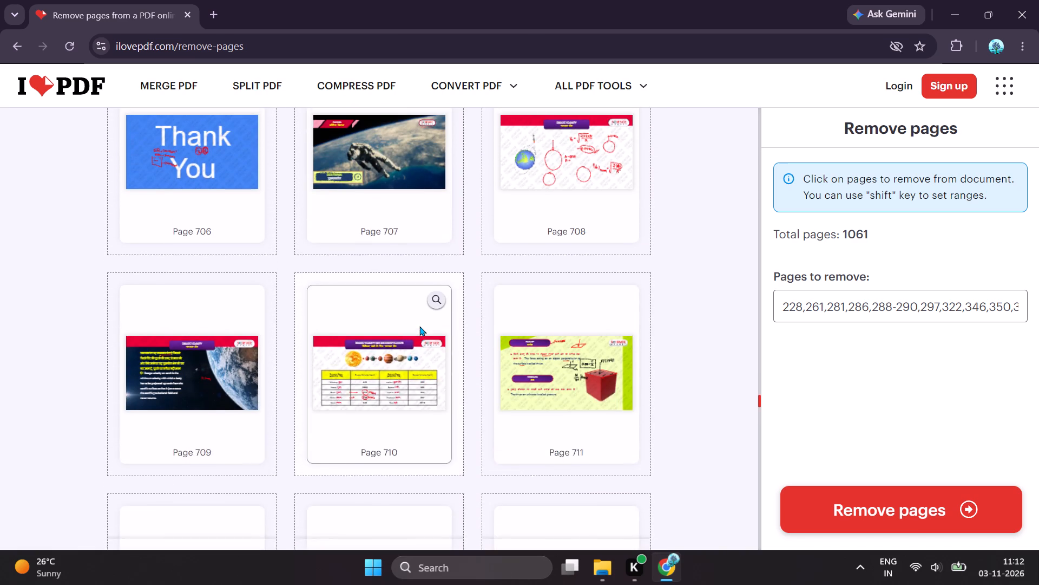
{"action": "scroll", "coordinate": [419, 326], "scroll_direction": "up", "scroll_amount": 1}
{"action": "left_click", "coordinate": [234, 243]}
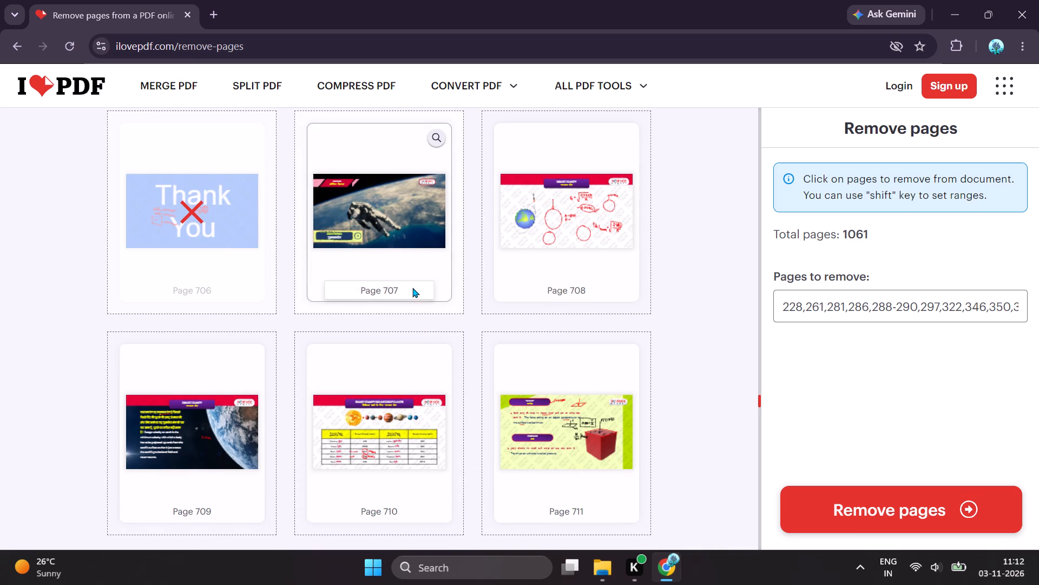
Check the thumbnails after page 706 and mark the blue "Thank You" slide on page 730 for removal.
{"action": "scroll", "coordinate": [412, 288], "scroll_direction": "down", "scroll_amount": 10}
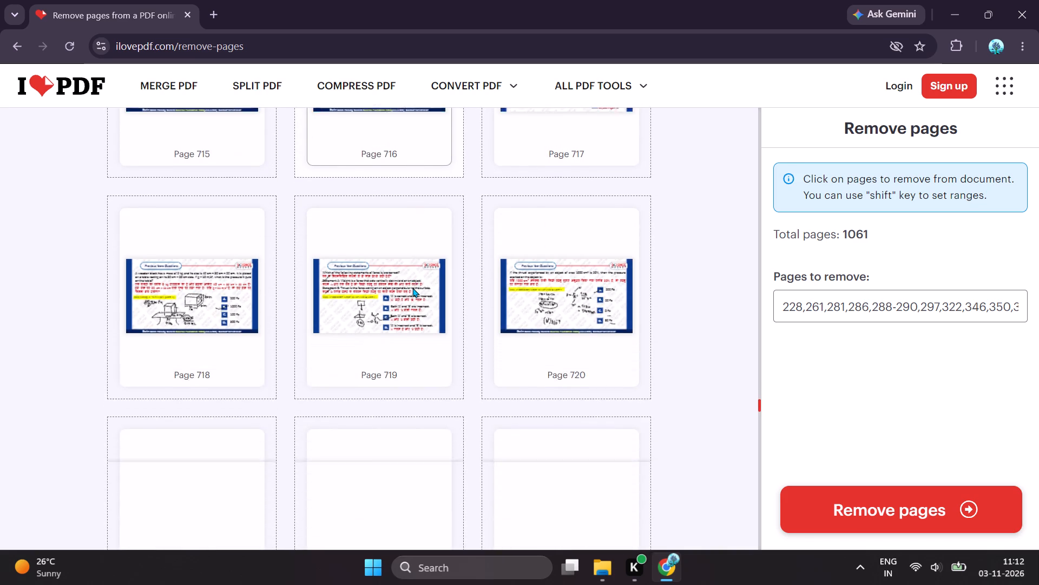
{"action": "scroll", "coordinate": [412, 288], "scroll_direction": "down", "scroll_amount": 7}
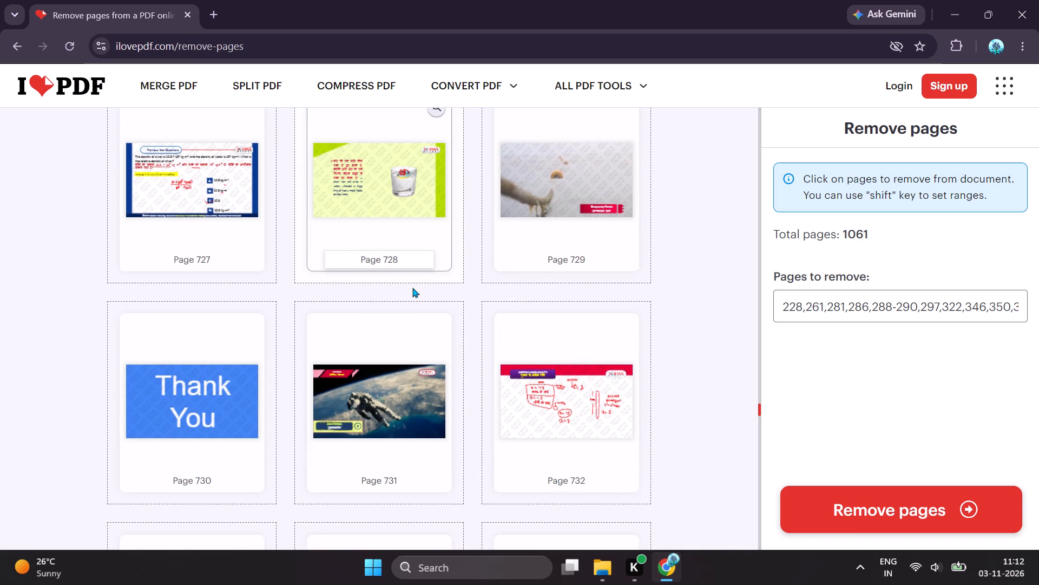
{"action": "scroll", "coordinate": [412, 288], "scroll_direction": "down", "scroll_amount": 1}
{"action": "left_click_drag", "start_coordinate": [183, 395], "coordinate": [411, 331]}
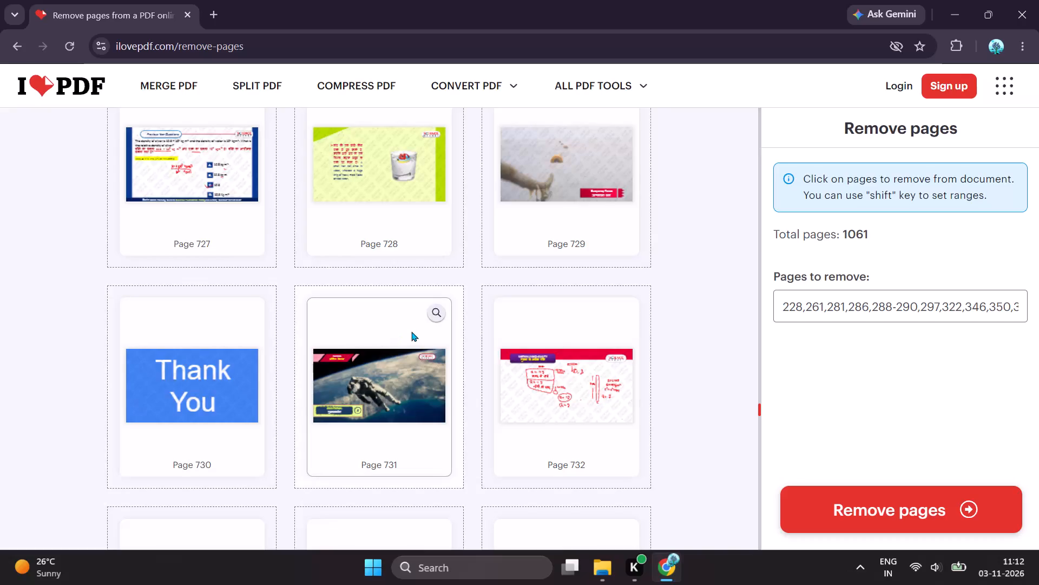
{"action": "left_click", "coordinate": [223, 381]}
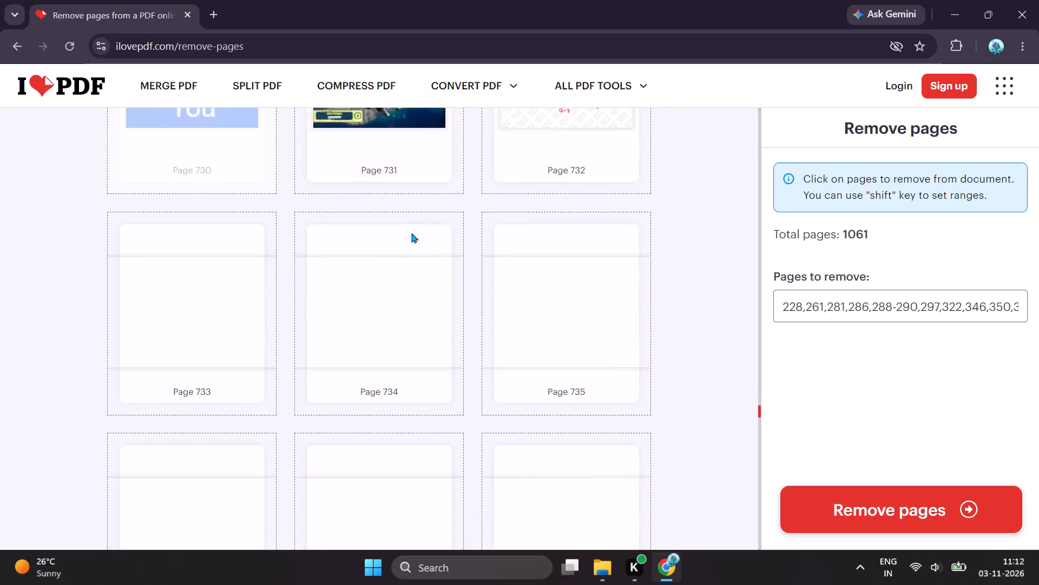
Check the thumbnails after page 730 and mark the blue "Thank You" slide on page 751 for removal.
{"action": "scroll", "coordinate": [411, 233], "scroll_direction": "down", "scroll_amount": 7}
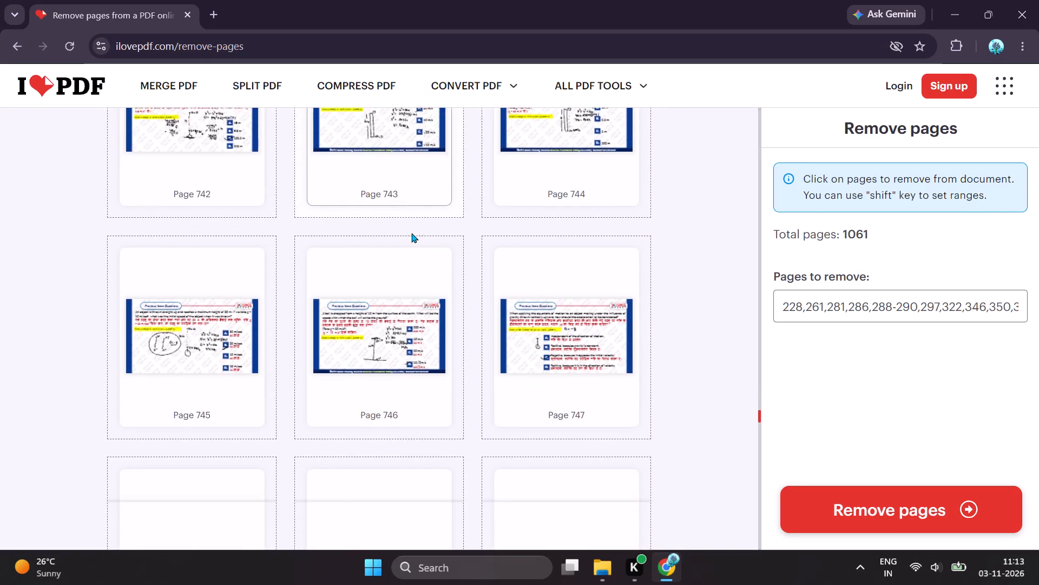
{"action": "scroll", "coordinate": [411, 233], "scroll_direction": "down", "scroll_amount": 3}
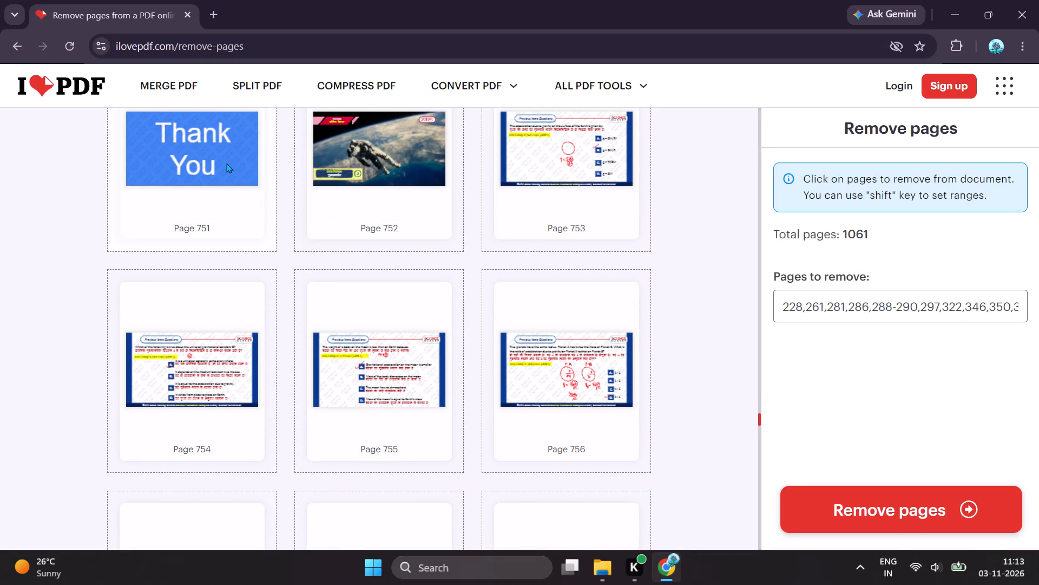
{"action": "left_click", "coordinate": [225, 162]}
Check the thumbnails after page 751 and mark the blue "Thank You" slide on page 767 for removal.
{"action": "scroll", "coordinate": [377, 234], "scroll_direction": "down", "scroll_amount": 4}
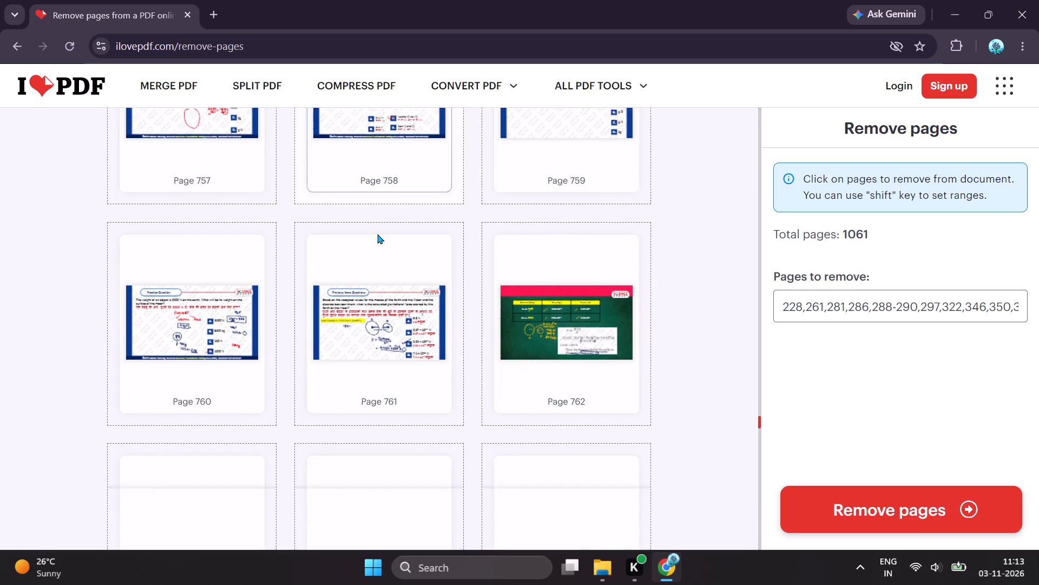
{"action": "scroll", "coordinate": [377, 234], "scroll_direction": "down", "scroll_amount": 3}
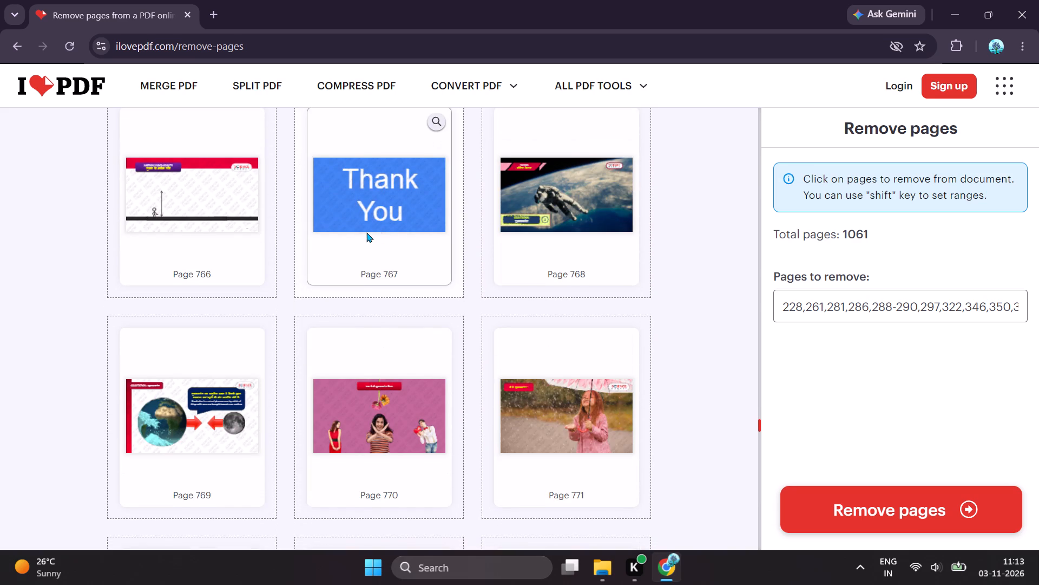
{"action": "left_click", "coordinate": [366, 232]}
Check the thumbnails after page 767 and mark the blue "Thank You" slide on page 796 for removal.
{"action": "scroll", "coordinate": [375, 301], "scroll_direction": "down", "scroll_amount": 4}
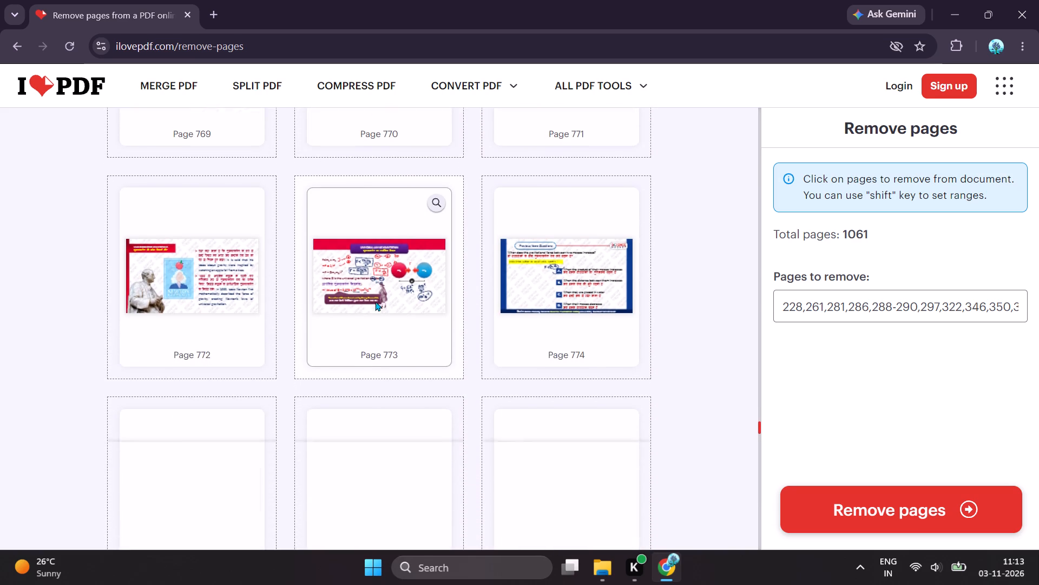
{"action": "scroll", "coordinate": [375, 301], "scroll_direction": "down", "scroll_amount": 5}
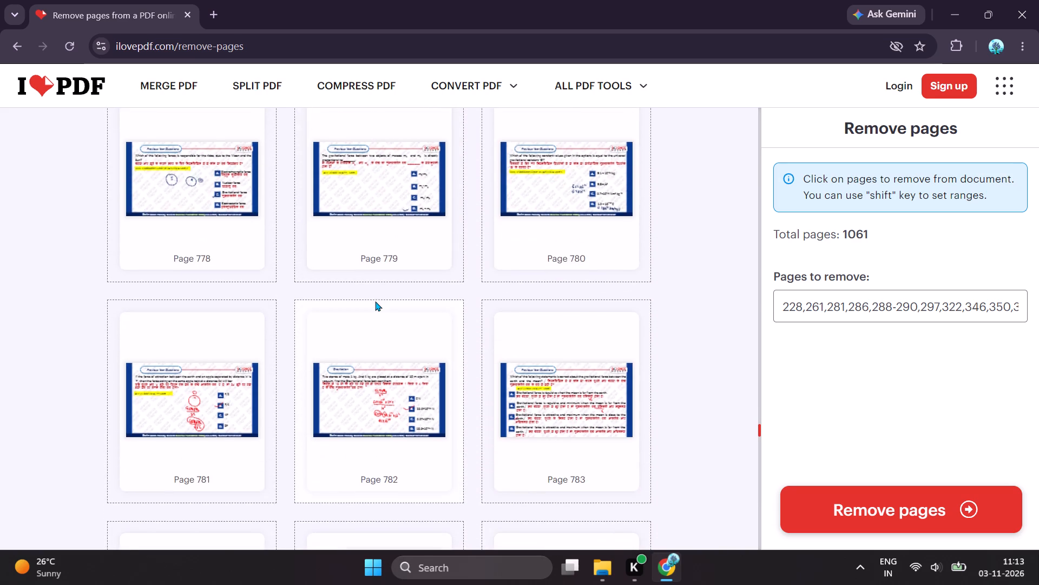
{"action": "scroll", "coordinate": [375, 301], "scroll_direction": "down", "scroll_amount": 4}
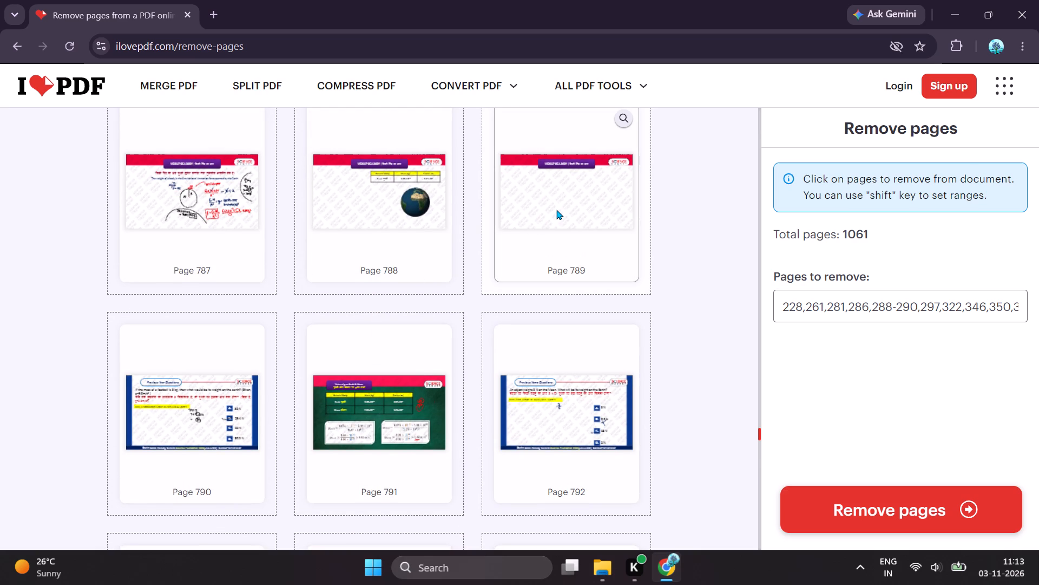
{"action": "scroll", "coordinate": [432, 346], "scroll_direction": "down", "scroll_amount": 6}
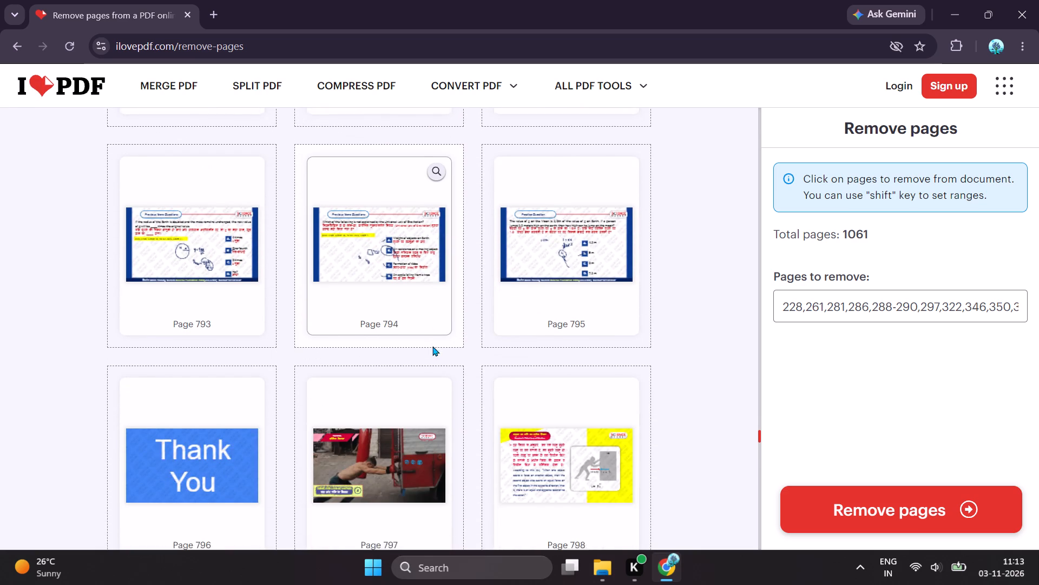
{"action": "scroll", "coordinate": [432, 346], "scroll_direction": "down", "scroll_amount": 1}
{"action": "left_click", "coordinate": [179, 297]}
Check the thumbnails after page 796 and mark the "THANK YOU" slide with the room photo on page 814 for removal.
{"action": "scroll", "coordinate": [327, 350], "scroll_direction": "down", "scroll_amount": 1}
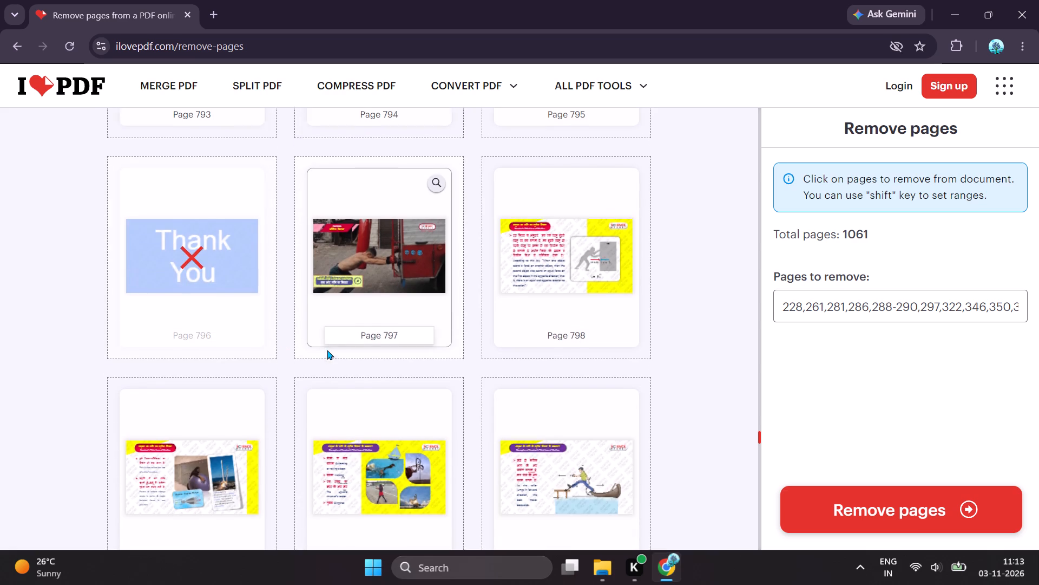
{"action": "scroll", "coordinate": [327, 350], "scroll_direction": "down", "scroll_amount": 3}
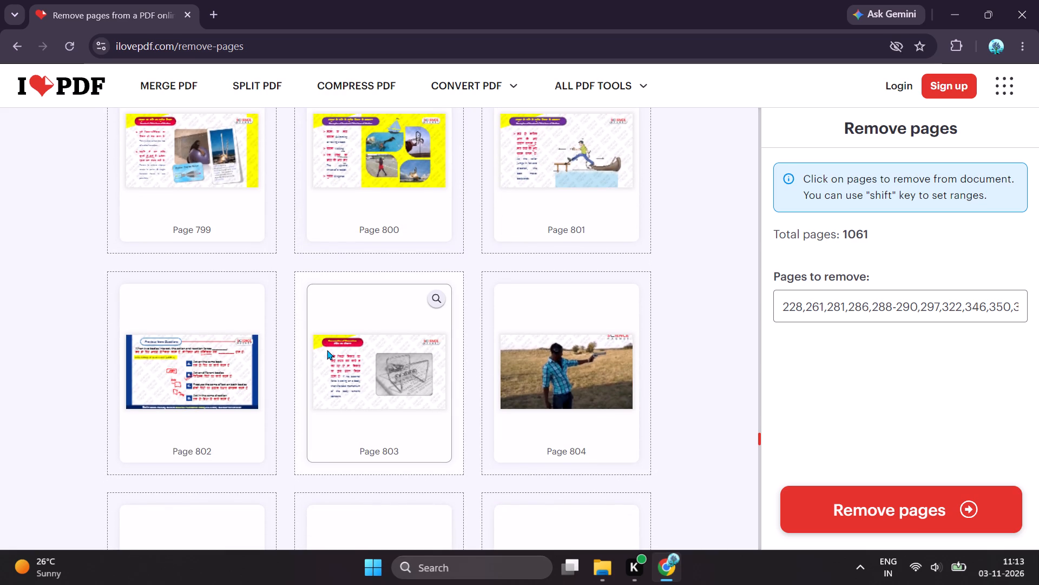
{"action": "scroll", "coordinate": [327, 350], "scroll_direction": "down", "scroll_amount": 1}
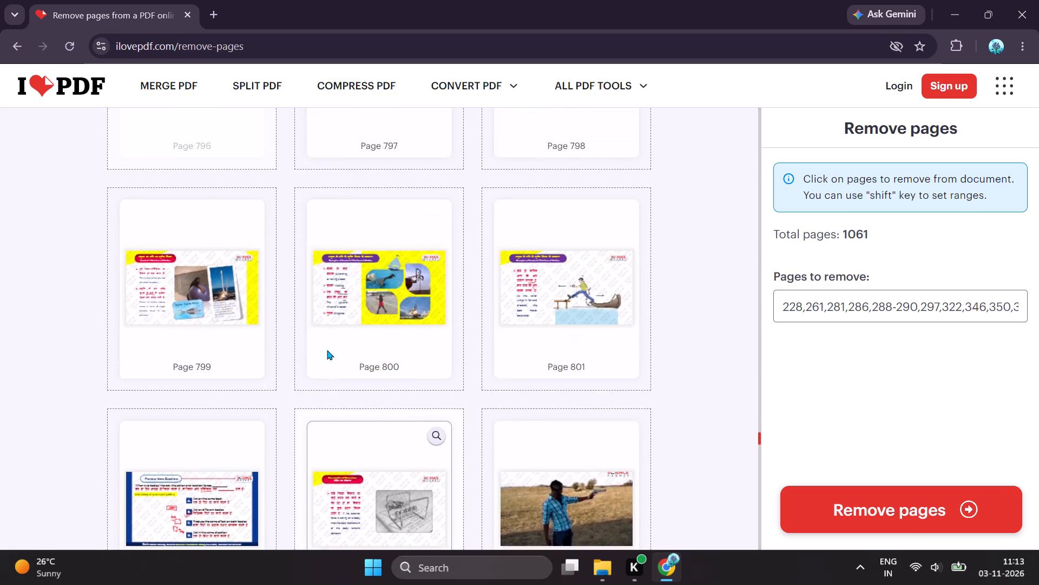
{"action": "scroll", "coordinate": [327, 350], "scroll_direction": "down", "scroll_amount": 3}
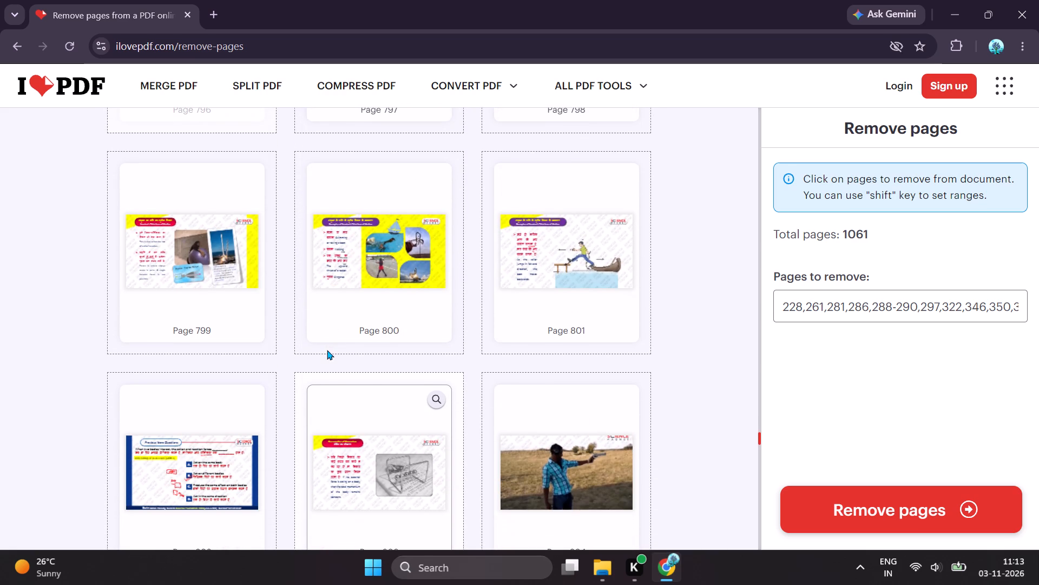
{"action": "scroll", "coordinate": [327, 350], "scroll_direction": "down", "scroll_amount": 4}
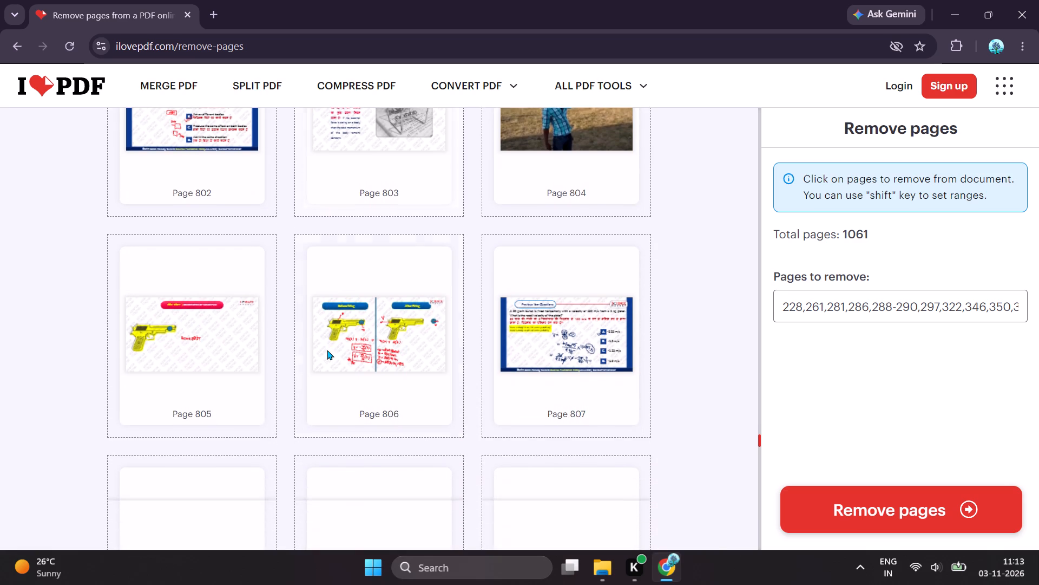
{"action": "scroll", "coordinate": [327, 350], "scroll_direction": "down", "scroll_amount": 6}
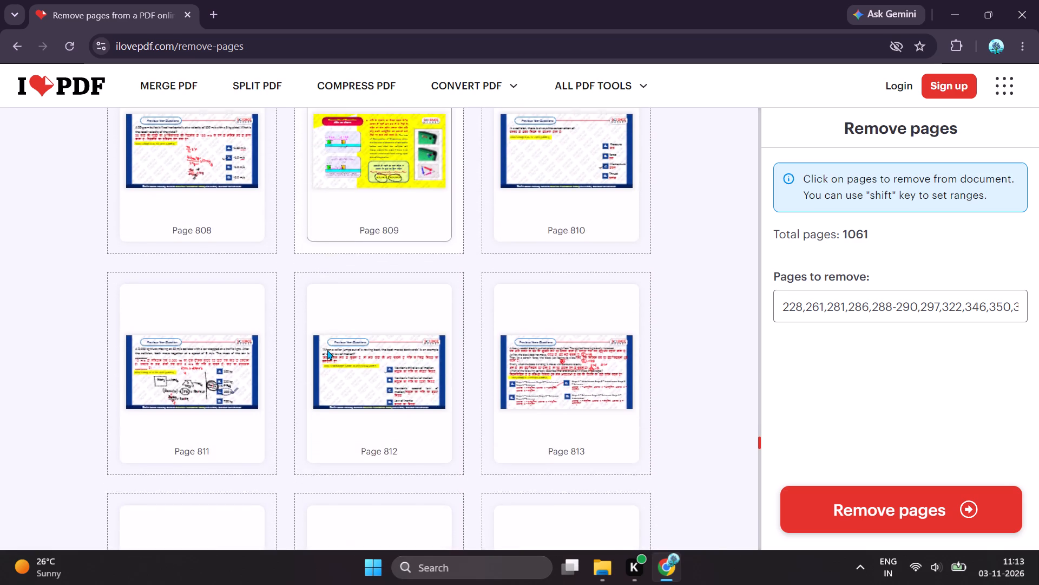
{"action": "scroll", "coordinate": [327, 350], "scroll_direction": "down", "scroll_amount": 1}
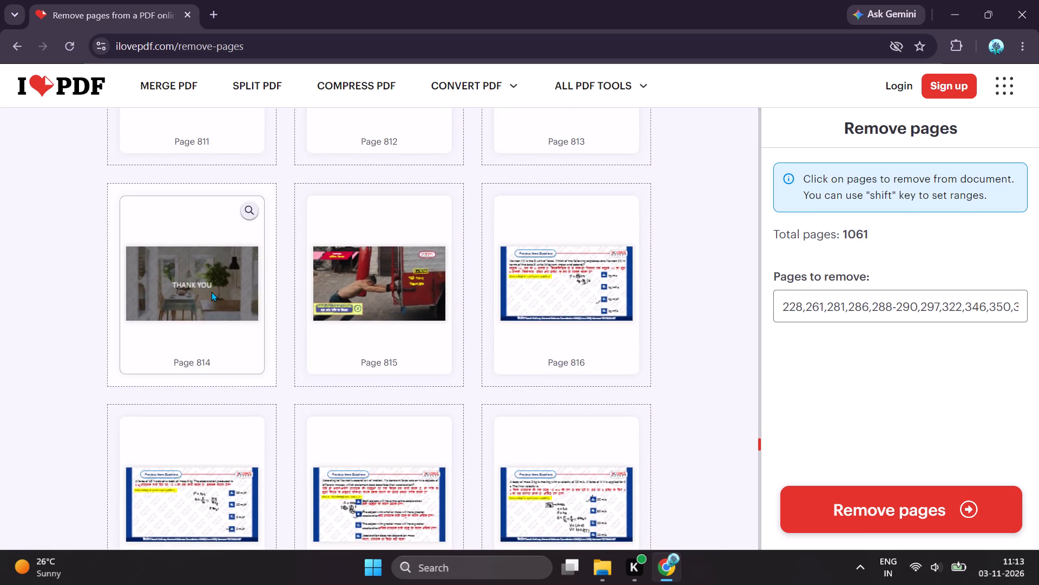
{"action": "left_click", "coordinate": [211, 291]}
Examine the thumbnails from page 815 to page 861 for further unwanted slides, rechecking the pages from 850 onward.
{"action": "scroll", "coordinate": [318, 353], "scroll_direction": "down", "scroll_amount": 3}
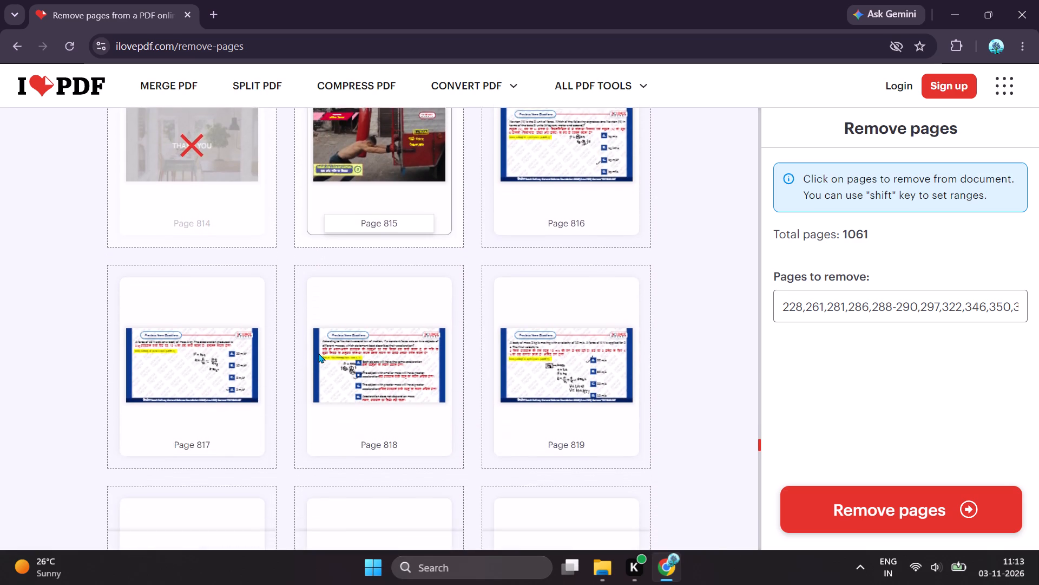
{"action": "scroll", "coordinate": [318, 353], "scroll_direction": "down", "scroll_amount": 6}
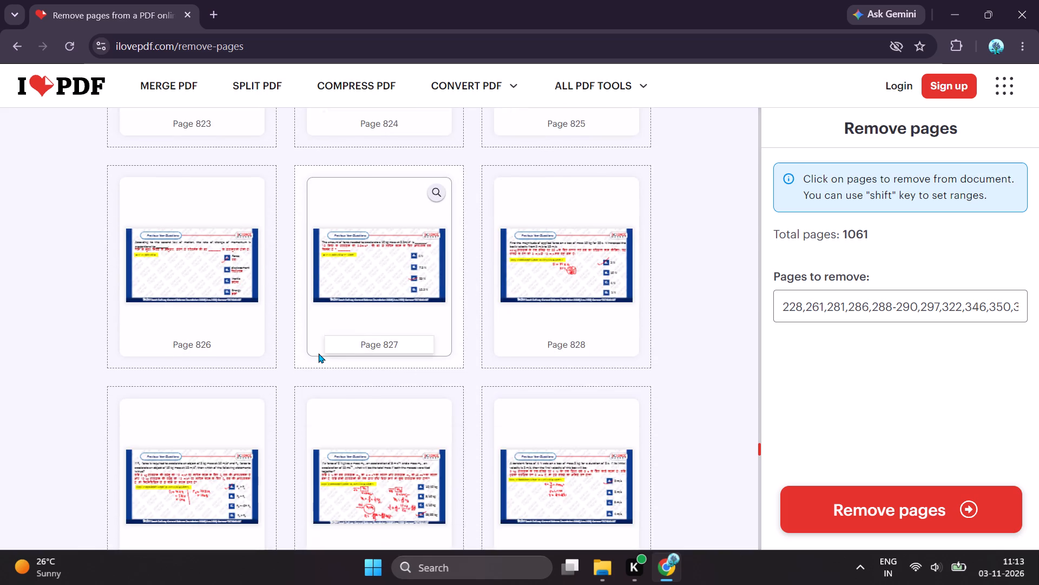
{"action": "scroll", "coordinate": [318, 353], "scroll_direction": "down", "scroll_amount": 4}
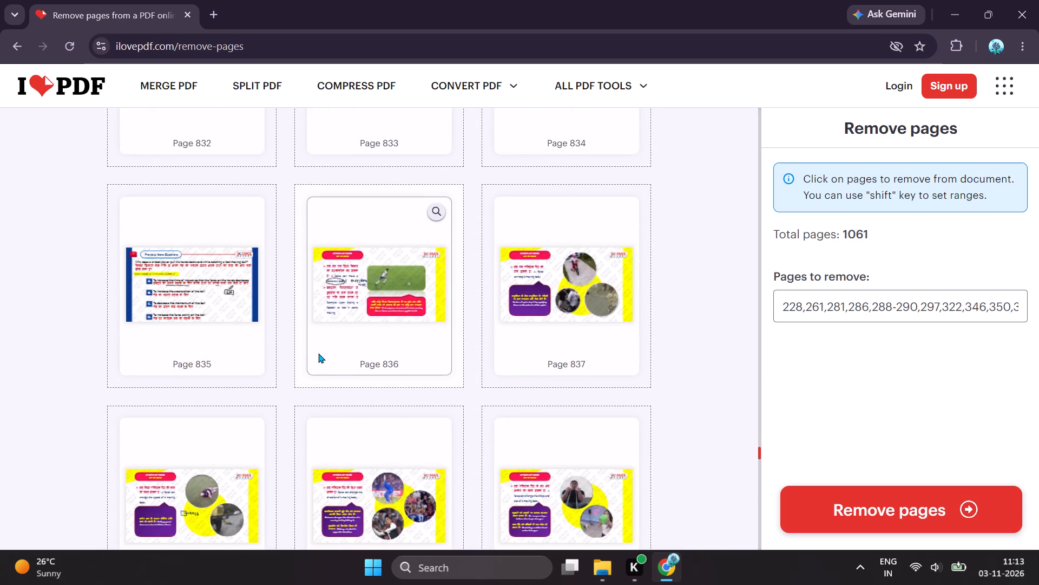
{"action": "scroll", "coordinate": [318, 353], "scroll_direction": "down", "scroll_amount": 4}
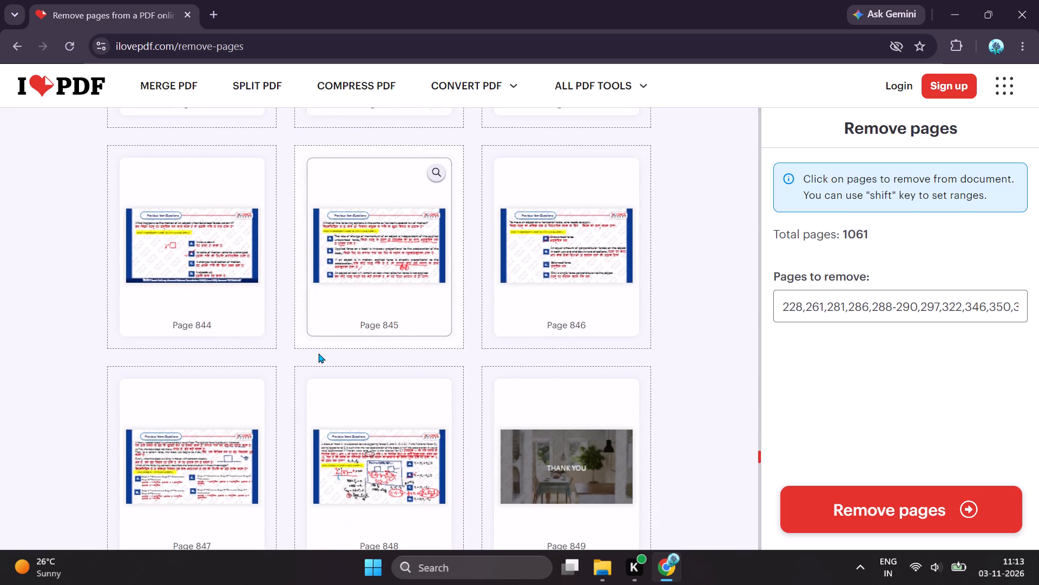
{"action": "scroll", "coordinate": [318, 353], "scroll_direction": "down", "scroll_amount": 3}
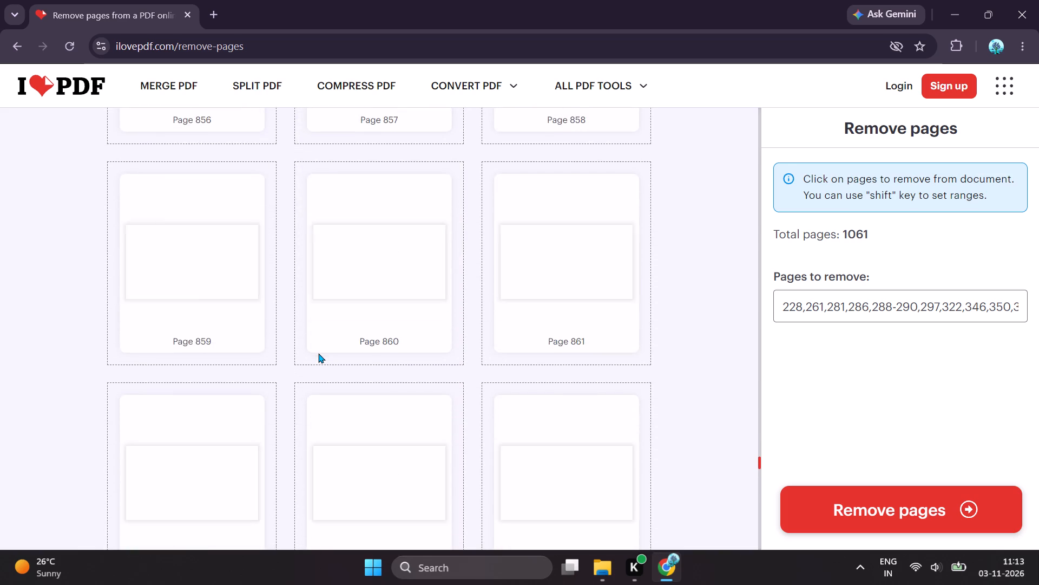
{"action": "scroll", "coordinate": [318, 353], "scroll_direction": "up", "scroll_amount": 9}
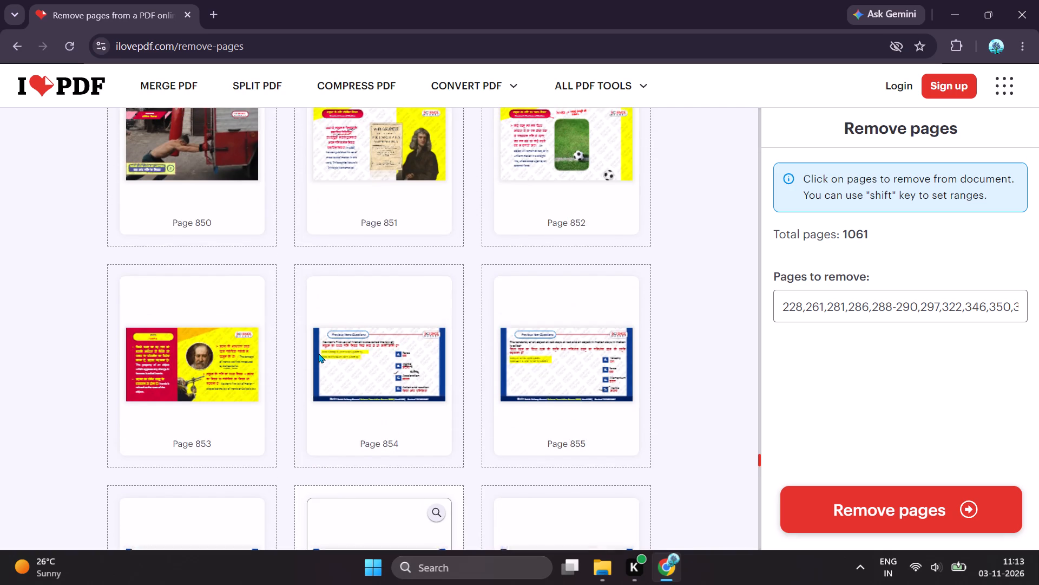
Check the thumbnails after page 855 and mark the "THANK YOU" slide with the room photo on page 877 for removal.
{"action": "scroll", "coordinate": [318, 353], "scroll_direction": "down", "scroll_amount": 3}
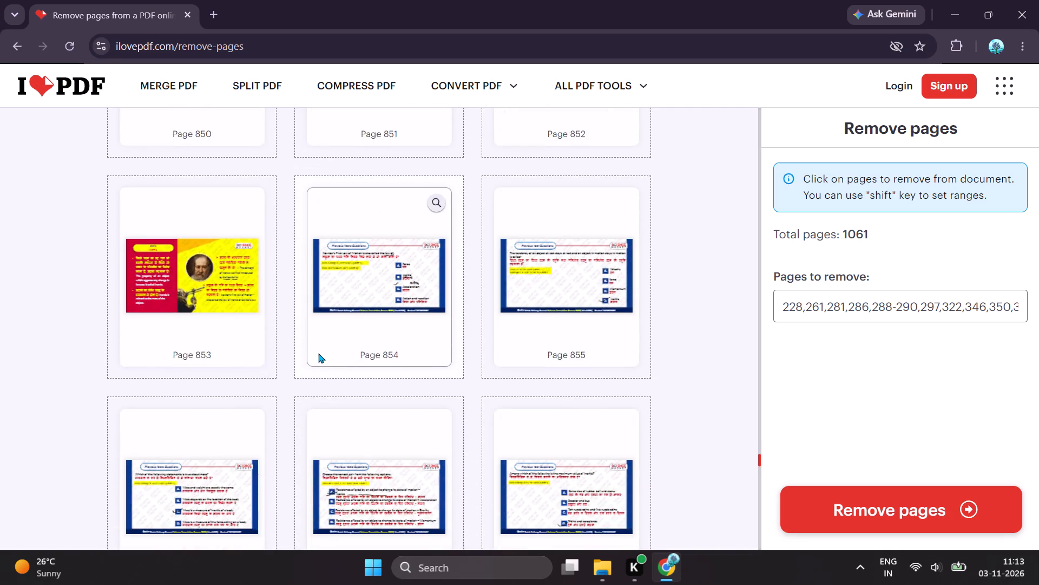
{"action": "scroll", "coordinate": [318, 353], "scroll_direction": "down", "scroll_amount": 4}
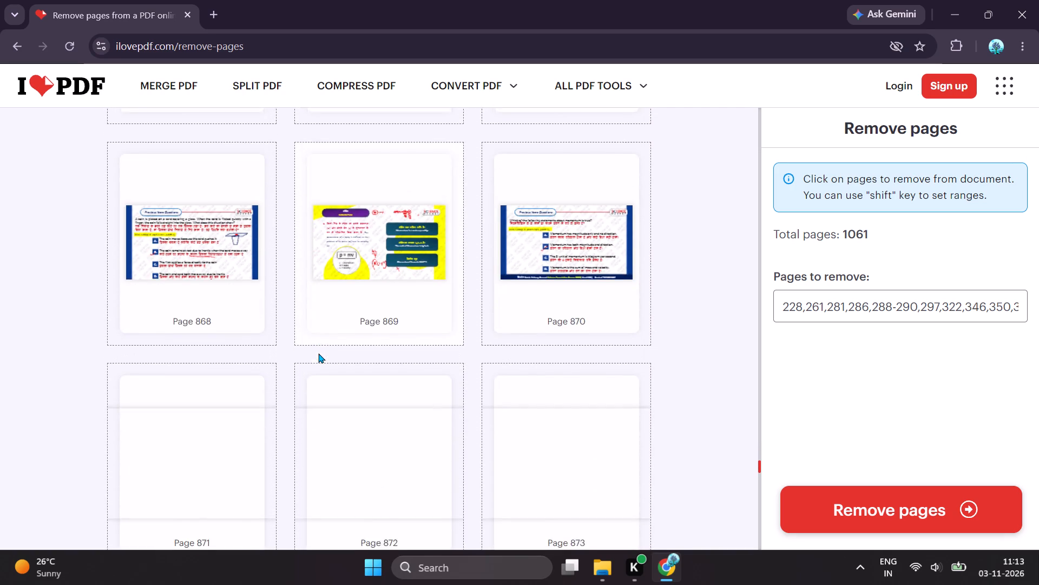
{"action": "scroll", "coordinate": [318, 353], "scroll_direction": "down", "scroll_amount": 2}
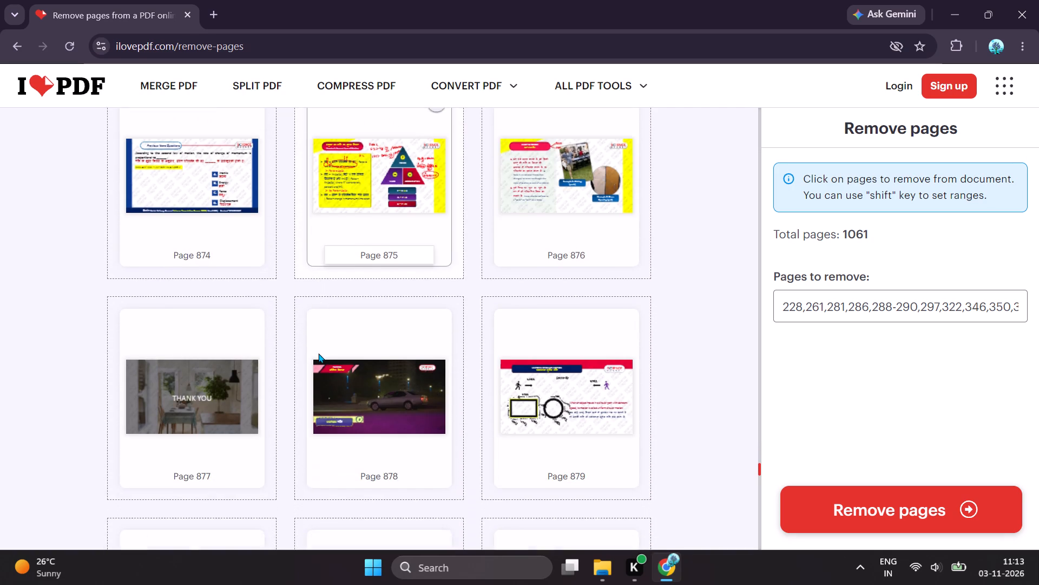
{"action": "scroll", "coordinate": [318, 353], "scroll_direction": "down", "scroll_amount": 1}
{"action": "left_click", "coordinate": [223, 346]}
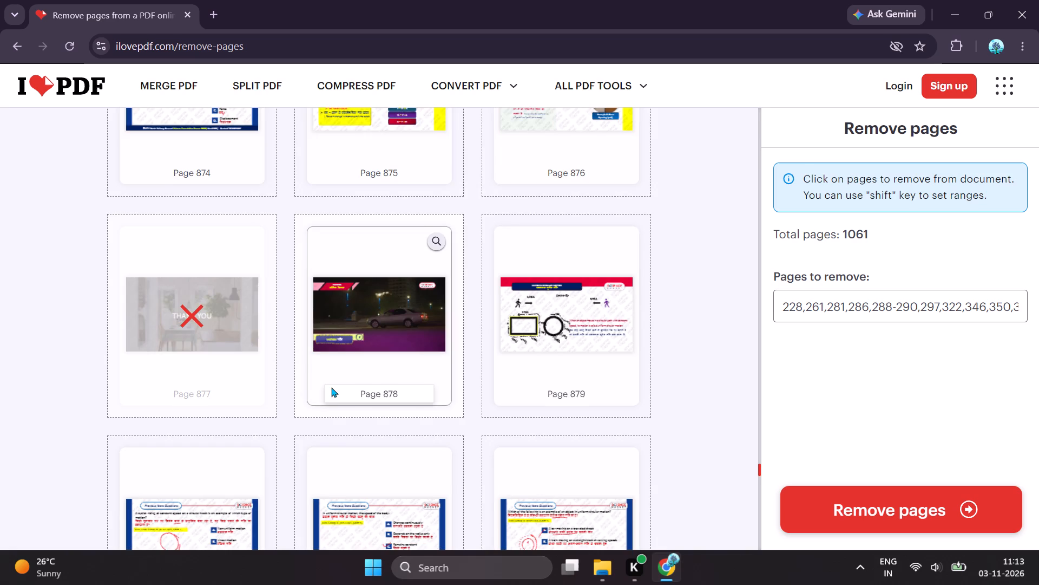
Check the thumbnails after page 877 and mark the blue "Thank you" slide on page 893 for removal.
{"action": "scroll", "coordinate": [331, 387], "scroll_direction": "down", "scroll_amount": 7}
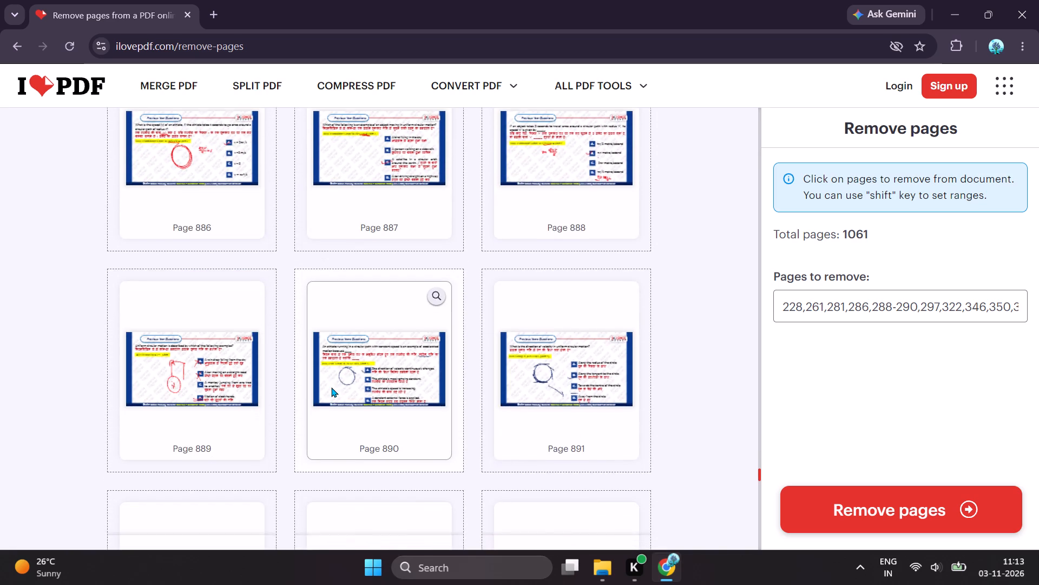
{"action": "scroll", "coordinate": [331, 387], "scroll_direction": "down", "scroll_amount": 4}
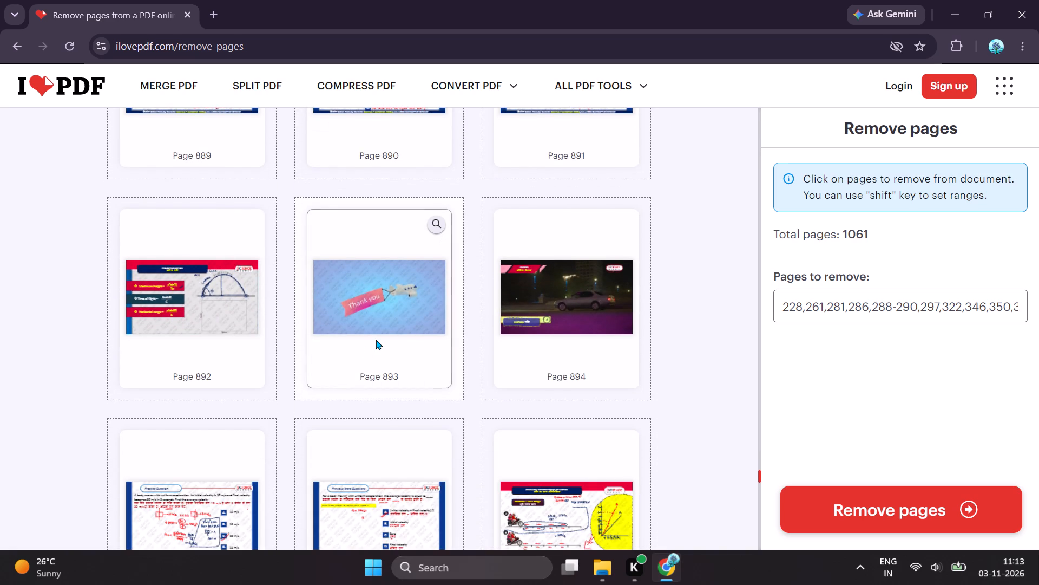
{"action": "left_click", "coordinate": [376, 340]}
Check the thumbnails after page 893 and mark the blue "Thank you" slide on page 917 for removal.
{"action": "scroll", "coordinate": [376, 340], "scroll_direction": "down", "scroll_amount": 4}
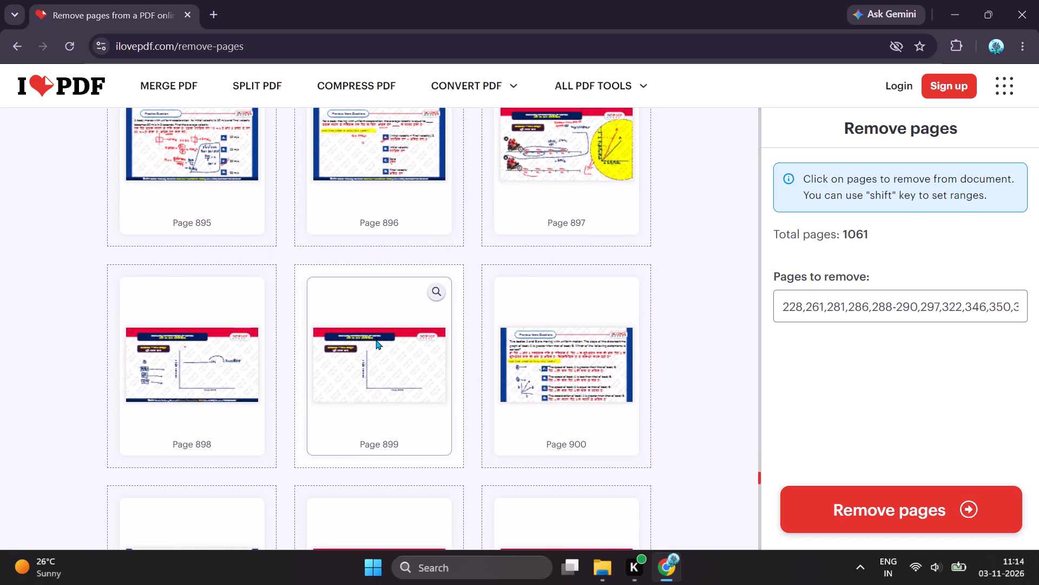
{"action": "scroll", "coordinate": [376, 340], "scroll_direction": "down", "scroll_amount": 2}
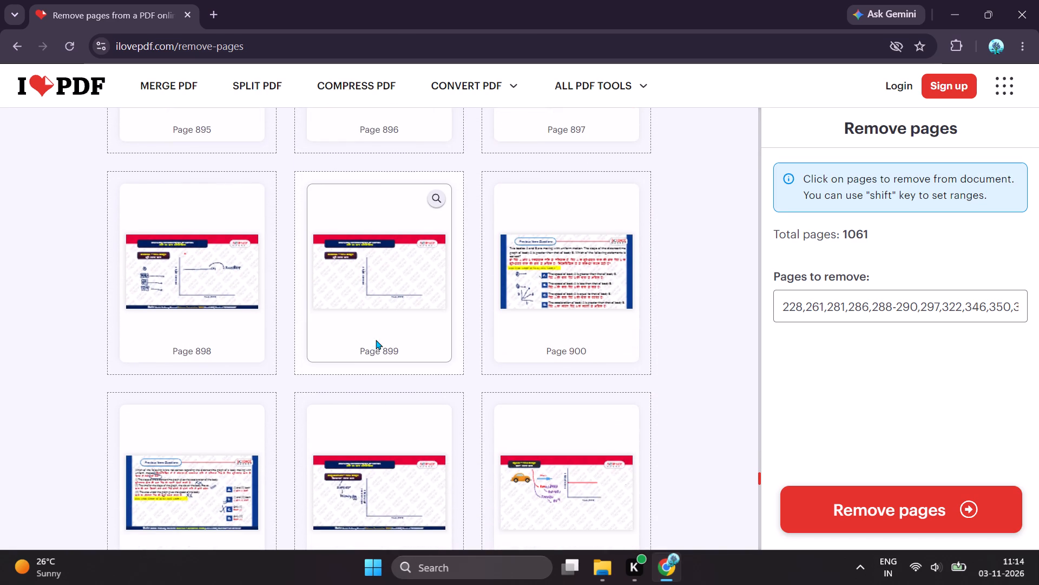
{"action": "scroll", "coordinate": [376, 340], "scroll_direction": "down", "scroll_amount": 4}
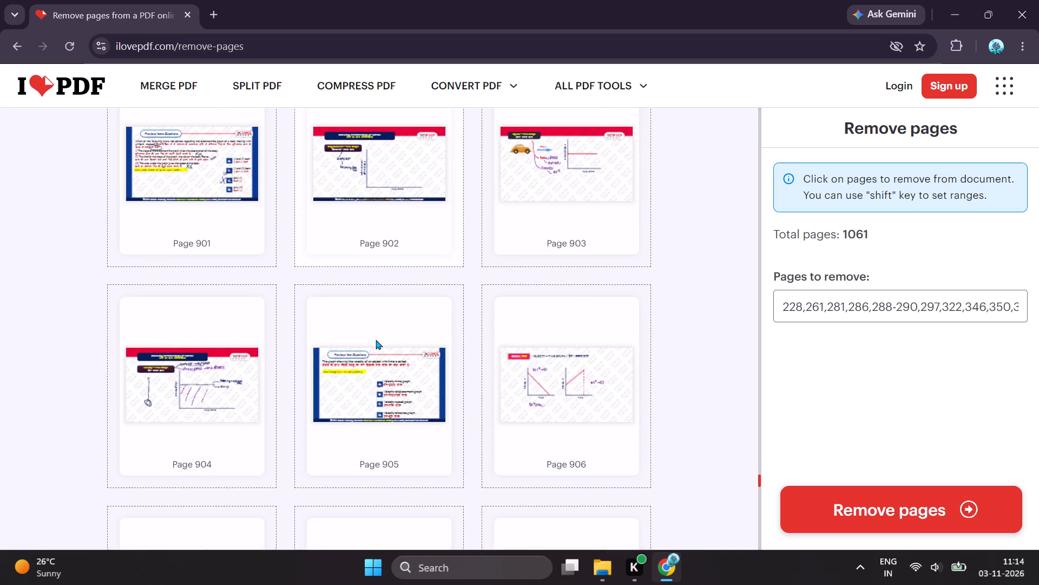
{"action": "scroll", "coordinate": [376, 340], "scroll_direction": "down", "scroll_amount": 4}
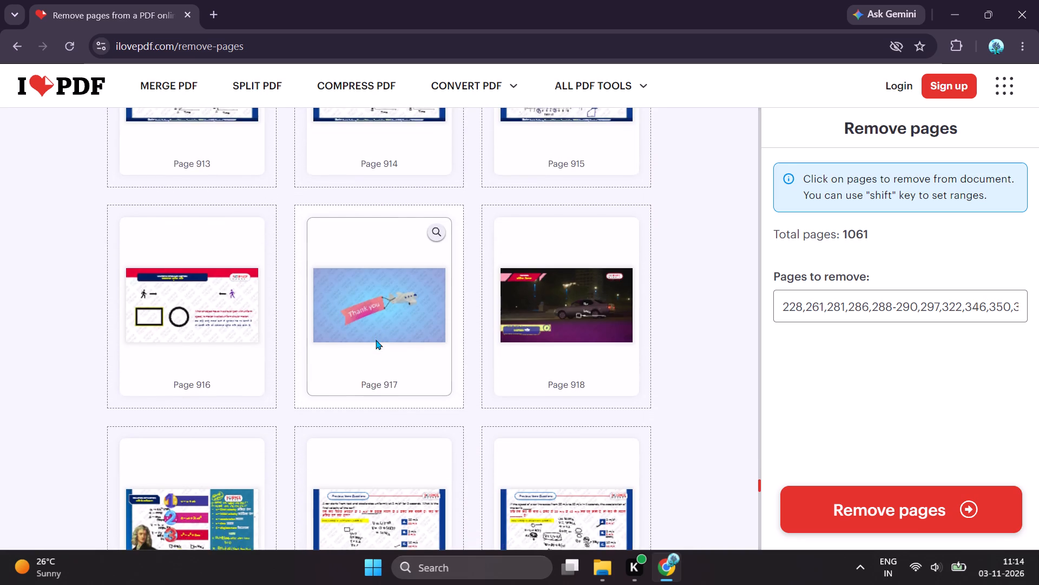
{"action": "scroll", "coordinate": [376, 340], "scroll_direction": "down", "scroll_amount": 1}
{"action": "left_click", "coordinate": [396, 305]}
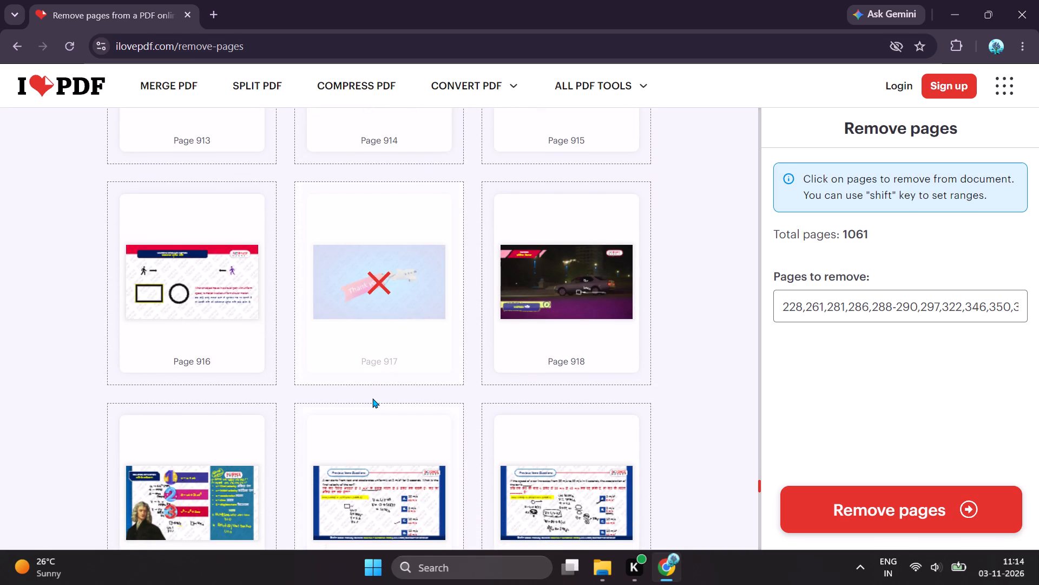
Check the thumbnails after page 917 and mark the blue "Thank you" slide on page 935 for removal.
{"action": "scroll", "coordinate": [372, 398], "scroll_direction": "down", "scroll_amount": 5}
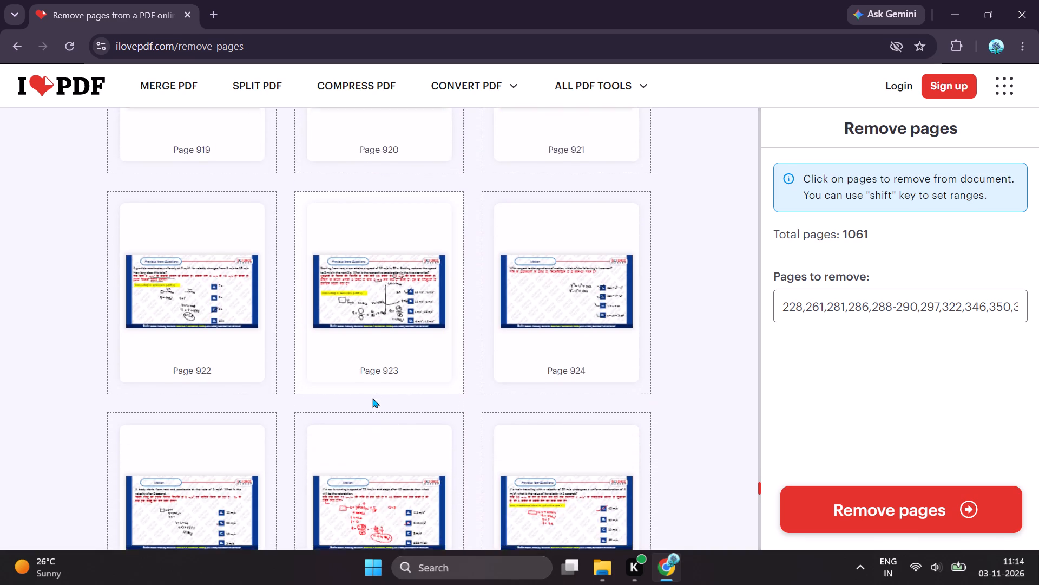
{"action": "scroll", "coordinate": [372, 398], "scroll_direction": "down", "scroll_amount": 4}
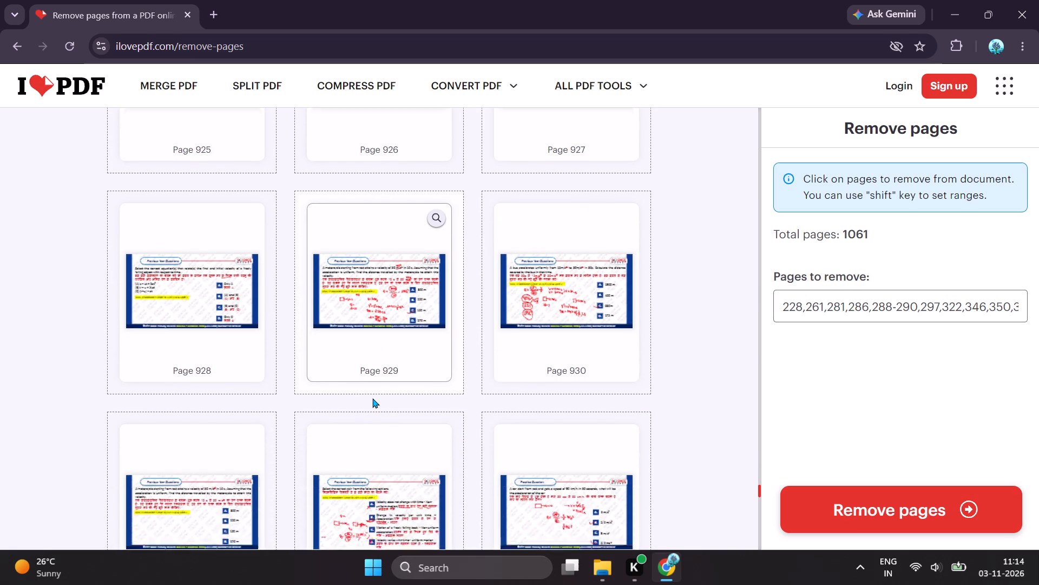
{"action": "scroll", "coordinate": [372, 398], "scroll_direction": "down", "scroll_amount": 4}
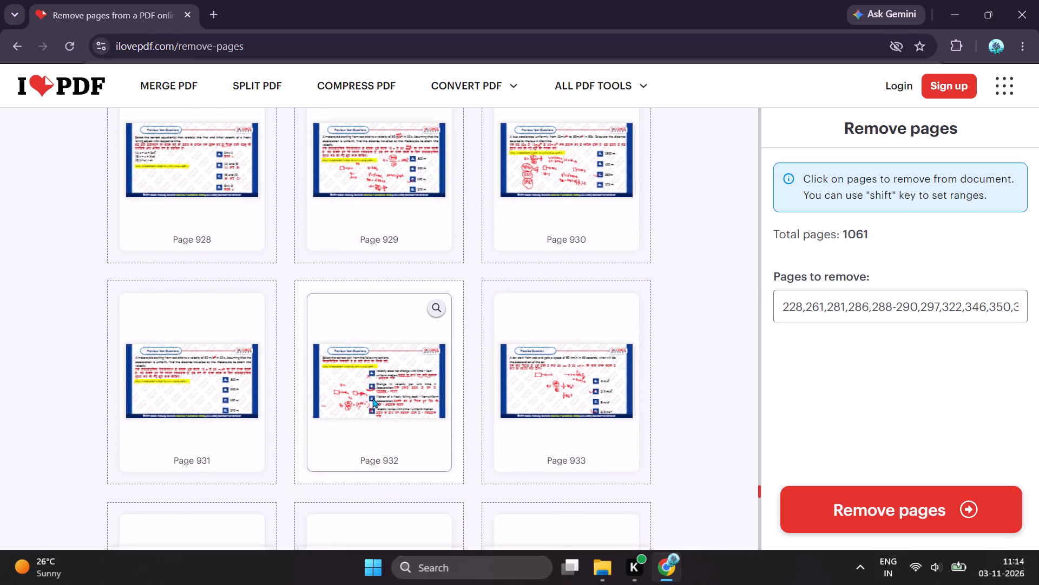
{"action": "scroll", "coordinate": [372, 398], "scroll_direction": "down", "scroll_amount": 4}
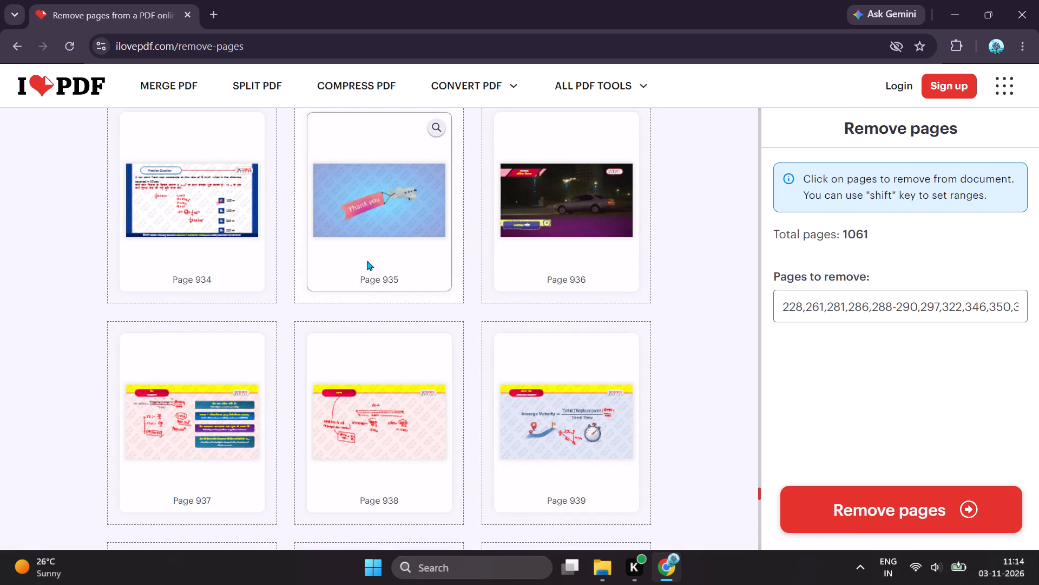
{"action": "left_click", "coordinate": [362, 244]}
Check the thumbnails after page 935 and mark the blue "Thank you" slide on page 962 for removal.
{"action": "scroll", "coordinate": [352, 401], "scroll_direction": "down", "scroll_amount": 4}
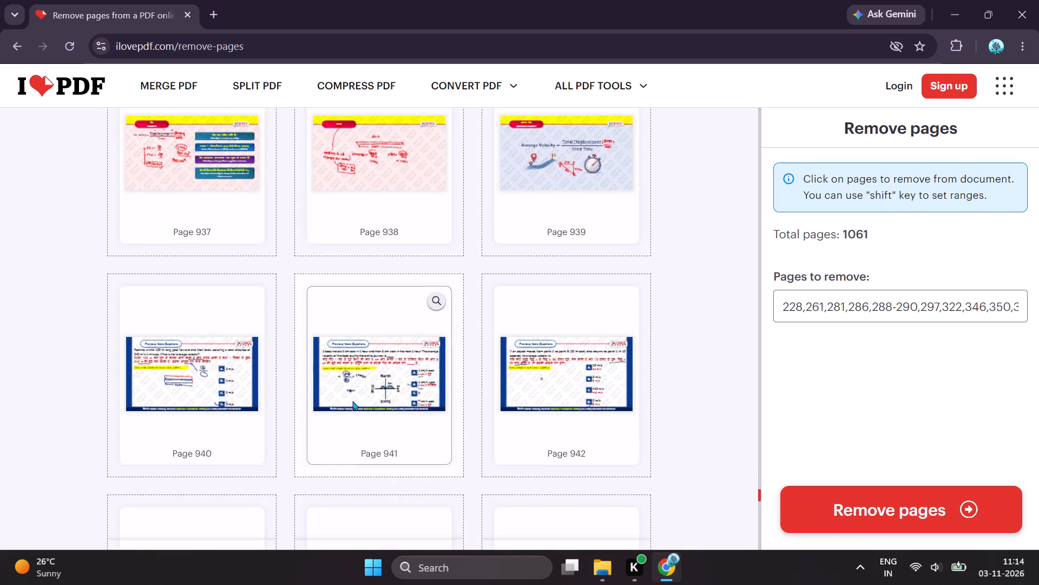
{"action": "scroll", "coordinate": [352, 401], "scroll_direction": "down", "scroll_amount": 5}
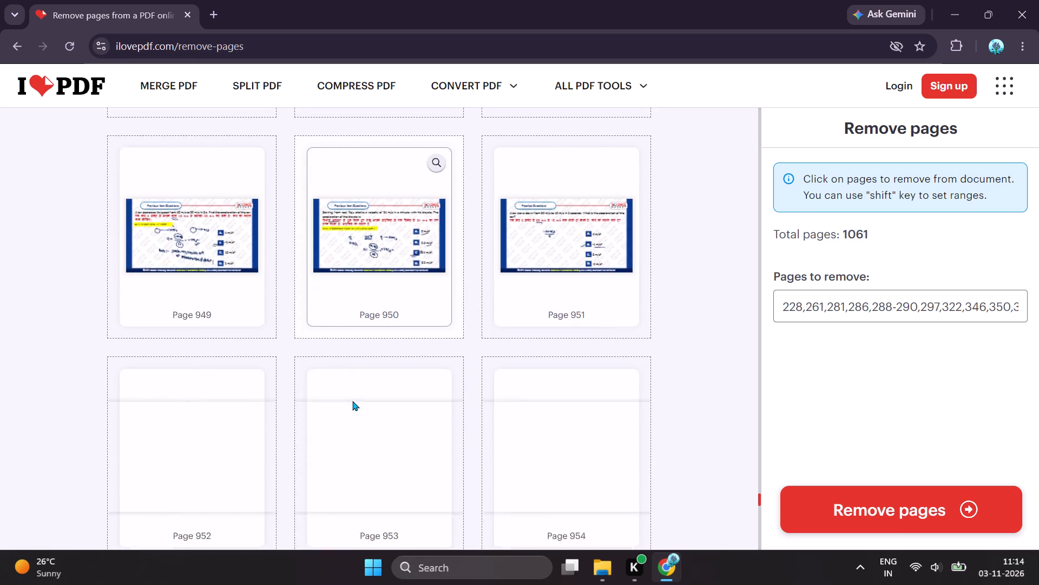
{"action": "scroll", "coordinate": [352, 401], "scroll_direction": "down", "scroll_amount": 3}
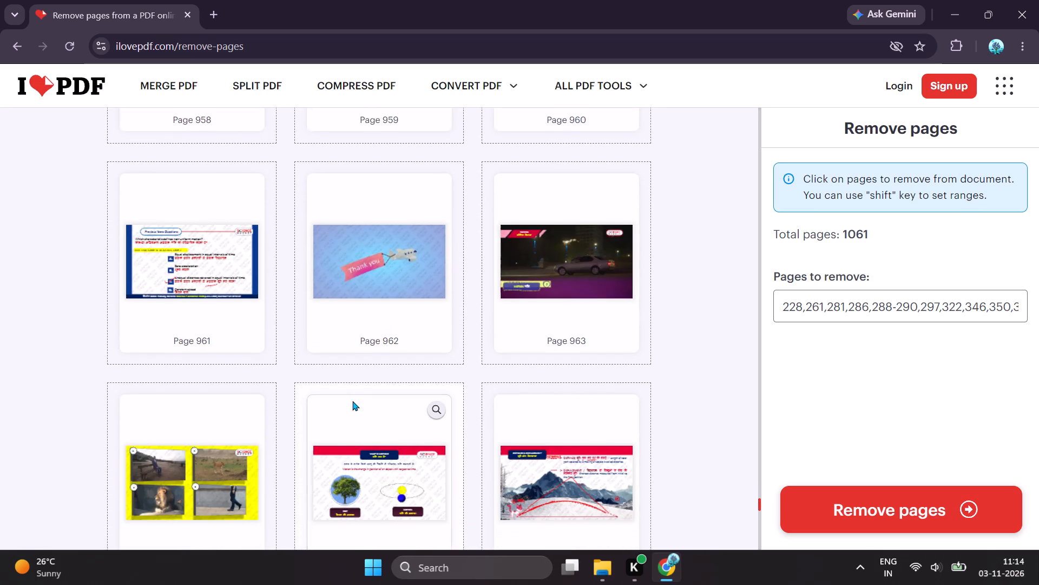
{"action": "scroll", "coordinate": [352, 401], "scroll_direction": "down", "scroll_amount": 1}
{"action": "left_click", "coordinate": [387, 244]}
Check the thumbnails after page 962 and mark the blue "Thank you" slide on page 984 for removal.
{"action": "scroll", "coordinate": [387, 244], "scroll_direction": "down", "scroll_amount": 3}
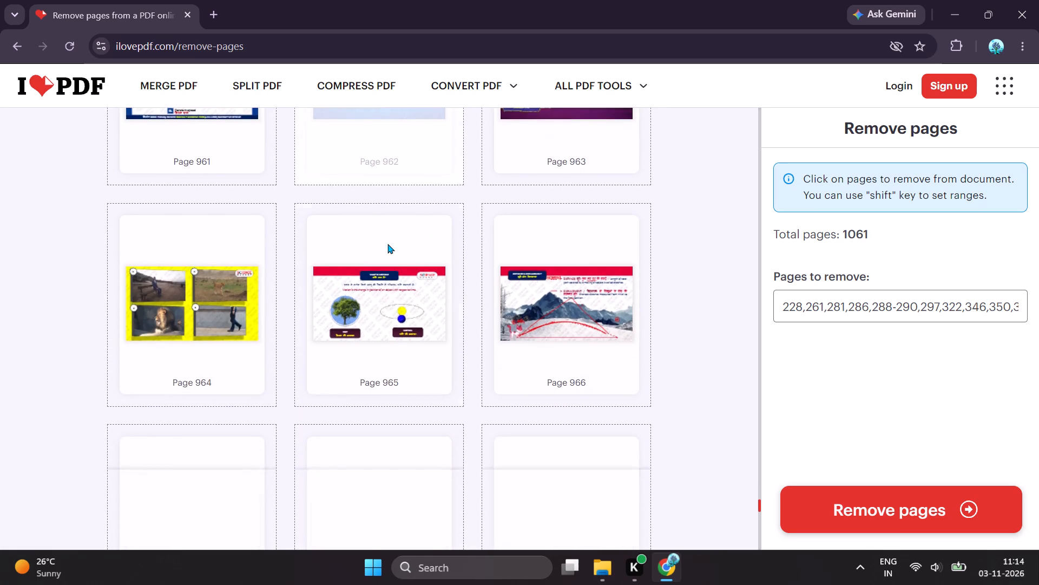
{"action": "scroll", "coordinate": [387, 244], "scroll_direction": "down", "scroll_amount": 4}
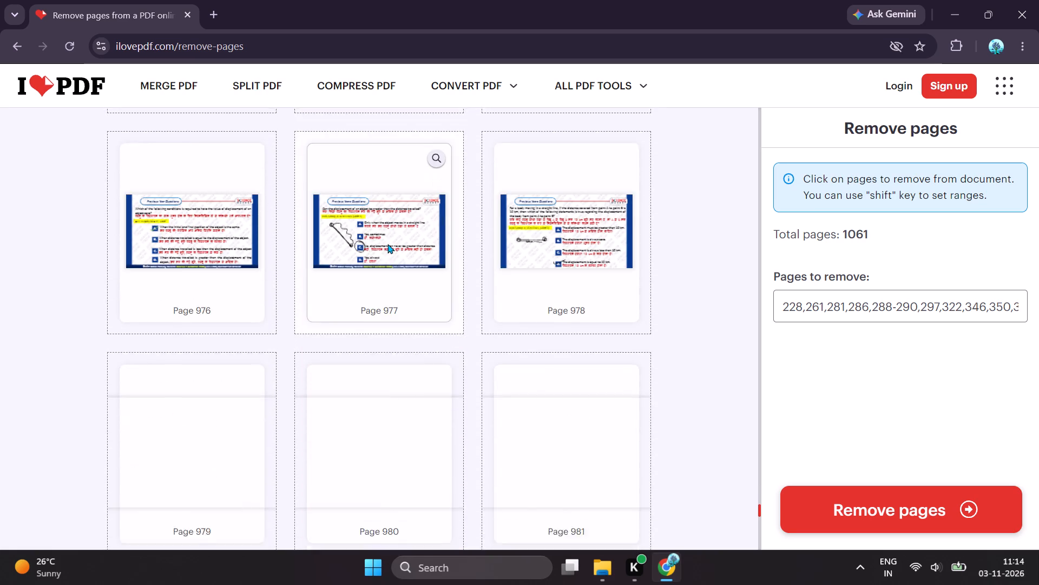
{"action": "scroll", "coordinate": [387, 244], "scroll_direction": "down", "scroll_amount": 2}
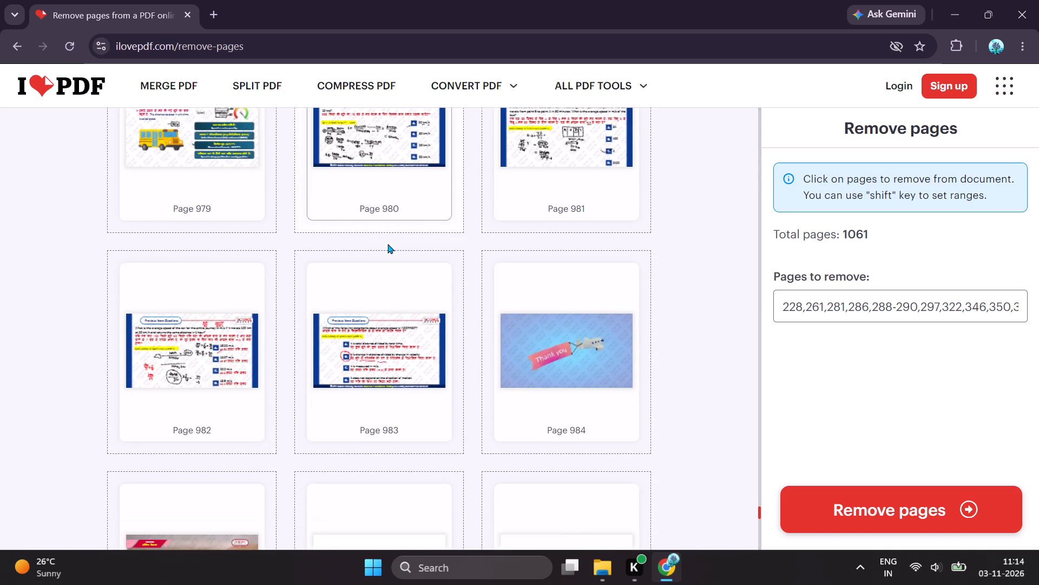
{"action": "scroll", "coordinate": [387, 244], "scroll_direction": "down", "scroll_amount": 1}
{"action": "left_click", "coordinate": [529, 319]}
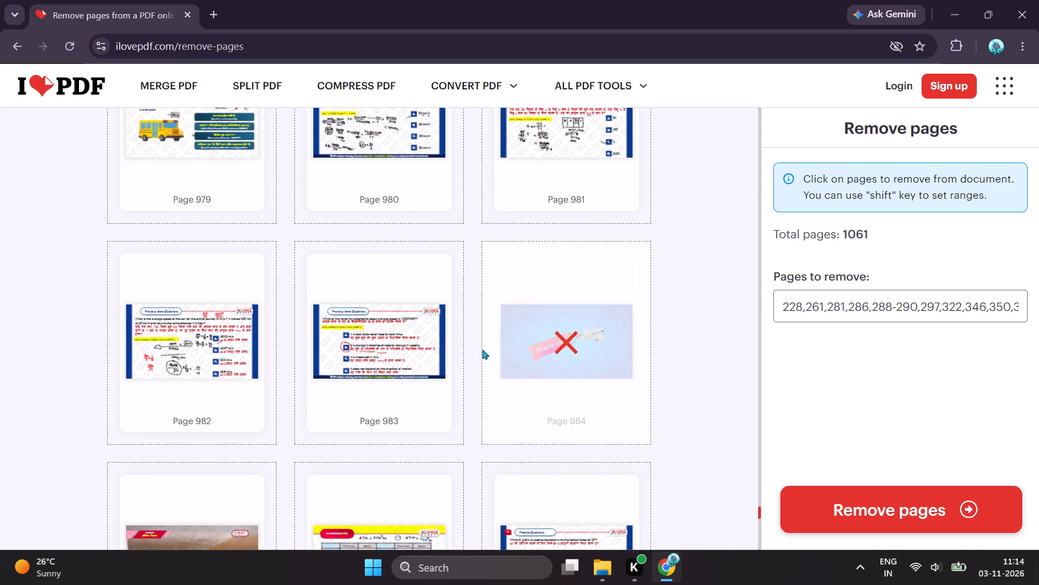
Check the thumbnails after page 984 through the document's end and mark the "Thank You" slide on page 1061 for removal.
{"action": "scroll", "coordinate": [365, 416], "scroll_direction": "down", "scroll_amount": 4}
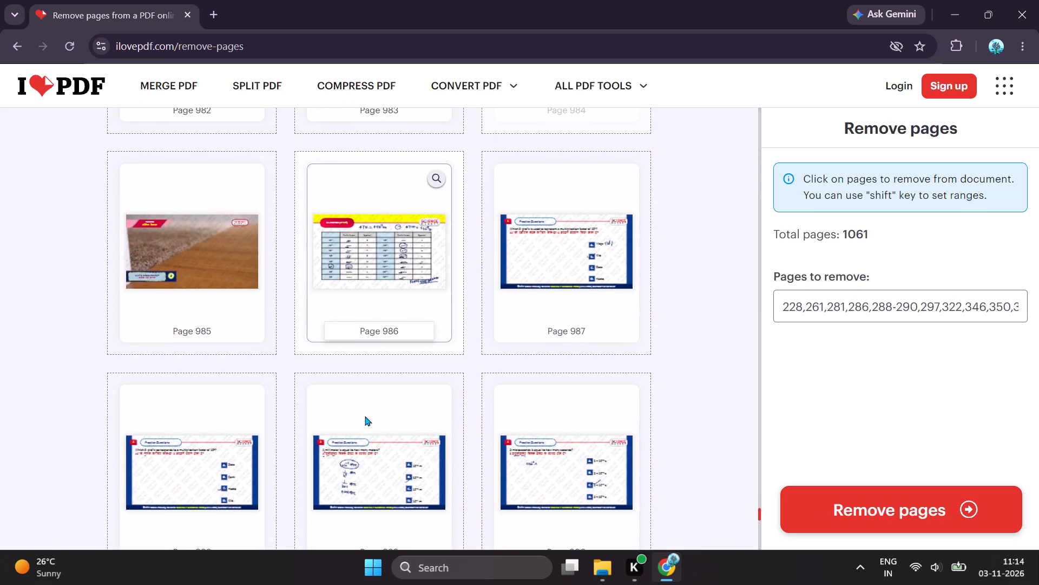
{"action": "scroll", "coordinate": [365, 416], "scroll_direction": "down", "scroll_amount": 8}
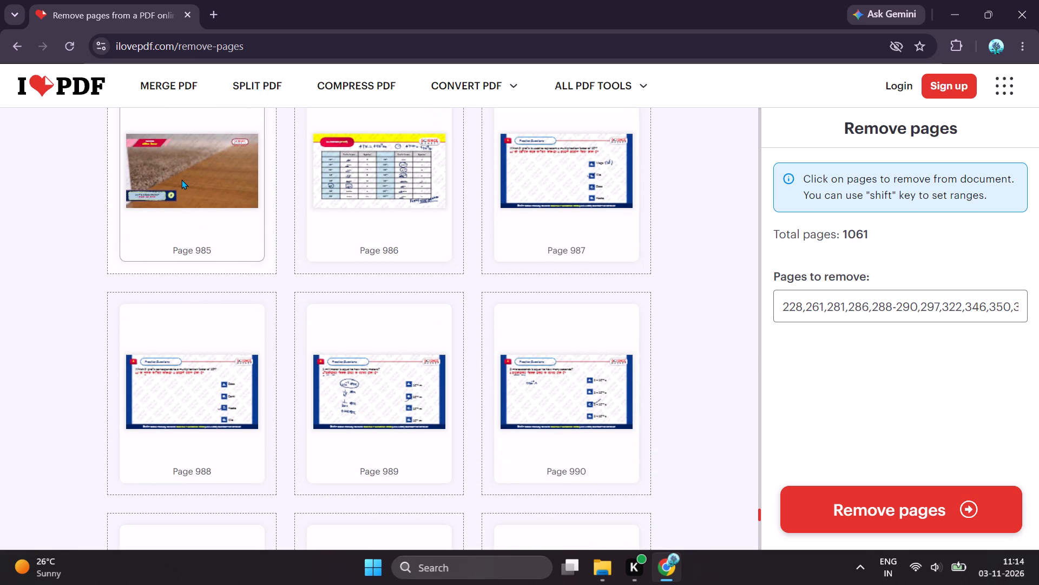
{"action": "scroll", "coordinate": [383, 223], "scroll_direction": "down", "scroll_amount": 4}
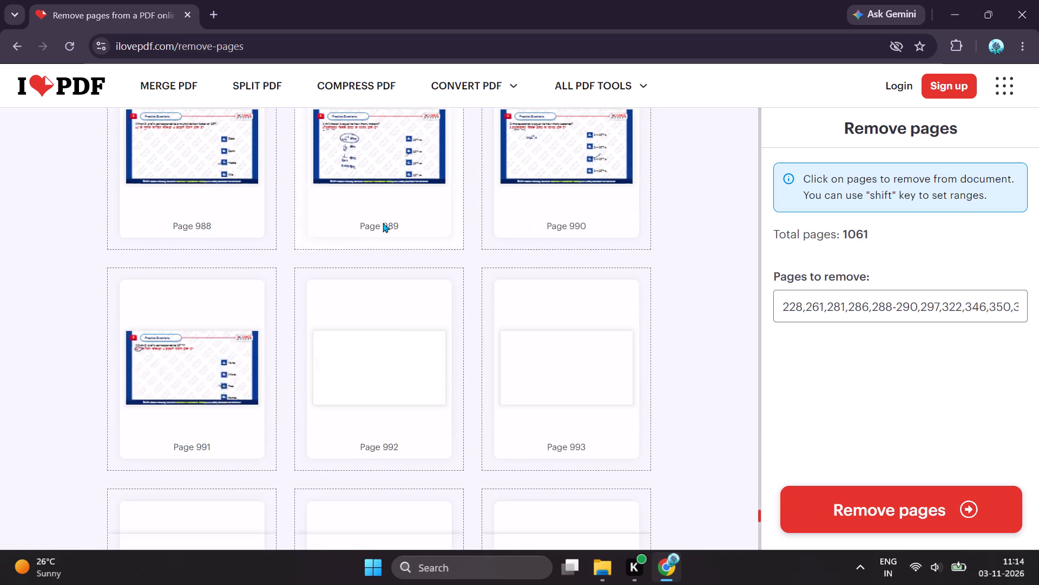
{"action": "scroll", "coordinate": [383, 223], "scroll_direction": "down", "scroll_amount": 7}
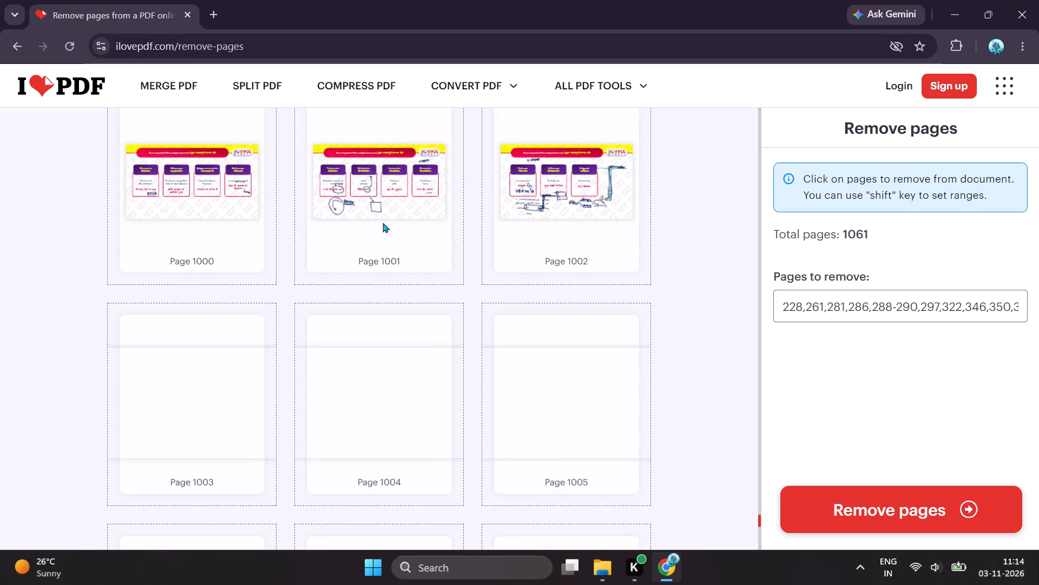
{"action": "scroll", "coordinate": [383, 223], "scroll_direction": "down", "scroll_amount": 3}
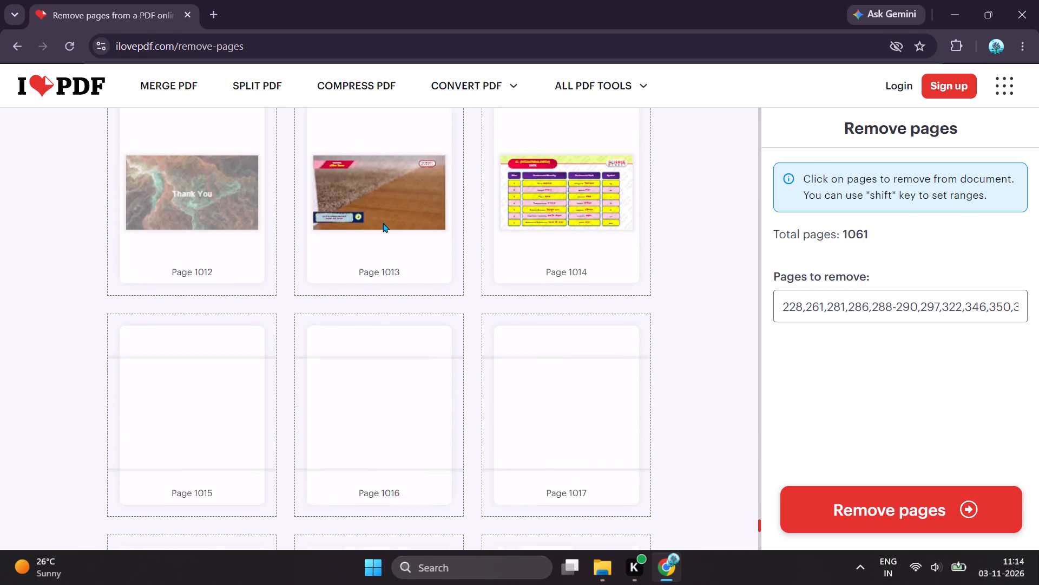
{"action": "scroll", "coordinate": [383, 223], "scroll_direction": "down", "scroll_amount": 6}
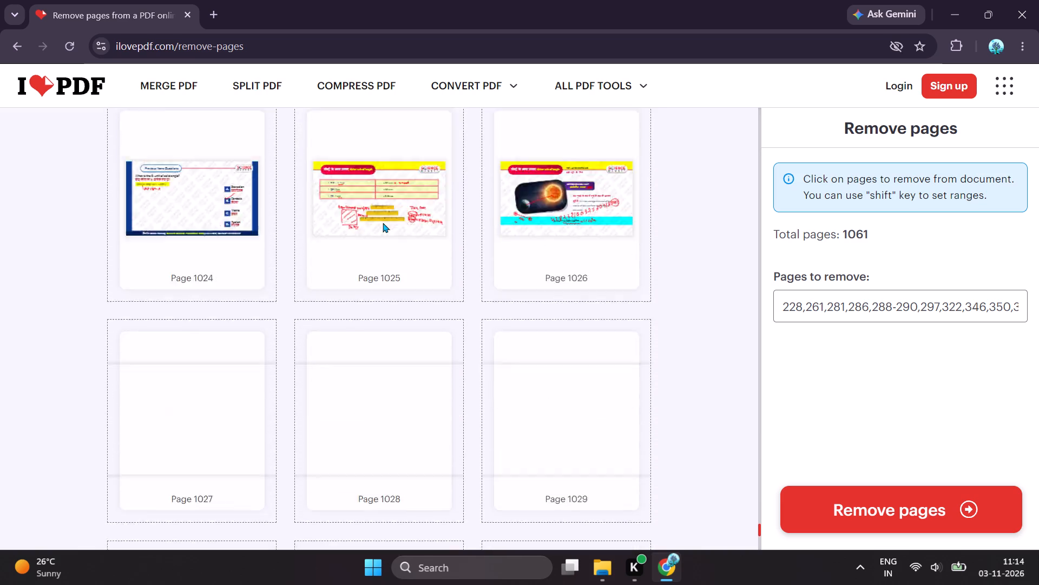
{"action": "scroll", "coordinate": [383, 223], "scroll_direction": "down", "scroll_amount": 7}
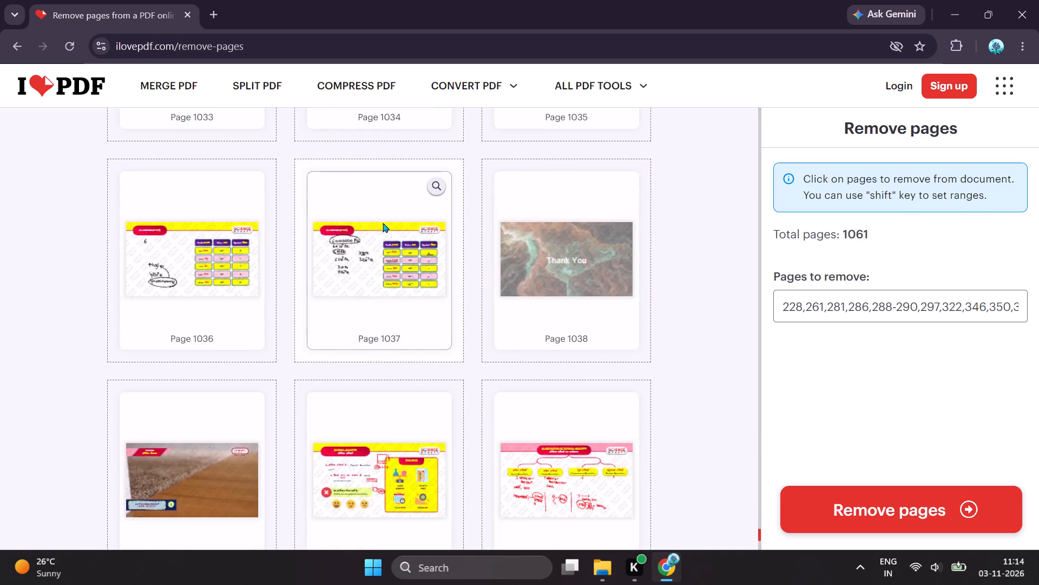
{"action": "scroll", "coordinate": [383, 223], "scroll_direction": "down", "scroll_amount": 3}
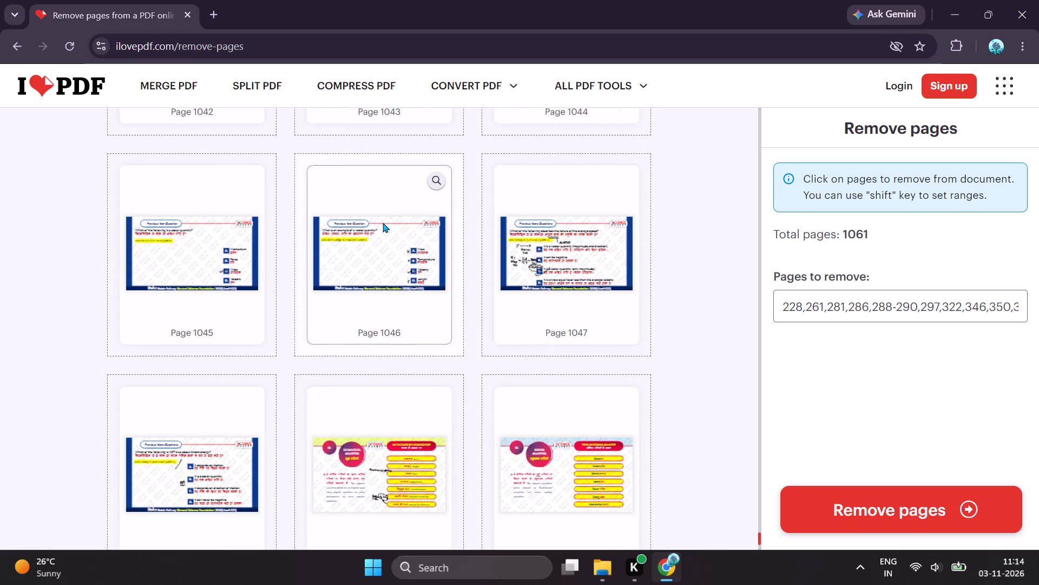
{"action": "scroll", "coordinate": [383, 223], "scroll_direction": "down", "scroll_amount": 6}
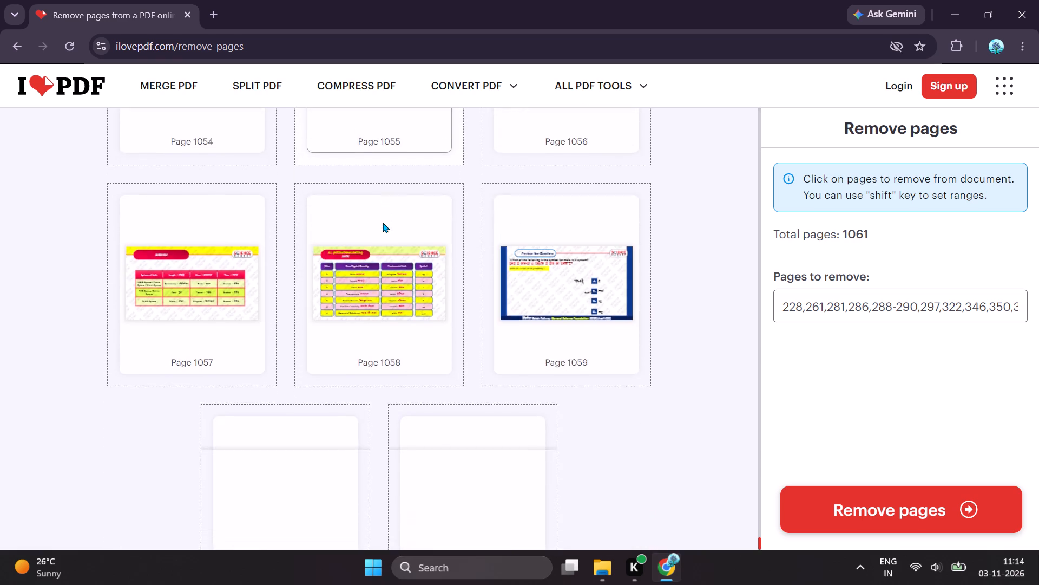
{"action": "scroll", "coordinate": [383, 223], "scroll_direction": "down", "scroll_amount": 1}
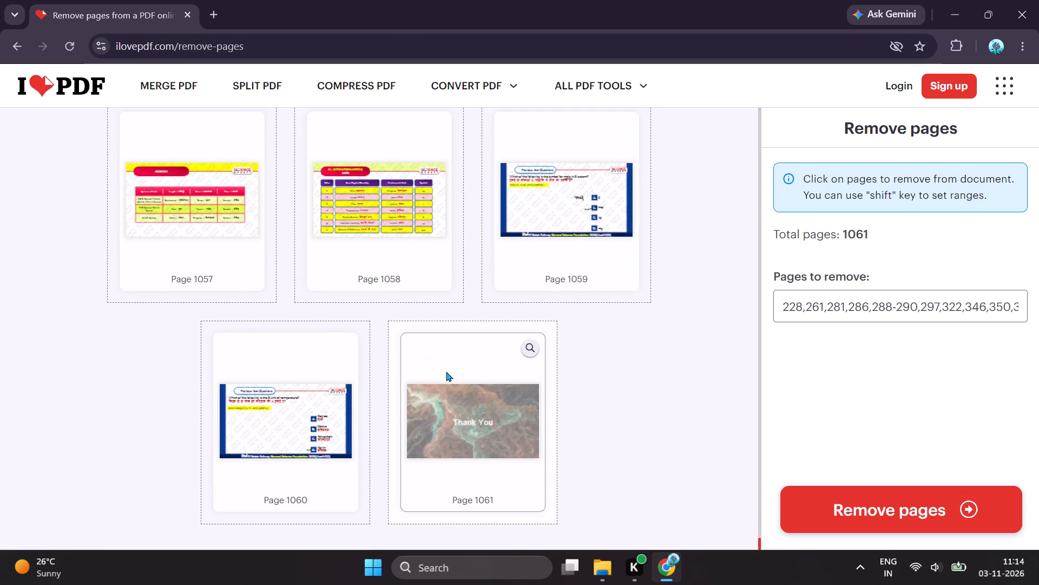
{"action": "left_click", "coordinate": [446, 372]}
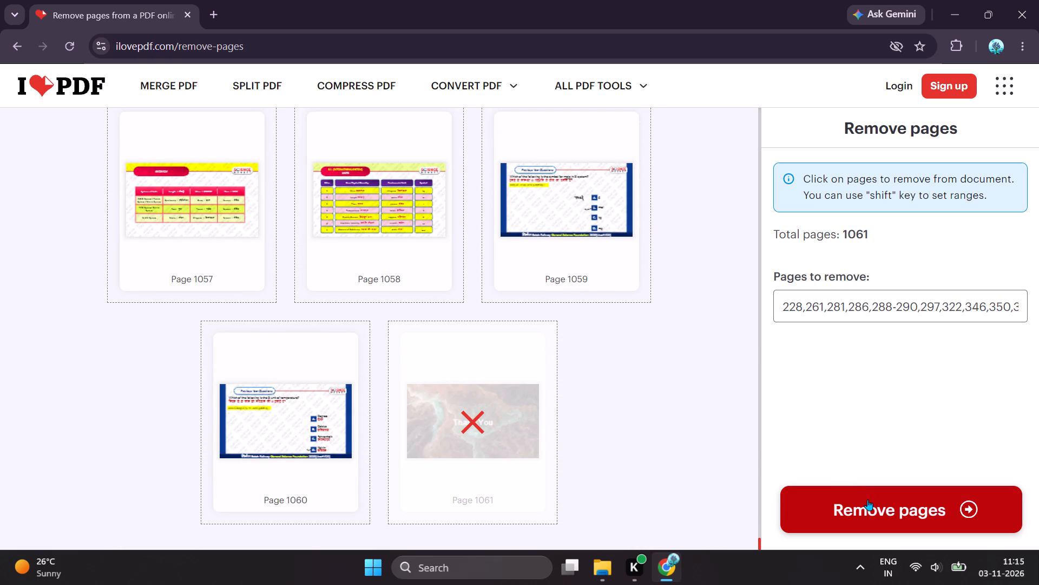
Remove all the marked pages from the document and download the resulting PDF.
{"action": "left_click", "coordinate": [867, 500]}
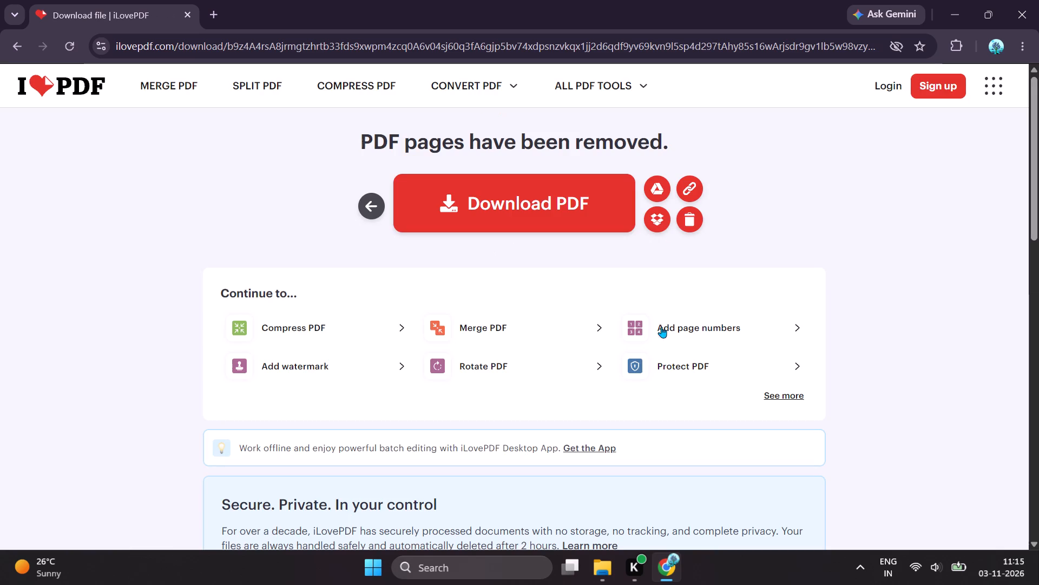
{"action": "left_click", "coordinate": [575, 183]}
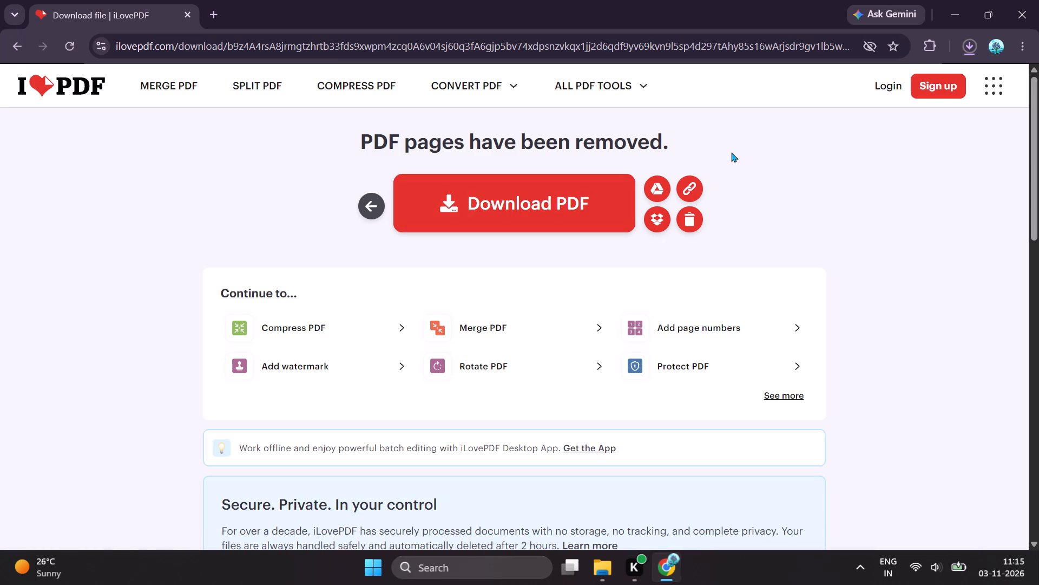
Open the downloaded Physics Railway_removed.pdf in a new browser tab and look through its first pages.
{"action": "left_click", "coordinate": [968, 51]}
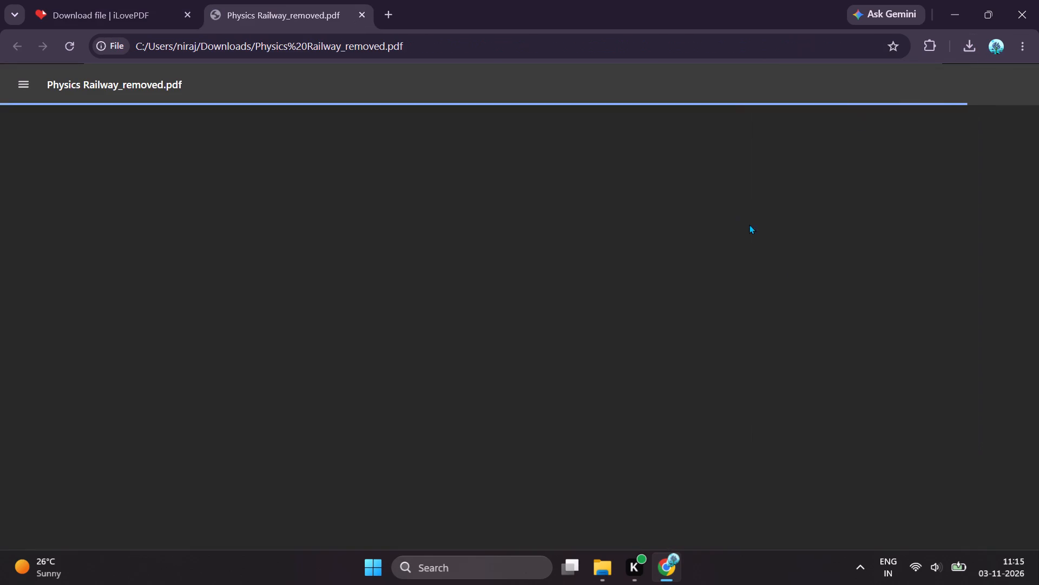
{"action": "scroll", "coordinate": [771, 309], "scroll_direction": "down", "scroll_amount": 4}
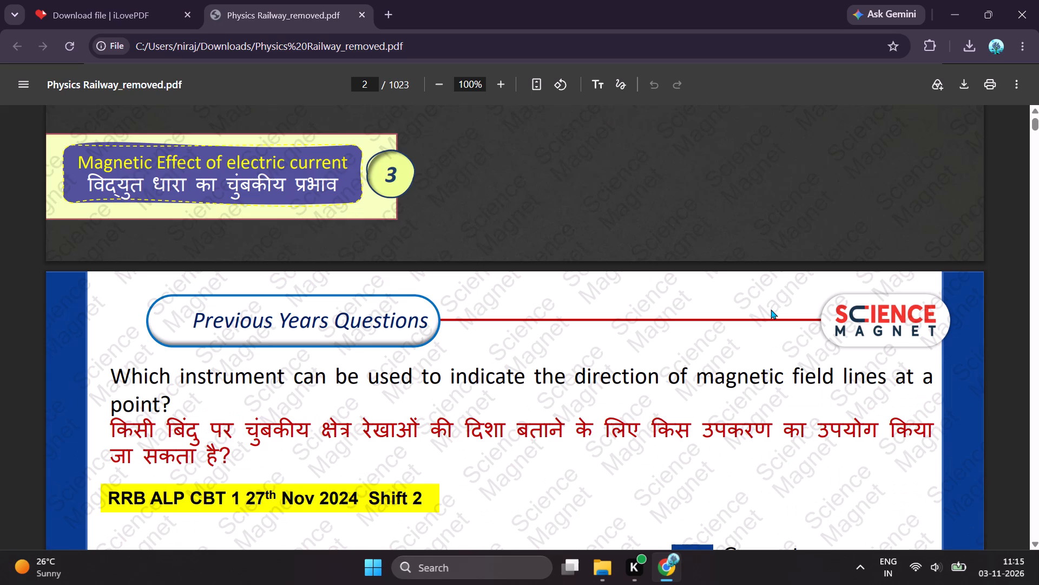
{"action": "scroll", "coordinate": [771, 309], "scroll_direction": "down", "scroll_amount": 14}
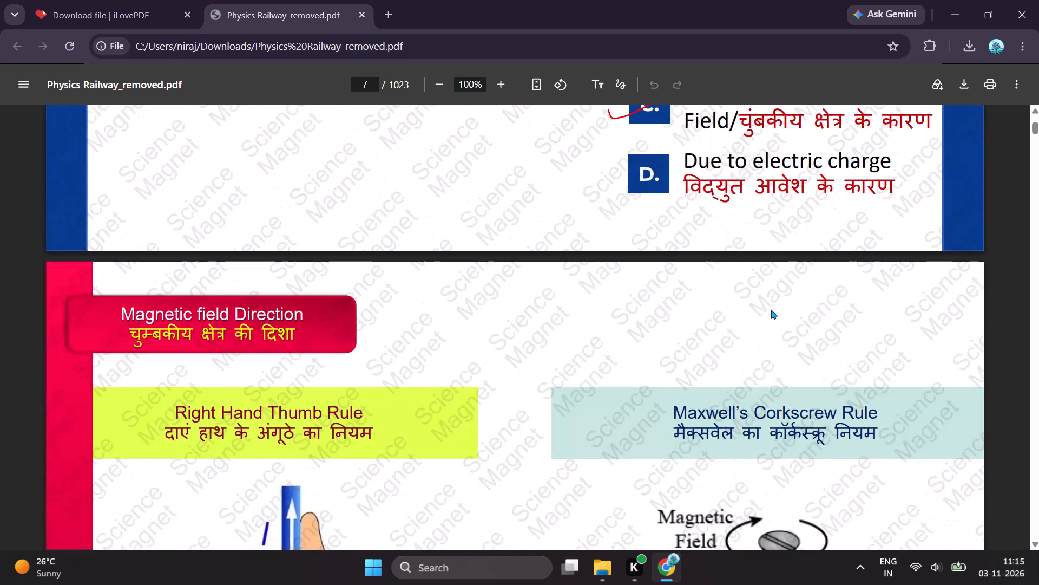
{"action": "scroll", "coordinate": [771, 309], "scroll_direction": "down", "scroll_amount": 1}
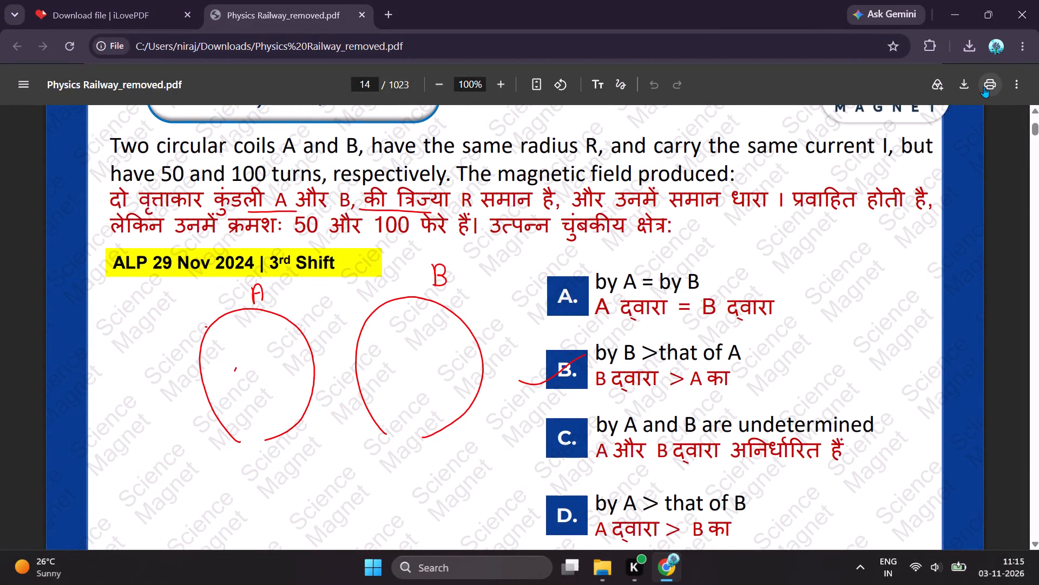
Set up the print of the whole Physics Railway_removed.pdf with 4 pages per sheet, keeping Save as PDF as destination.
{"action": "left_click", "coordinate": [984, 87]}
{"action": "left_click", "coordinate": [828, 248]}
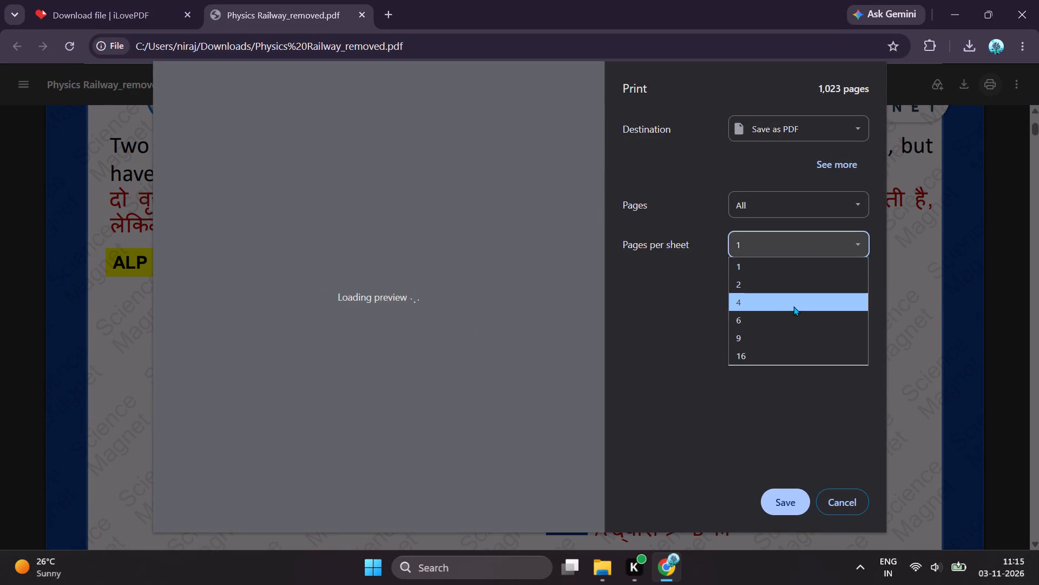
{"action": "left_click", "coordinate": [788, 306]}
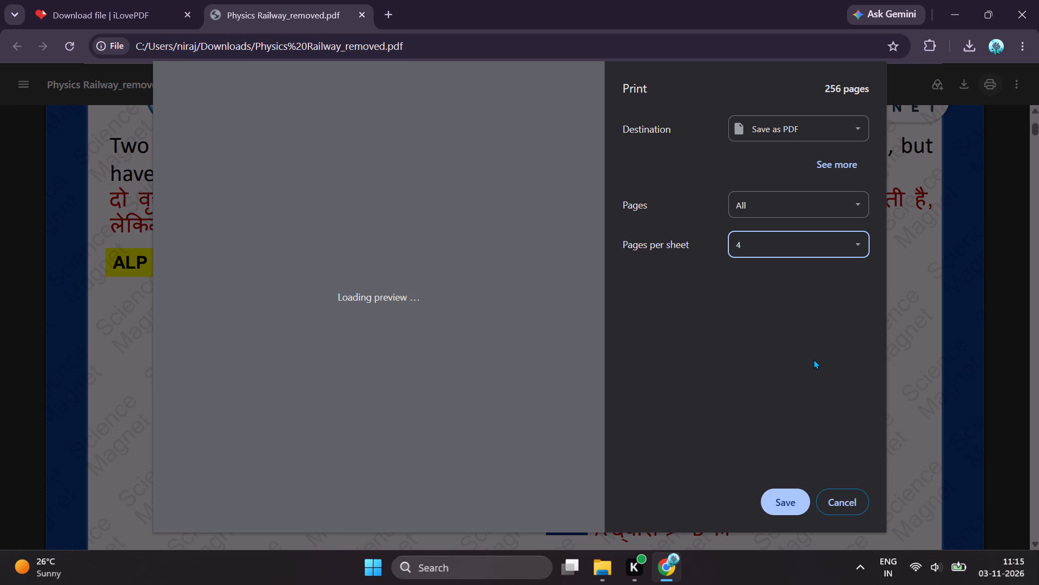
{"action": "left_click", "coordinate": [833, 128]}
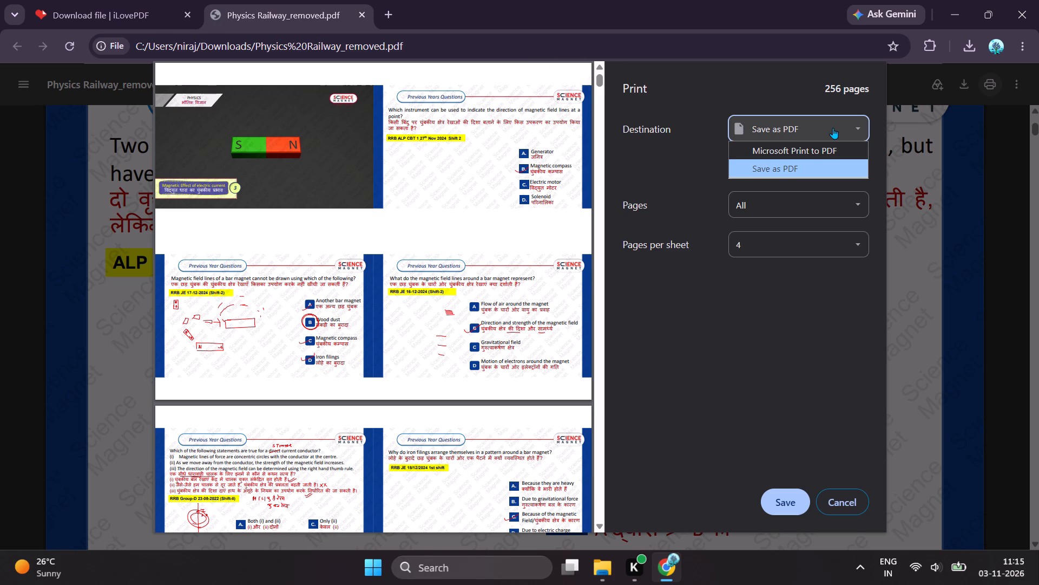
Examine the print preview of the combined sheets to check how the slides are laid out.
{"action": "scroll", "coordinate": [570, 395], "scroll_direction": "down", "scroll_amount": 2}
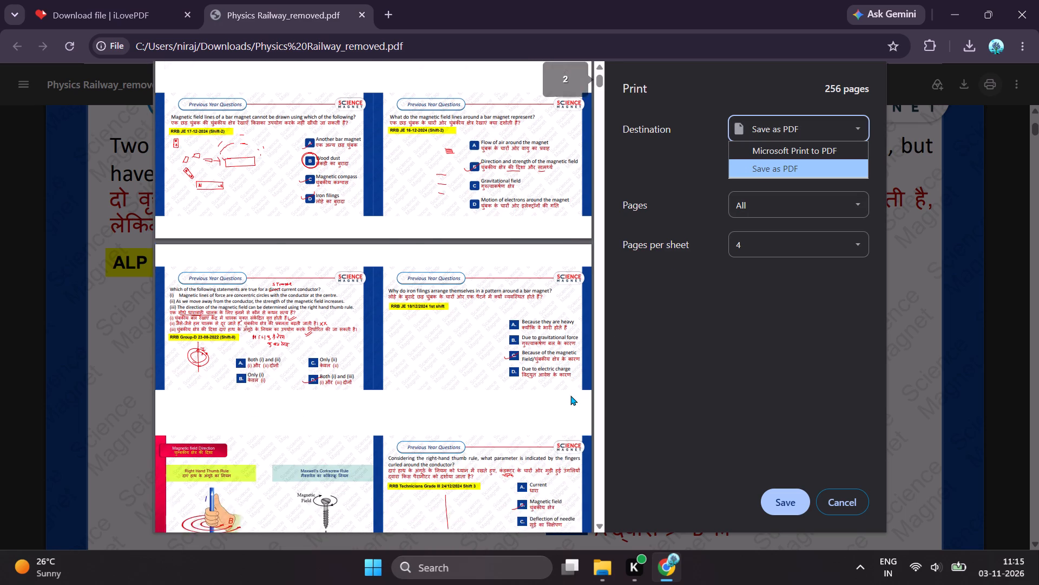
{"action": "scroll", "coordinate": [570, 395], "scroll_direction": "down", "scroll_amount": 7}
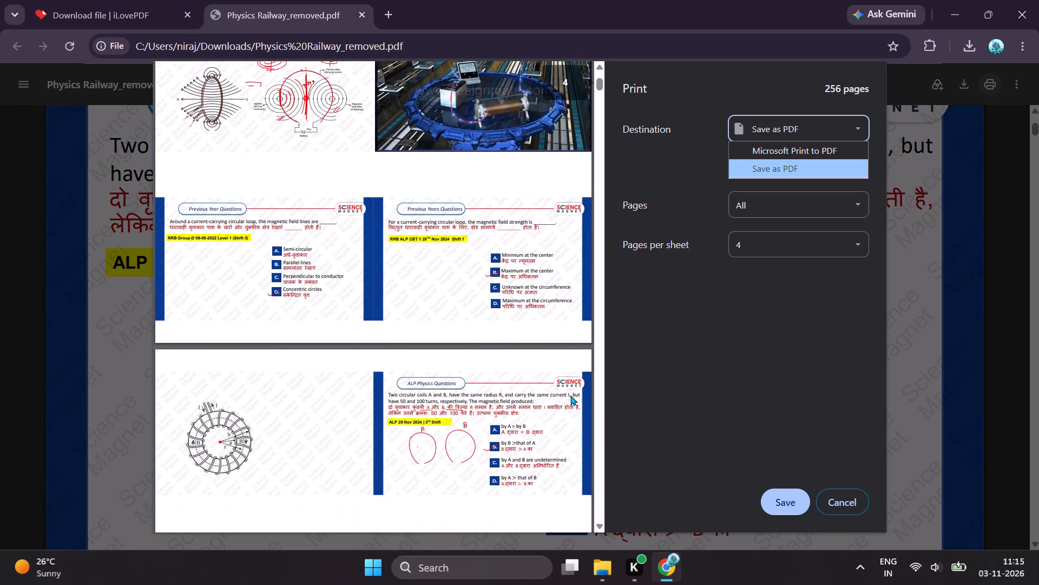
{"action": "scroll", "coordinate": [570, 395], "scroll_direction": "down", "scroll_amount": 3}
{"action": "scroll", "coordinate": [570, 395], "scroll_direction": "up", "scroll_amount": 3}
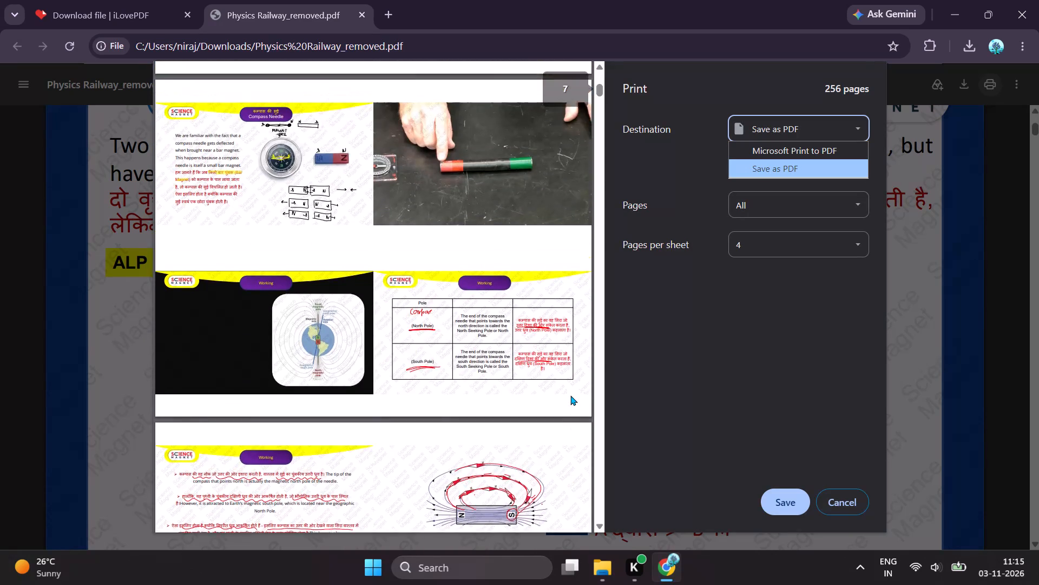
{"action": "scroll", "coordinate": [570, 395], "scroll_direction": "up", "scroll_amount": 5}
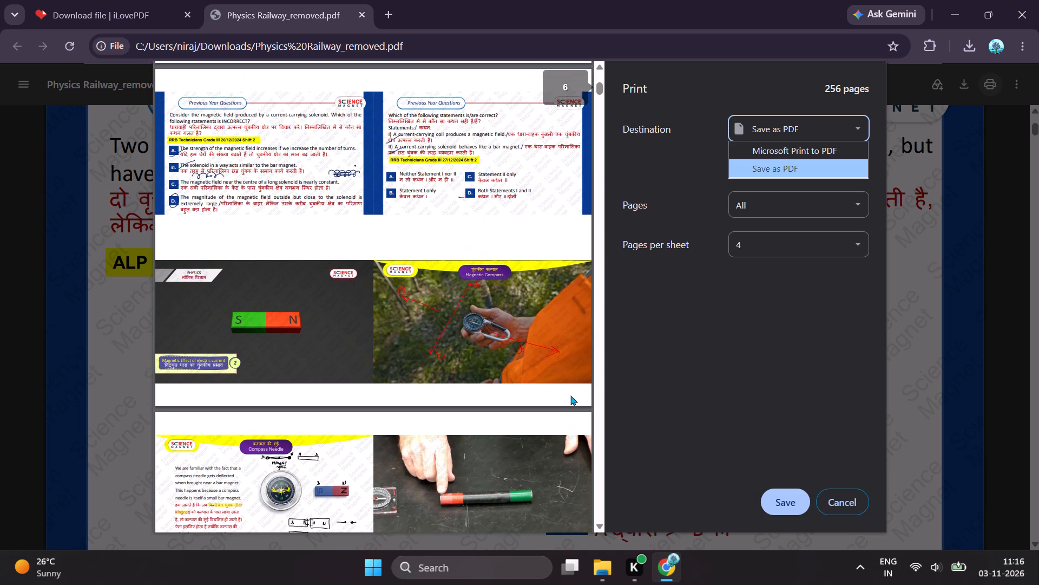
{"action": "scroll", "coordinate": [570, 395], "scroll_direction": "down", "scroll_amount": 3}
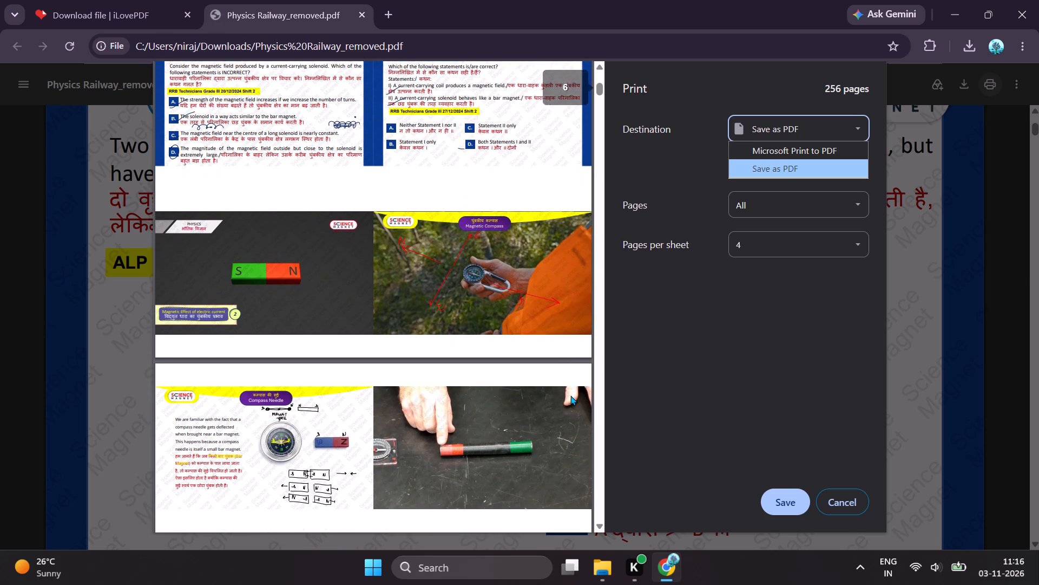
{"action": "scroll", "coordinate": [570, 395], "scroll_direction": "down", "scroll_amount": 17}
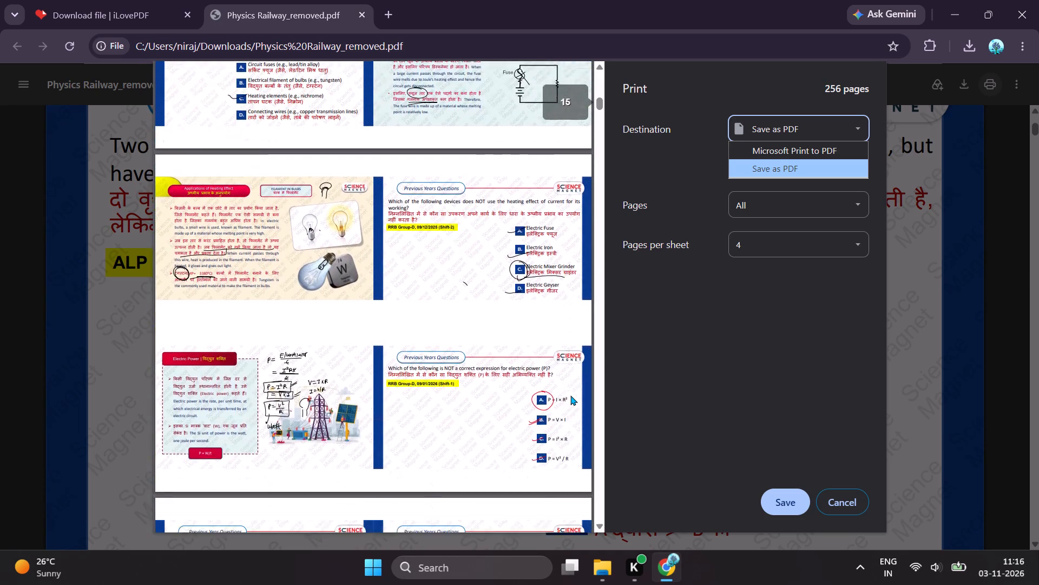
{"action": "scroll", "coordinate": [570, 395], "scroll_direction": "down", "scroll_amount": 5}
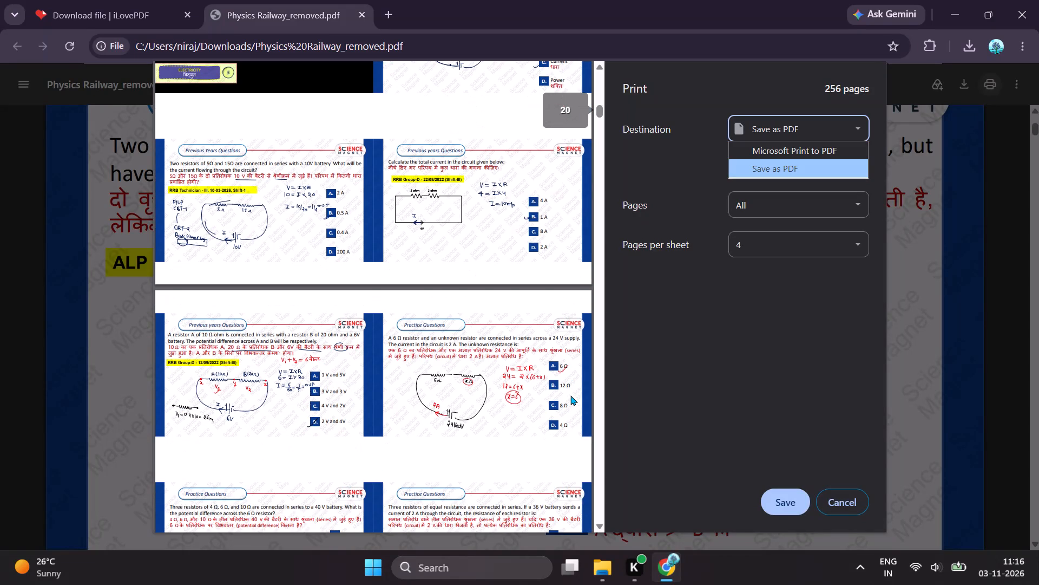
{"action": "scroll", "coordinate": [570, 395], "scroll_direction": "down", "scroll_amount": 7}
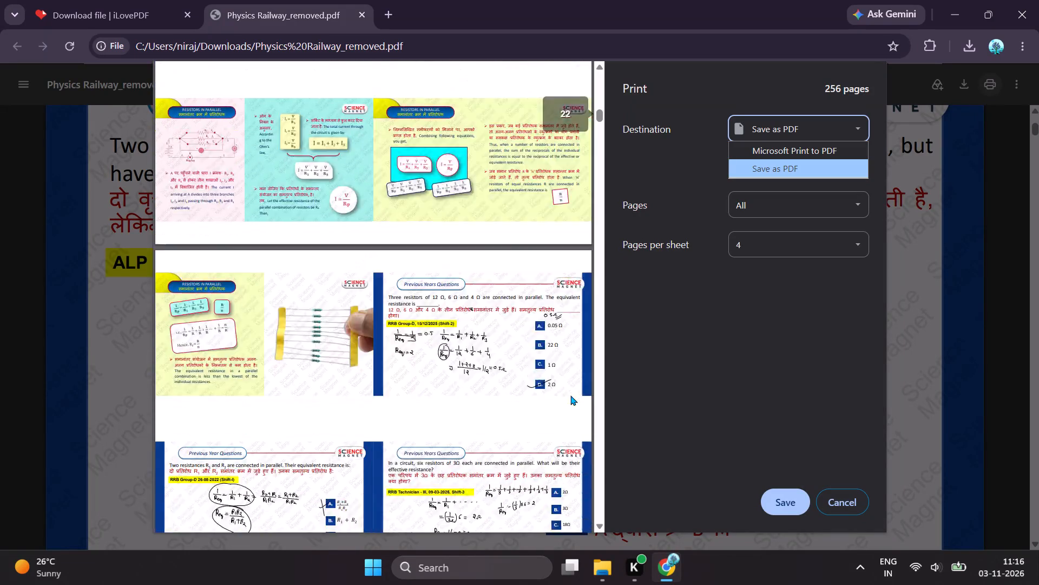
{"action": "scroll", "coordinate": [570, 395], "scroll_direction": "down", "scroll_amount": 6}
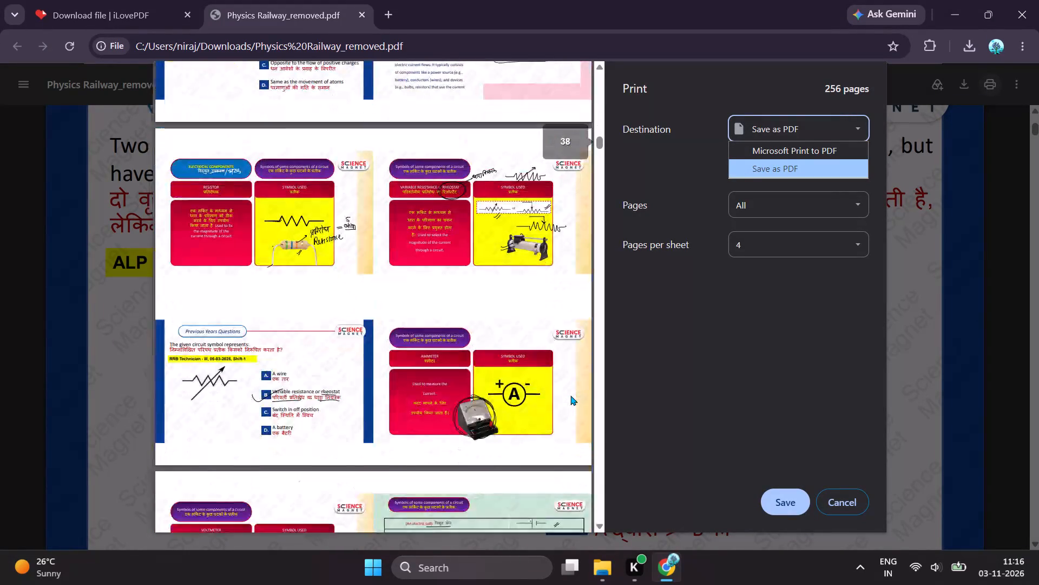
{"action": "scroll", "coordinate": [570, 395], "scroll_direction": "down", "scroll_amount": 1}
Save the four-per-sheet PDF in the Downloads folder under the name Physics Railway final print.
{"action": "left_click", "coordinate": [770, 506]}
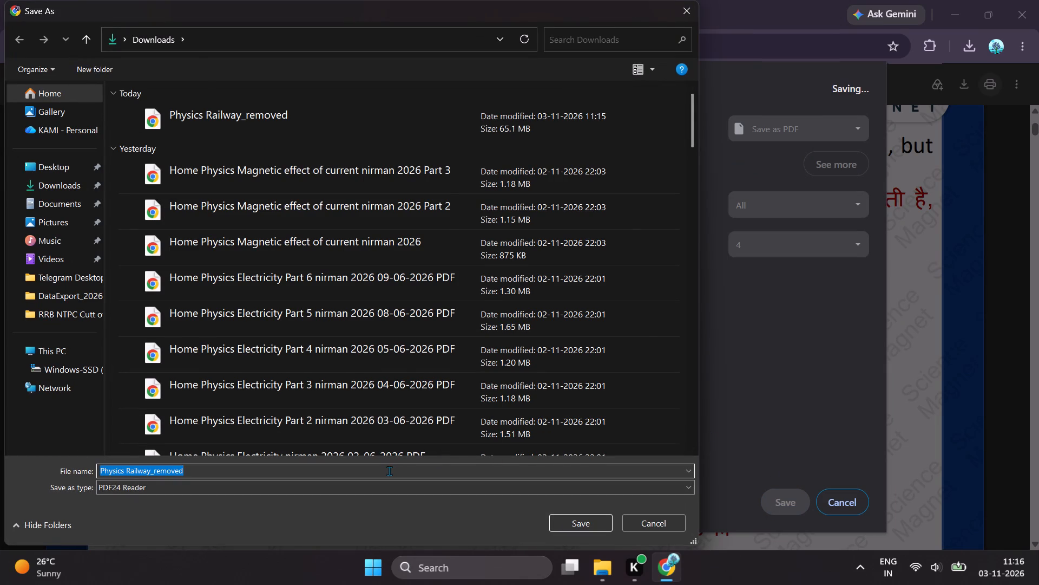
{"action": "left_click", "coordinate": [389, 471]}
{"action": "left_click", "coordinate": [389, 471]}
{"action": "key", "text": "BackSpace"}
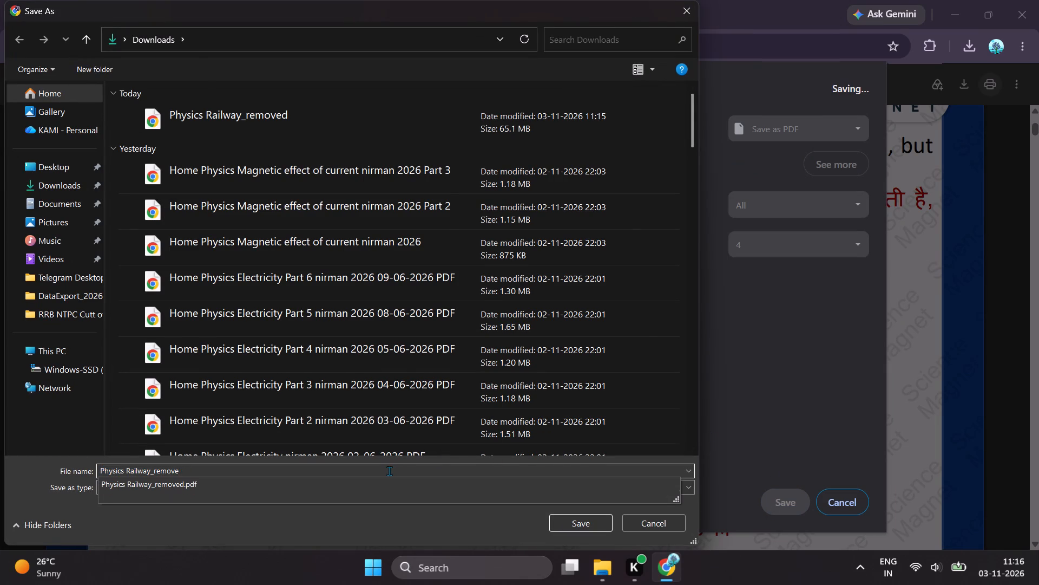
{"action": "key", "text": "BackSpace"}
{"action": "key", "text": "BackSpace"}
{"action": "key", "text": "BackSpace"}
{"action": "key", "text": "BackSpace"}
{"action": "key", "text": "BackSpace"}
{"action": "key", "text": "BackSpace"}
{"action": "key", "text": "BackSpace"}
{"action": "key", "text": "space"}
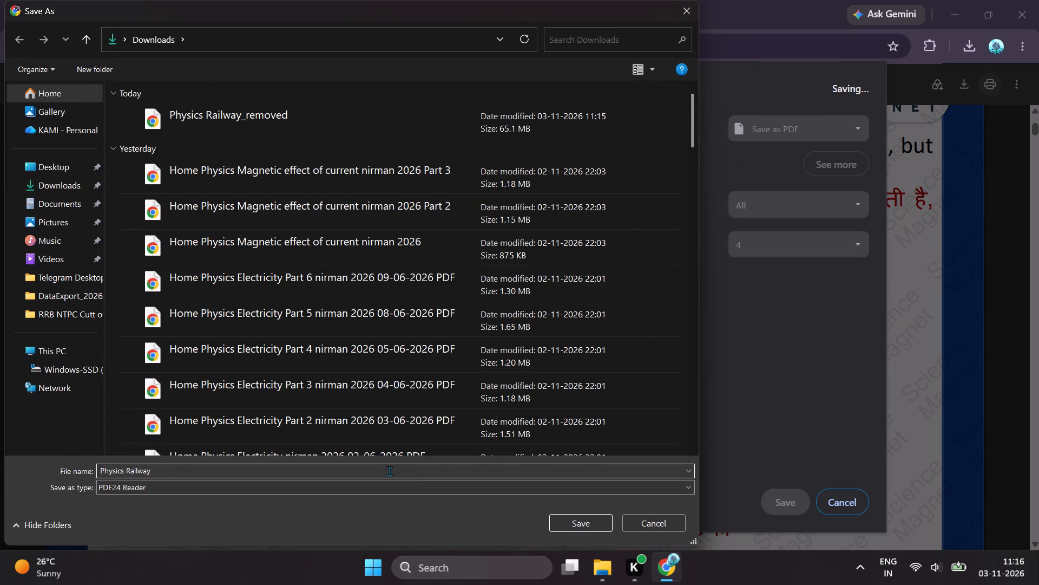
{"action": "type", "text": "final print"}
{"action": "key", "text": "Return"}
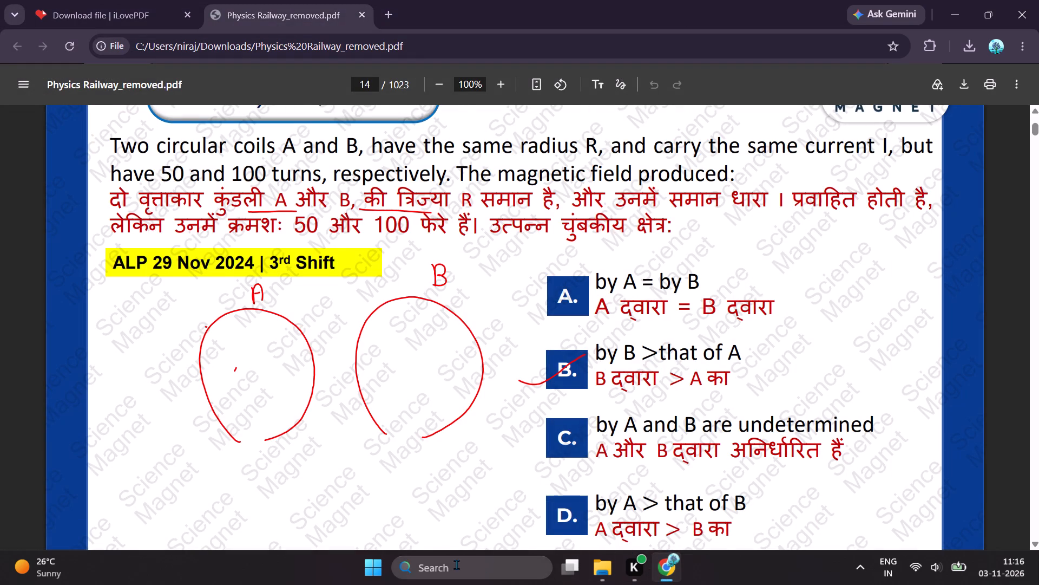
Switch to File Explorer and delete the Home Physics Magnetic effect of current PDF from the Documents folder.
{"action": "left_click", "coordinate": [617, 569]}
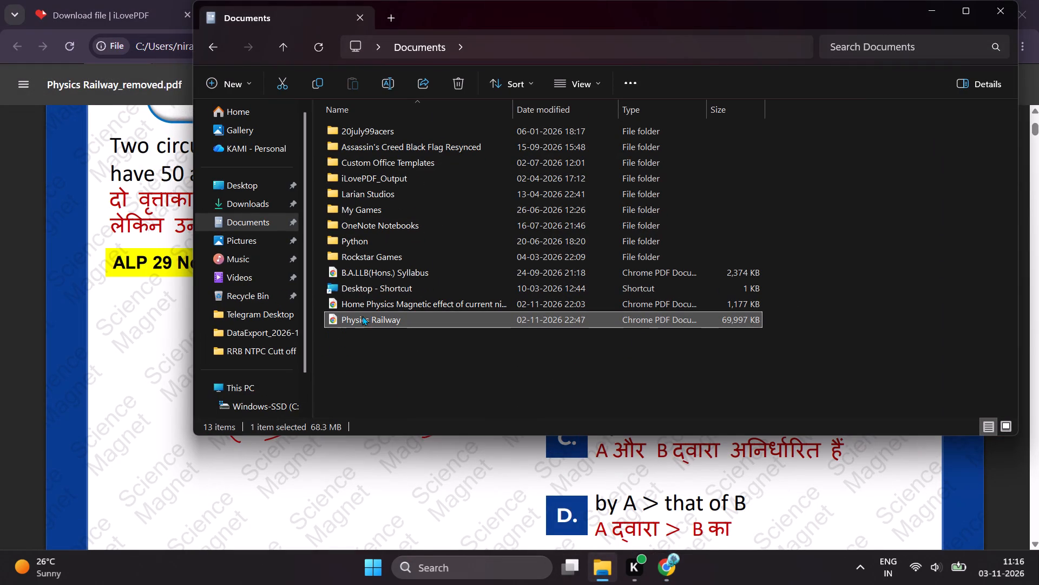
{"action": "left_click", "coordinate": [375, 305]}
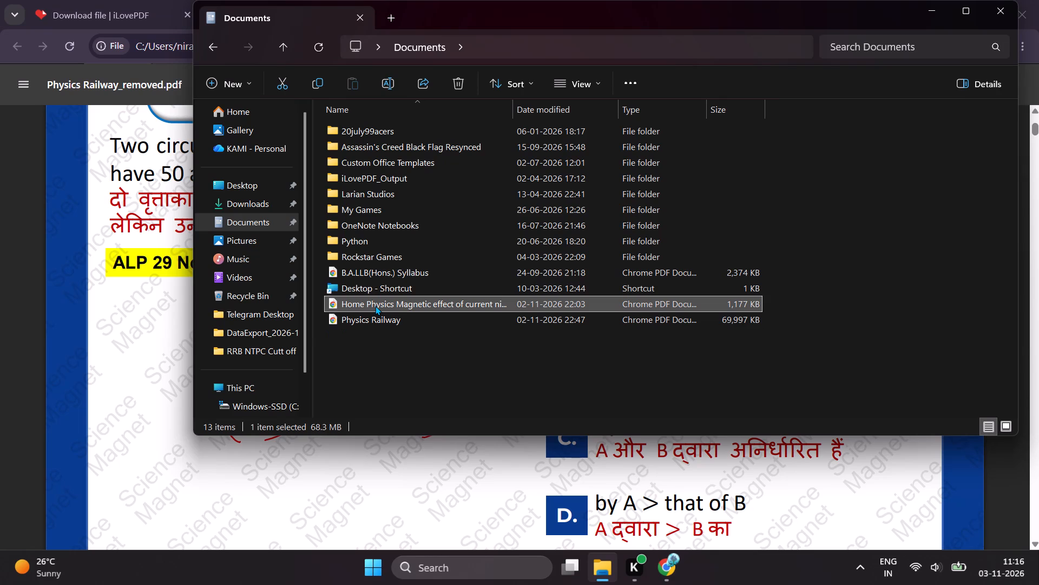
{"action": "left_click", "coordinate": [459, 82]}
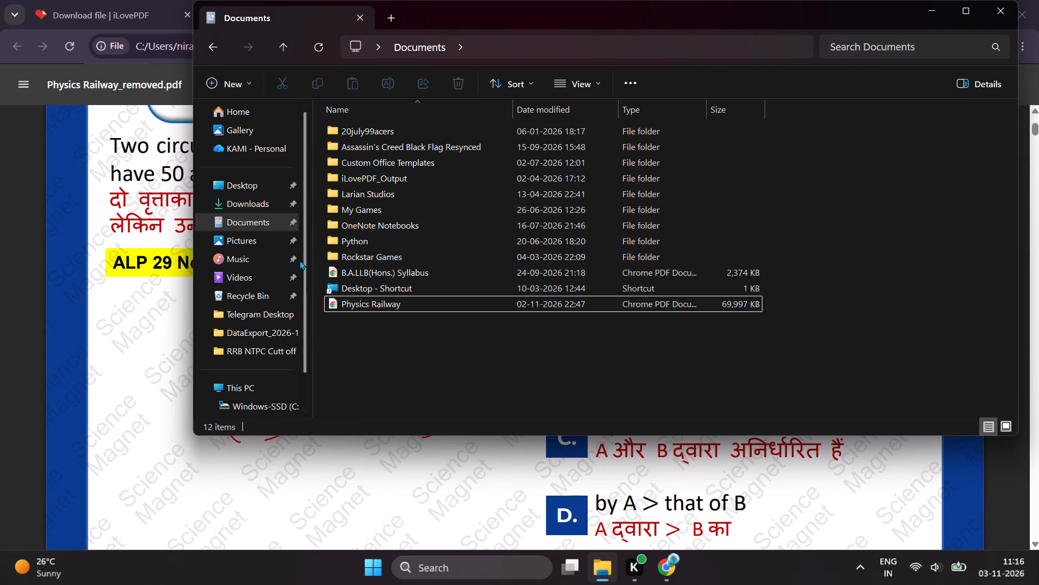
Copy the Physics Railway final print PDF from the Downloads folder.
{"action": "left_click", "coordinate": [250, 210]}
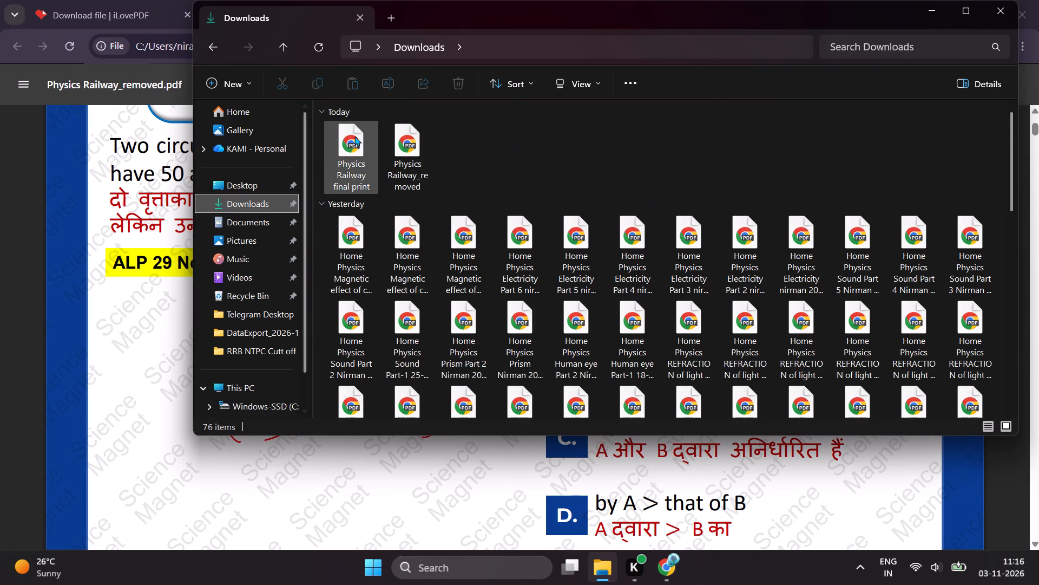
{"action": "left_click", "coordinate": [354, 136]}
{"action": "left_click", "coordinate": [319, 81]}
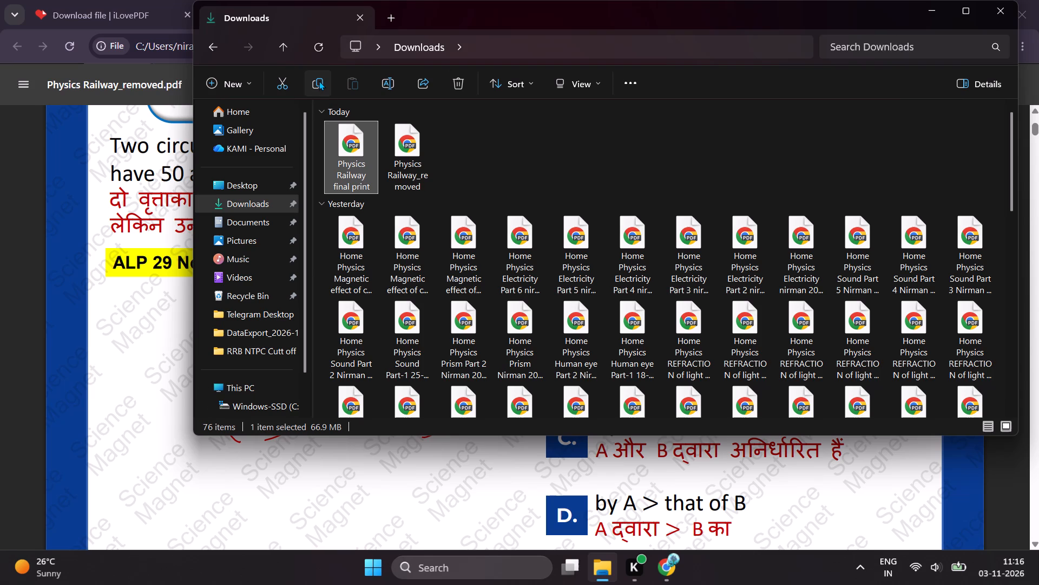
Search the computer for the WhatsApp app in order to open it.
{"action": "left_click", "coordinate": [451, 569]}
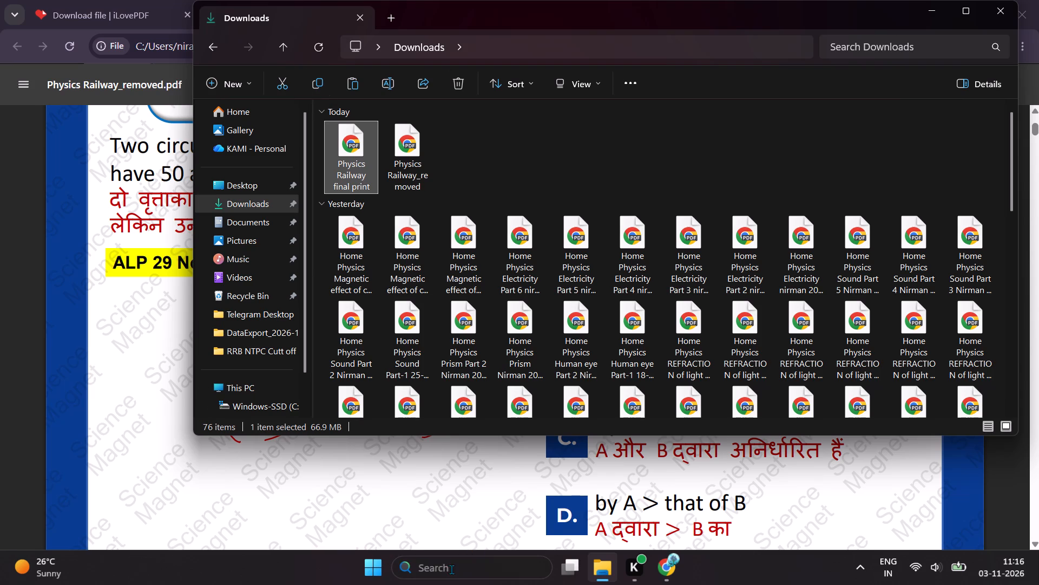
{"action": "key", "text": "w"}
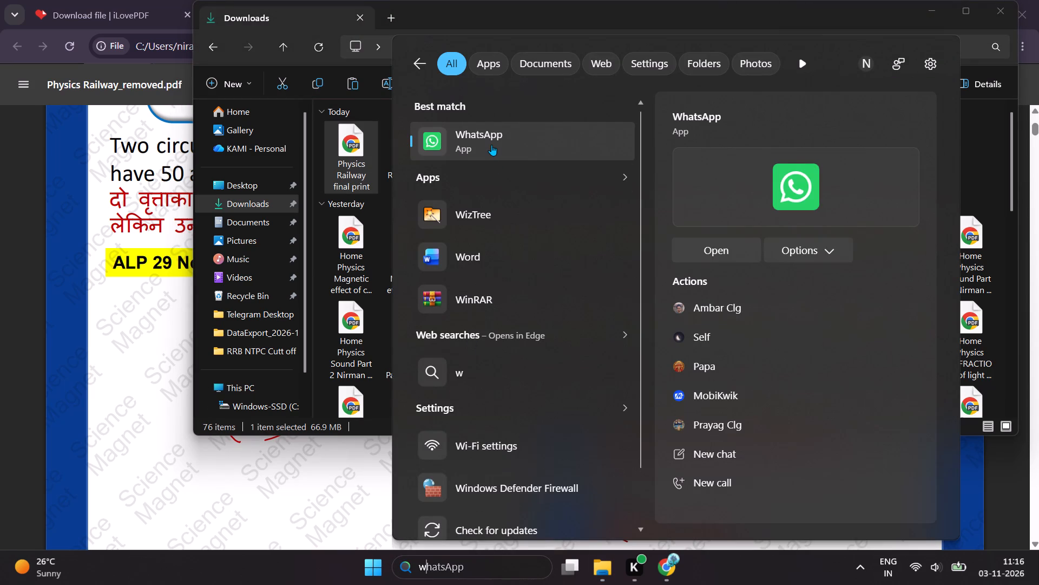
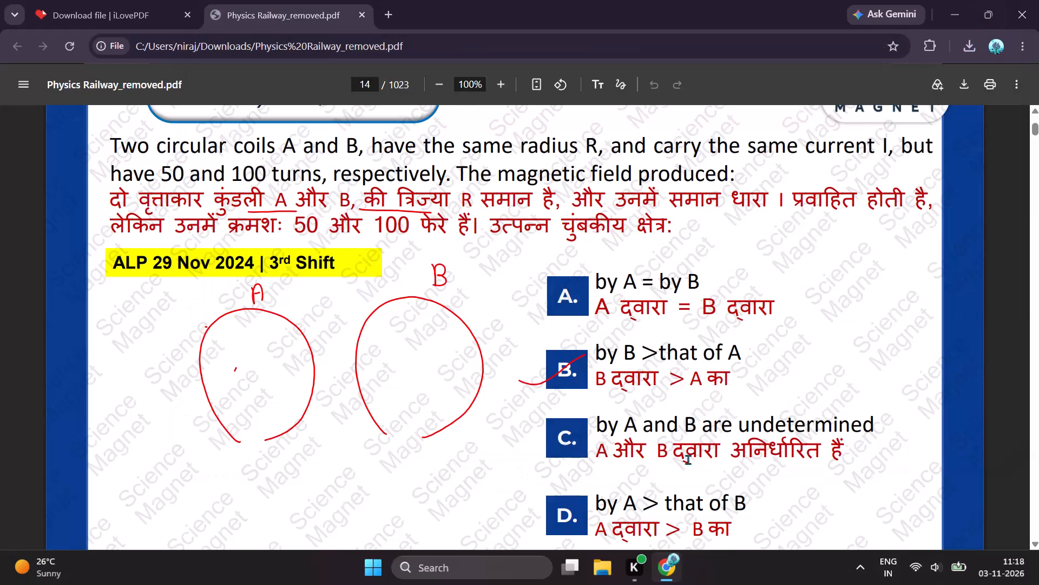
Search the computer for the WhatsApp app in order to open it.
{"action": "left_click", "coordinate": [477, 571]}
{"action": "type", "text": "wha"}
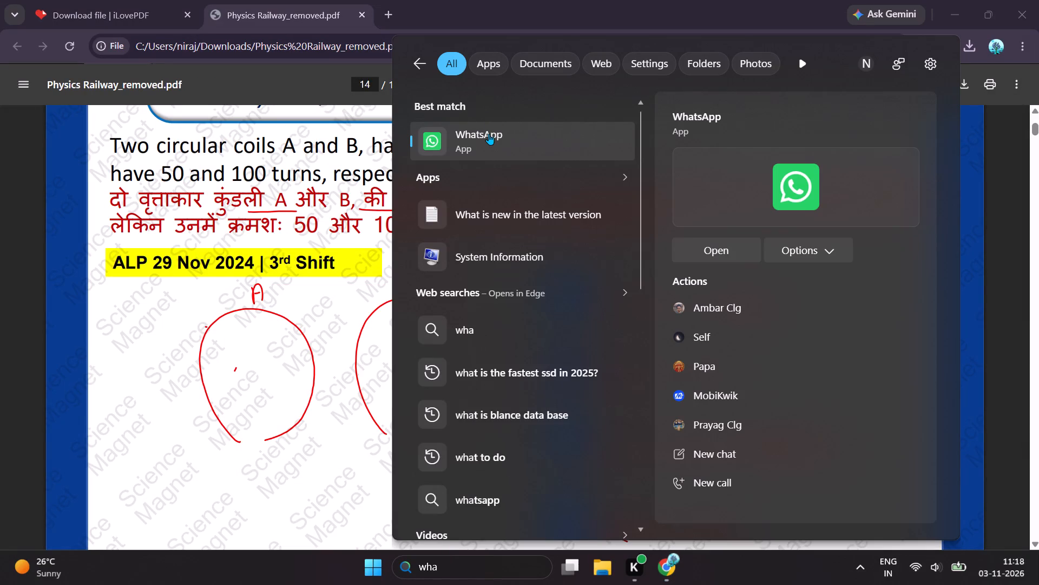
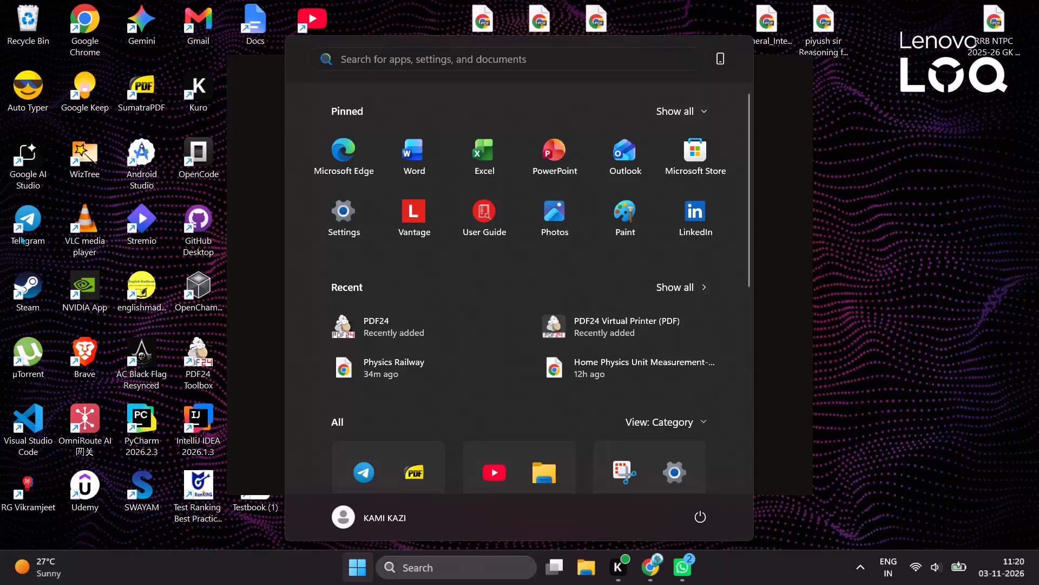
Open the Telegram app from the desktop.
{"action": "triple_click", "coordinate": [29, 222]}
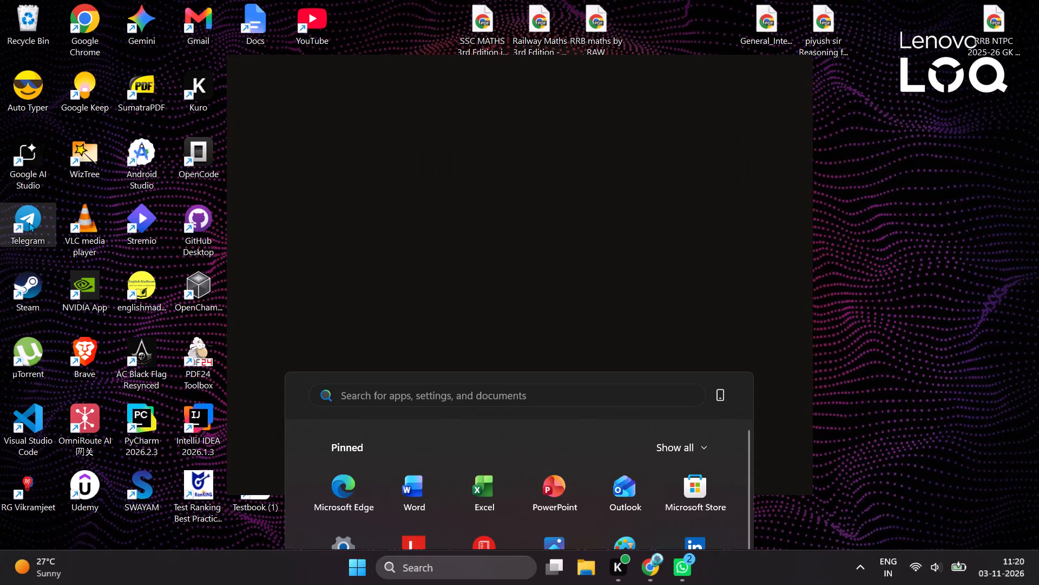
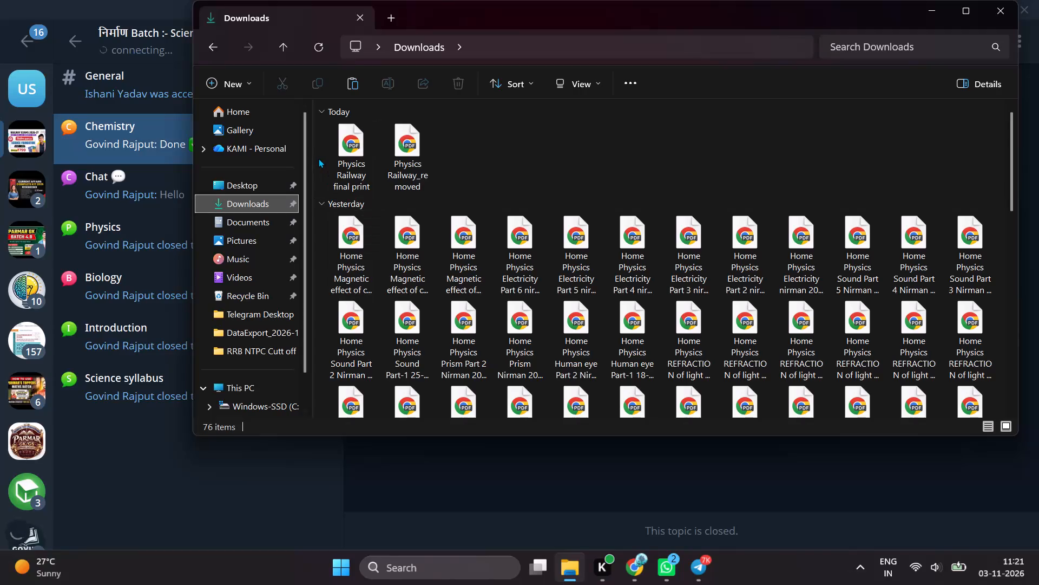
Delete the two Physics Railway PDFs and the four full rows of Home Physics PDFs under Yesterday from the Downloads folder.
{"action": "left_click_drag", "start_coordinate": [318, 158], "coordinate": [951, 396]}
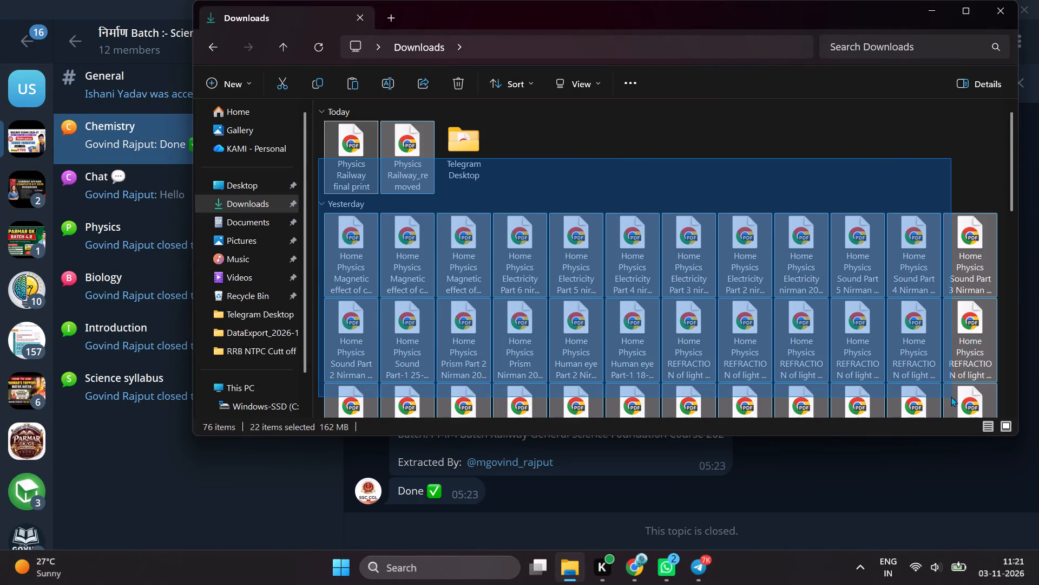
{"action": "left_click_drag", "start_coordinate": [951, 396], "coordinate": [958, 427]}
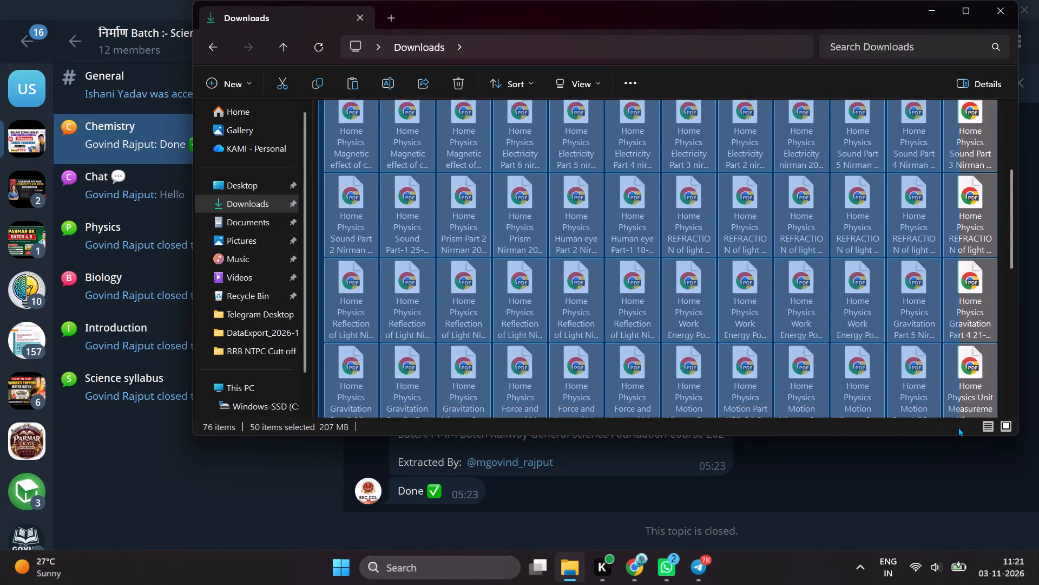
{"action": "left_click_drag", "start_coordinate": [958, 427], "coordinate": [956, 355]}
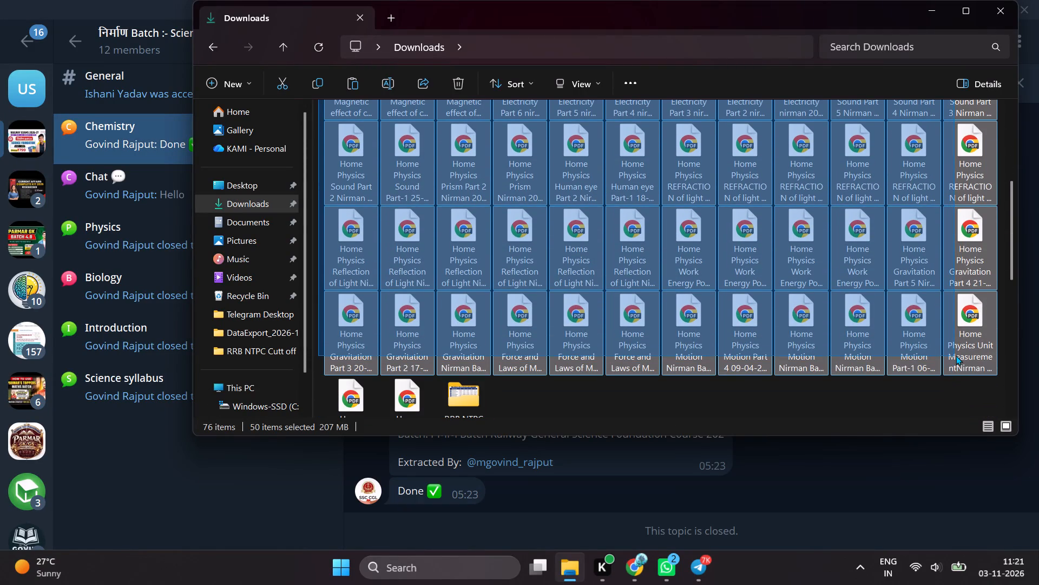
{"action": "left_click_drag", "start_coordinate": [956, 355], "coordinate": [957, 355]}
{"action": "scroll", "coordinate": [641, 196], "scroll_direction": "up", "scroll_amount": 4}
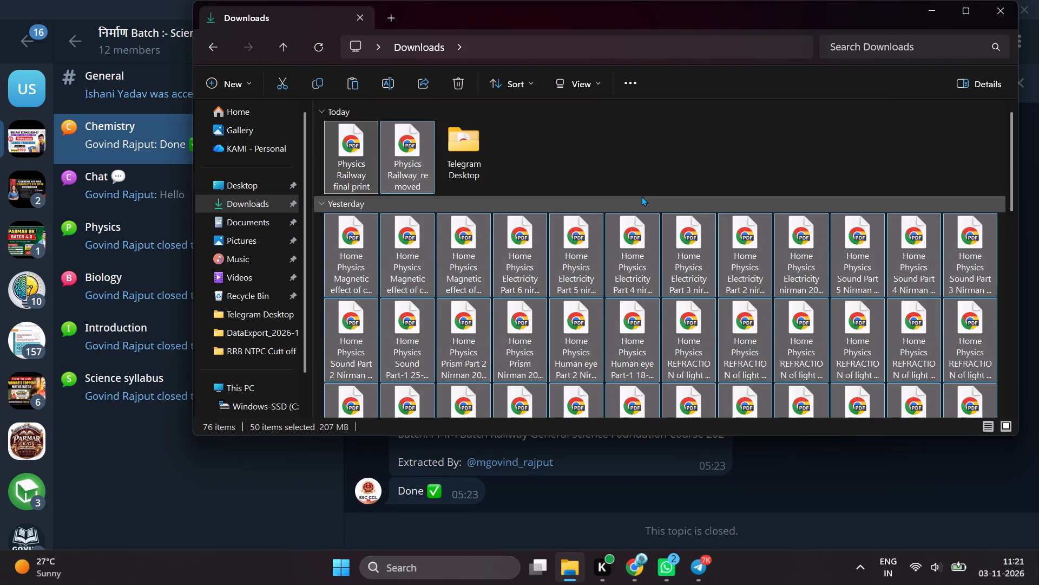
{"action": "left_click", "coordinate": [451, 79]}
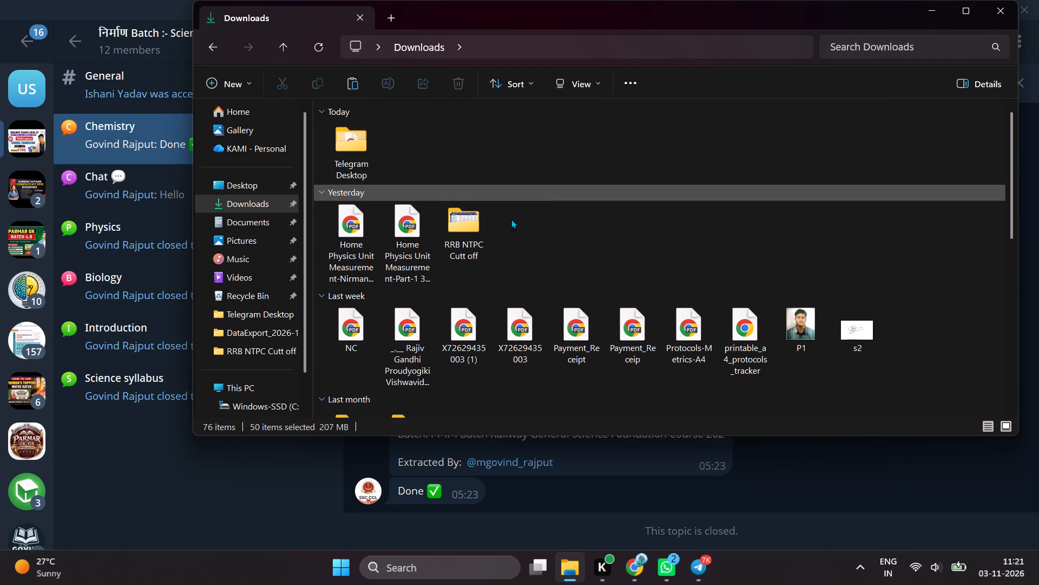
Delete the two leftover Home Physics Unit Measurement PDFs under Yesterday from the Downloads folder.
{"action": "left_click", "coordinate": [406, 242]}
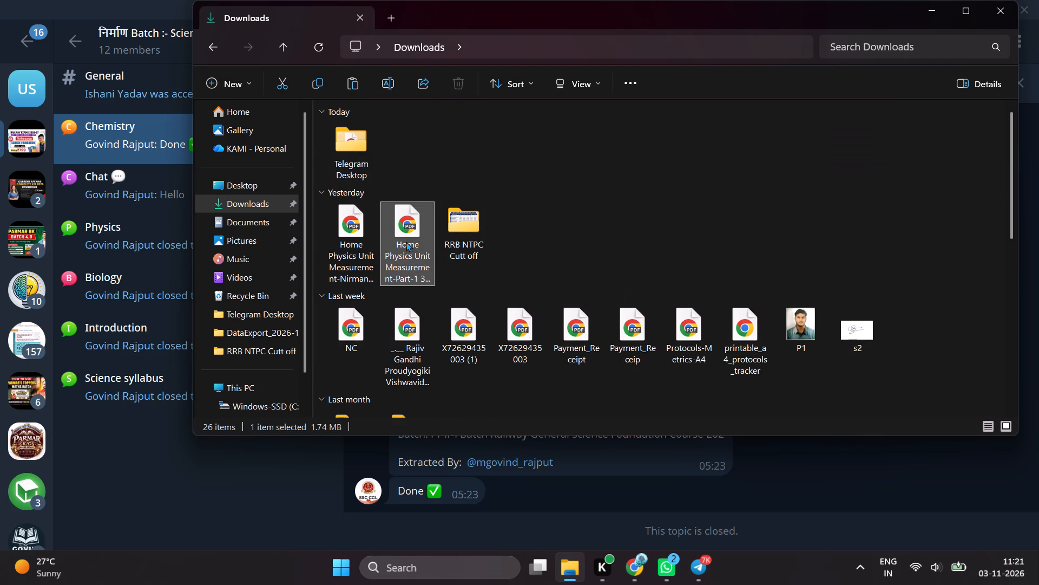
{"action": "left_click", "coordinate": [458, 76]}
{"action": "left_click", "coordinate": [365, 220]}
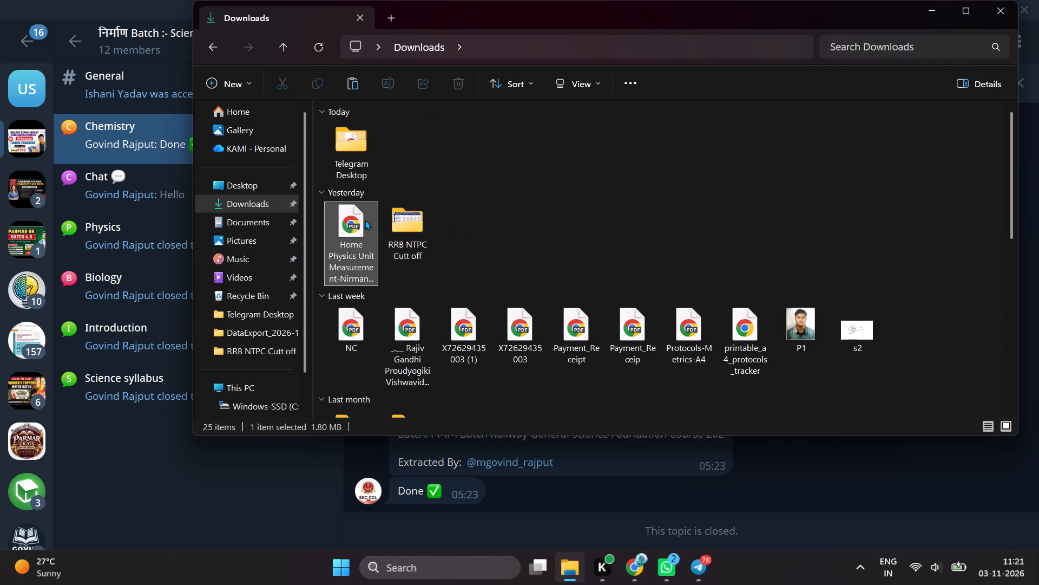
{"action": "left_click", "coordinate": [453, 79]}
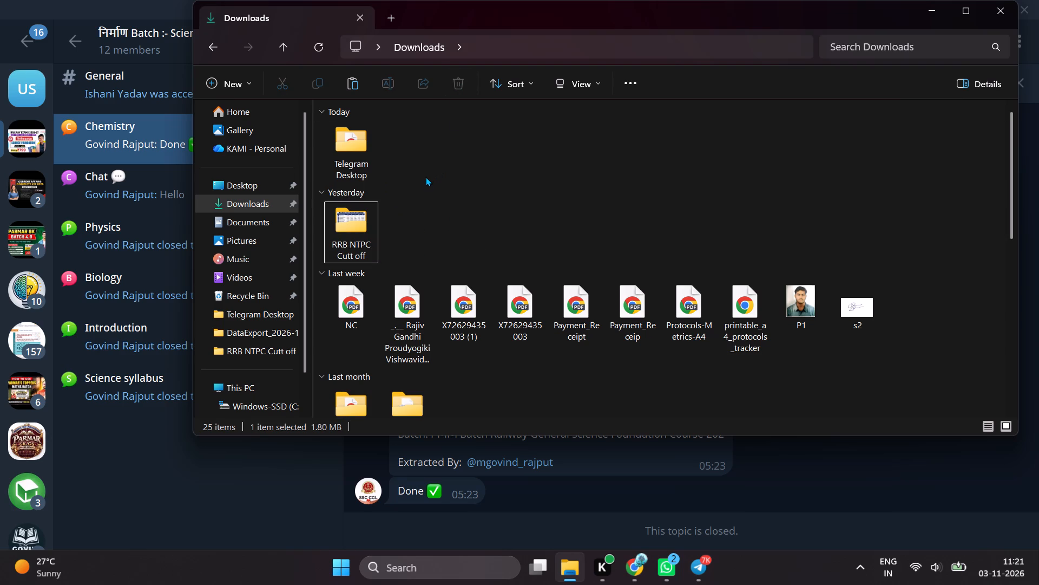
Open the Telegram Desktop folder inside Downloads and look through its list of PDFs.
{"action": "double_click", "coordinate": [363, 155]}
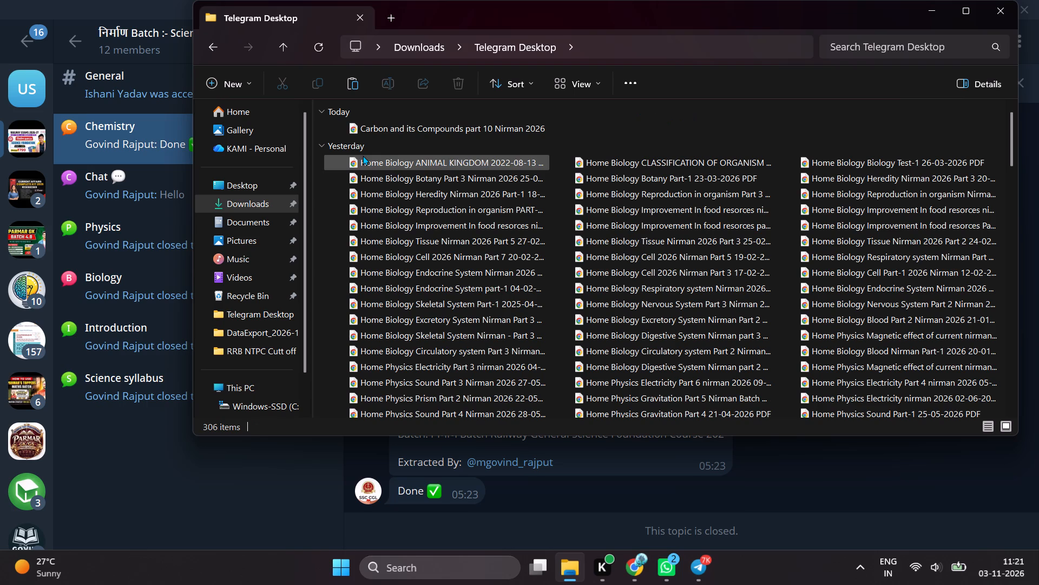
{"action": "scroll", "coordinate": [372, 192], "scroll_direction": "down", "scroll_amount": 2}
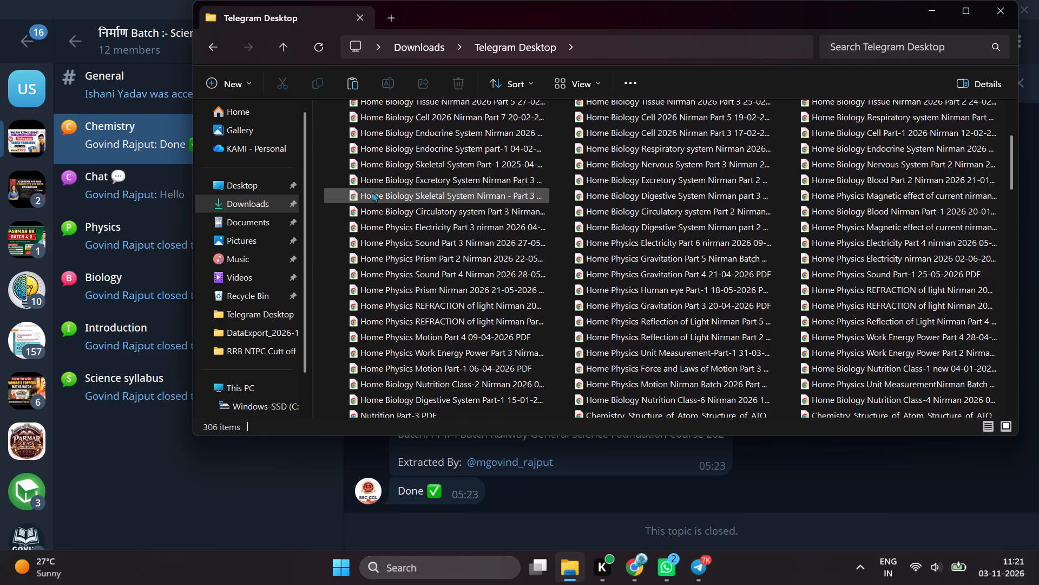
{"action": "scroll", "coordinate": [372, 192], "scroll_direction": "down", "scroll_amount": 1}
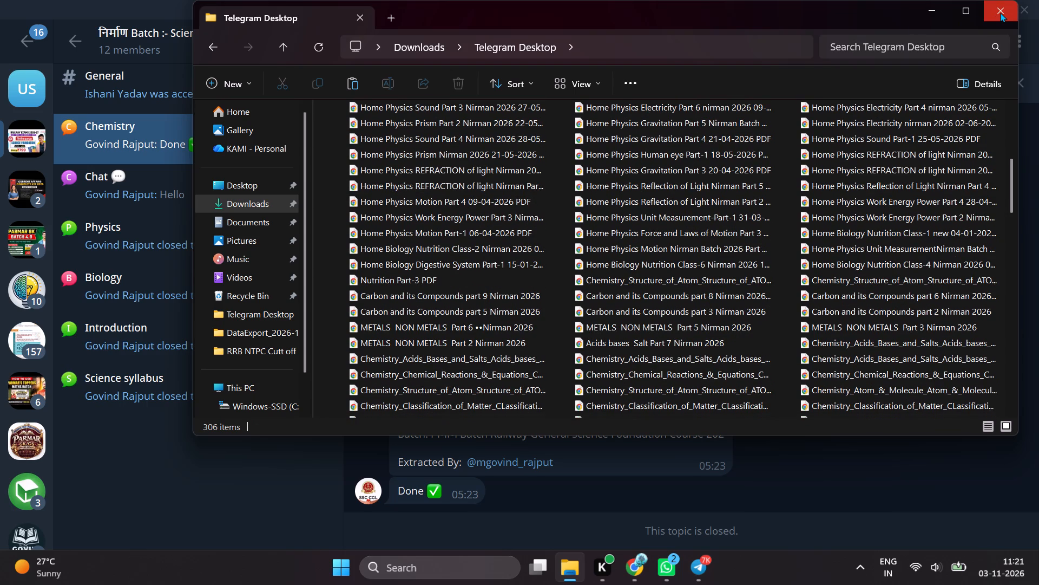
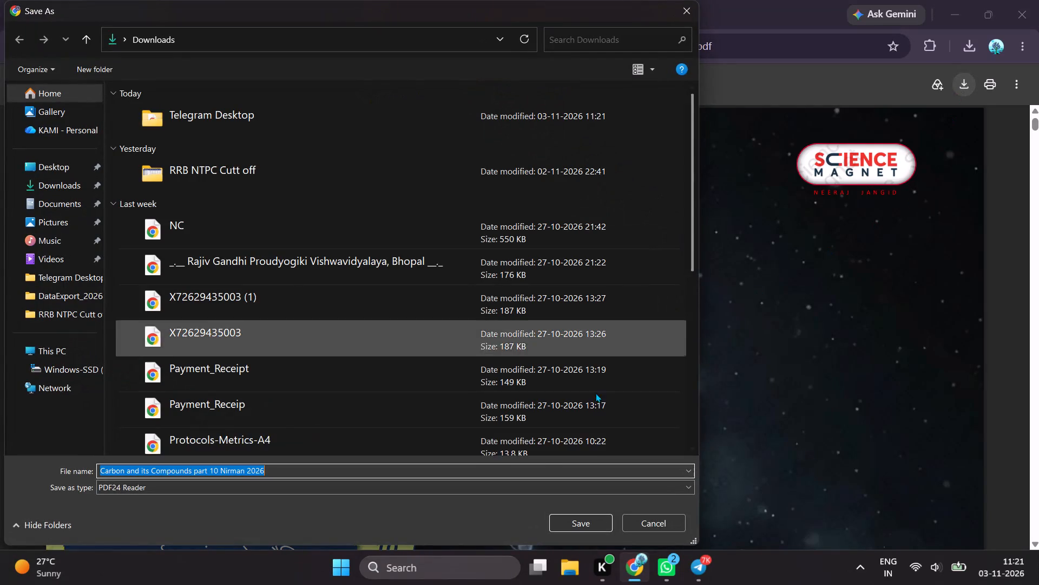
Save the Carbon and its Compounds part 10 Nirman 2026 PDF in the Downloads folder under its existing name.
{"action": "left_click", "coordinate": [555, 523]}
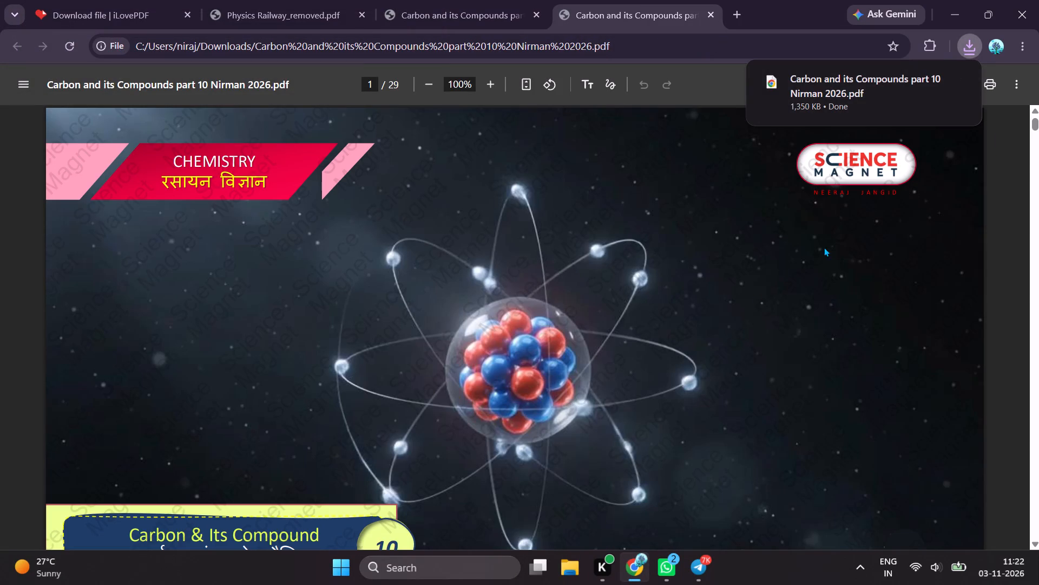
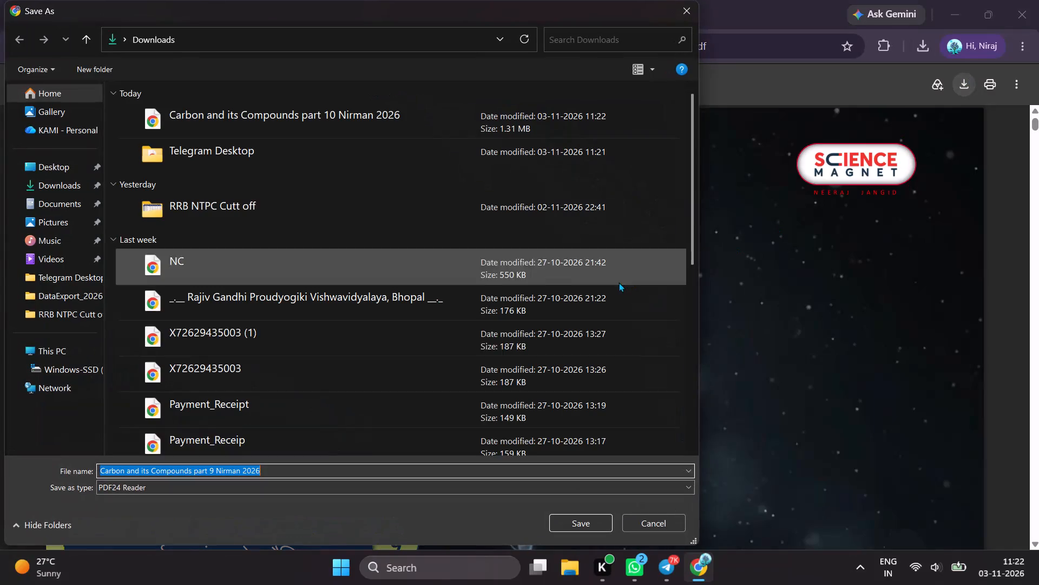
Save the Carbon and its Compounds part 9 Nirman 2026 PDF in the Downloads folder under its suggested name.
{"action": "left_click", "coordinate": [570, 516]}
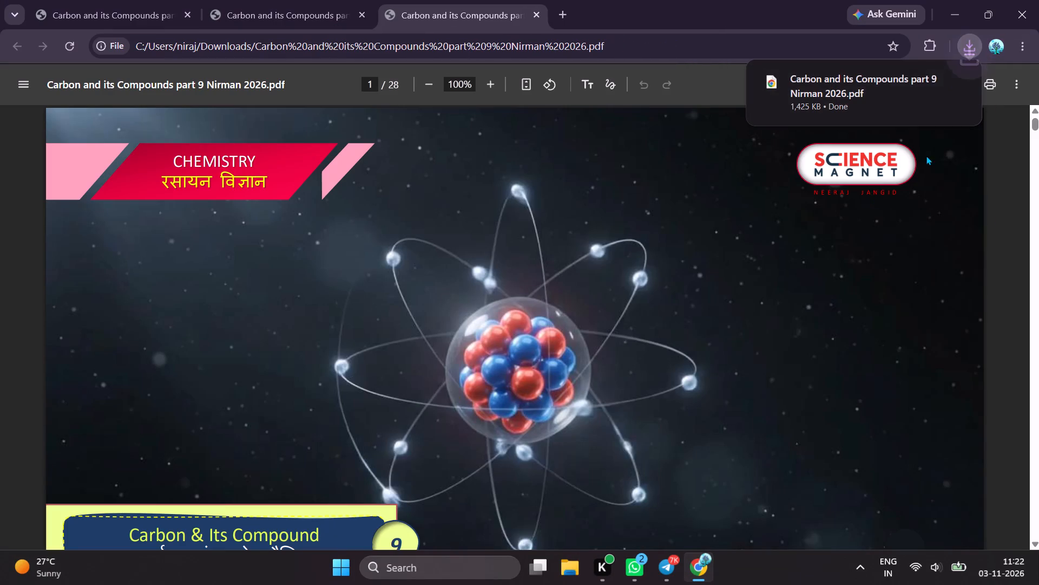
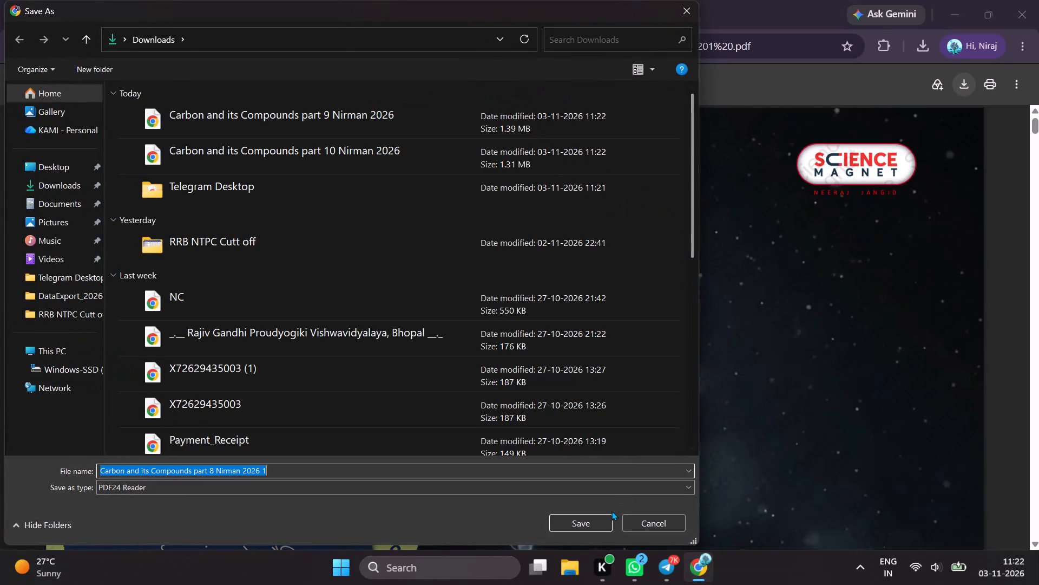
Save the Carbon and its Compounds part 8 Nirman 2026 1 PDF in the Downloads folder.
{"action": "left_click", "coordinate": [597, 516]}
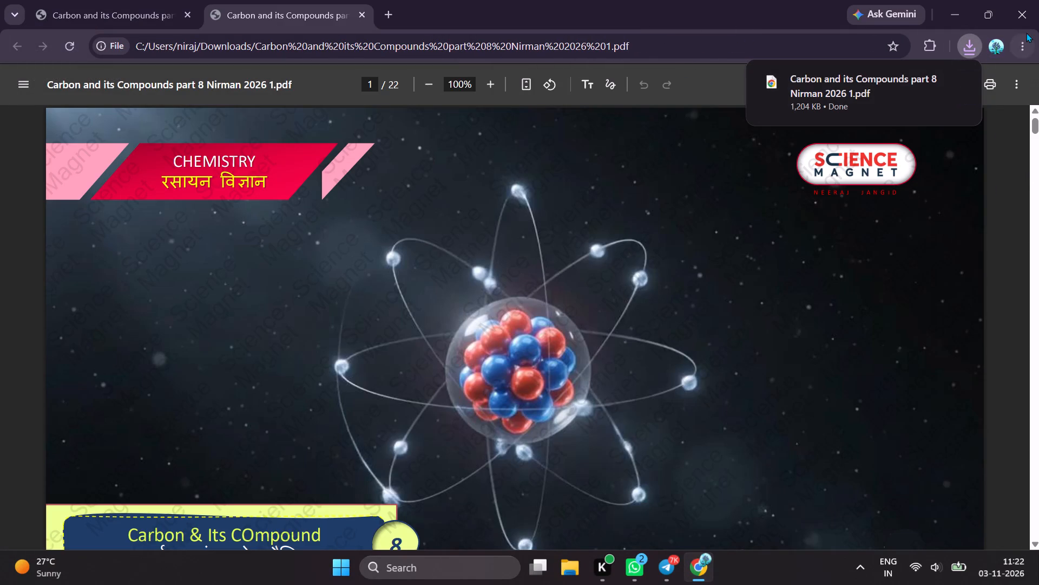
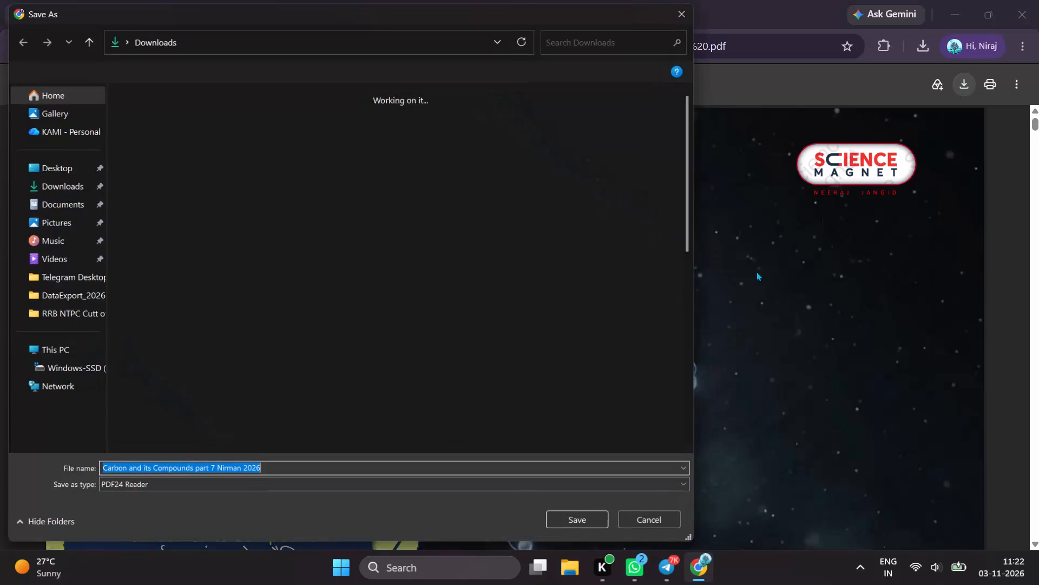
Save the PDF in the Downloads folder under the name Carbon and its Compounds part 7 Nirman 2026.
{"action": "left_click", "coordinate": [569, 521]}
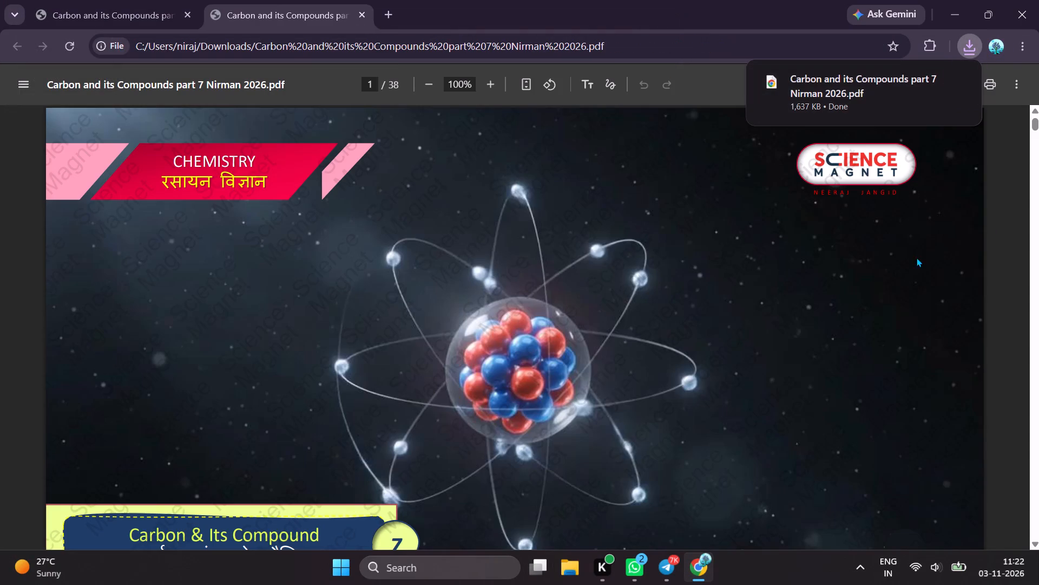
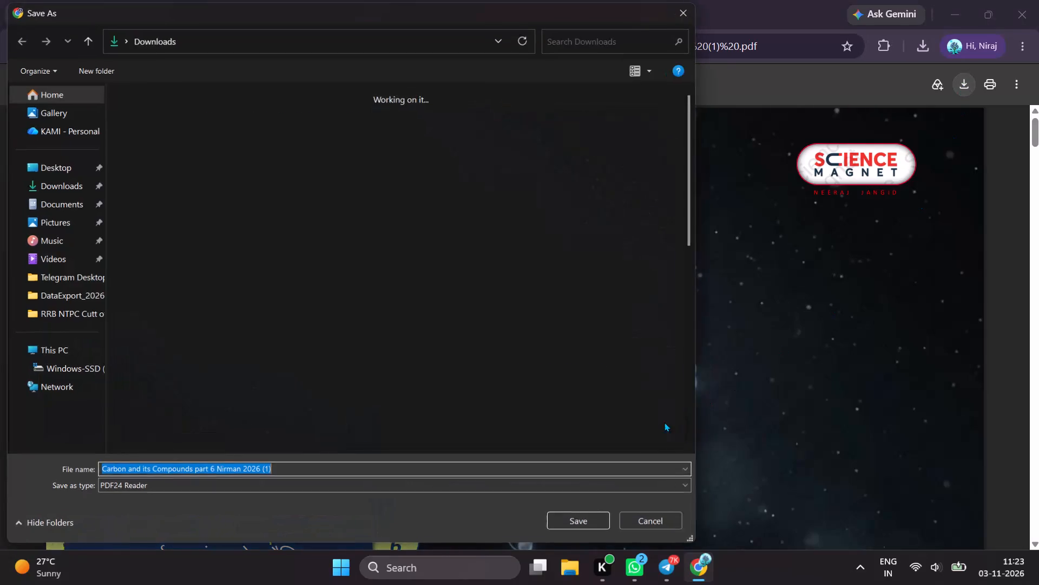
Save the Carbon and its Compounds part 6 Nirman 2026 (1) PDF in the Downloads folder.
{"action": "left_click", "coordinate": [572, 526]}
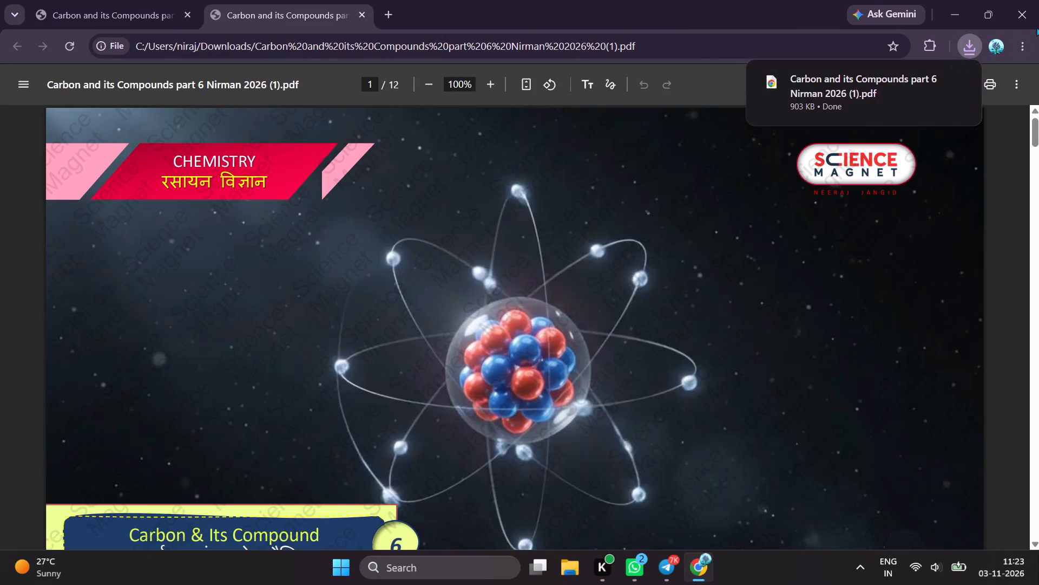
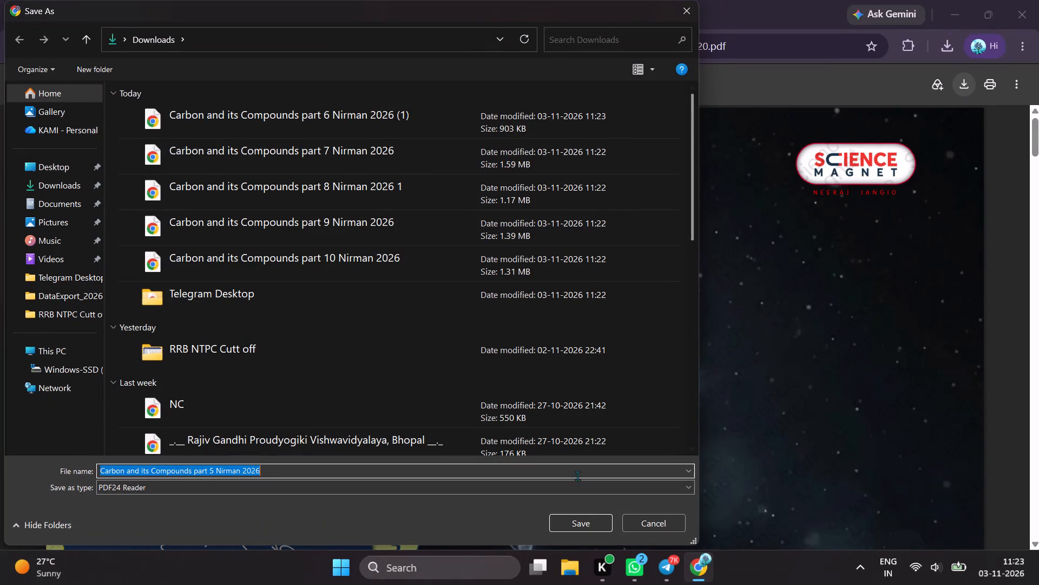
Save the PDF in the Downloads folder under the name Carbon and its Compounds part 5 Nirman 2026.
{"action": "left_click", "coordinate": [583, 526]}
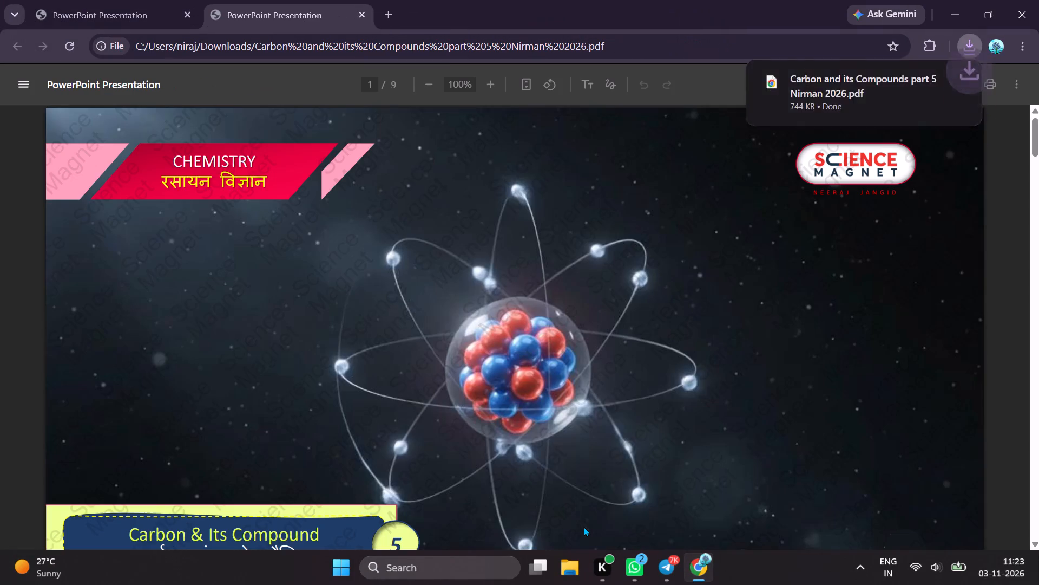
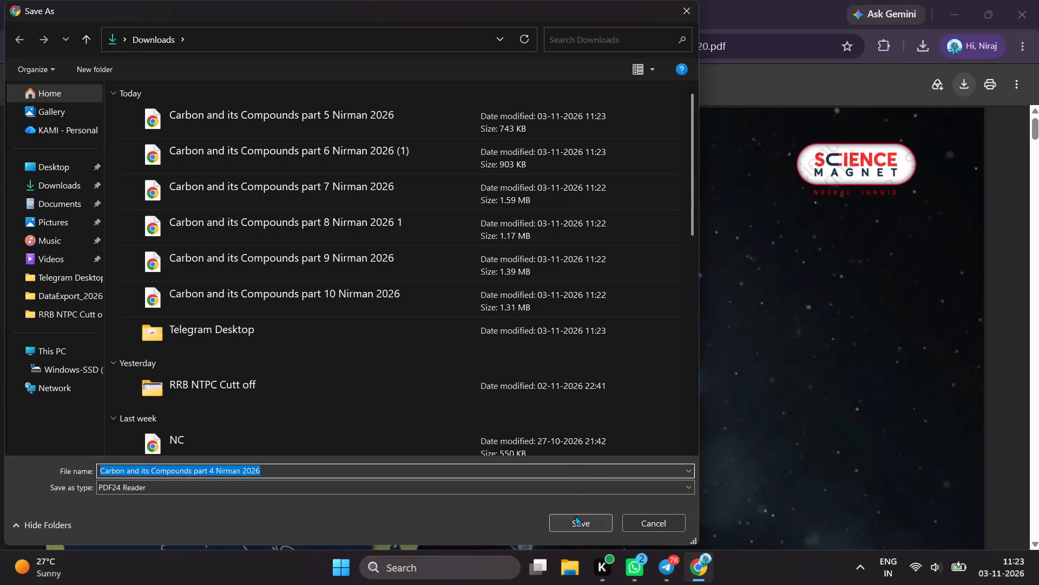
Save the PDF in the Downloads folder under the name Carbon and its Compounds part 4 Nirman 2026.
{"action": "left_click", "coordinate": [575, 516]}
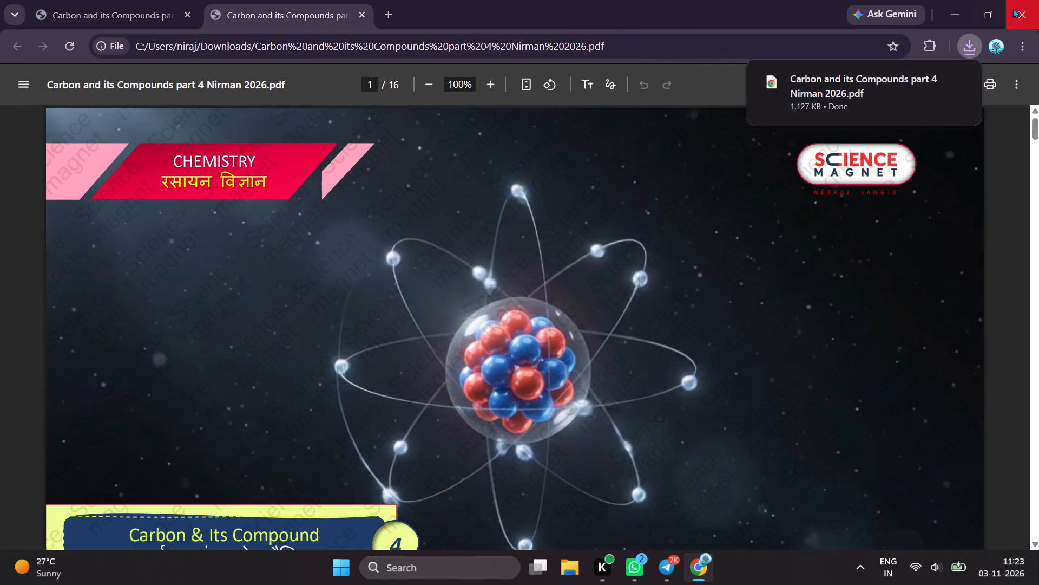
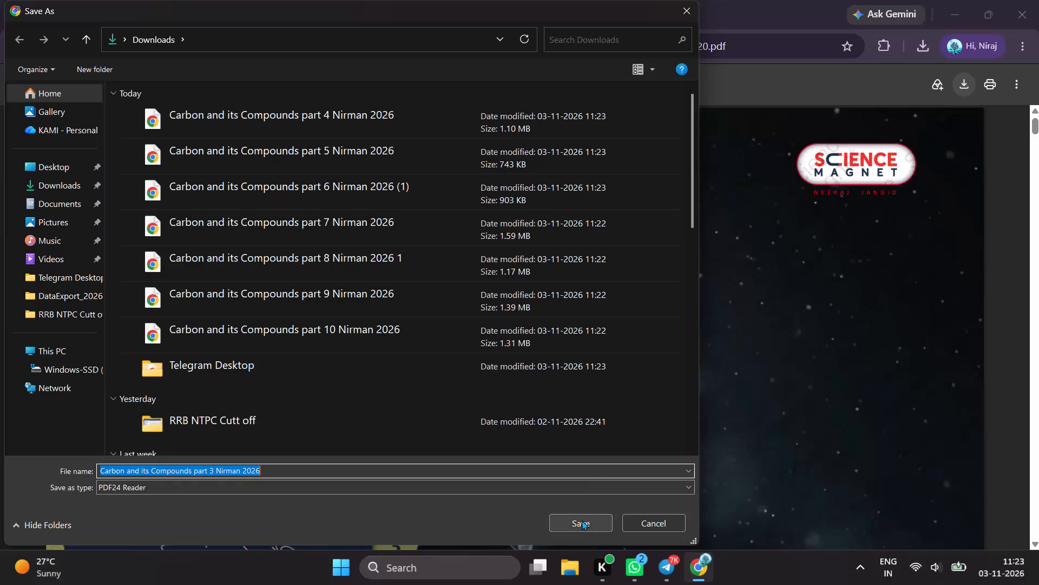
Save the PDF in the Downloads folder under the name Carbon and its Compounds part 3 Nirman 2026.
{"action": "left_click", "coordinate": [582, 521]}
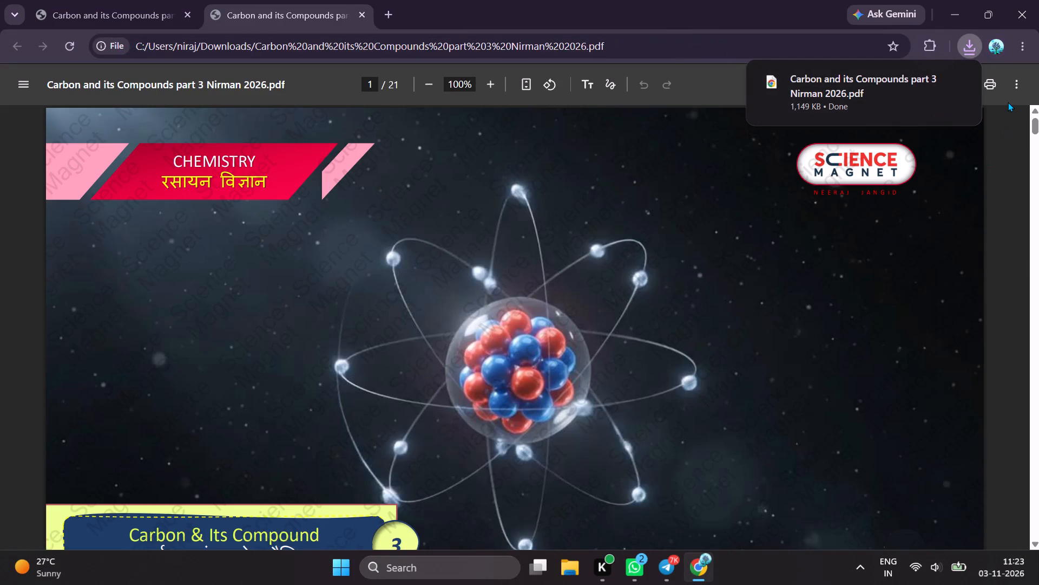
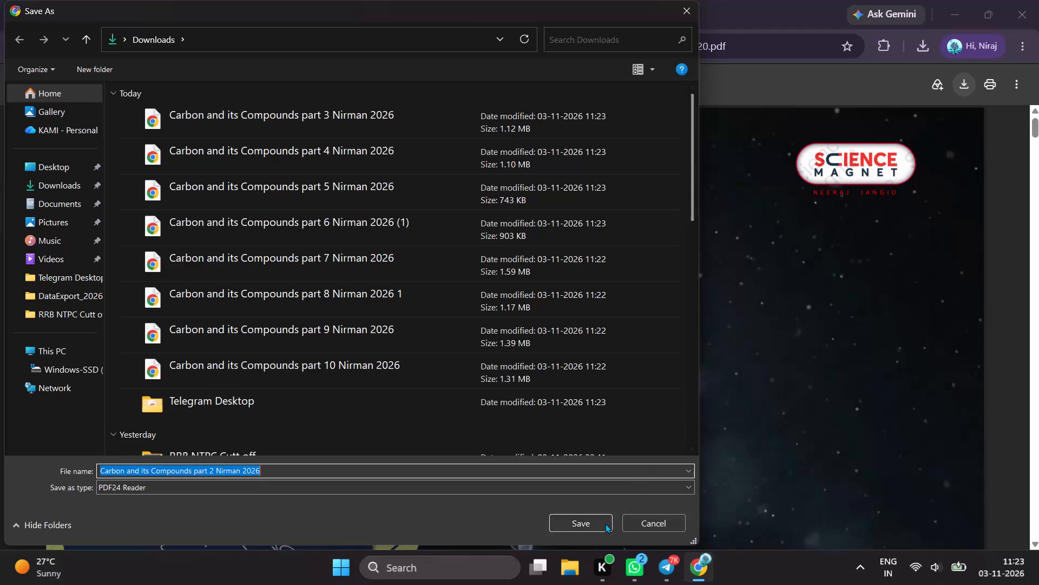
Save the PDF in the Downloads folder under the name Carbon and its Compounds part 2 Nirman 2026.
{"action": "left_click", "coordinate": [601, 519]}
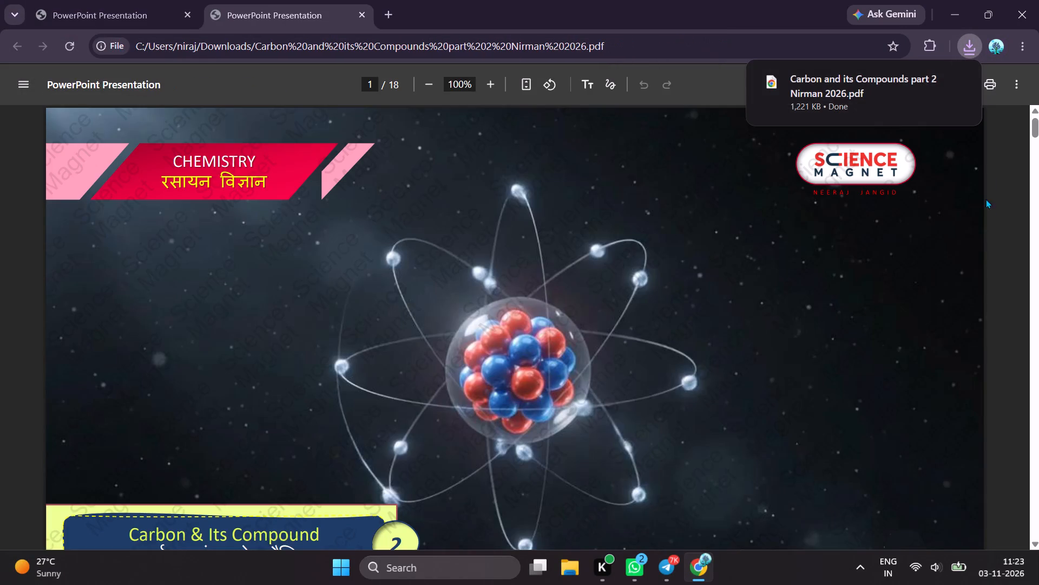
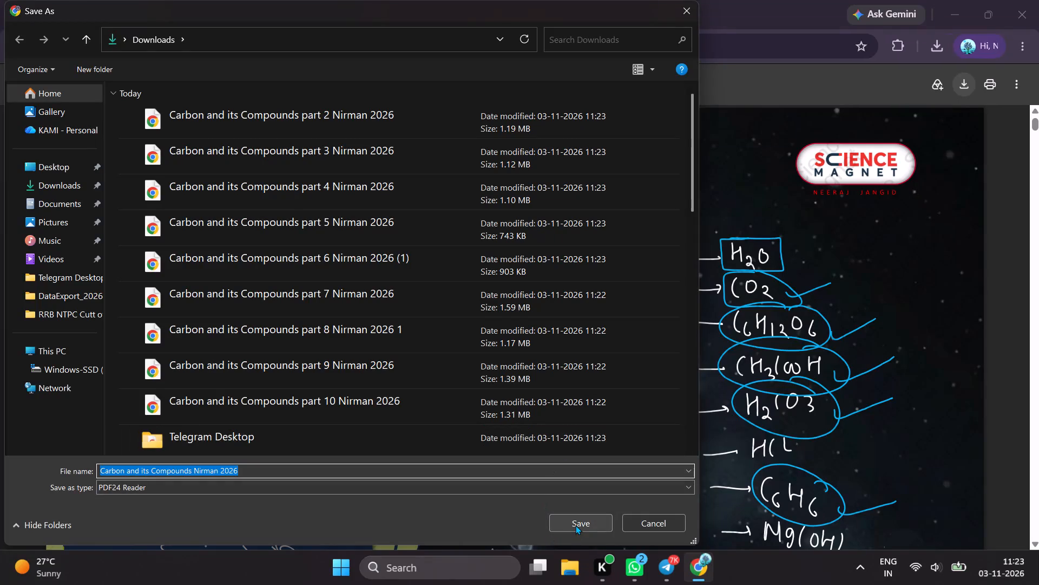
Save the open PDF in the Downloads folder under the name Carbon and its Compounds Nirman 2026.
{"action": "left_click", "coordinate": [575, 525]}
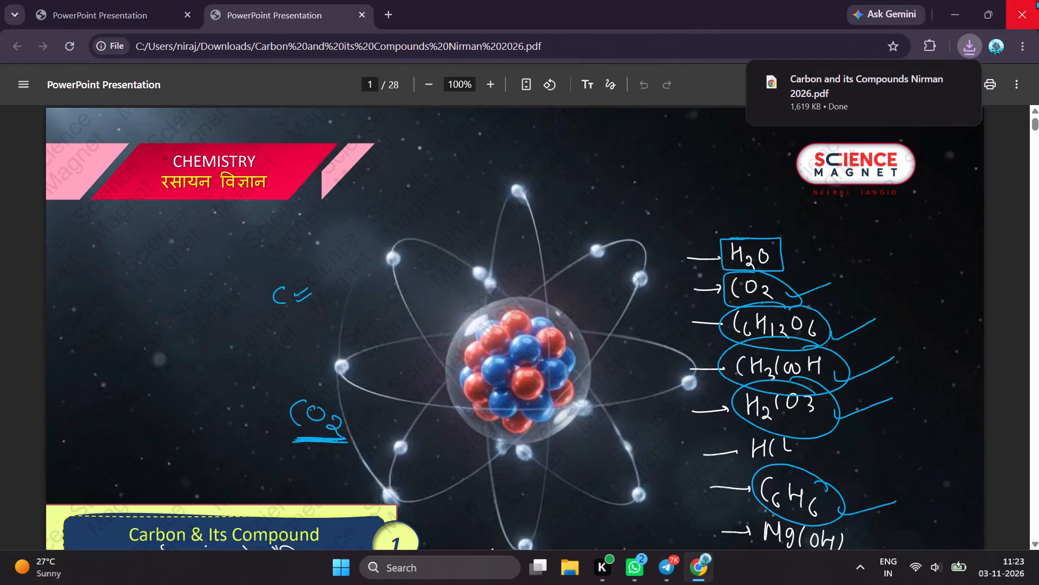
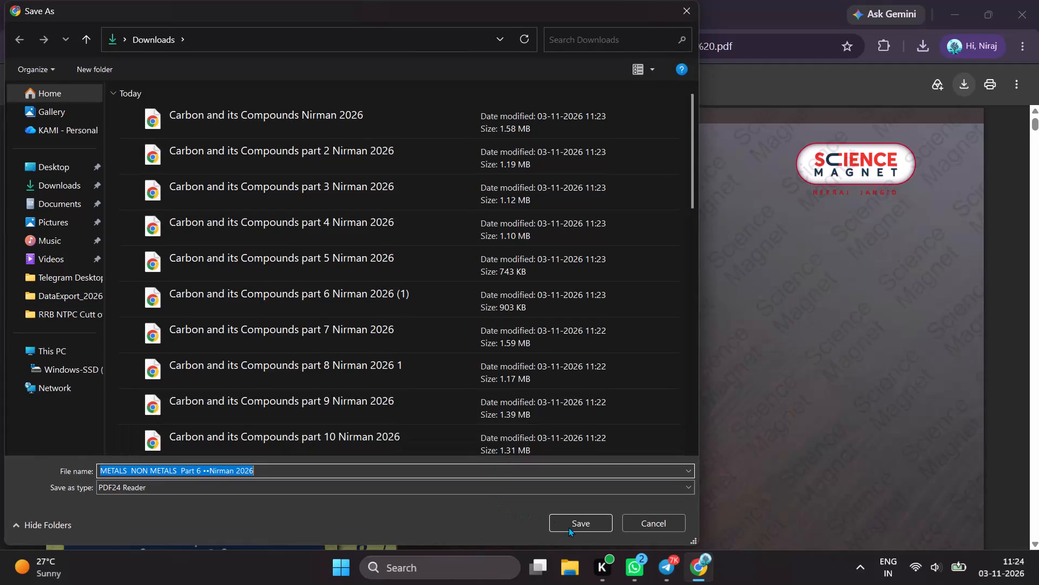
Save the open PDF in the Downloads folder under the name METALS NON METALS Part 6 Nirman 2026.
{"action": "left_click", "coordinate": [568, 528]}
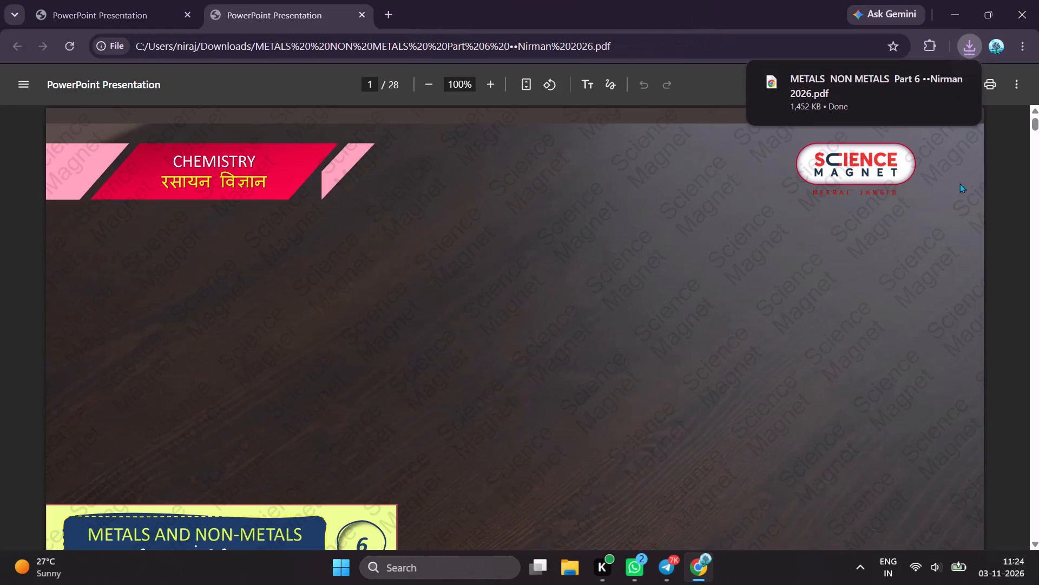
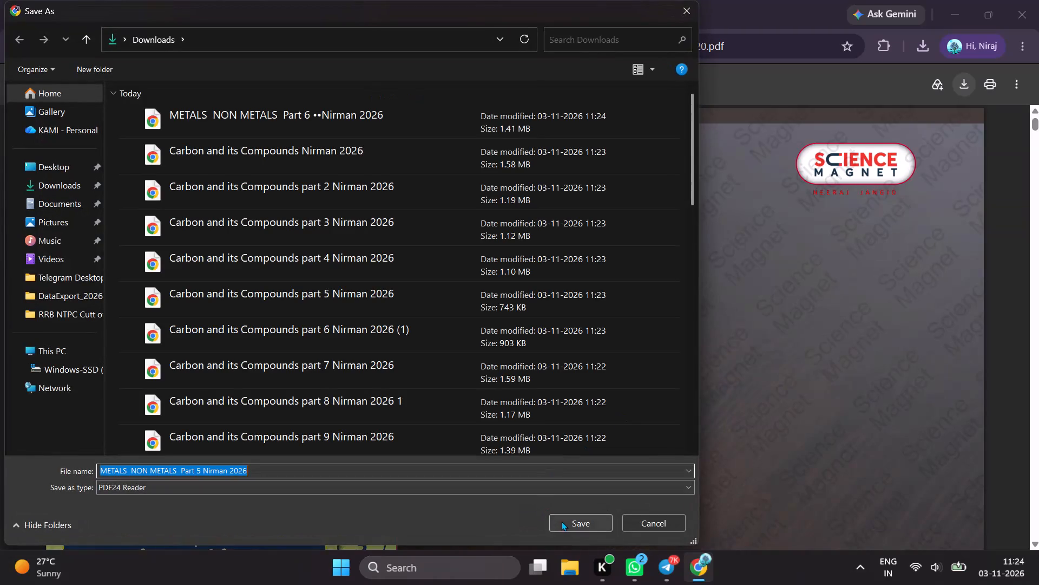
Save the open PDF in the Downloads folder under the name METALS NON METALS Part 5 Nirman 2026.
{"action": "left_click", "coordinate": [561, 521]}
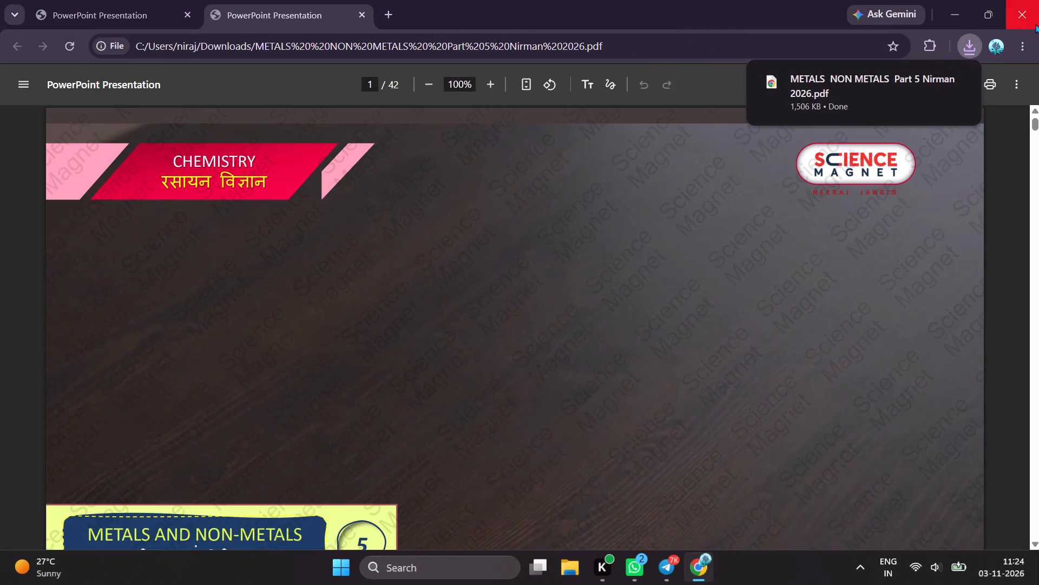
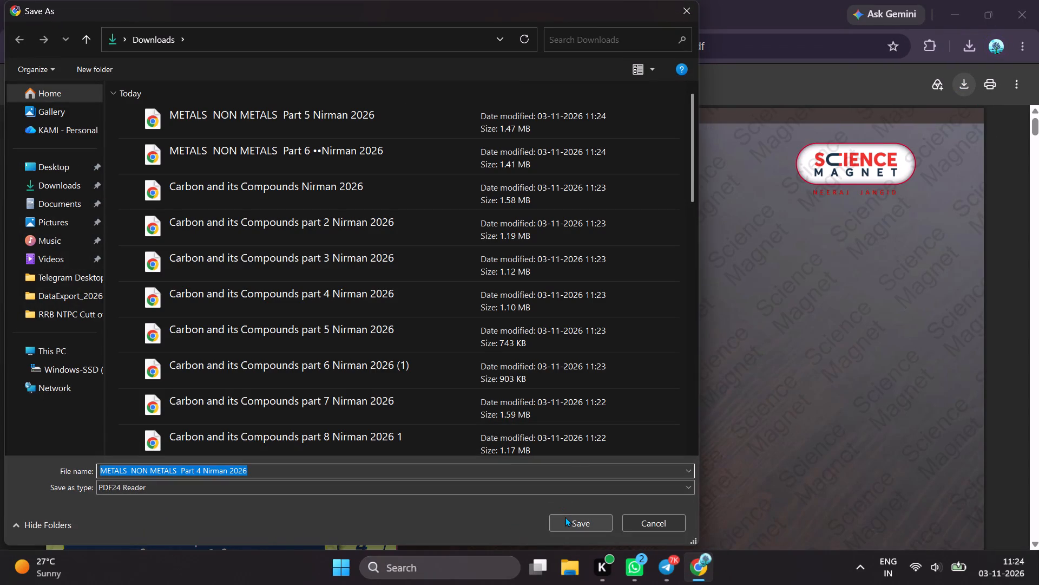
Save the open PDF in the Downloads folder under the name METALS NON METALS Part 4 Nirman 2026.
{"action": "left_click", "coordinate": [565, 517]}
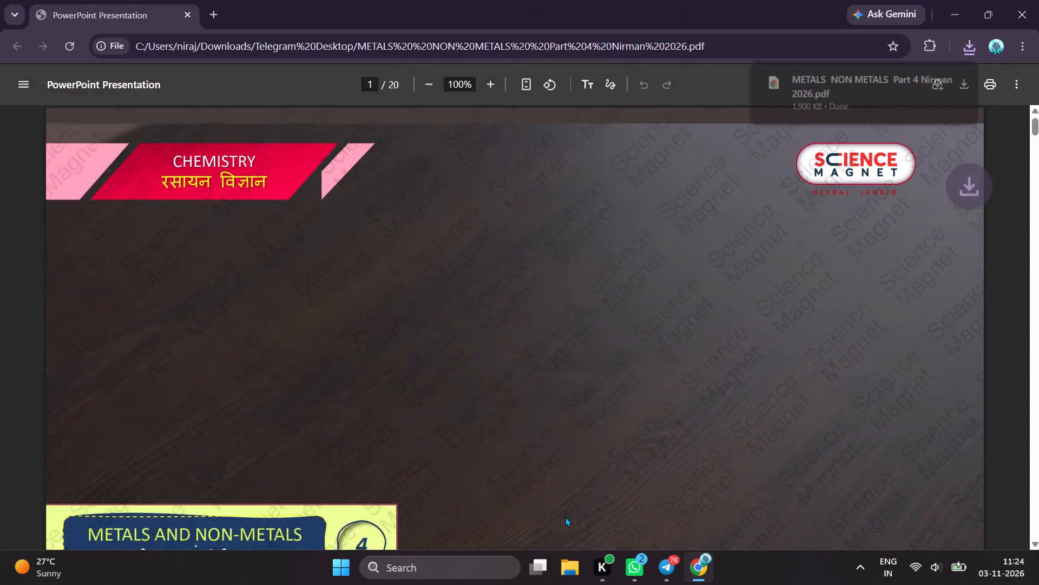
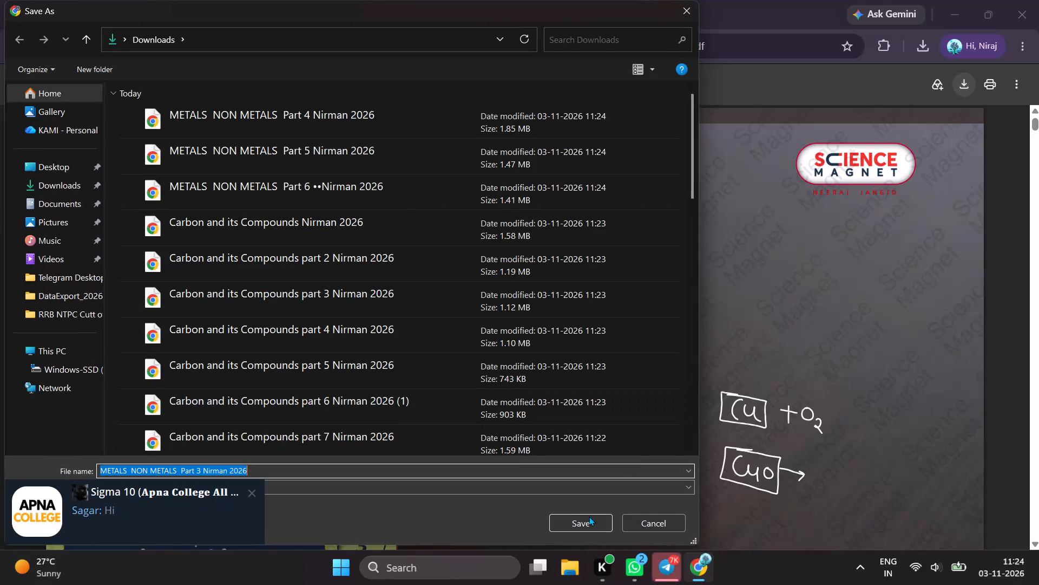
Save the open PDF in the Downloads folder under the name METALS NON METALS Part 3 Nirman 2026.
{"action": "left_click", "coordinate": [575, 525]}
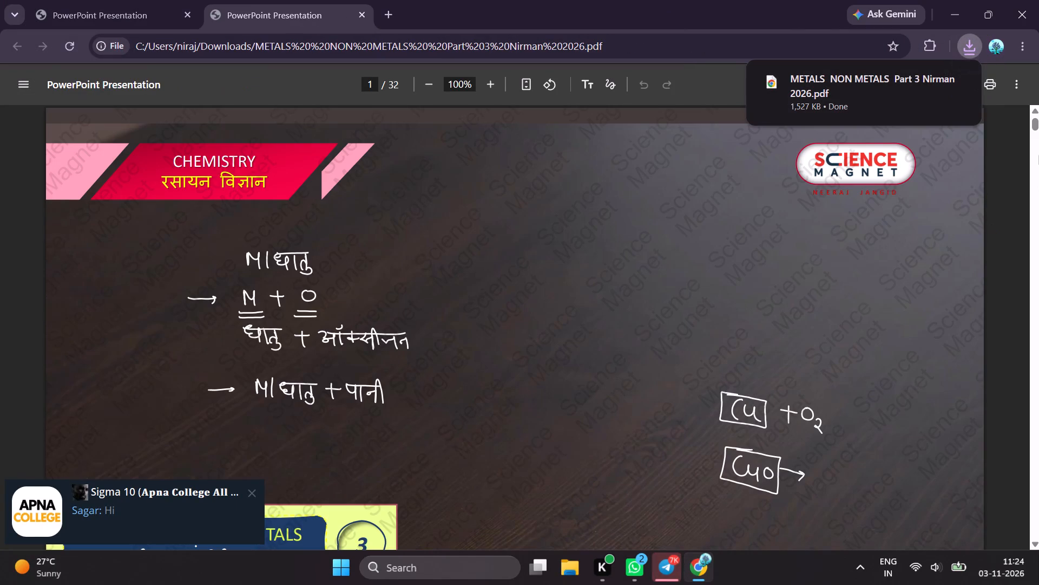
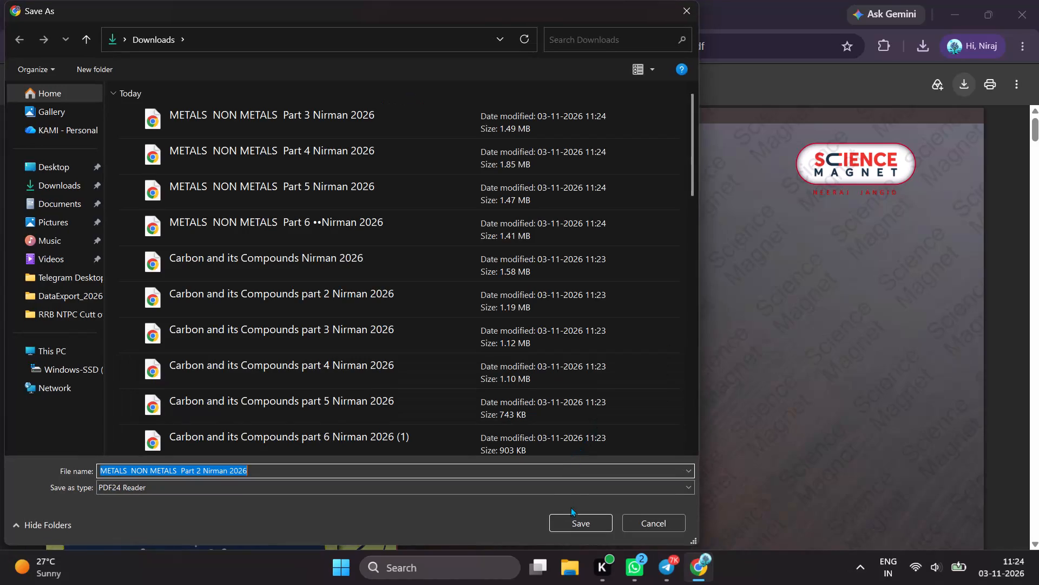
Save the open PDF in the Downloads folder under the name METALS NON METALS Part 2 Nirman 2026.
{"action": "left_click", "coordinate": [572, 523]}
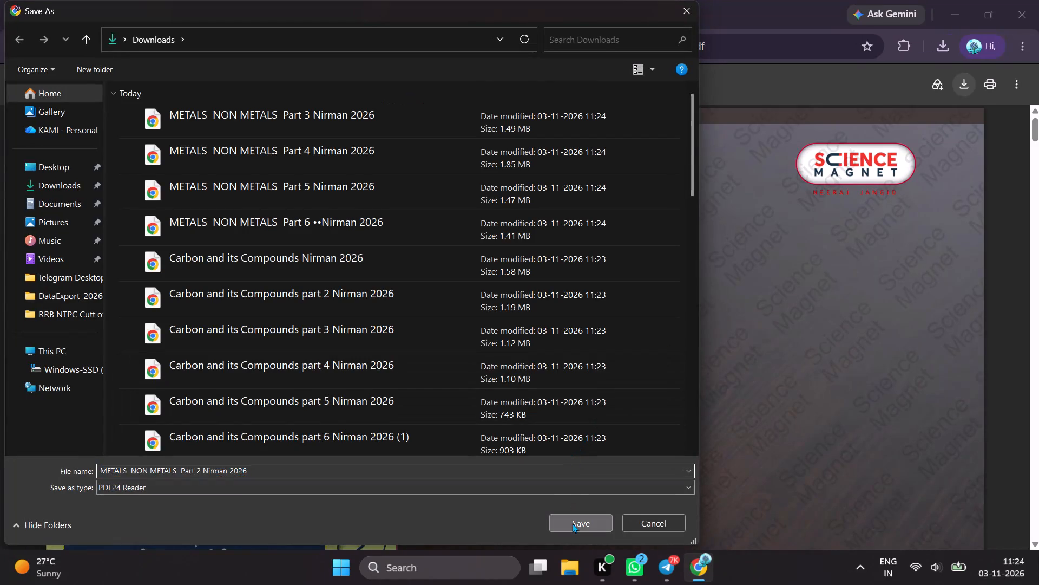
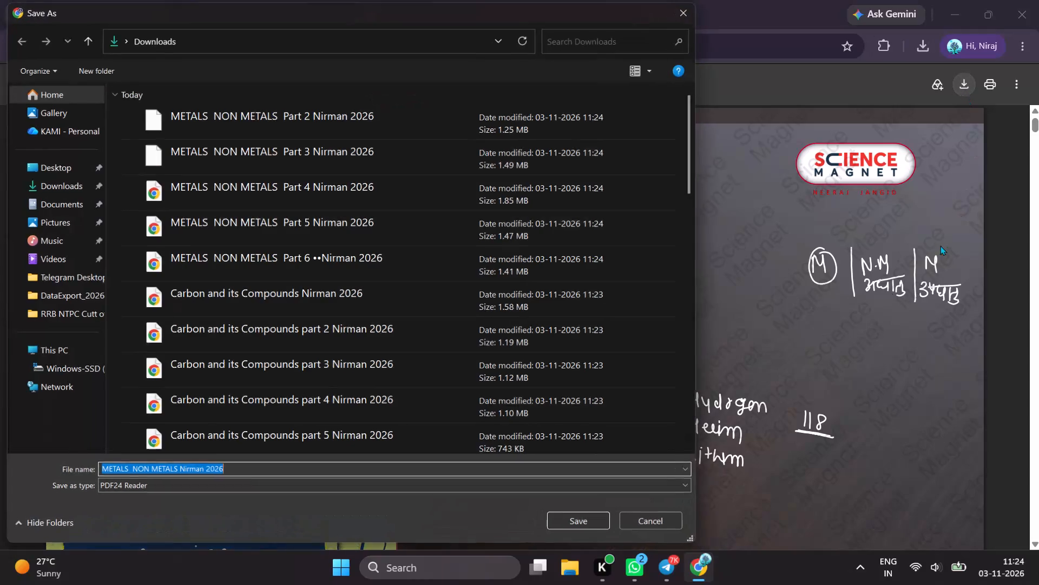
Save the open PDF in the Downloads folder under the name METALS NON METALS Nirman 2026.
{"action": "left_click", "coordinate": [596, 521]}
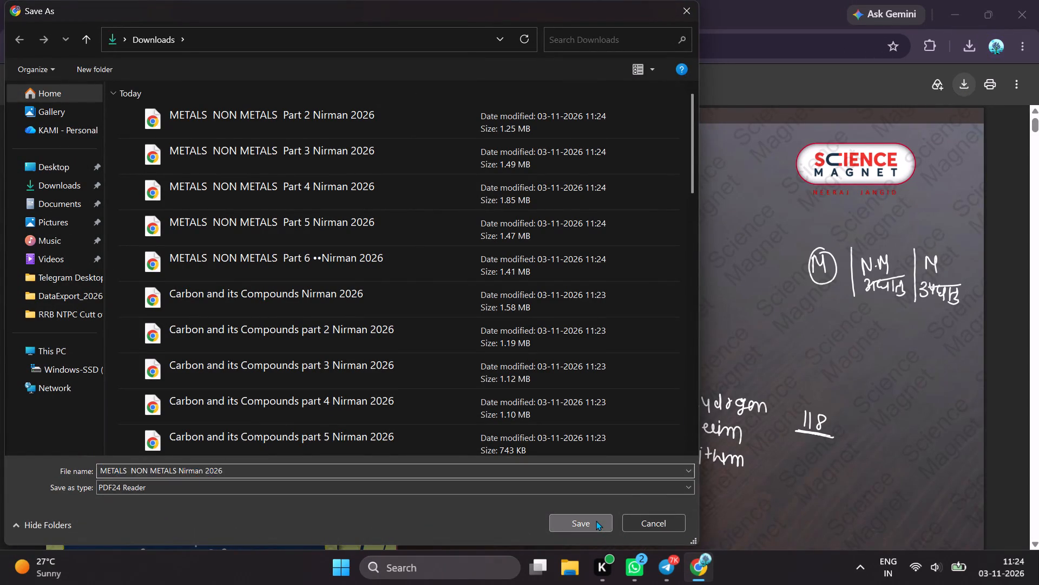
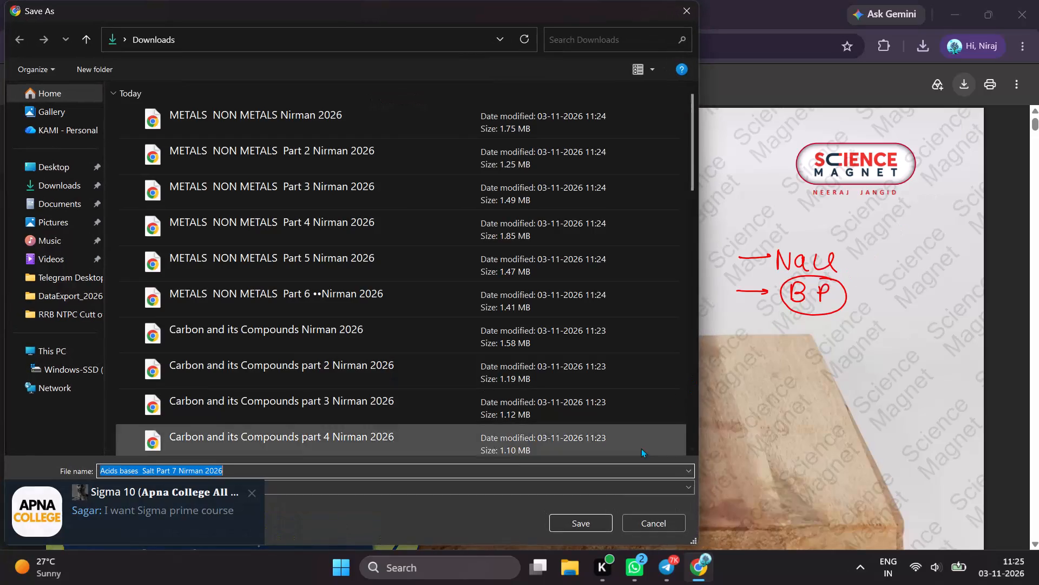
Save the open PDF in the Downloads folder under the name Acids bases Salt Part 7 Nirman 2026.
{"action": "left_click", "coordinate": [594, 517]}
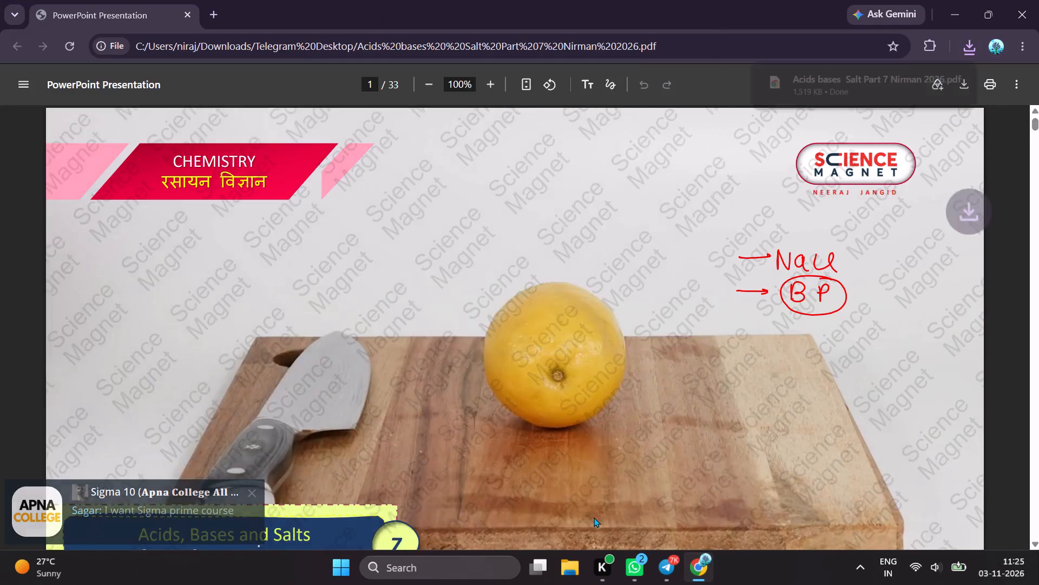
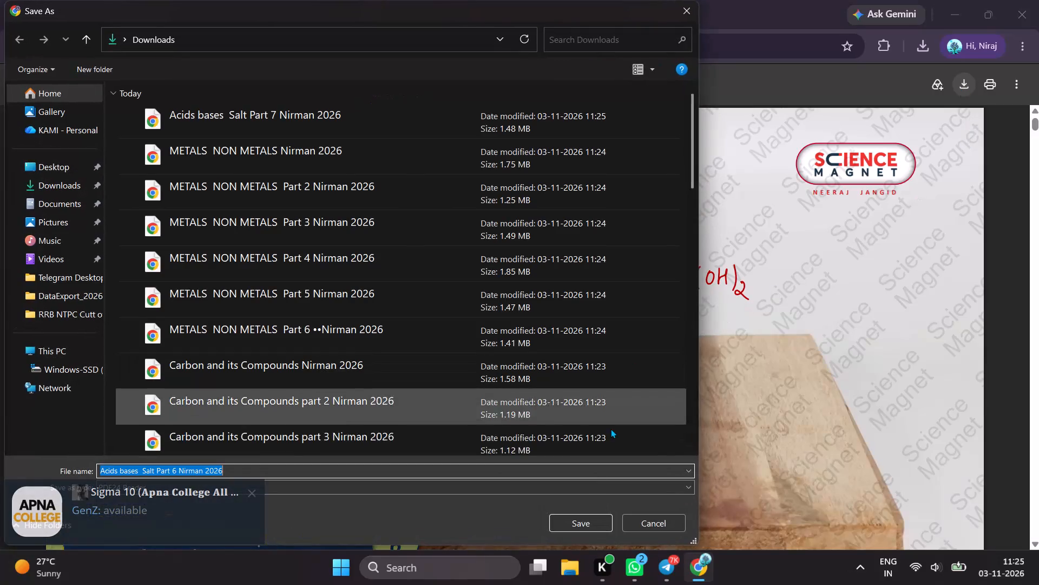
Save the open PDF in the Downloads folder under the name Acids bases Salt Part 6 Nirman 2026.
{"action": "left_click", "coordinate": [585, 520]}
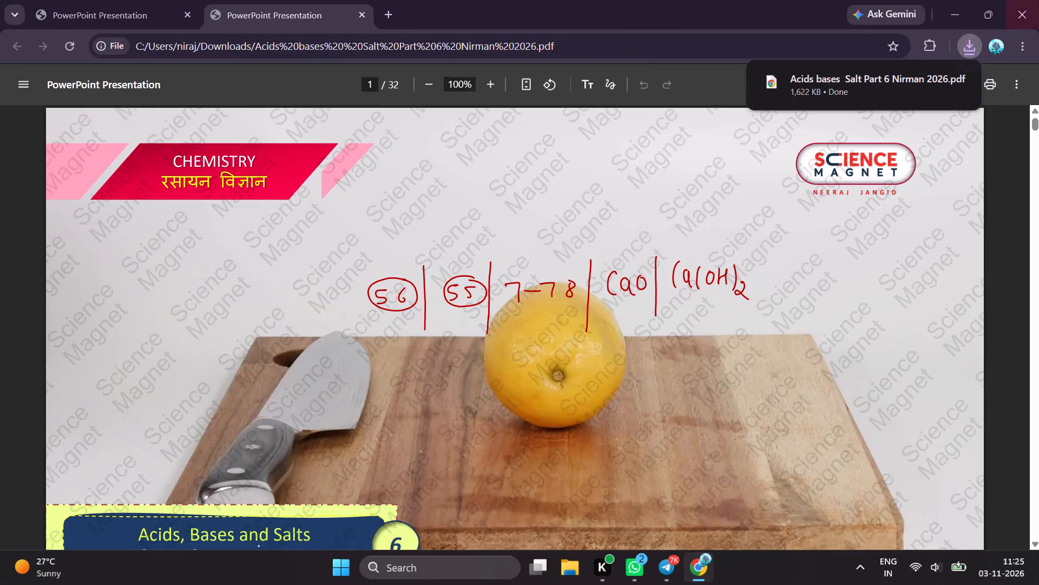
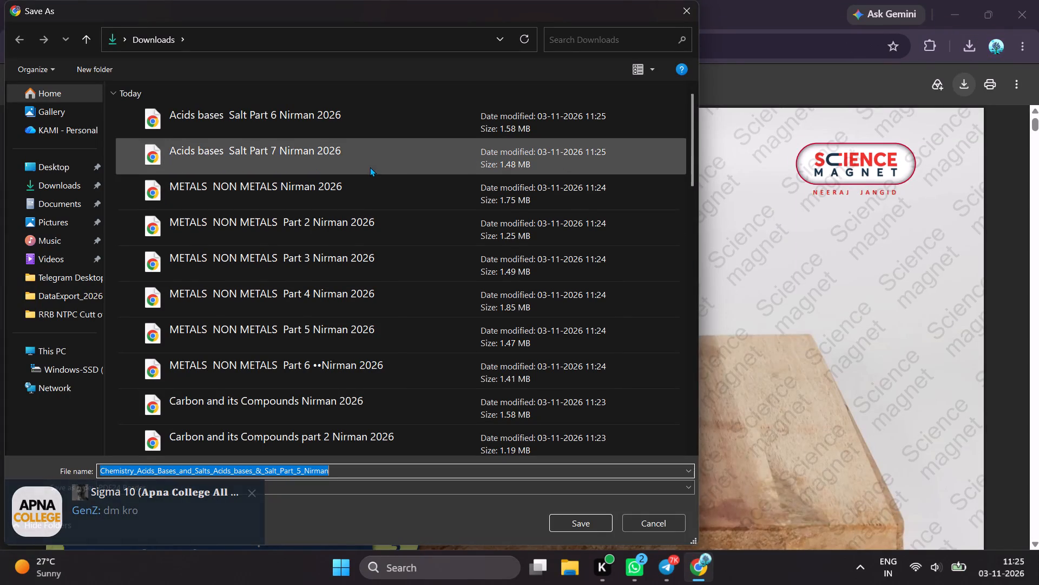
Save the open PDF in the Downloads folder under the name Chemistry_Acids_Bases_and_Salts_Acids_bases_&_Salt_Part_5_Nirman.
{"action": "left_click", "coordinate": [577, 519]}
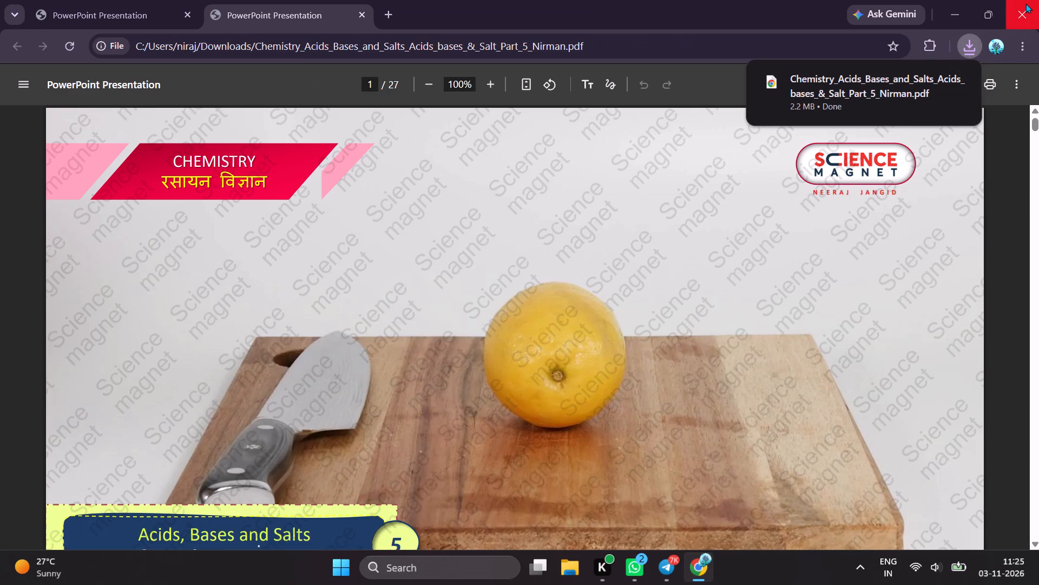
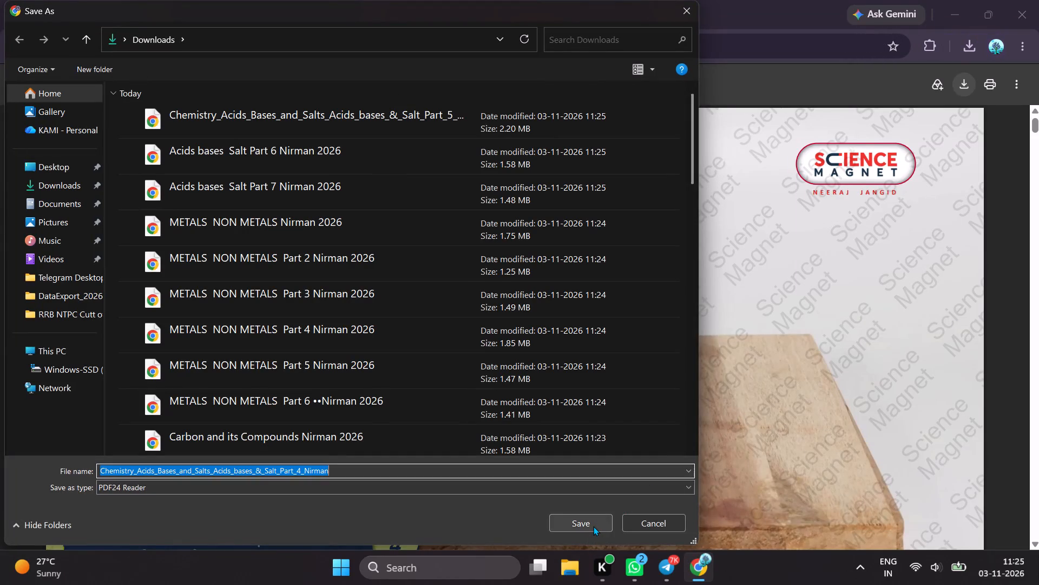
Save the open PDF in the Downloads folder under the name Chemistry_Acids_Bases_and_Salts_Acids_bases_&_Salt_Part_4_Nirman.
{"action": "left_click", "coordinate": [593, 526]}
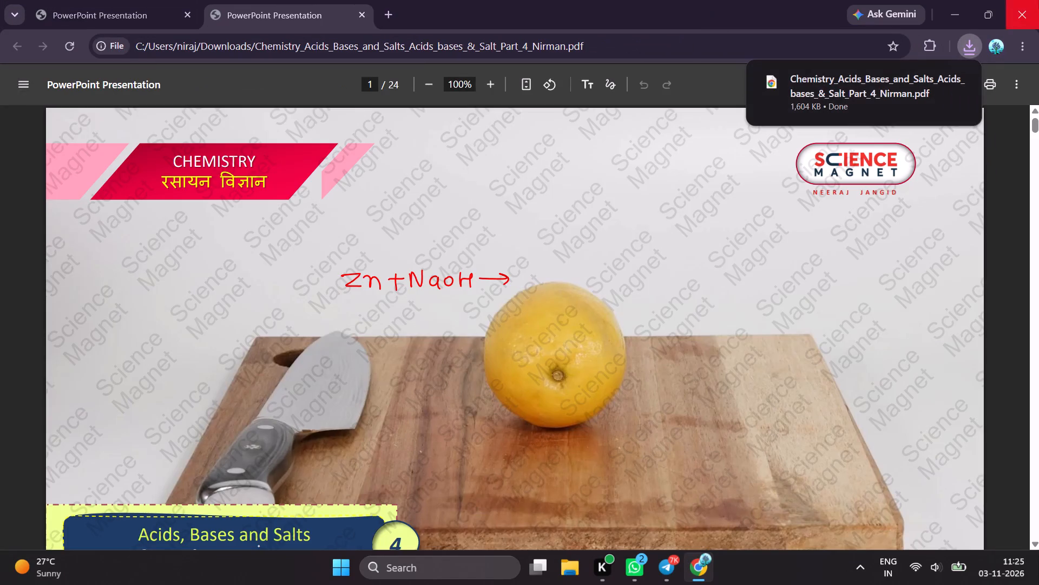
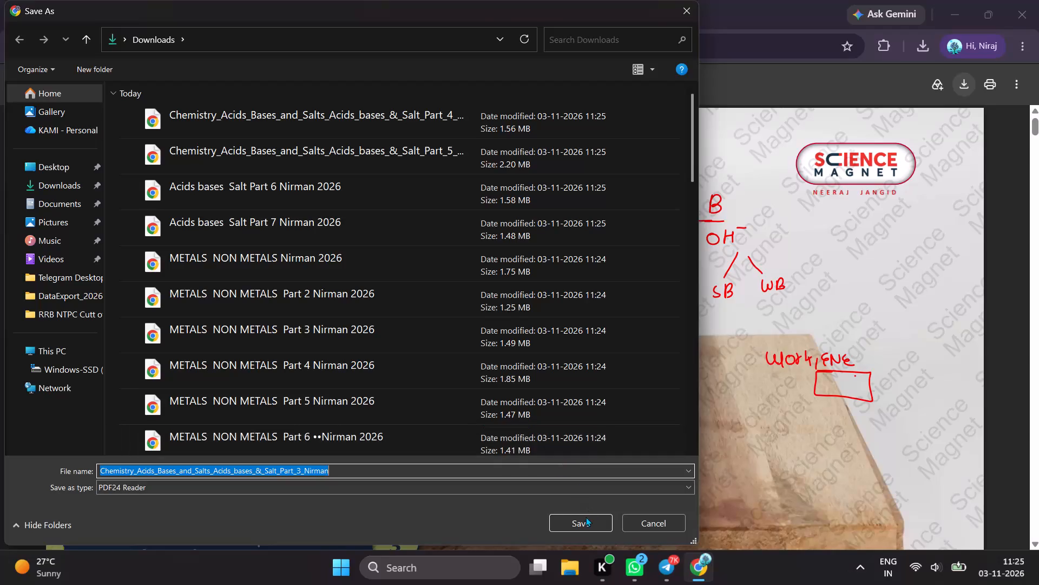
Save the open PDF in the Downloads folder under the name Chemistry_Acids_Bases_and_Salts_Acids_bases_&_Salt_Part_3_Nirman.
{"action": "left_click", "coordinate": [584, 519]}
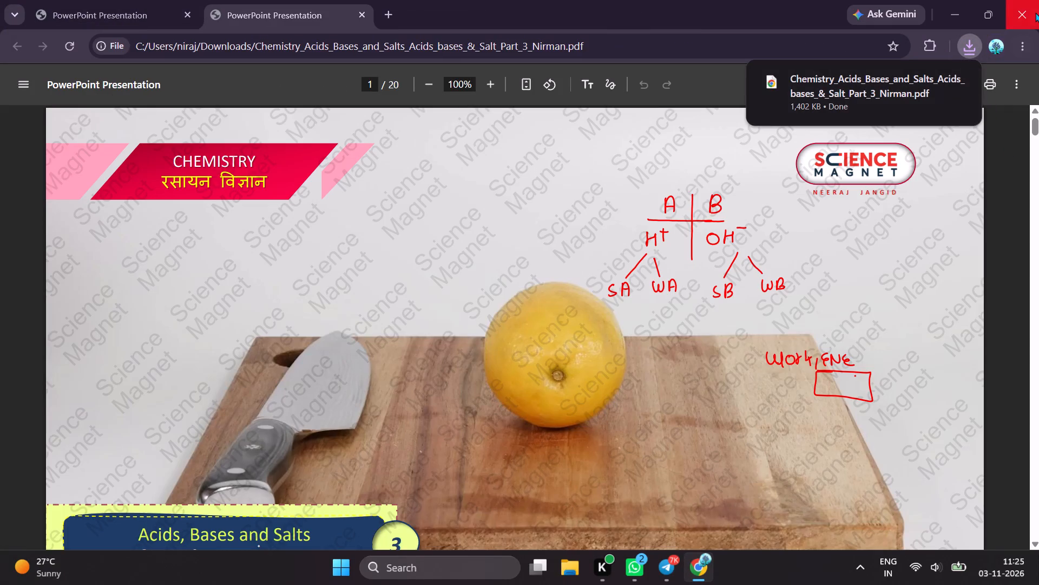
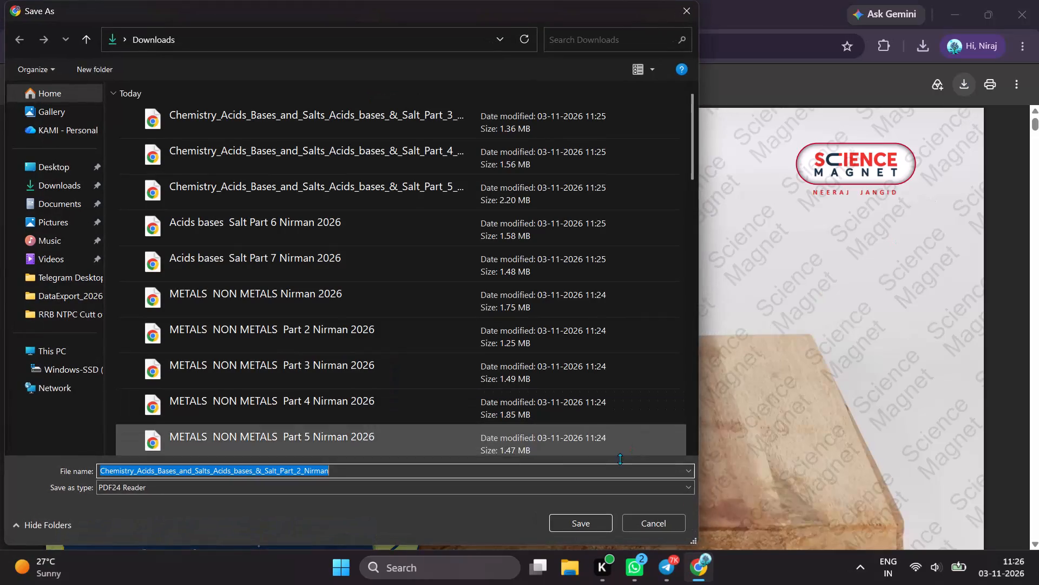
Save the open PDF in the Downloads folder under the name Chemistry_Acids_Bases_and_Salts_Acids_bases_&_Salt_Part_2_Nirman.
{"action": "left_click", "coordinate": [577, 523]}
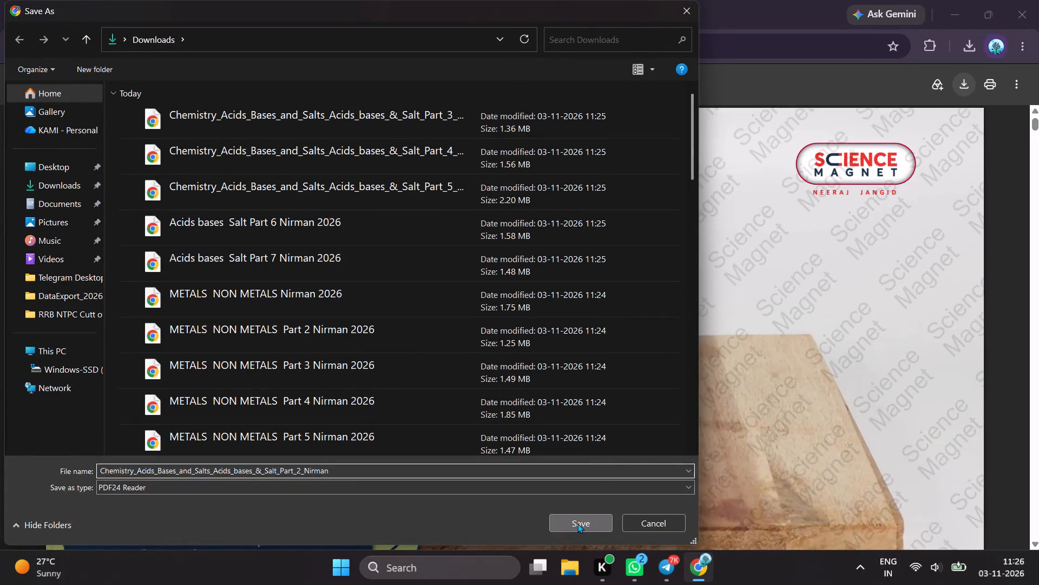
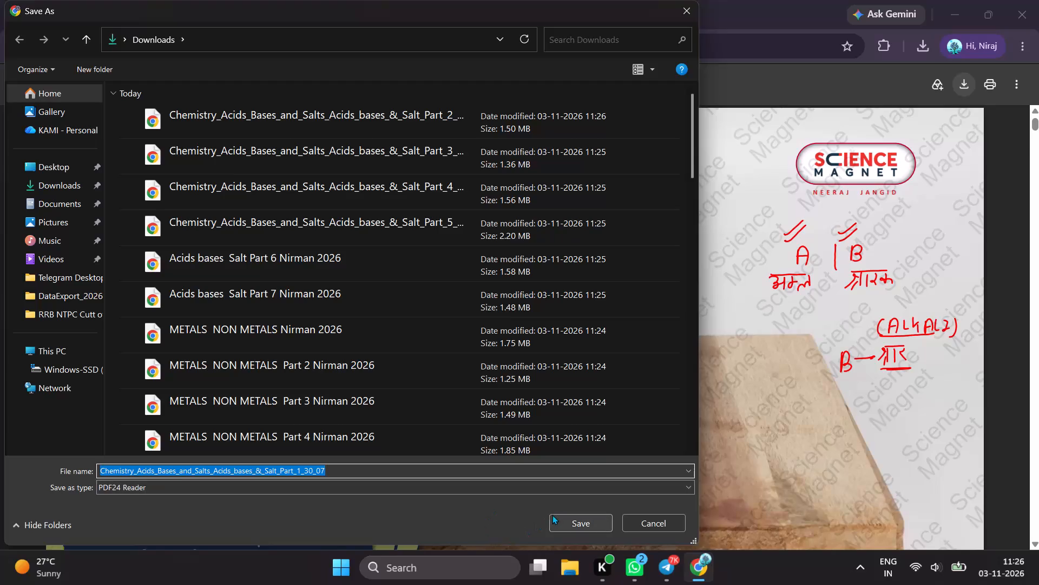
Save the open PDF in the Downloads folder under the name Chemistry_Acids_Bases_and_Salts_Acids_bases_&_Salt_Part_1_30_07.
{"action": "left_click", "coordinate": [552, 515]}
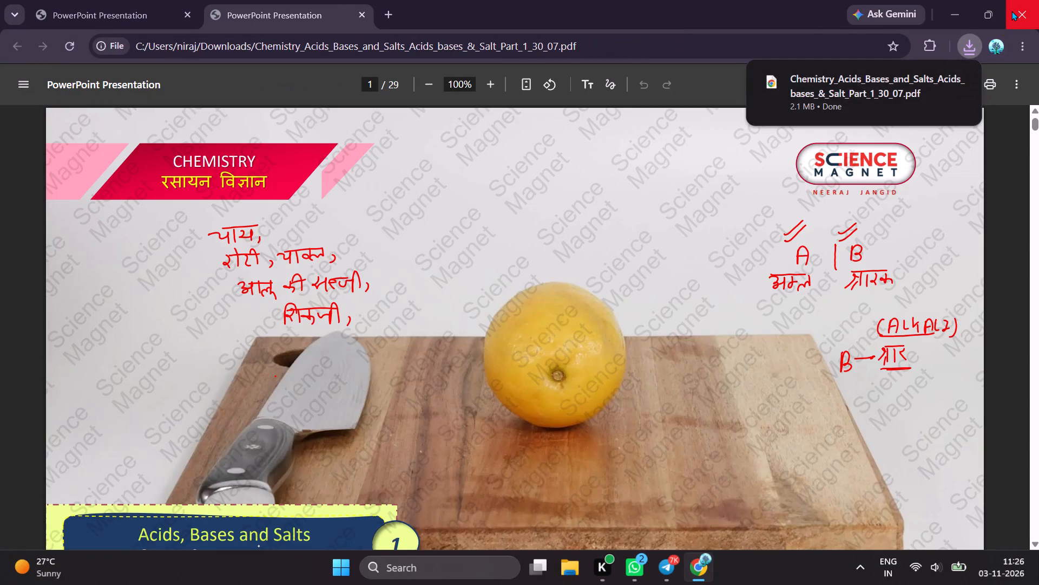
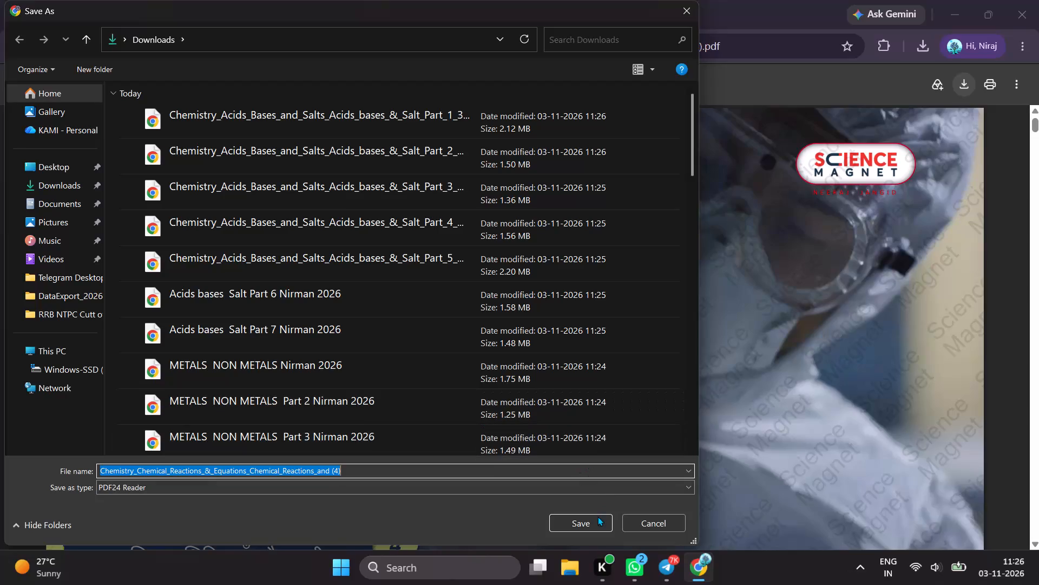
Save the open PDF in the Downloads folder under the name Chemistry_Chemical_Reactions_&_Equations_Chemical_Reactions_and (4).
{"action": "left_click", "coordinate": [597, 518]}
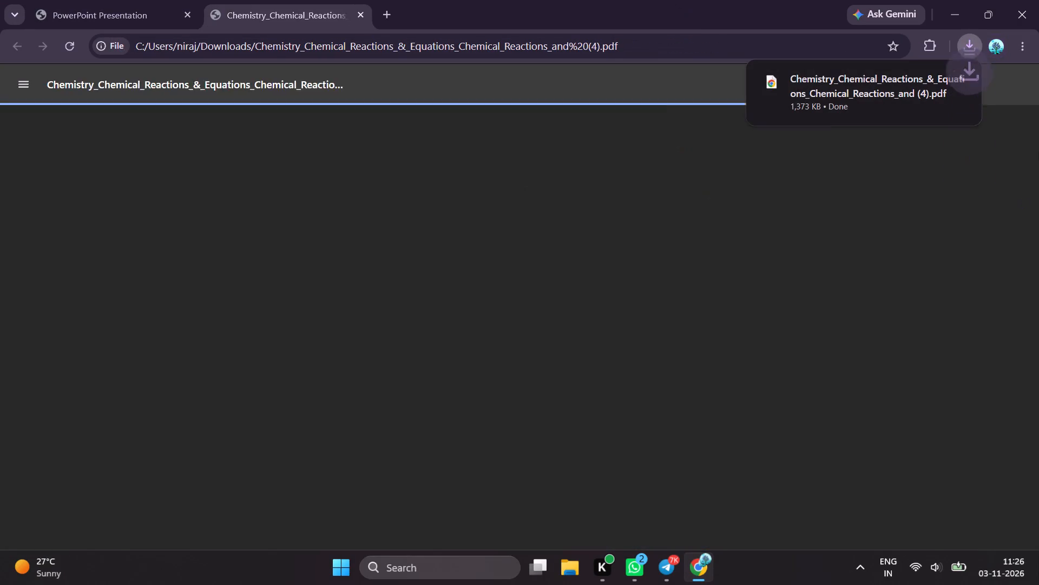
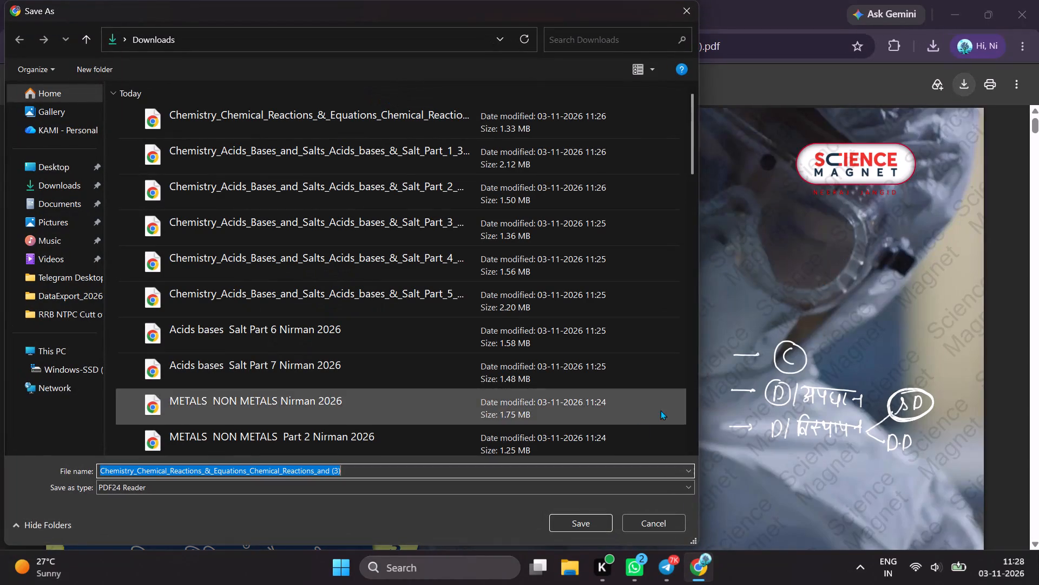
Save the open PDF in the Downloads folder under the name Chemistry_Chemical_Reactions_&_Equations_Chemical_Reactions_and (3).
{"action": "left_click", "coordinate": [599, 521]}
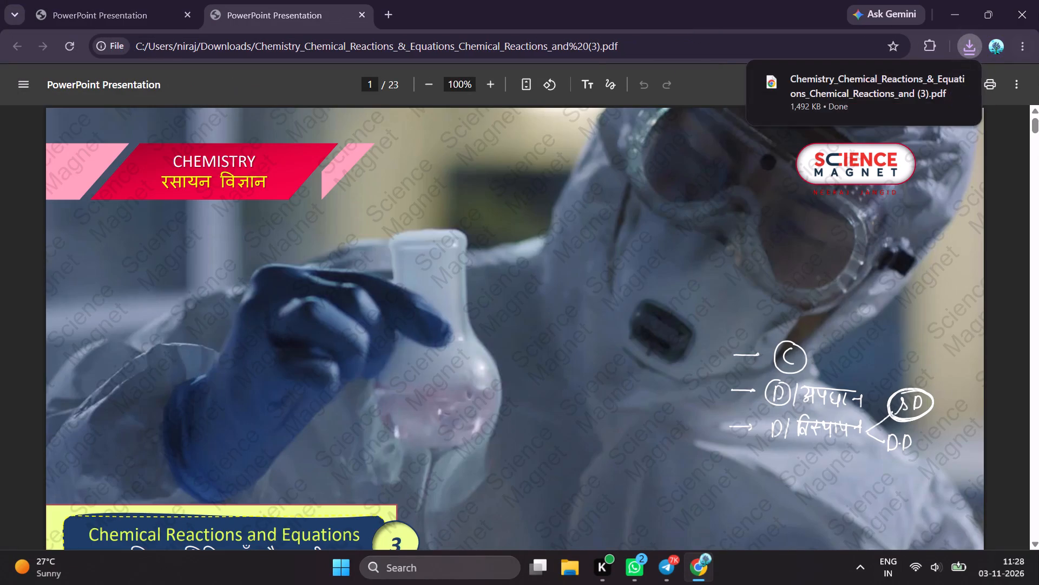
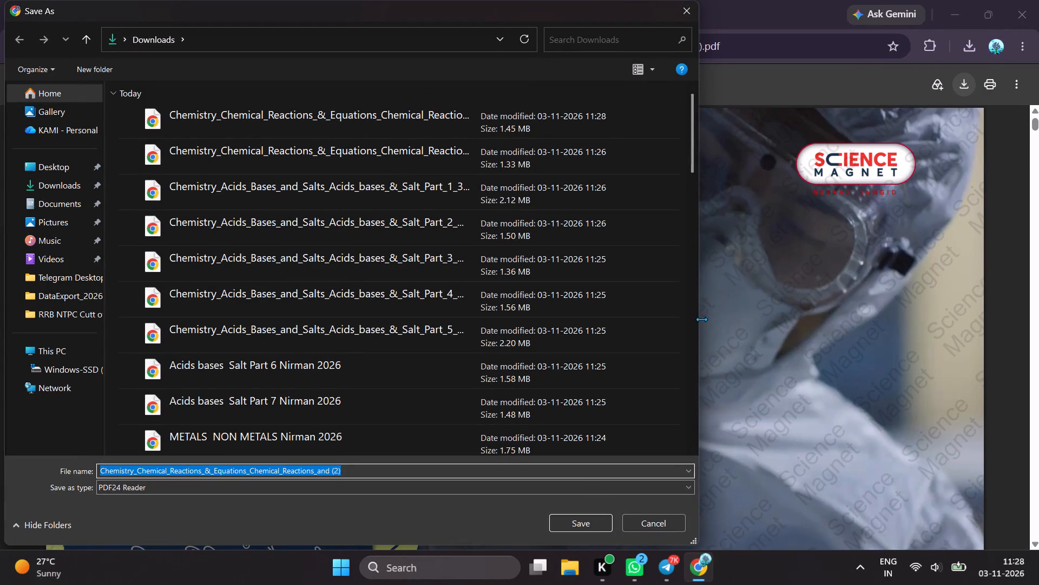
Enlarge the Save As dialog so the full file names in the Downloads folder can be read.
{"action": "left_click_drag", "start_coordinate": [701, 319], "coordinate": [857, 315]}
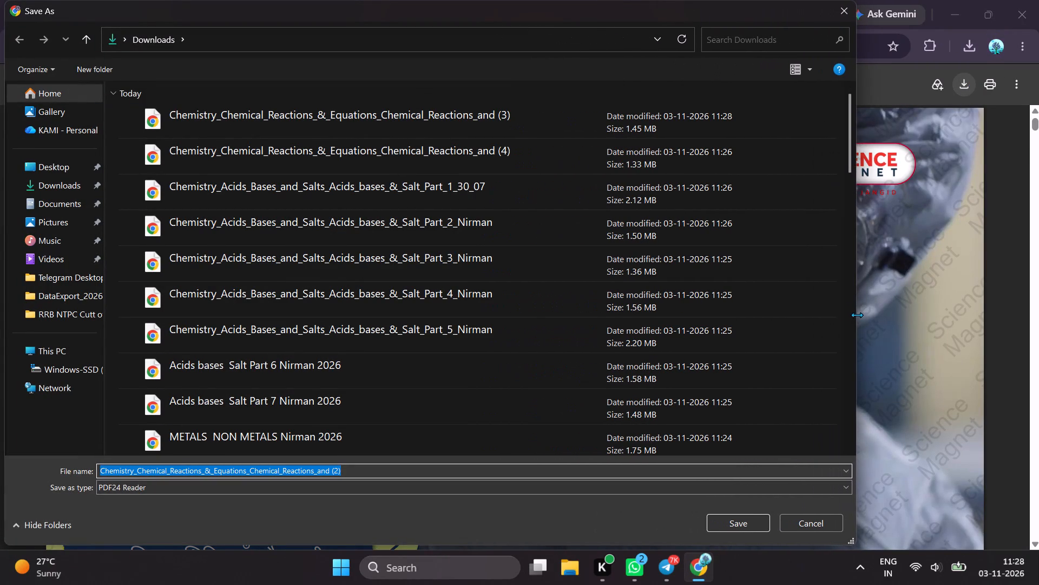
{"action": "left_click_drag", "start_coordinate": [857, 315], "coordinate": [770, 315]}
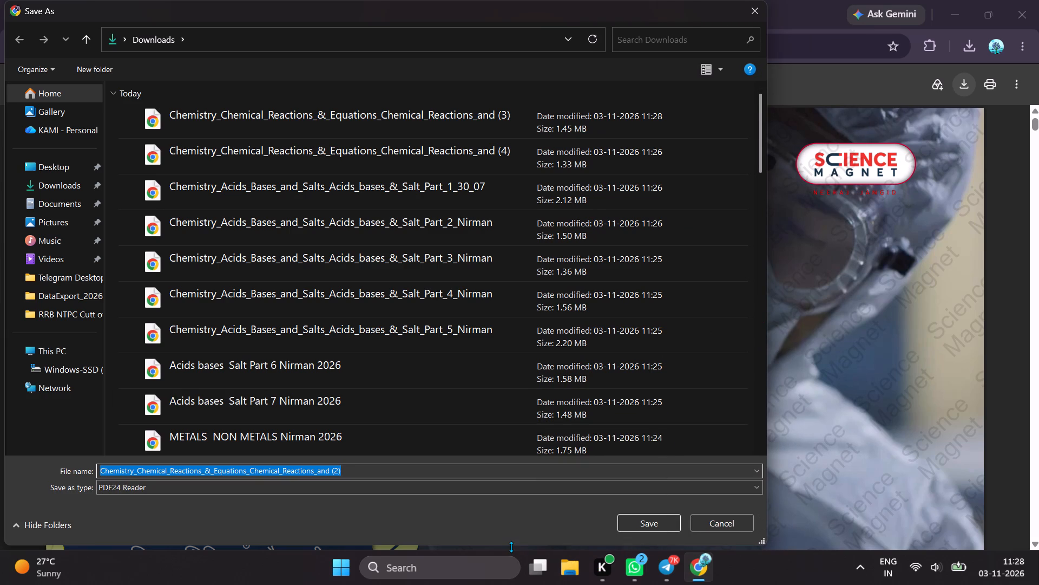
{"action": "left_click_drag", "start_coordinate": [511, 547], "coordinate": [529, 381]}
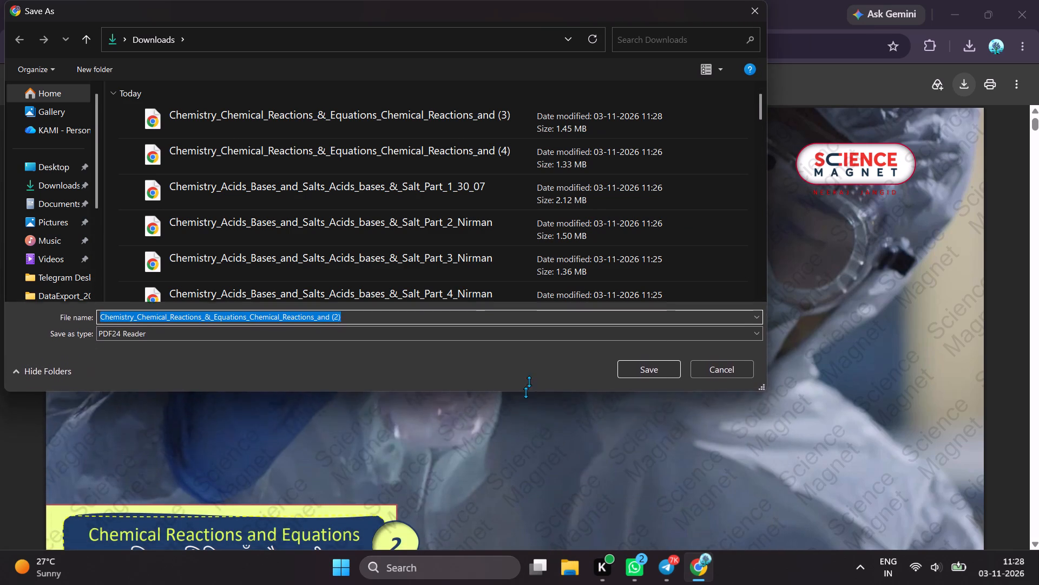
{"action": "left_click_drag", "start_coordinate": [529, 381], "coordinate": [536, 358]}
{"action": "double_click", "coordinate": [536, 358]}
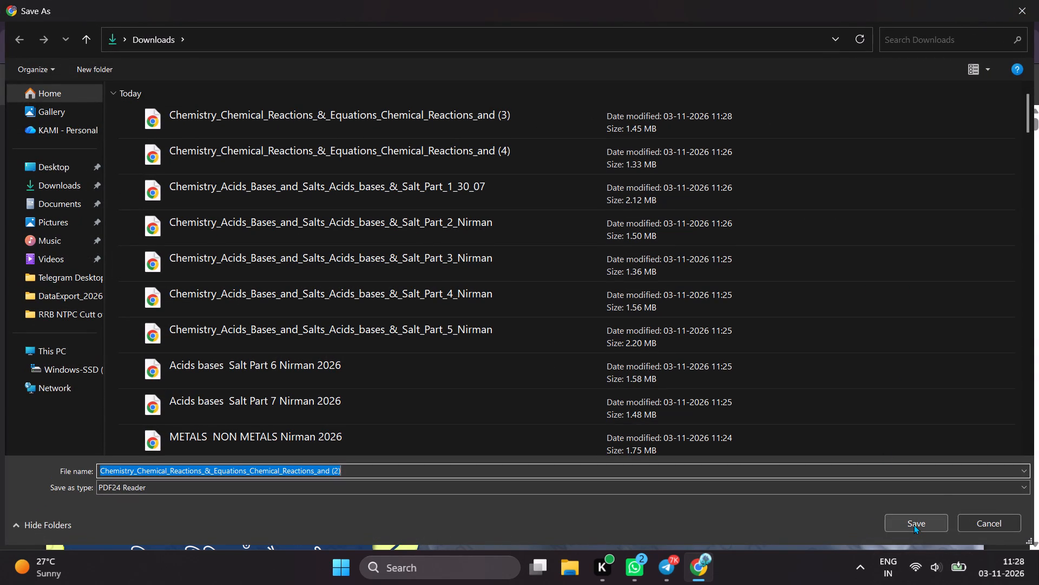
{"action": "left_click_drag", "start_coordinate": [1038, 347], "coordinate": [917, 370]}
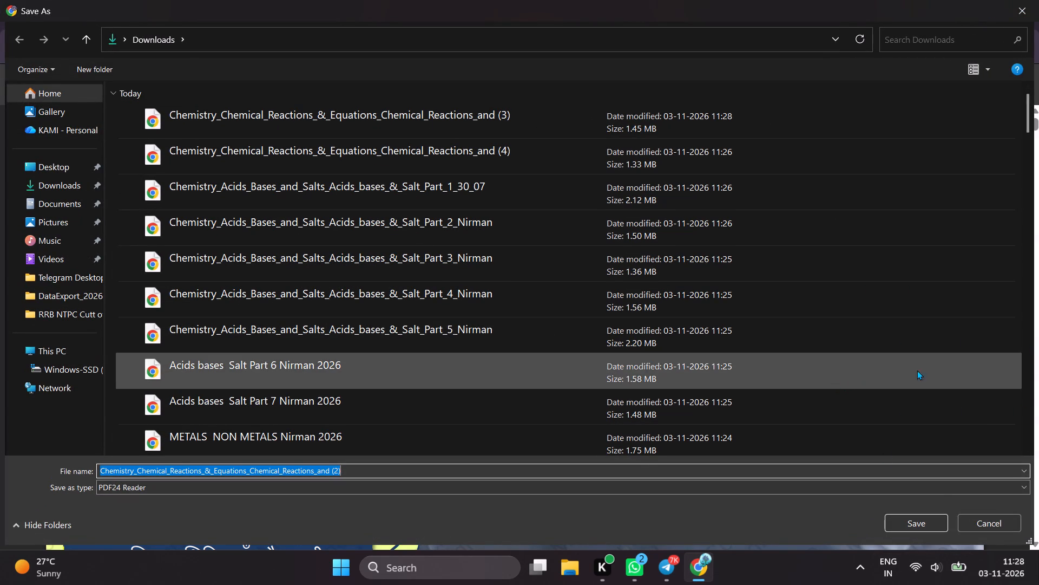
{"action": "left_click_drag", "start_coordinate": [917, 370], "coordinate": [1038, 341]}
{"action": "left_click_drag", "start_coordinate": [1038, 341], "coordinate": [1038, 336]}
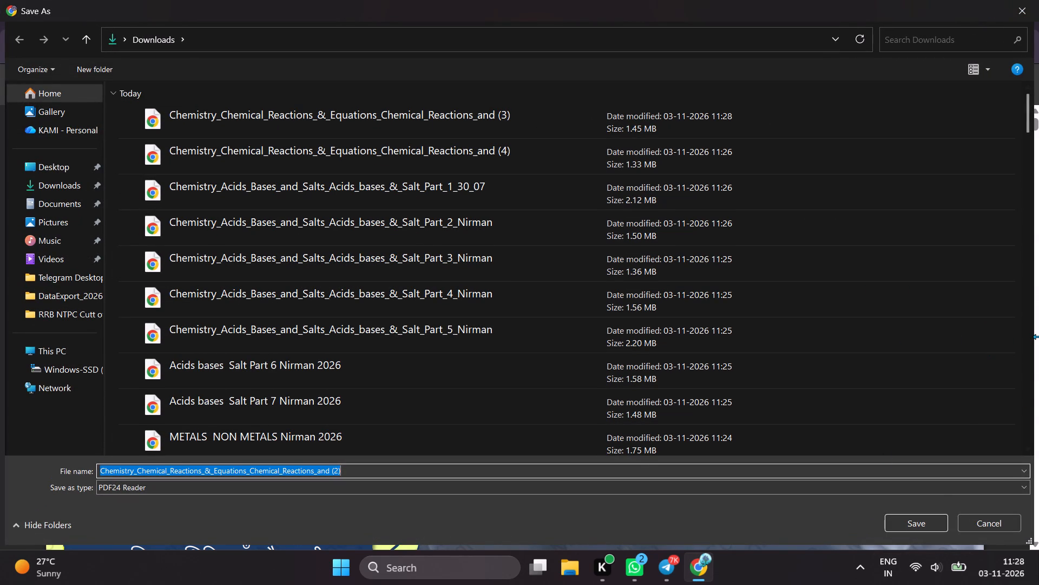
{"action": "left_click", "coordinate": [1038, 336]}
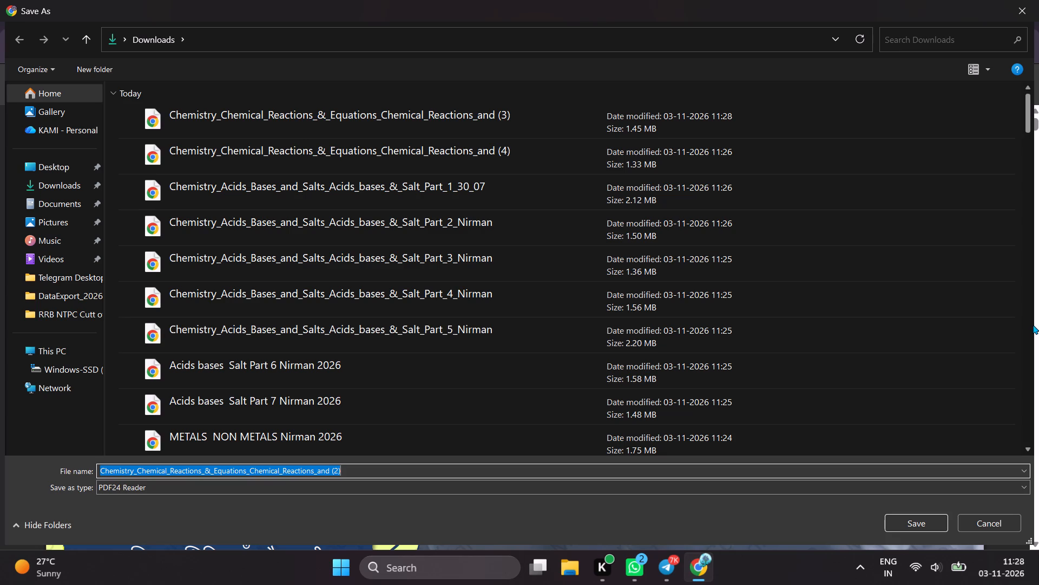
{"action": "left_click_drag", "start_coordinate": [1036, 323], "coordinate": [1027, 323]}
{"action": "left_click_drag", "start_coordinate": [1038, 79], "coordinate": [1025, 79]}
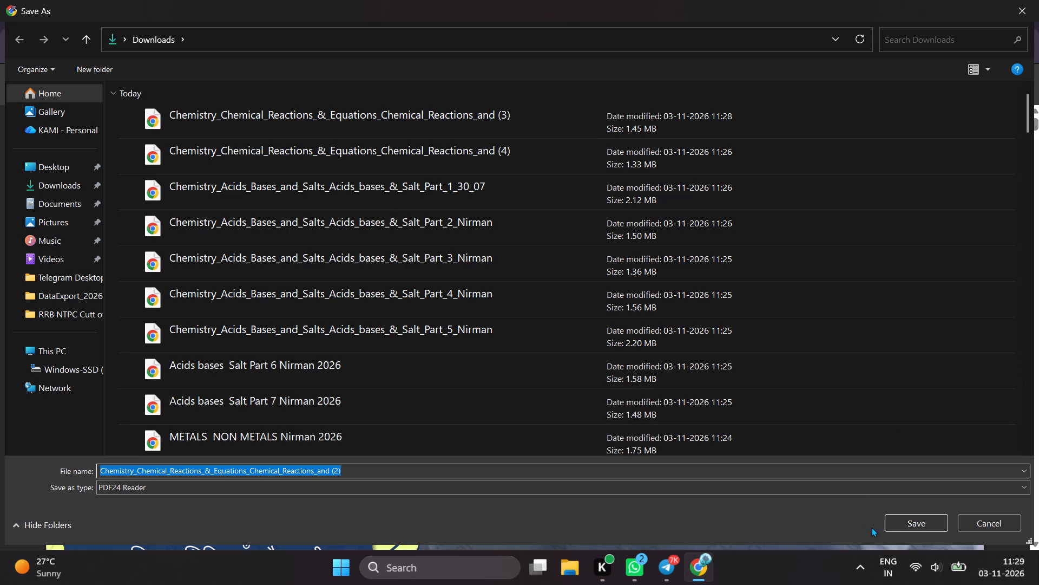
Save the open PDF in the Downloads folder under the name Chemistry_Chemical_Reactions_&_Equations_Chemical_Reactions_and (2).
{"action": "left_click", "coordinate": [889, 521]}
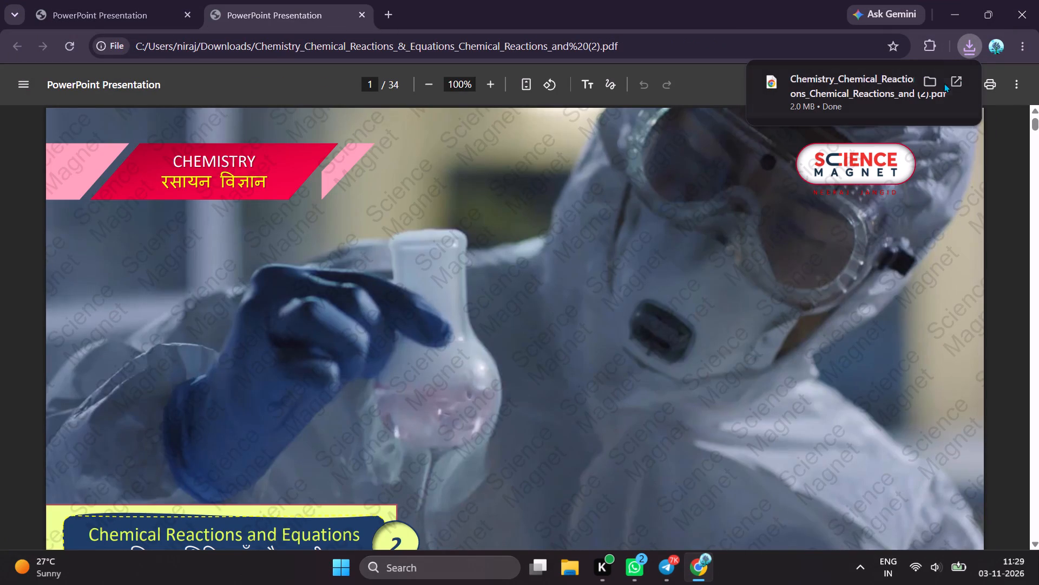
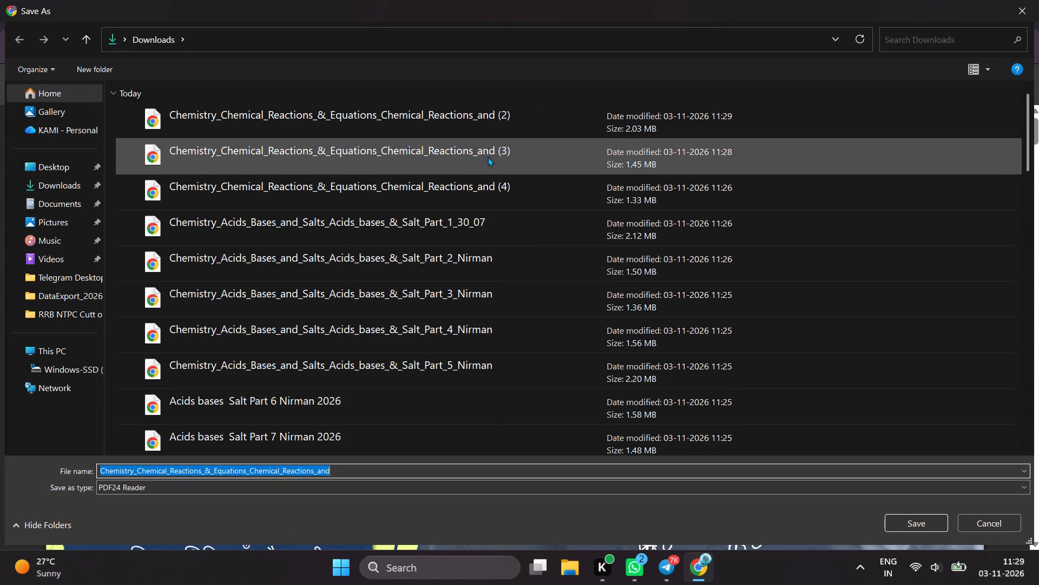
Save the open PDF in the Downloads folder under the name Chemistry_Chemical_Reactions_&_Equations_Chemical_Reactions_and.
{"action": "left_click", "coordinate": [904, 522]}
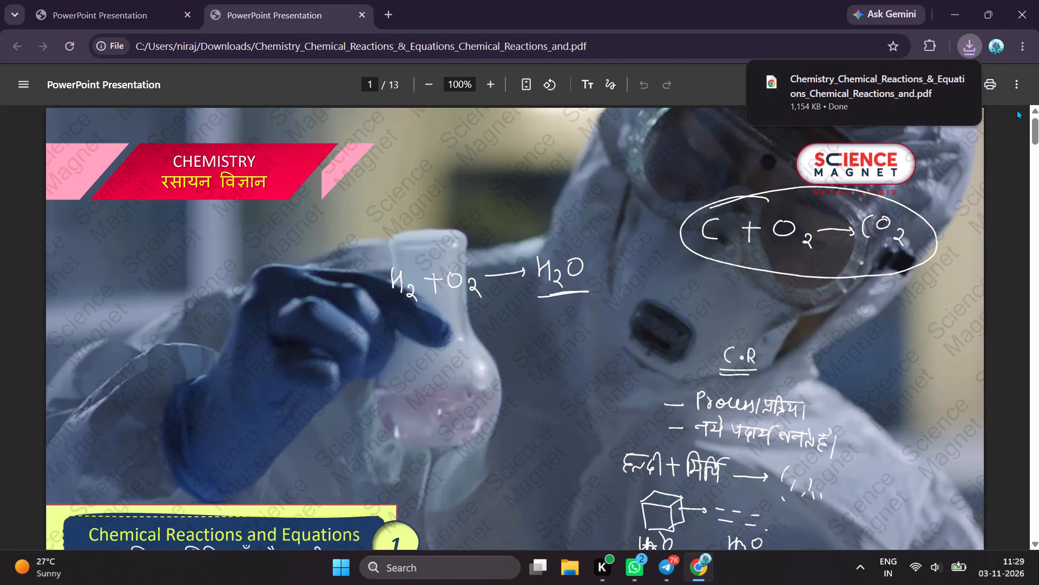
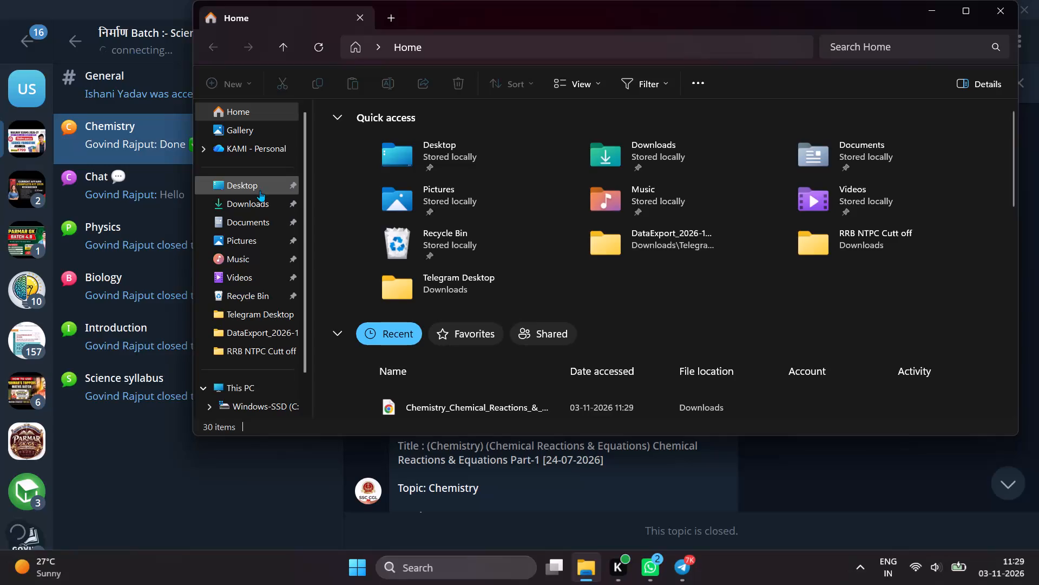
Open the Downloads folder in File Explorer to view the saved chemistry PDFs.
{"action": "left_click", "coordinate": [259, 209]}
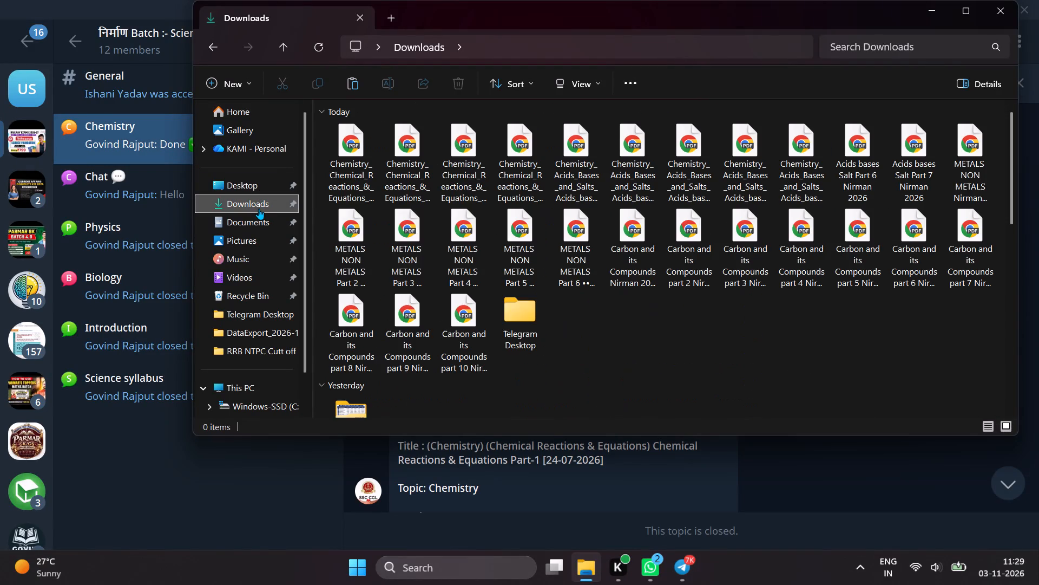
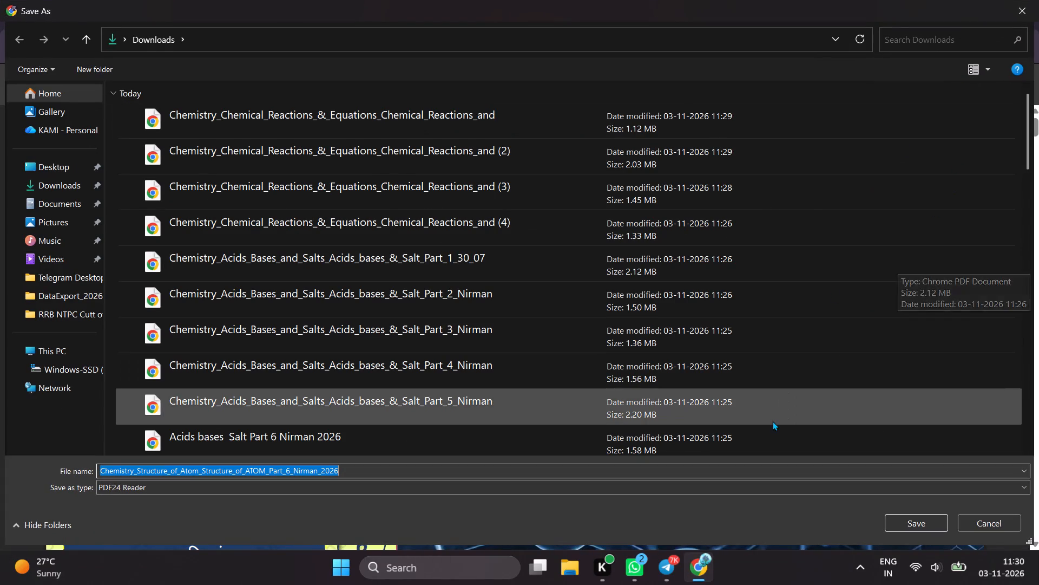
Save the open PDF in the Downloads folder under the name Chemistry_Structure_of_Atom_Structure_of_ATOM_Part_6_Nirman_2026.
{"action": "left_click", "coordinate": [890, 515]}
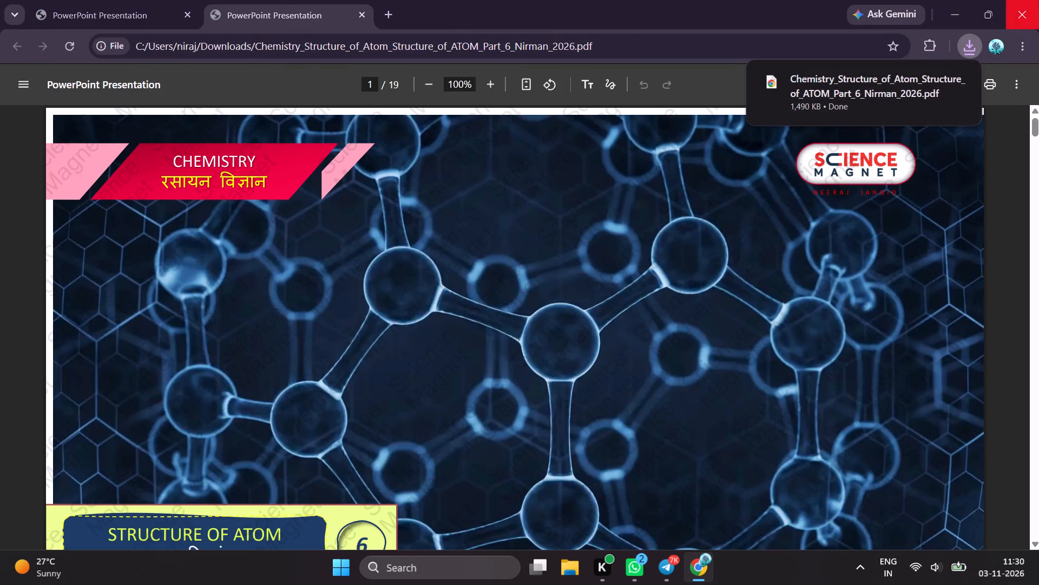
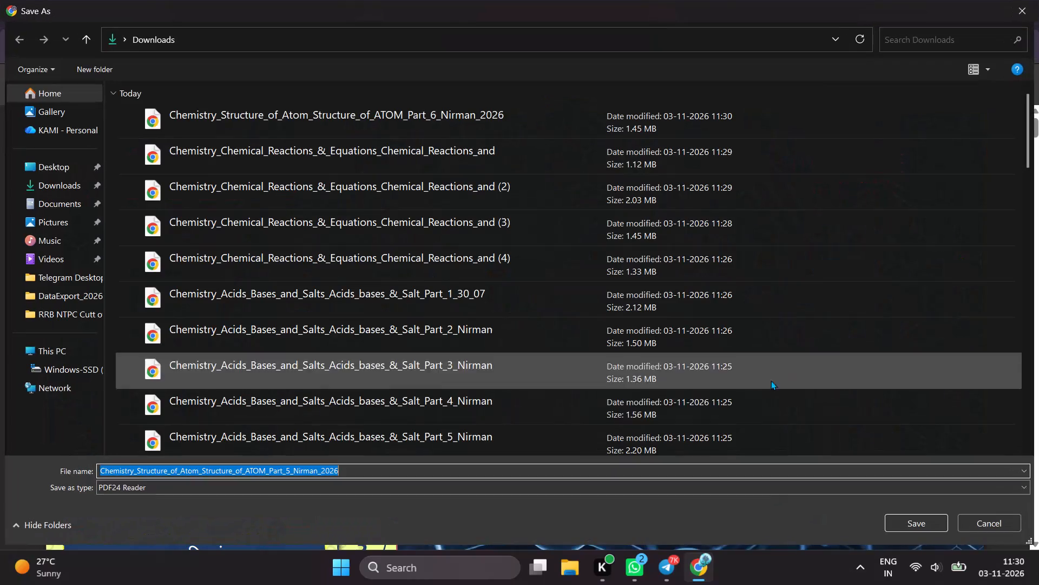
Save the Structure of Atom Part 5 PDF to Downloads as Chemistry_Structure_of_Atom_Structure_of_ATOM_Part_5_Nirman_2026.
{"action": "left_click", "coordinate": [906, 526]}
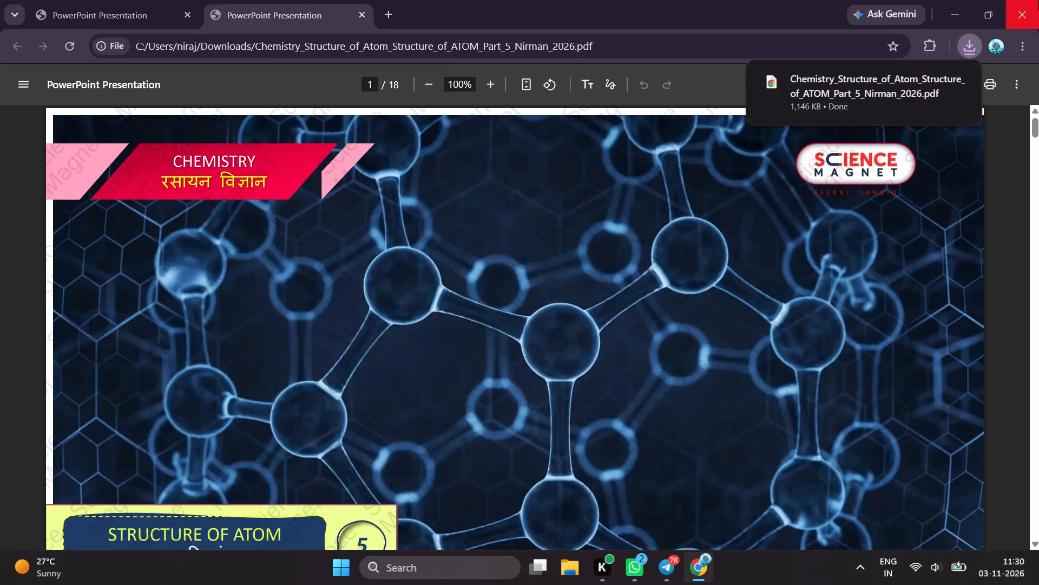
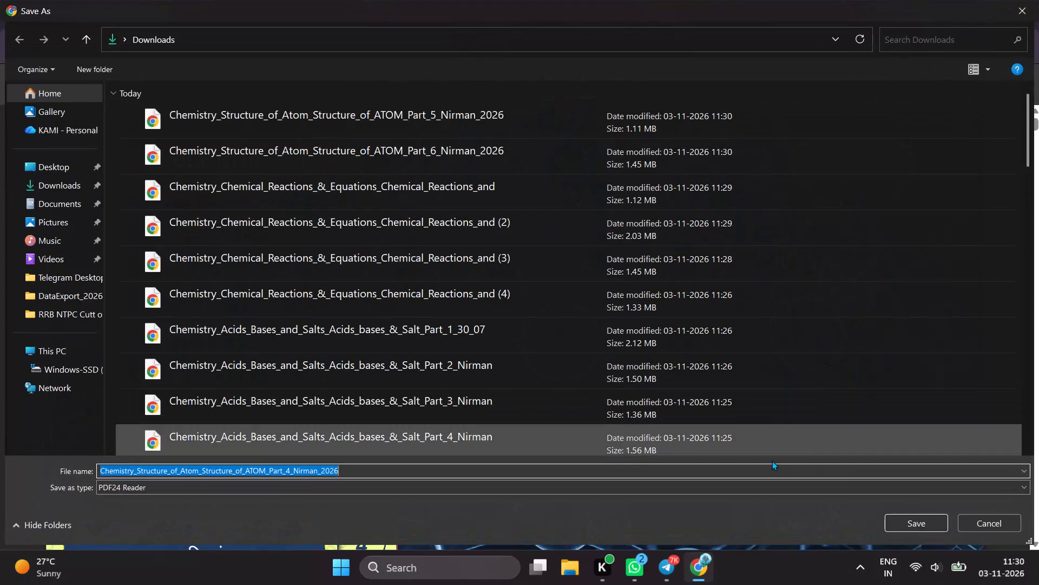
Save the Structure of Atom Part 4 PDF to Downloads as Chemistry_Structure_of_Atom_Structure_of_ATOM_Part_4_Nirman_2026.
{"action": "left_click", "coordinate": [917, 527]}
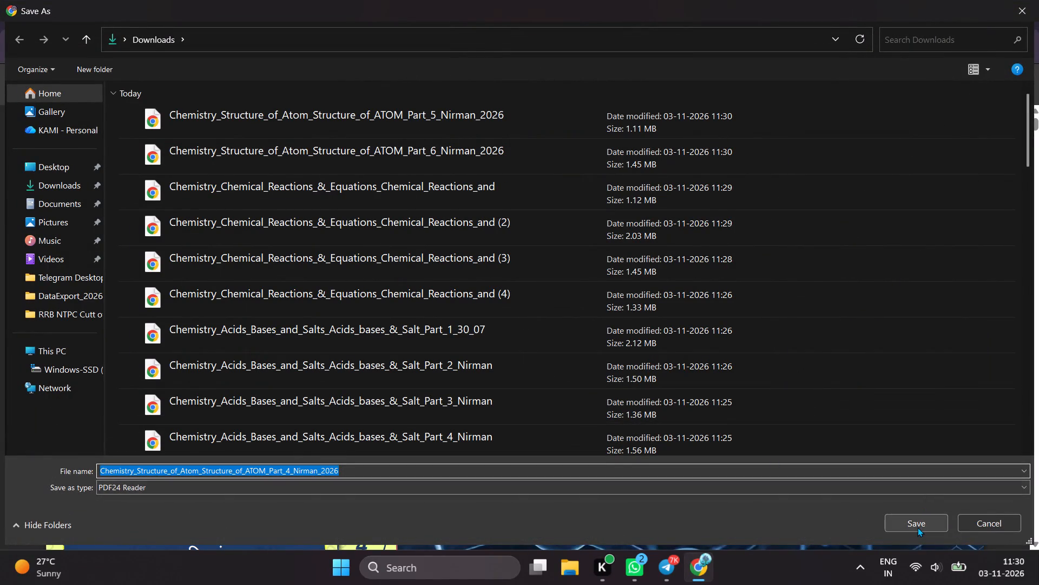
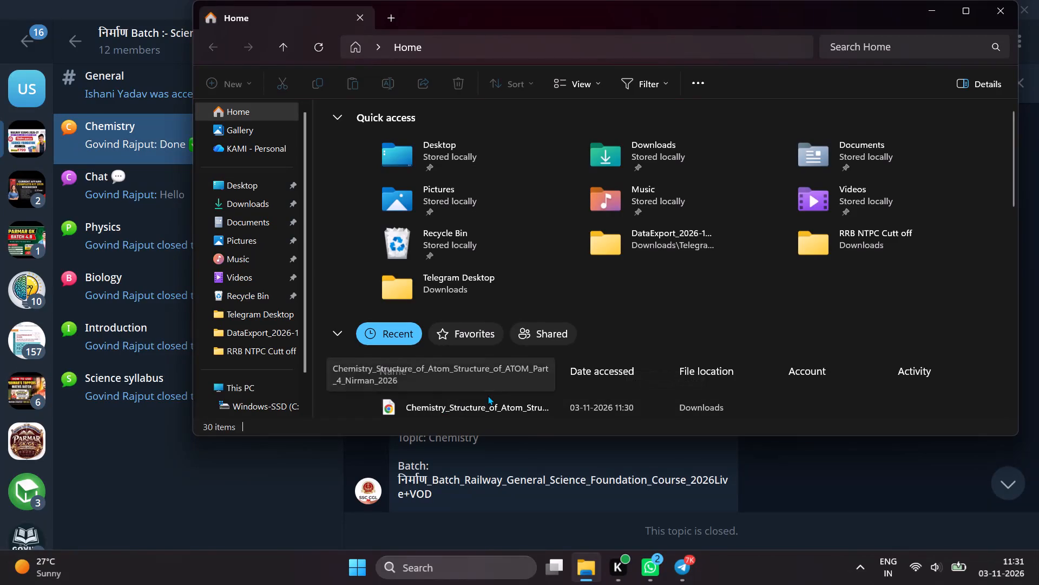
Select the most recent Chemistry_Str… PDF from Downloads in File Explorer's recent files.
{"action": "left_click", "coordinate": [459, 405]}
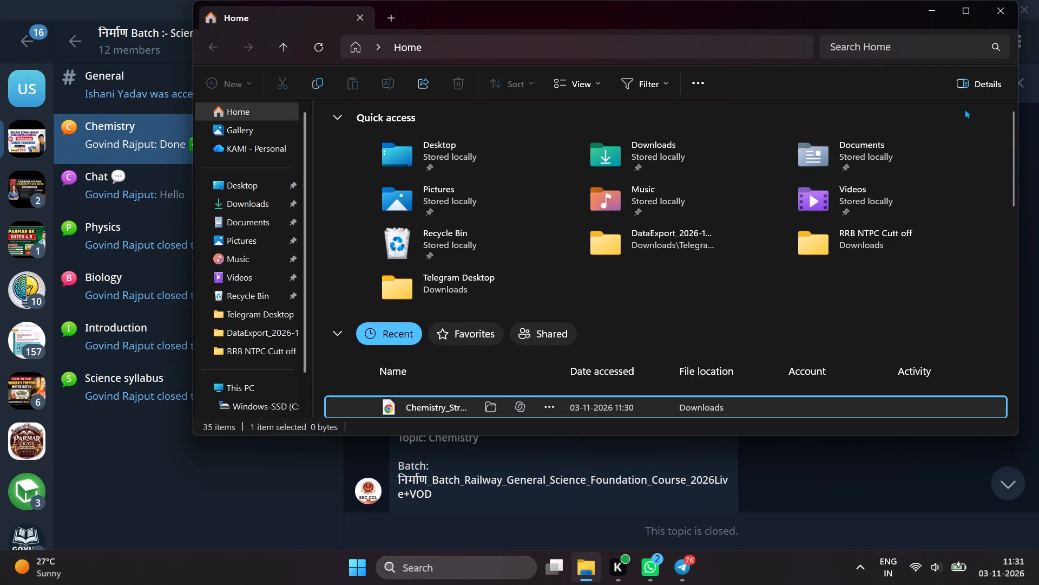
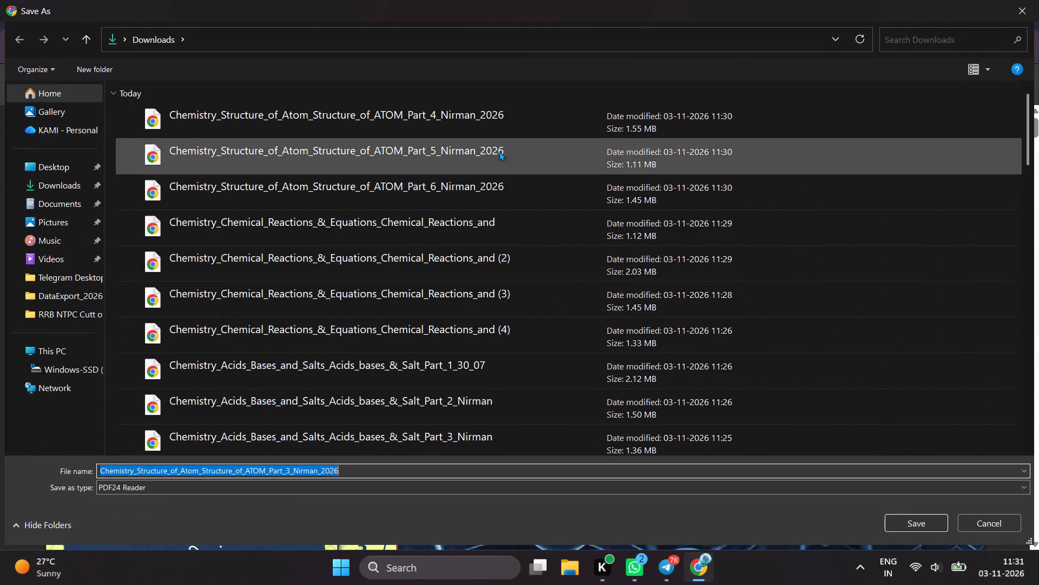
Save the Structure of Atom Part 3 PDF to Downloads as Chemistry_Structure_of_Atom_Structure_of_ATOM_Part_3_Nirman_2026.
{"action": "left_click", "coordinate": [1038, 15]}
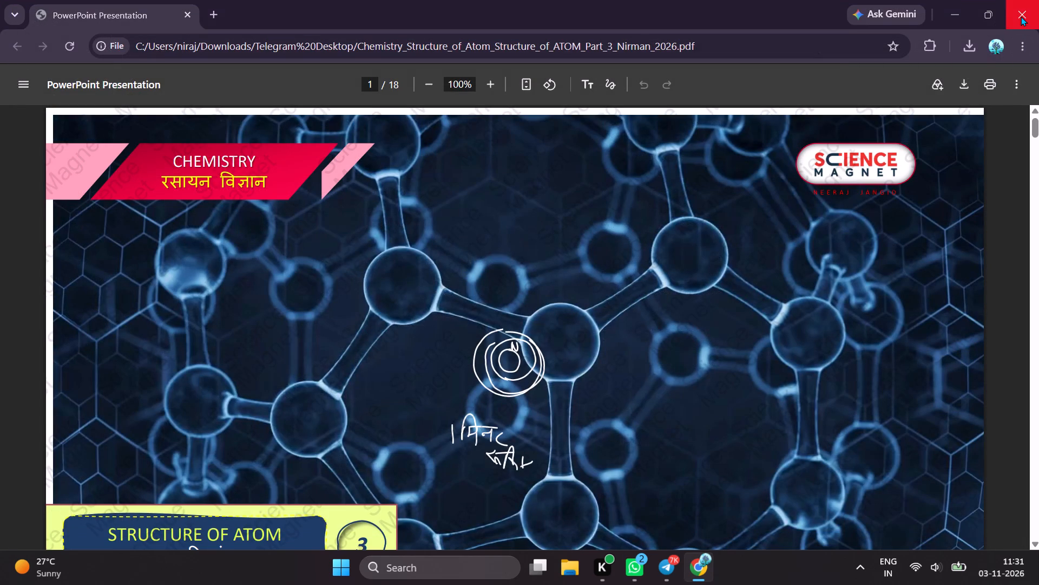
{"action": "left_click", "coordinate": [961, 83]}
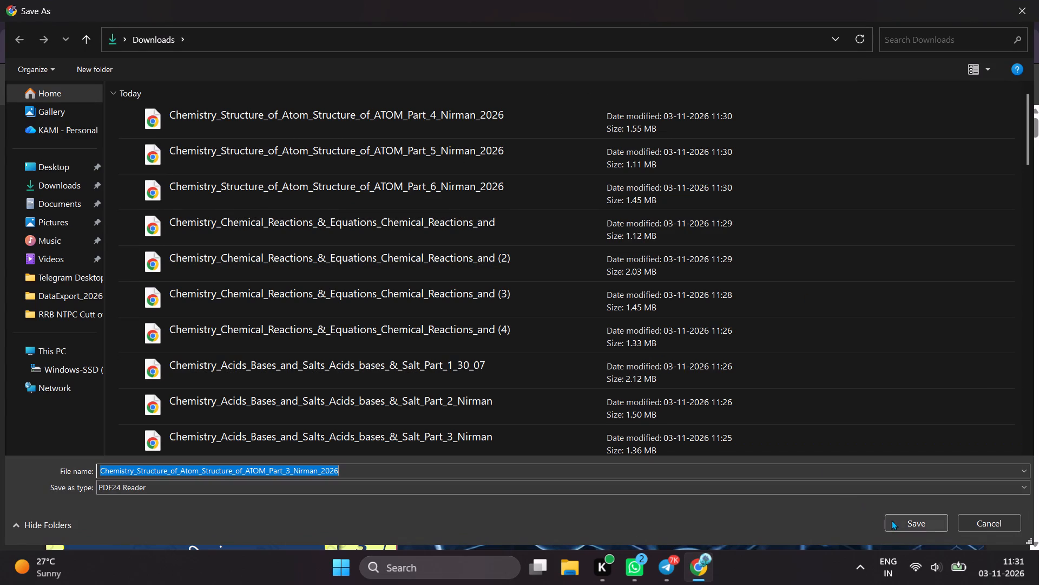
{"action": "left_click", "coordinate": [891, 520]}
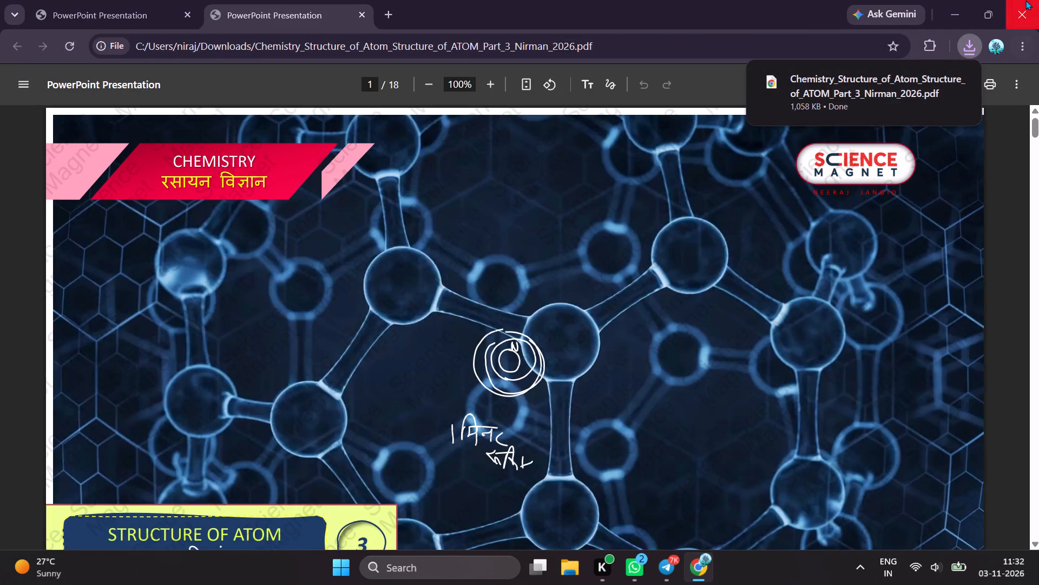
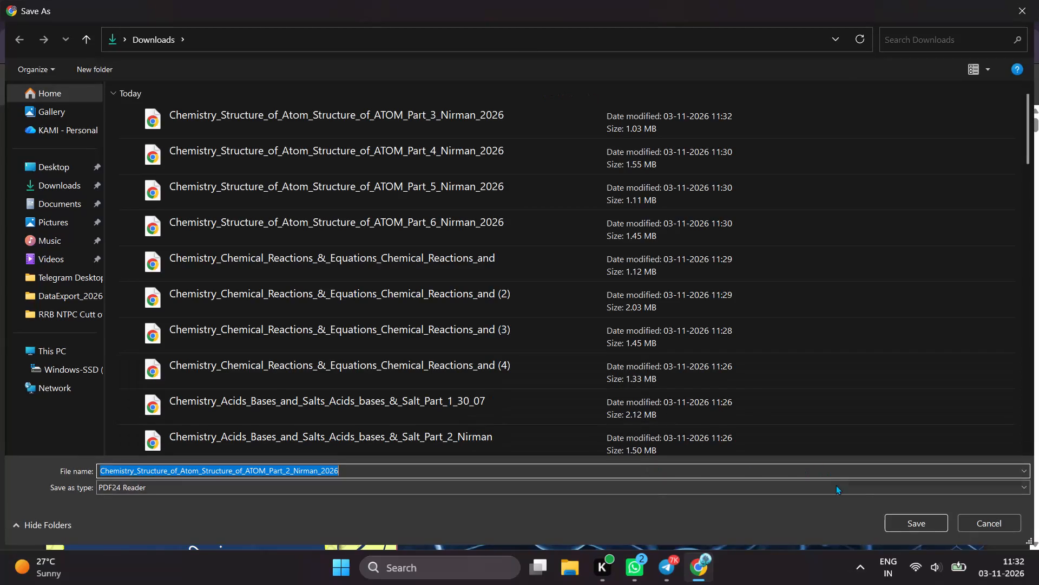
Save the Structure of Atom Part 2 PDF to Downloads as Chemistry_Structure_of_Atom_Structure_of_ATOM_Part_2_Nirman_2026.
{"action": "left_click", "coordinate": [902, 525]}
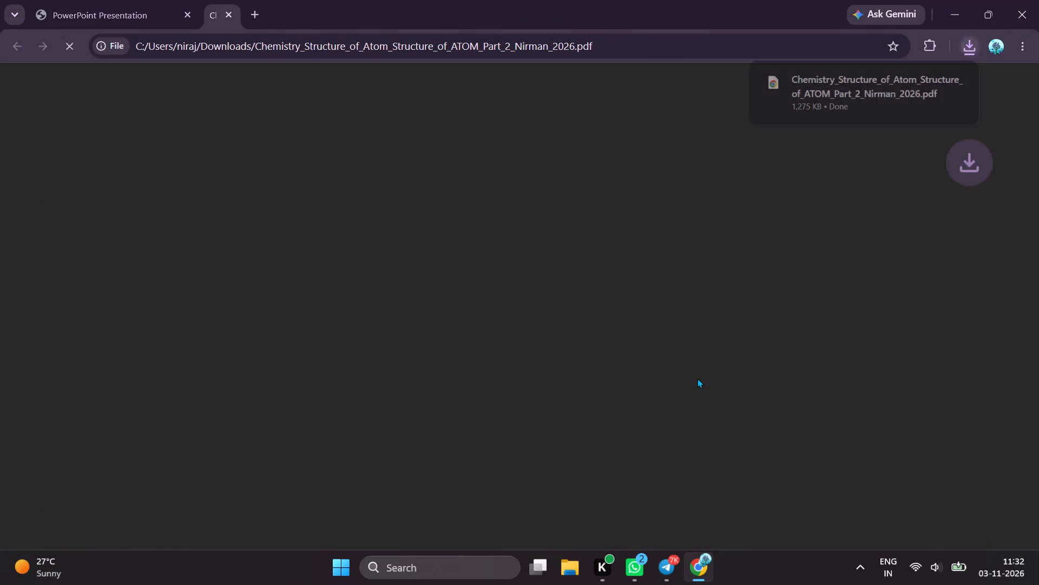
{"action": "scroll", "coordinate": [648, 296], "scroll_direction": "up", "scroll_amount": 5}
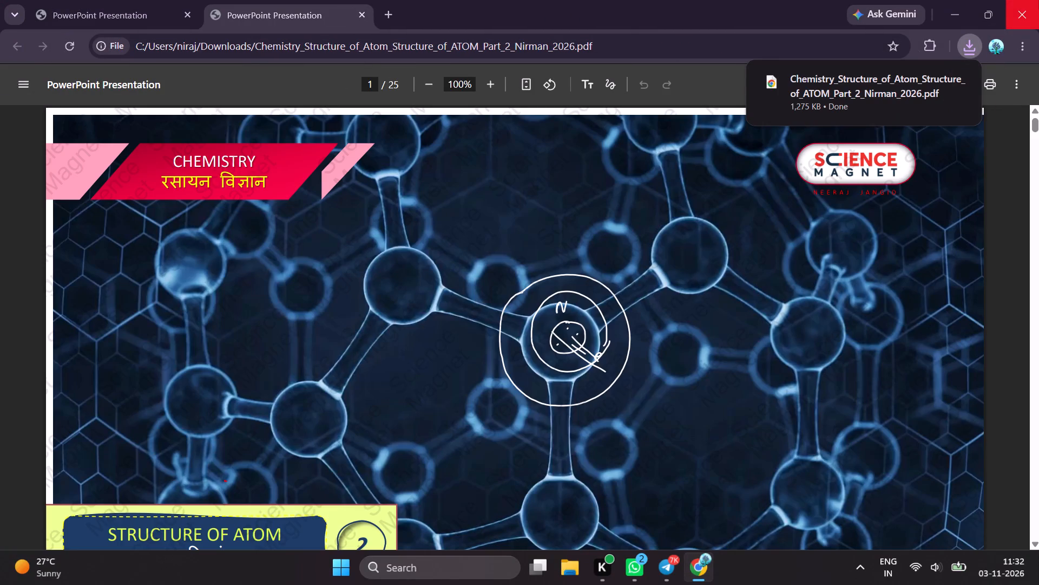
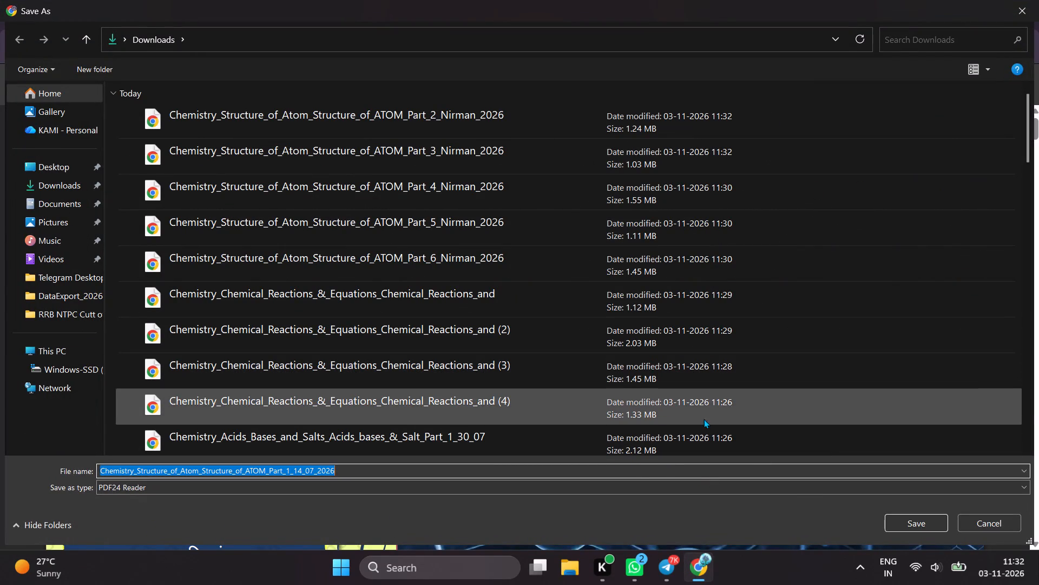
Save the Structure of Atom Part 1 PDF to Downloads as Chemistry_Structure_of_Atom_Structure_of_ATOM_Part_1_14_07_2026.
{"action": "left_click", "coordinate": [909, 525]}
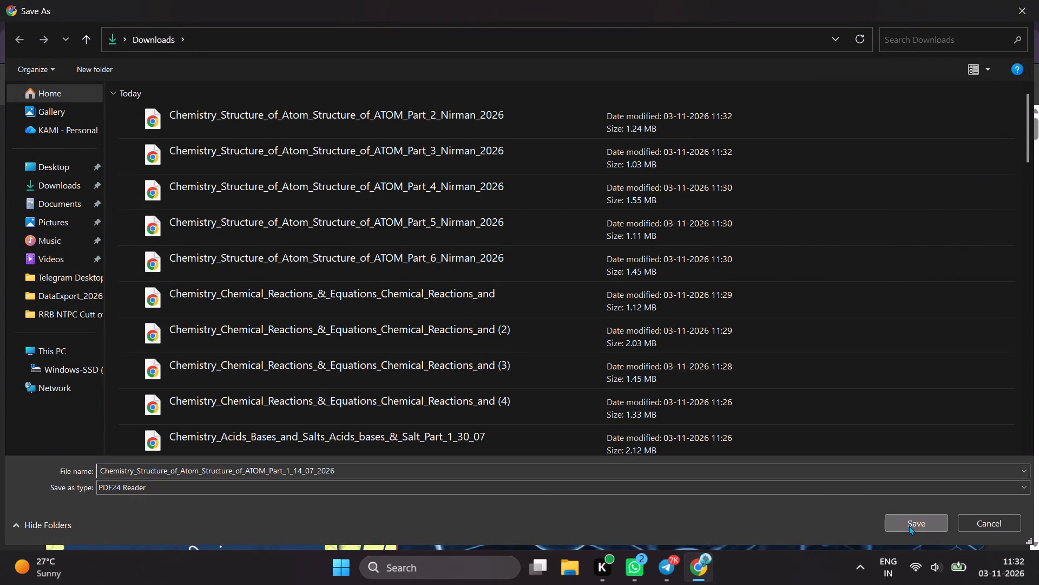
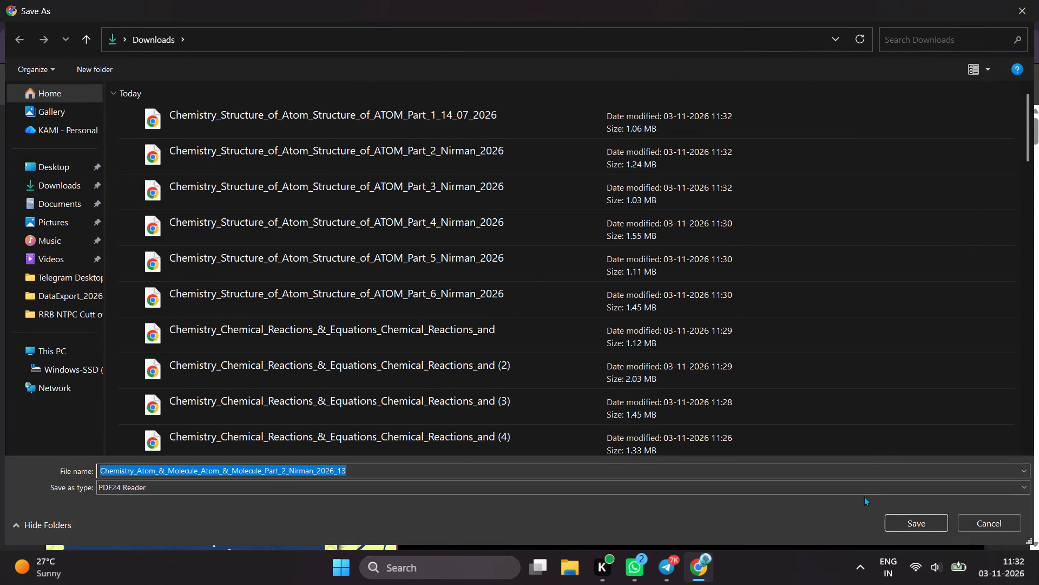
Save the Atom & Molecule Part 2 PDF to Downloads as Chemistry_Atom_&_Molecule_Atom_&_Molecule_Part_2_Nirman_2026_13.
{"action": "left_click", "coordinate": [894, 518]}
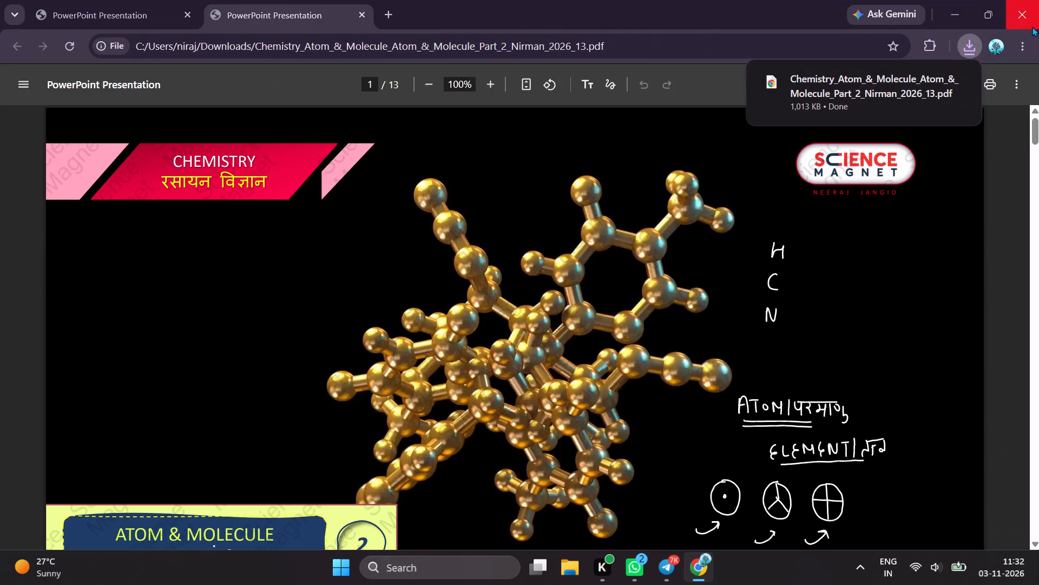
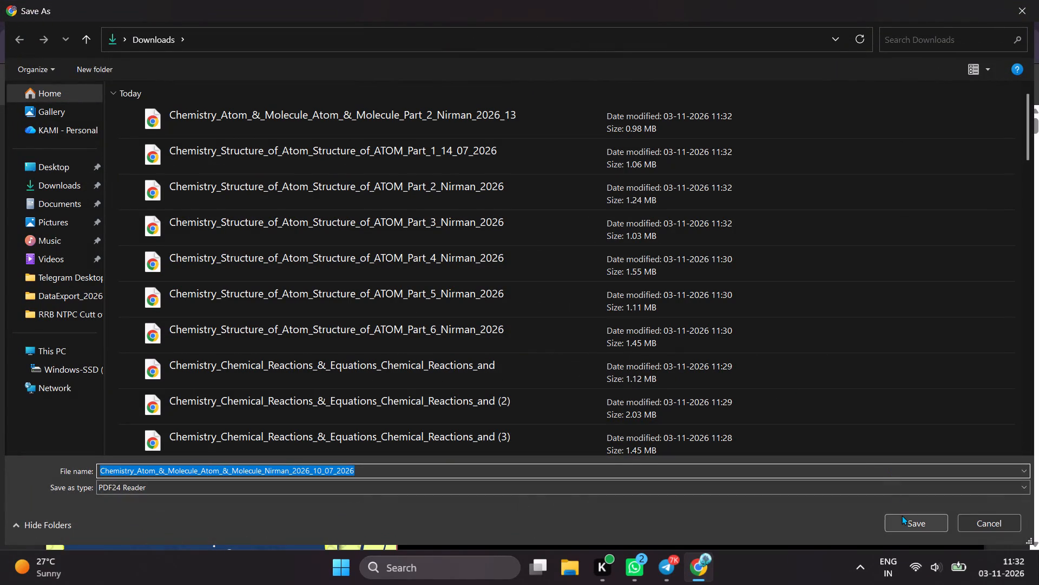
Save the first Atom & Molecule PDF to Downloads as Chemistry_Atom_&_Molecule_Atom_&_Molecule_Nirman_2026_10_07_2026.
{"action": "left_click", "coordinate": [902, 515]}
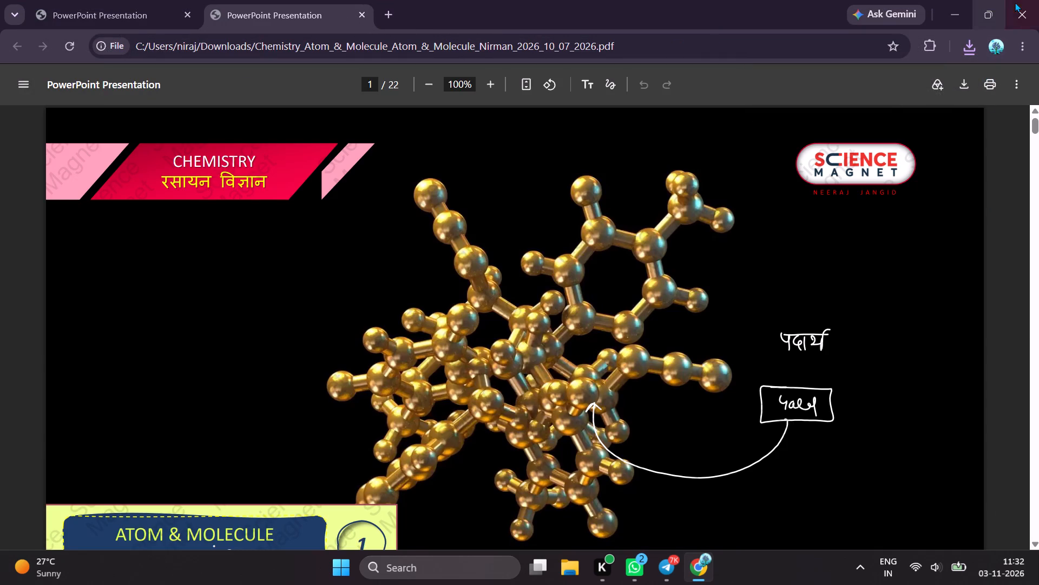
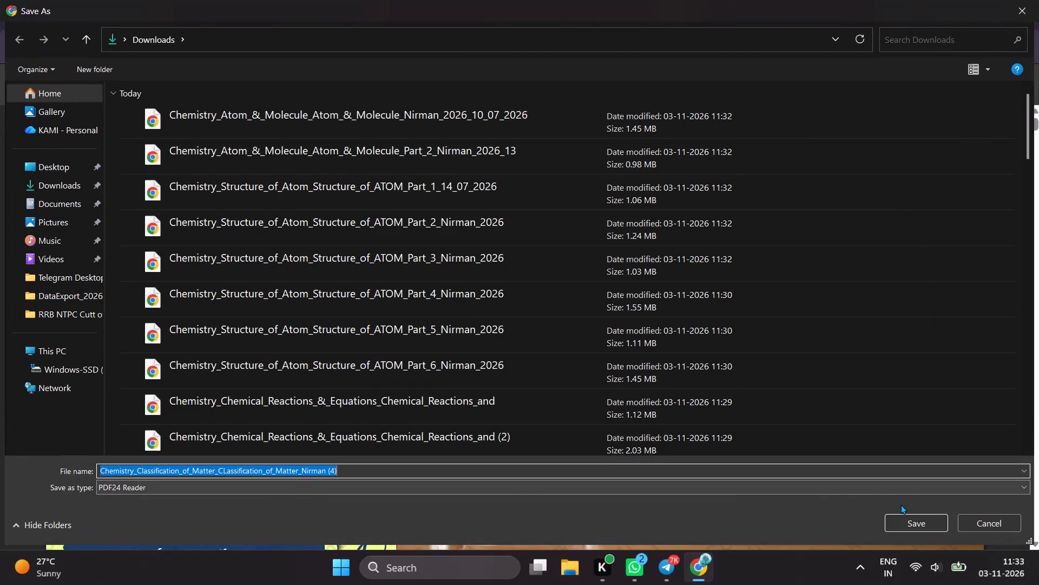
Save the fourth Classification of Matter PDF to Downloads as Chemistry_Classification_of_Matter_CLassification_of_Matter_Nirman (4).
{"action": "left_click", "coordinate": [908, 517]}
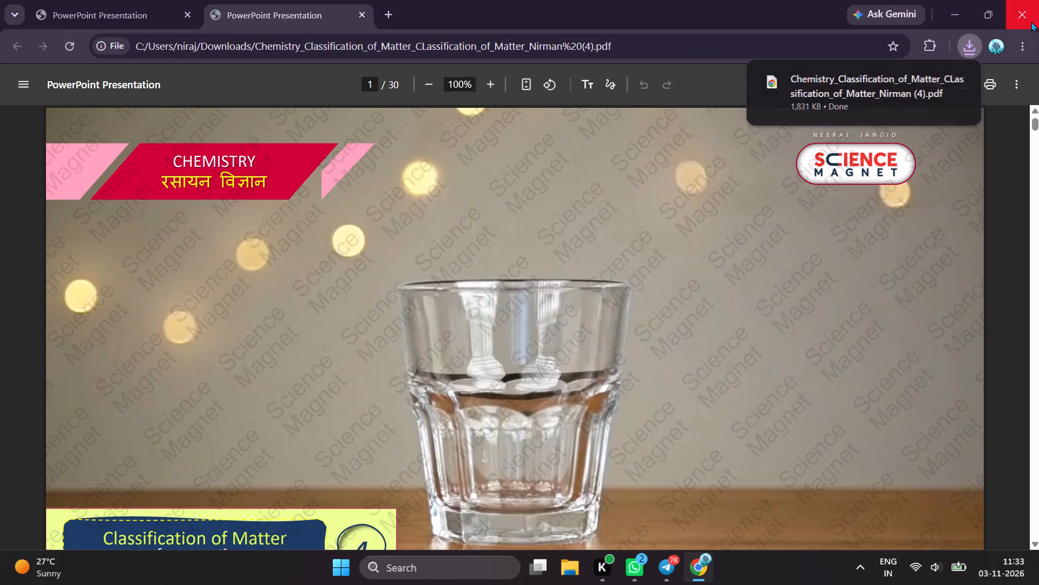
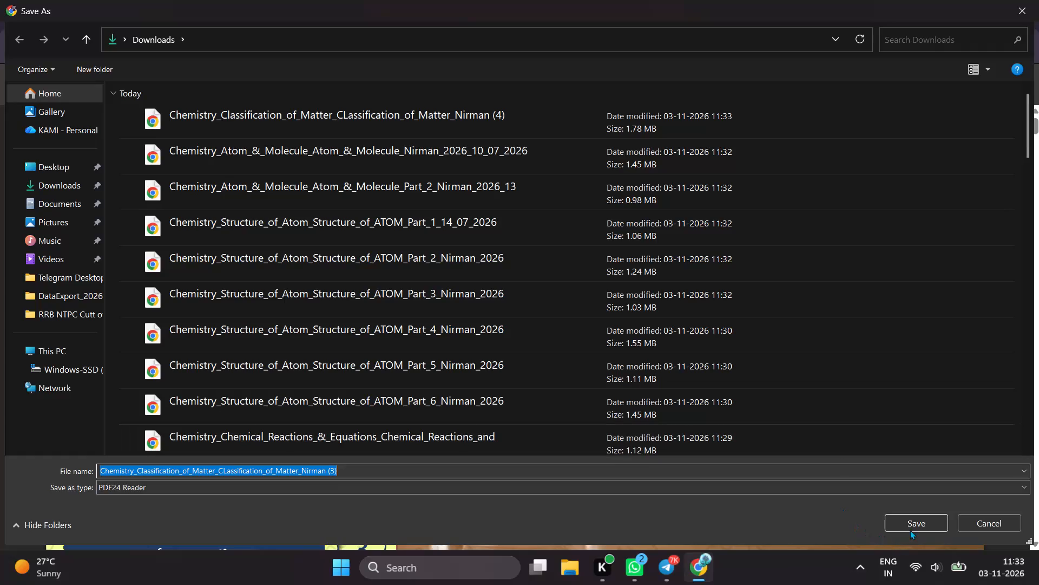
Save the PDF to Downloads as Chemistry_Classification_of_Matter_CLassification_of_Matter_Nirman (3).
{"action": "left_click", "coordinate": [912, 526]}
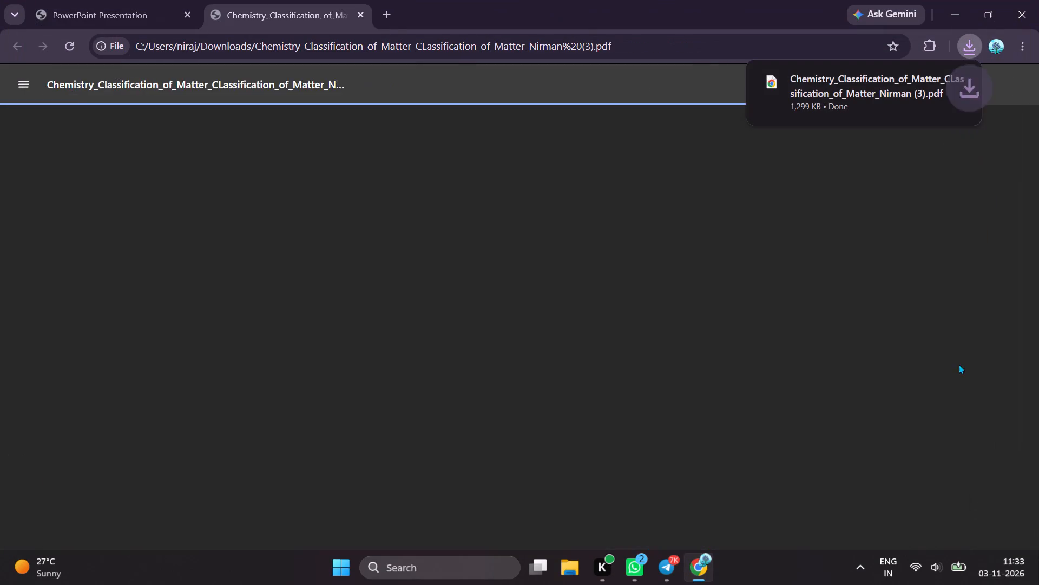
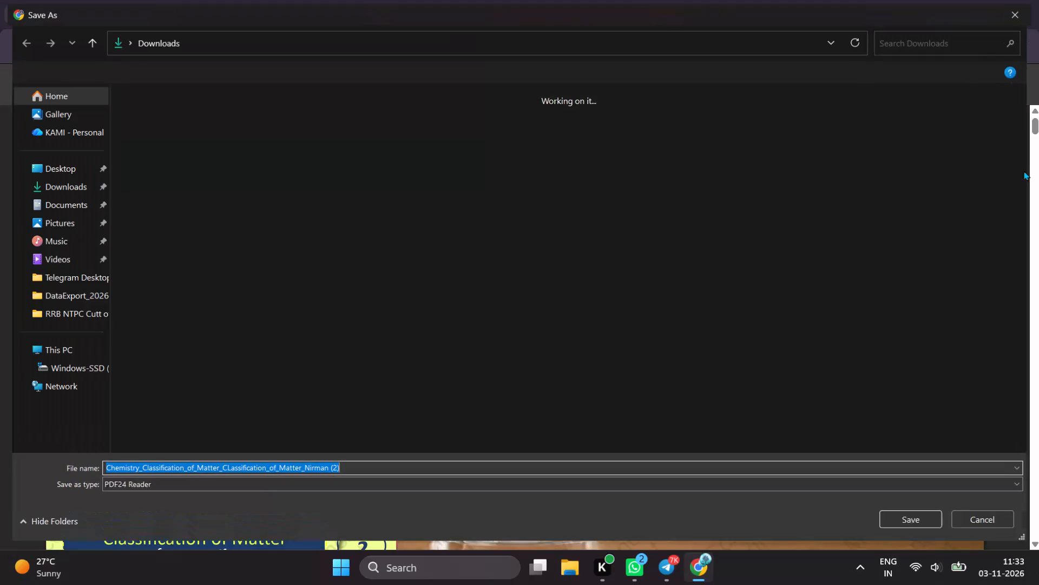
Save the PDF to Downloads as Chemistry_Classification_of_Matter_CLassification_of_Matter_Nirman (2).
{"action": "left_click", "coordinate": [918, 518]}
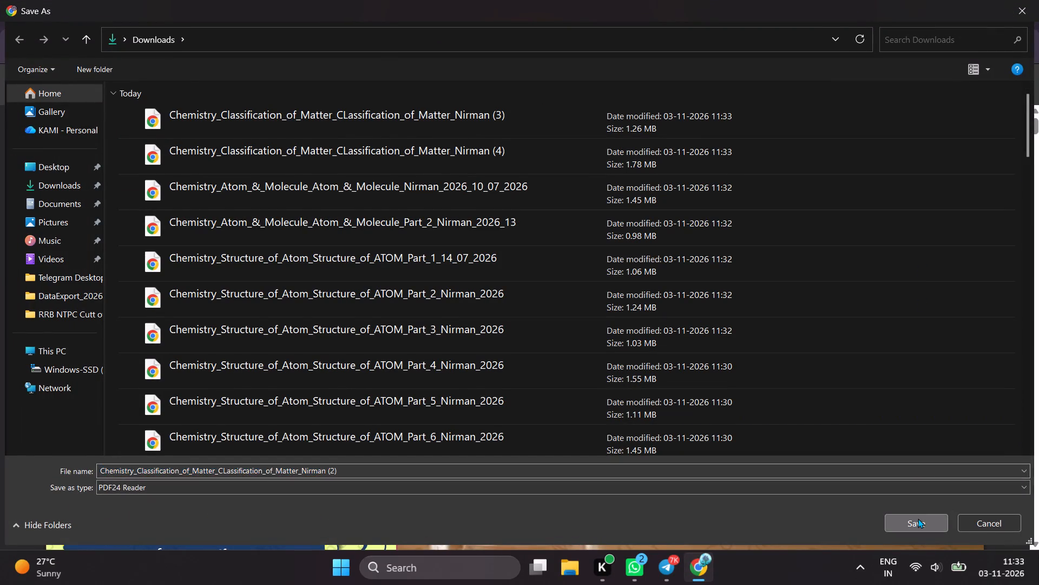
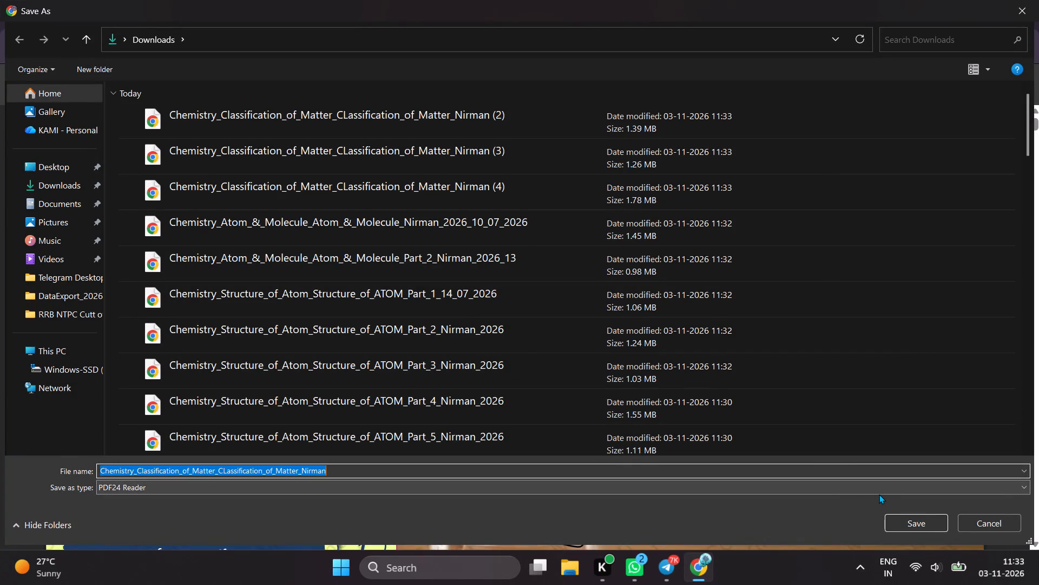
Save the PDF to Downloads as Chemistry_Classification_of_Matter_CLassification_of_Matter_Nirman.
{"action": "left_click", "coordinate": [902, 528]}
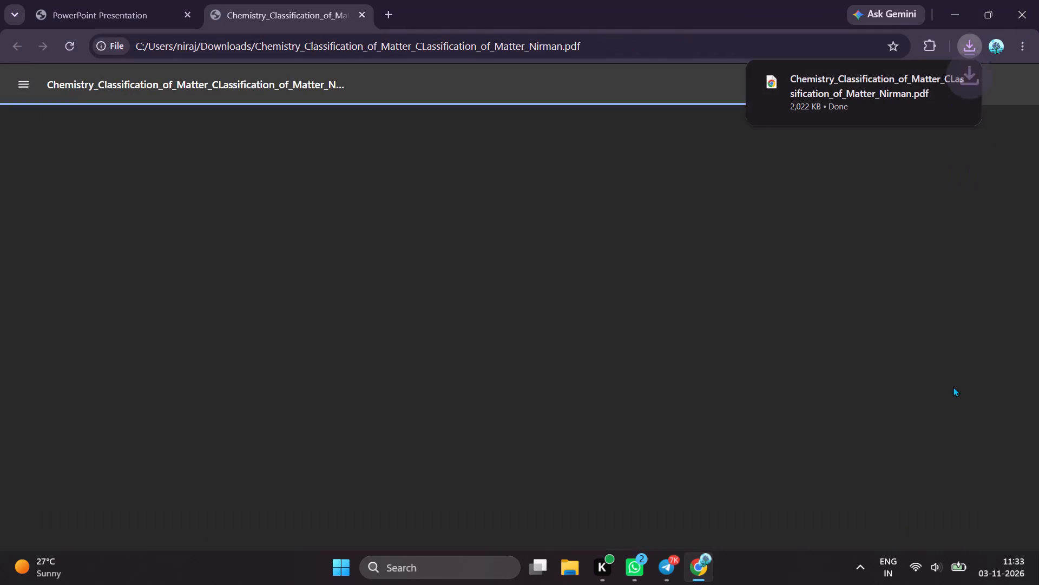
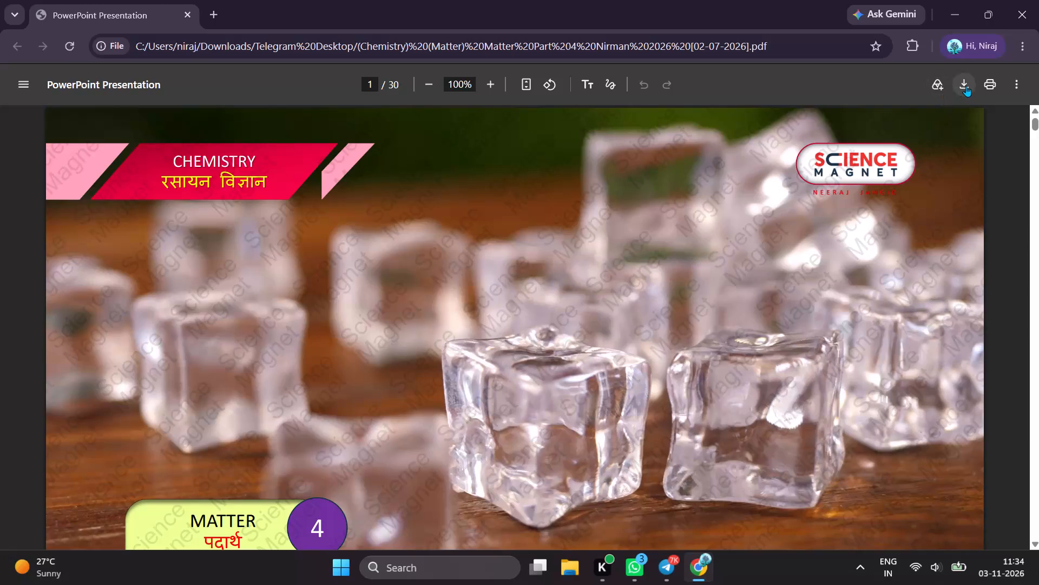
Save the Matter Part 4 PDF to Downloads as (Chemistry) (Matter) Matter Part 4 Nirman 2026 [02-07-2026].
{"action": "left_click", "coordinate": [966, 86]}
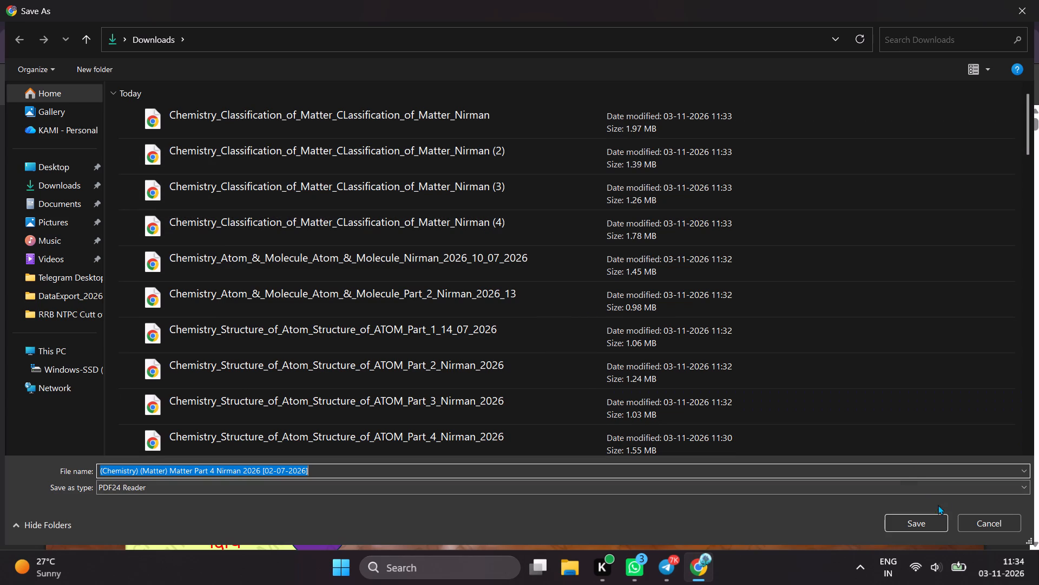
{"action": "left_click", "coordinate": [922, 517]}
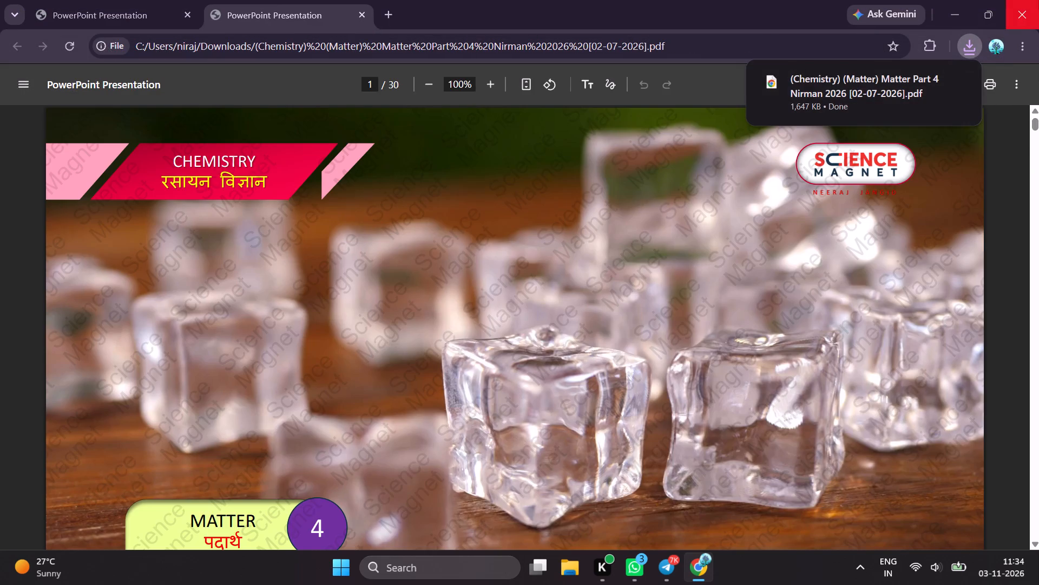
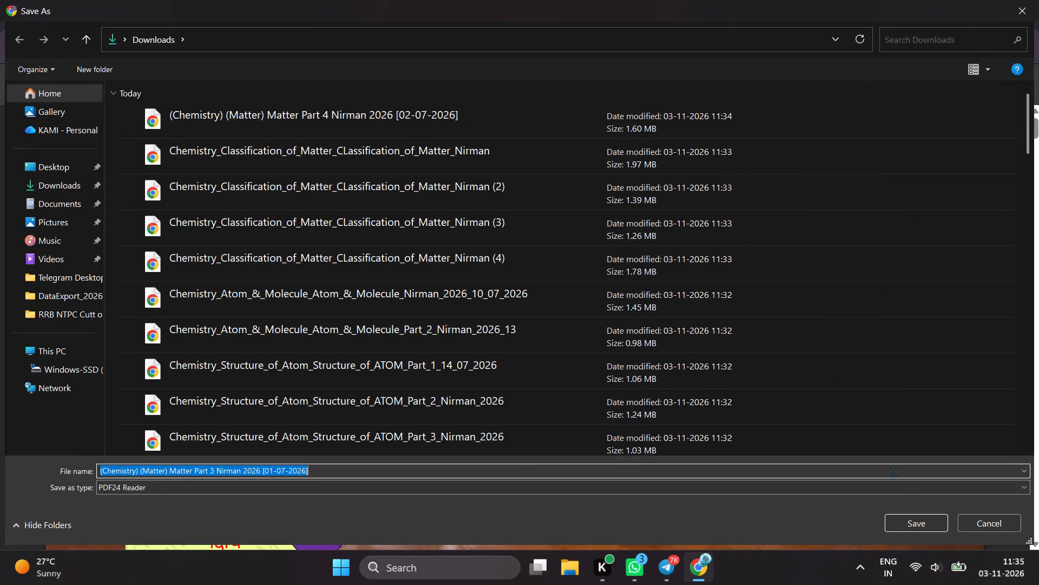
Save the Matter Part 3 PDF to Downloads as (Chemistry) (Matter) Matter Part 3 Nirman 2026 [01-07-2026].
{"action": "left_click", "coordinate": [915, 521]}
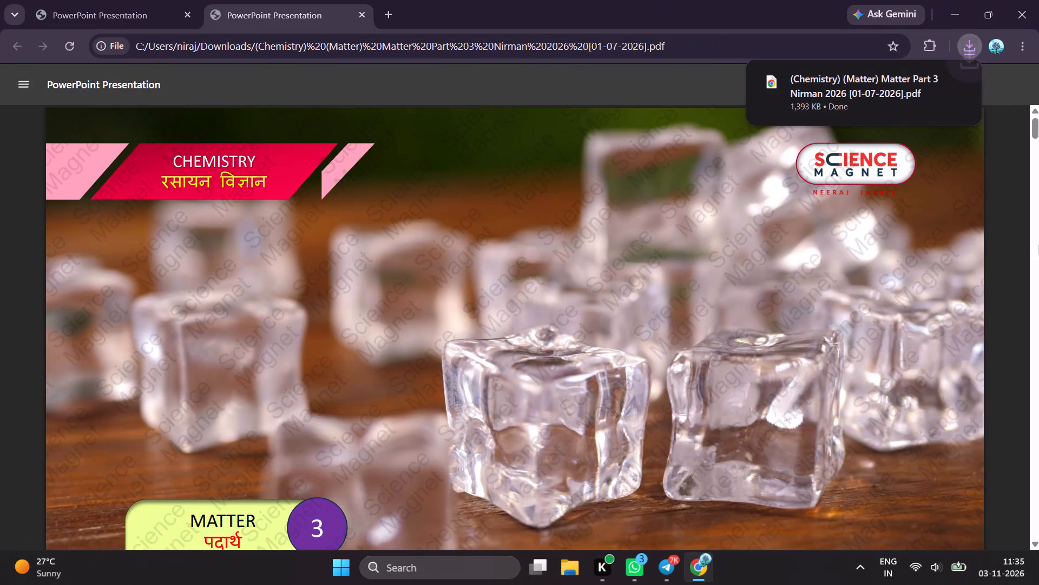
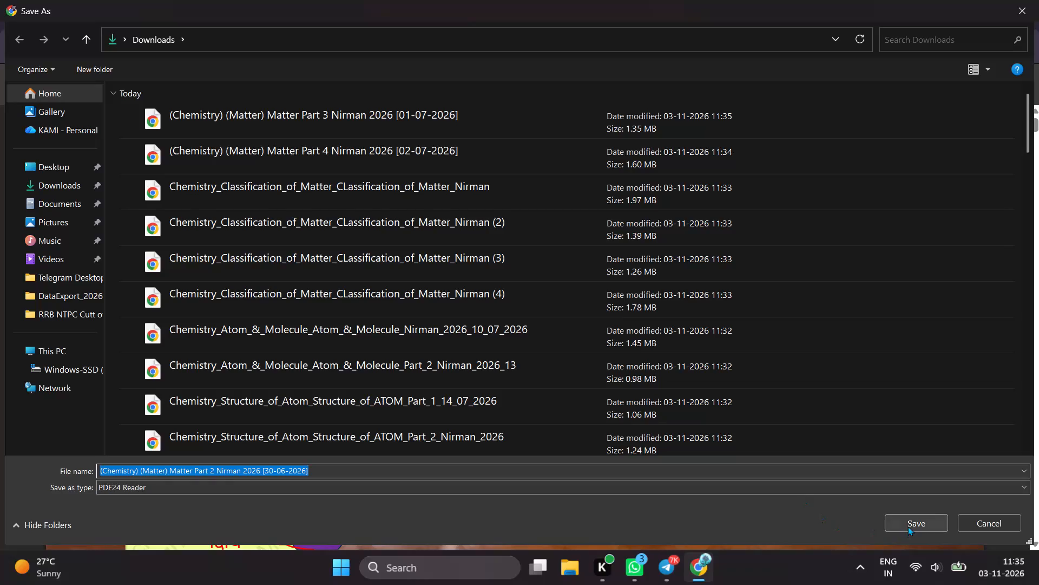
Save the Matter Part 2 PDF to Downloads as (Chemistry) (Matter) Matter Part 2 Nirman 2026 [30-06-2026].
{"action": "left_click", "coordinate": [908, 526]}
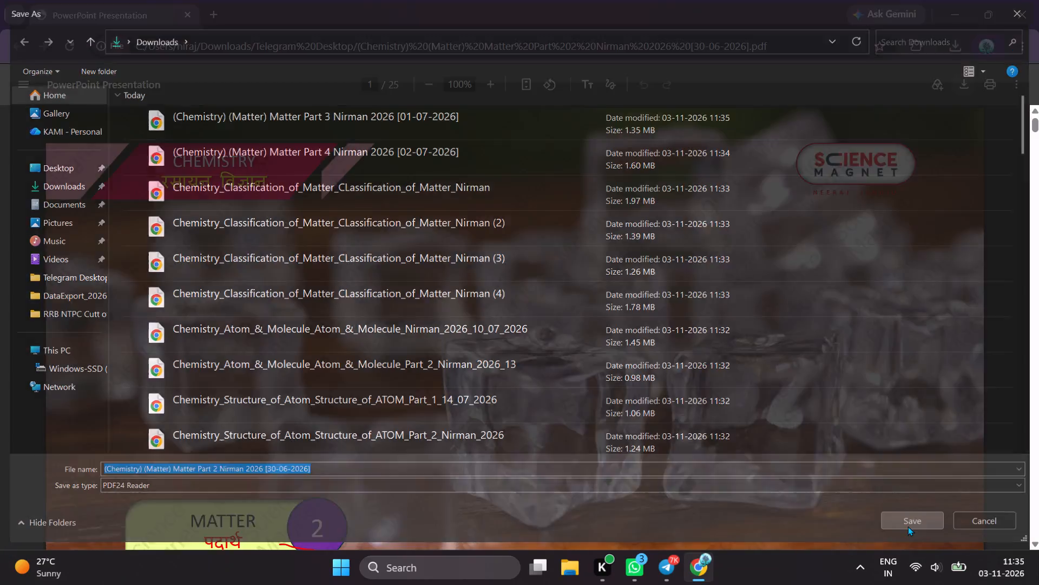
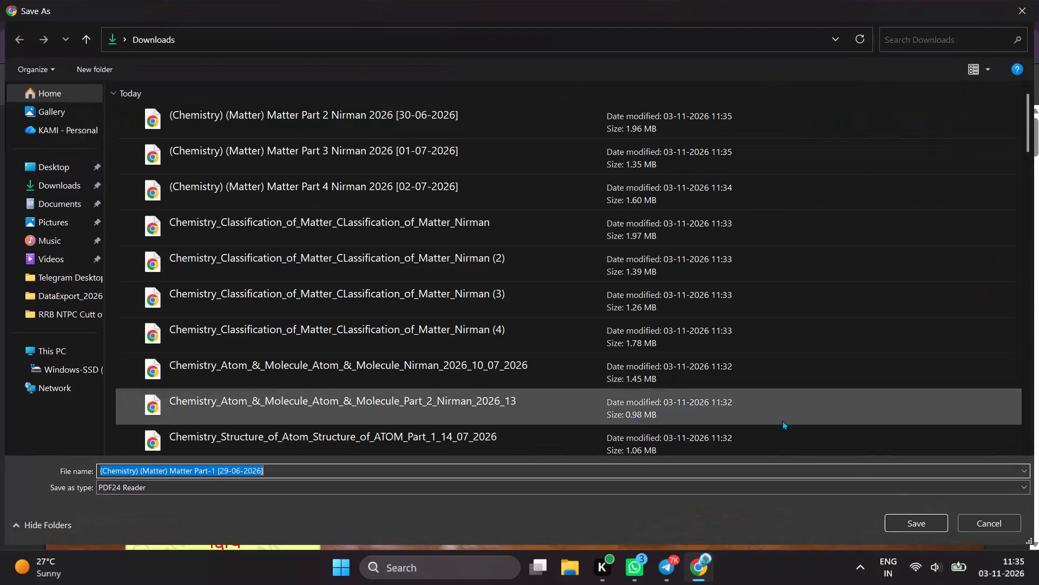
Save the Matter Part 1 PDF to Downloads as (Chemistry) (Matter) Matter Part-1 [29-06-2026].
{"action": "left_click", "coordinate": [923, 519]}
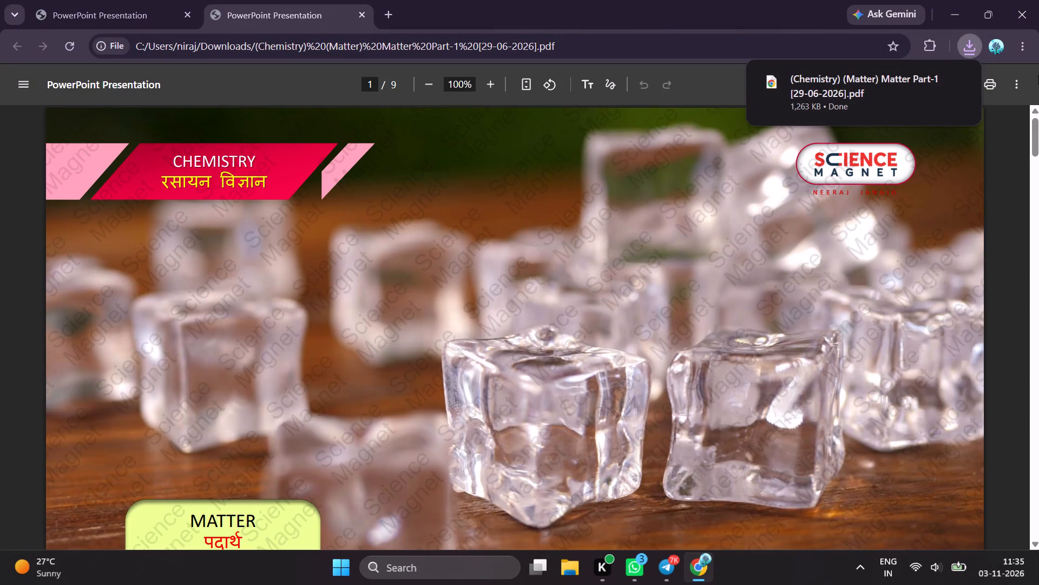
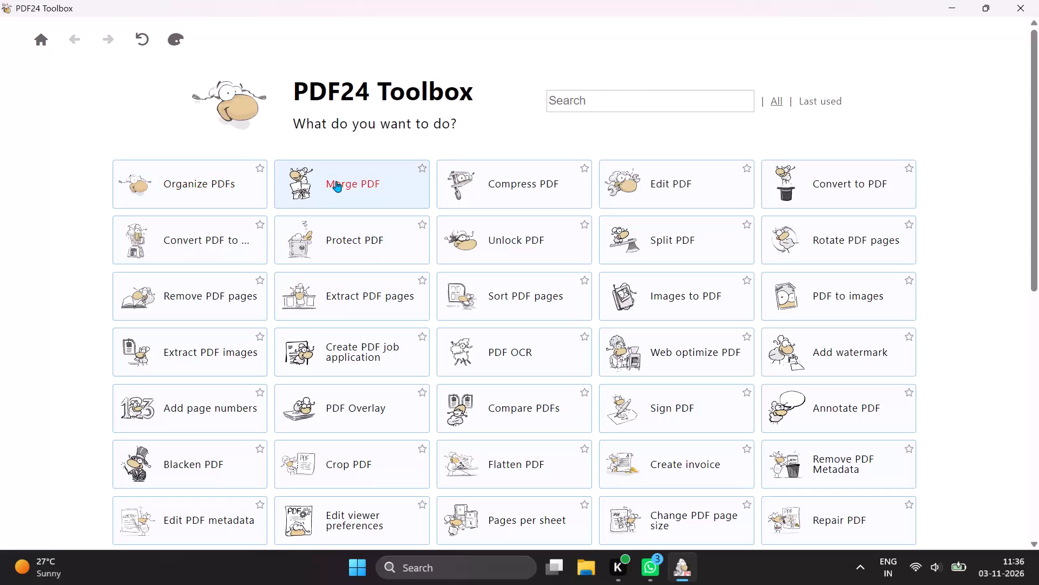
Add the chemistry PDFs from Downloads, from Matter Part-1 through Carbon and its Compounds part 10, to the merge list.
{"action": "left_click", "coordinate": [461, 212]}
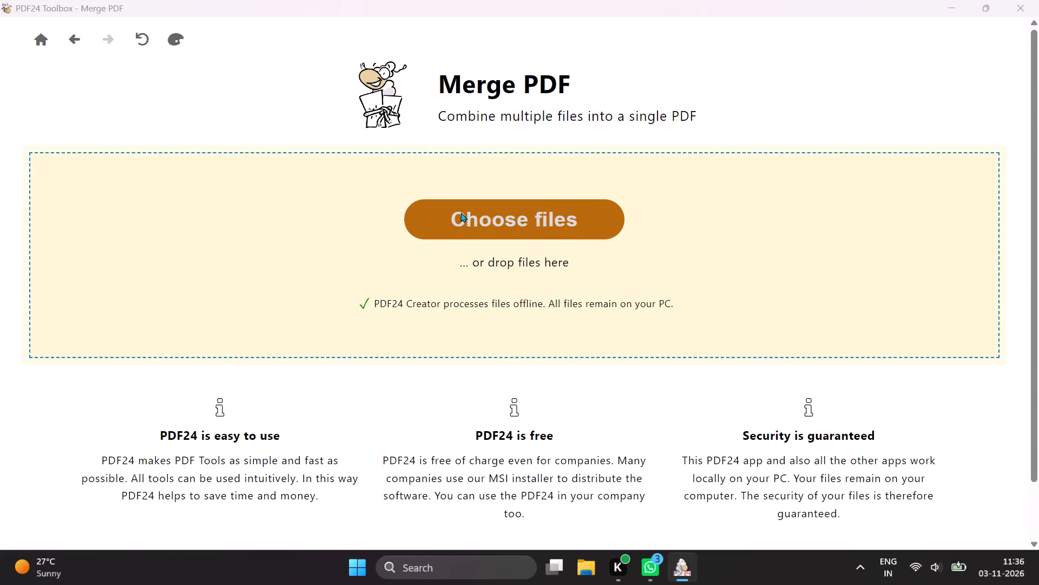
{"action": "left_click", "coordinate": [58, 165]}
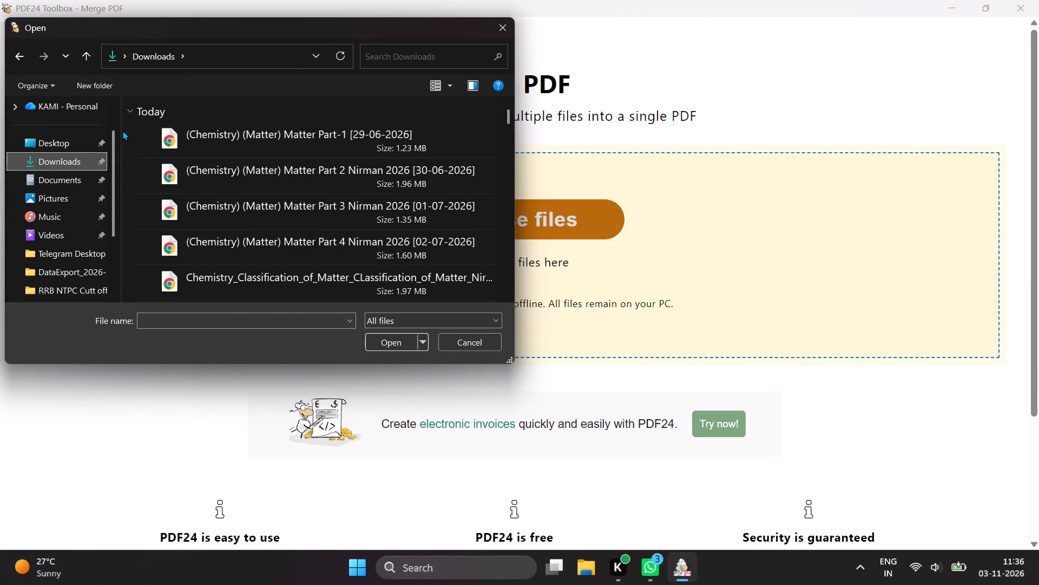
{"action": "left_click_drag", "start_coordinate": [122, 131], "coordinate": [340, 365]}
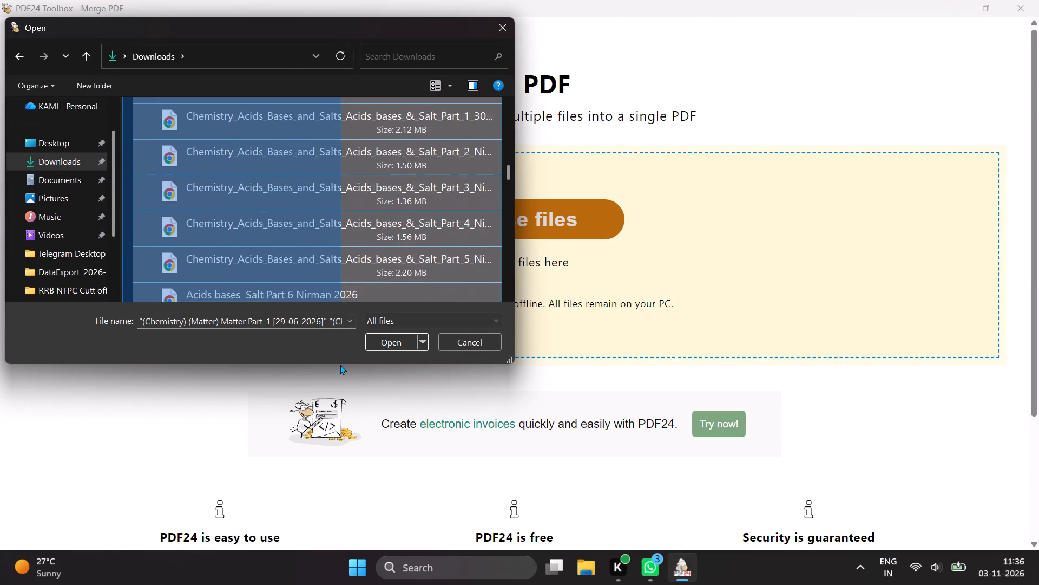
{"action": "left_click_drag", "start_coordinate": [340, 365], "coordinate": [332, 92]}
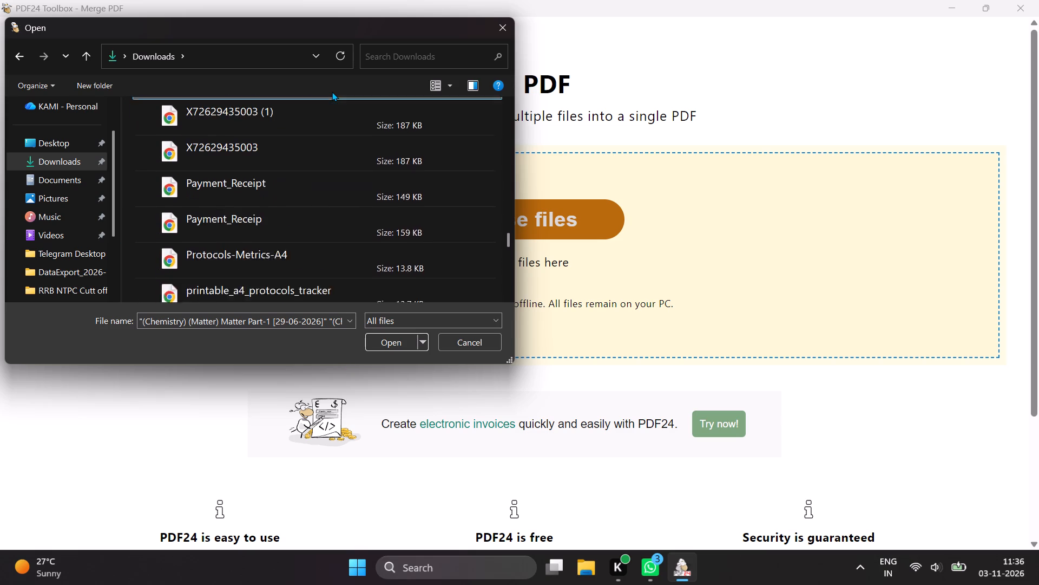
{"action": "left_click_drag", "start_coordinate": [332, 92], "coordinate": [318, 109]}
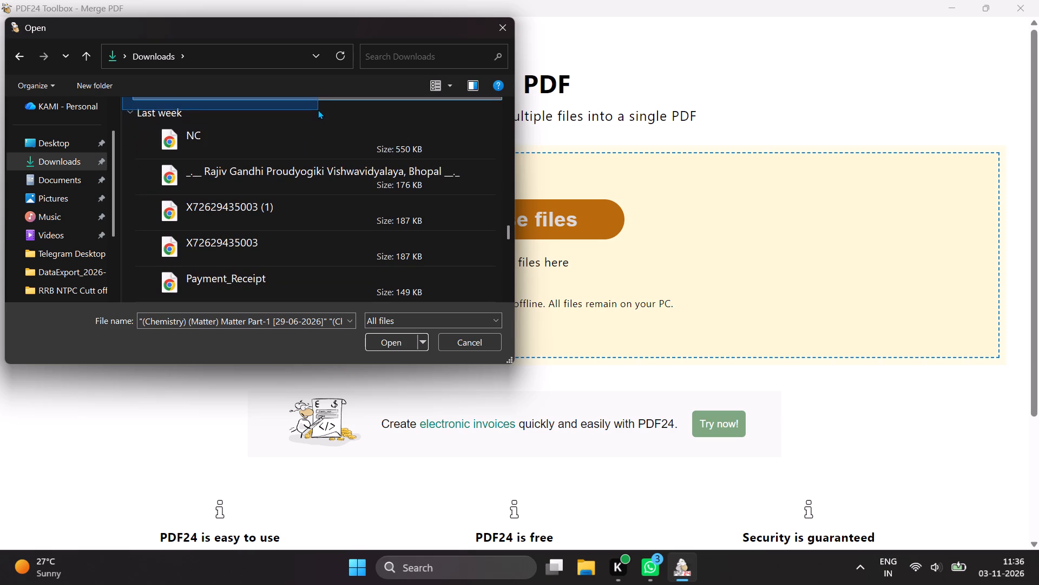
{"action": "left_click_drag", "start_coordinate": [318, 109], "coordinate": [318, 93]}
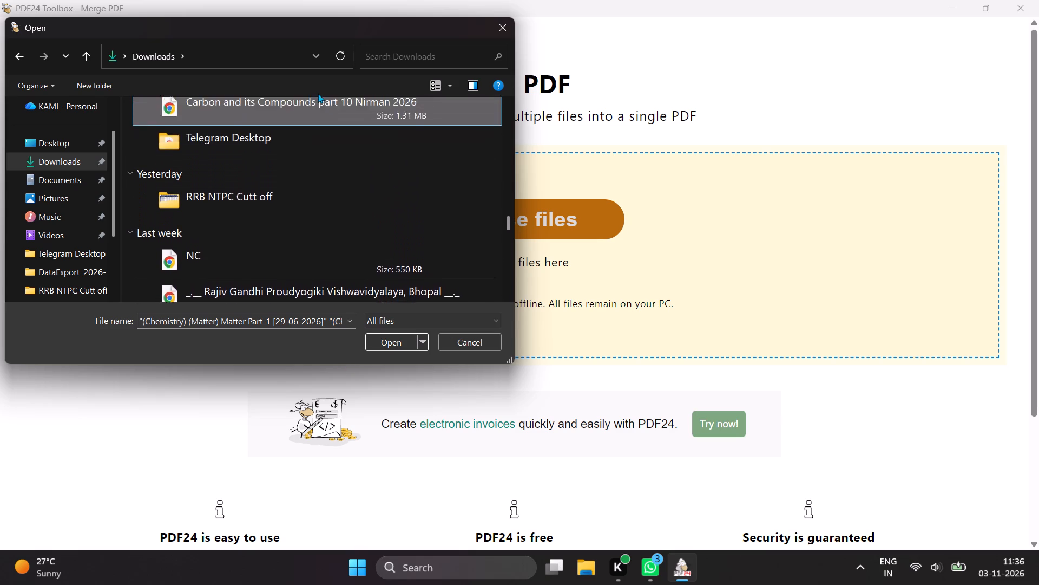
{"action": "left_click_drag", "start_coordinate": [318, 93], "coordinate": [334, 144]}
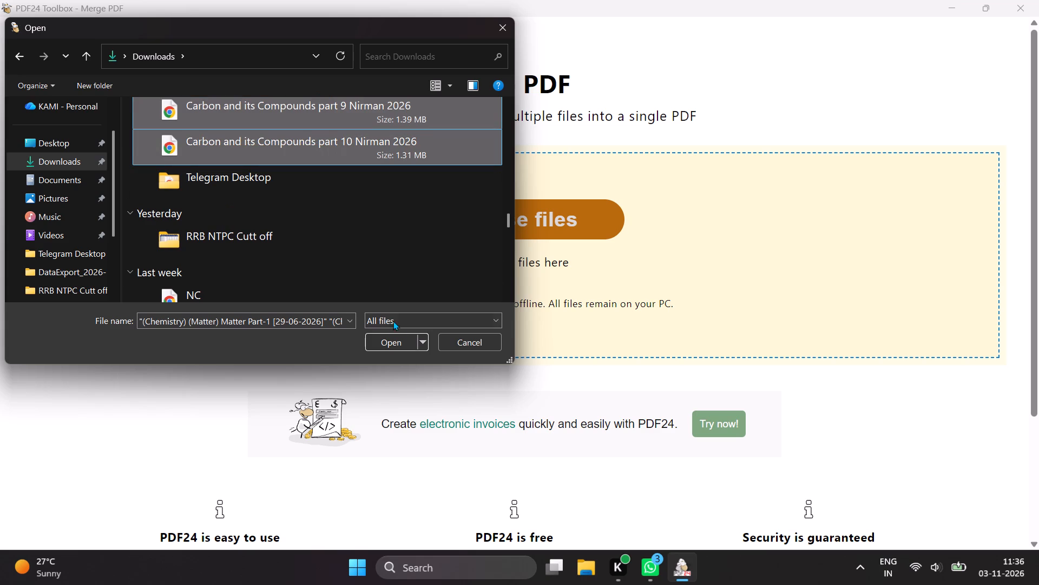
{"action": "left_click", "coordinate": [396, 343]}
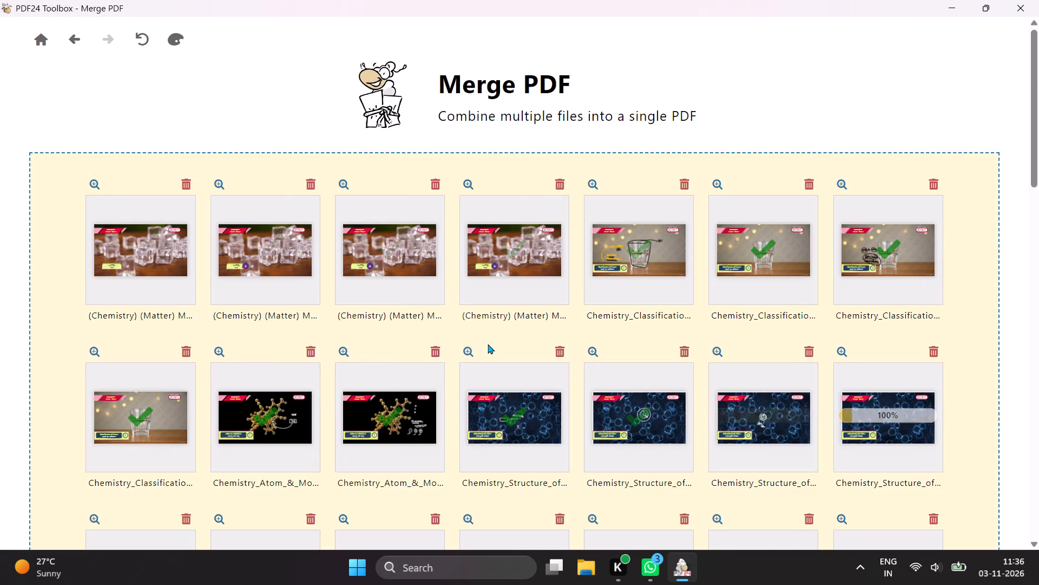
Examine the order of the loaded chemistry PDFs and the available merge methods.
{"action": "scroll", "coordinate": [489, 343], "scroll_direction": "down", "scroll_amount": 8}
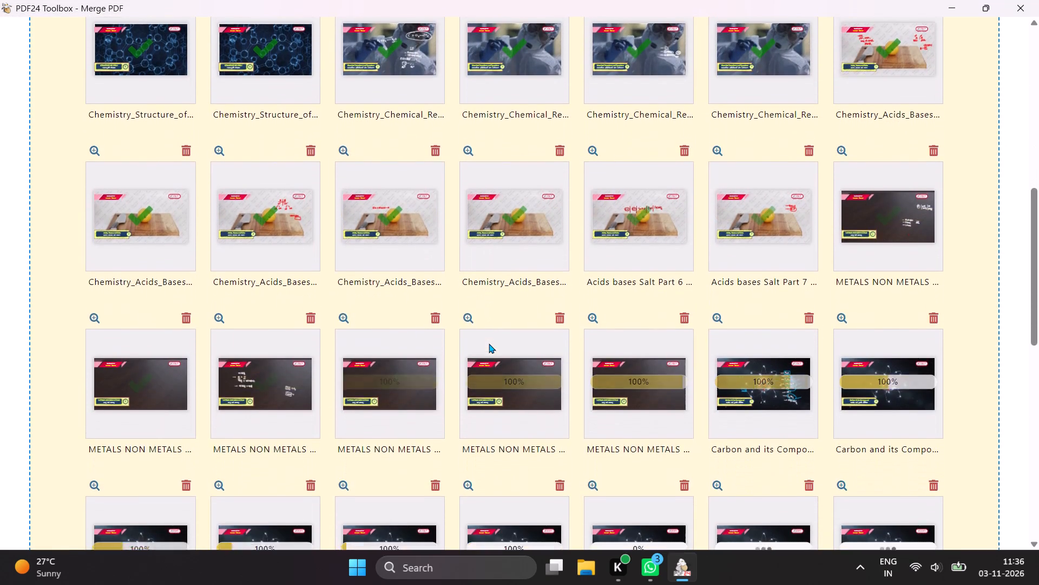
{"action": "scroll", "coordinate": [489, 343], "scroll_direction": "down", "scroll_amount": 4}
{"action": "scroll", "coordinate": [489, 343], "scroll_direction": "up", "scroll_amount": 1}
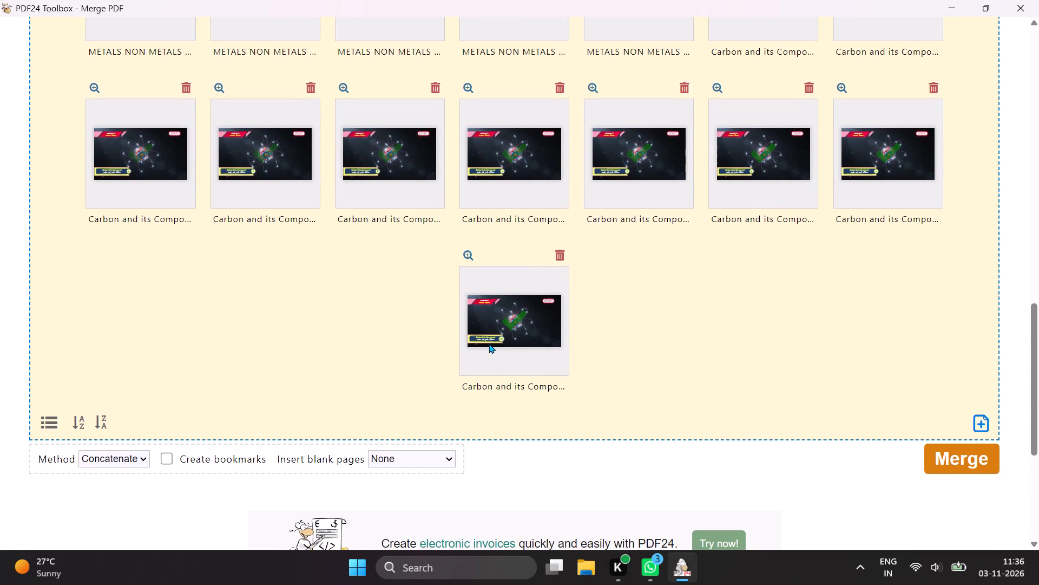
{"action": "scroll", "coordinate": [489, 343], "scroll_direction": "up", "scroll_amount": 1}
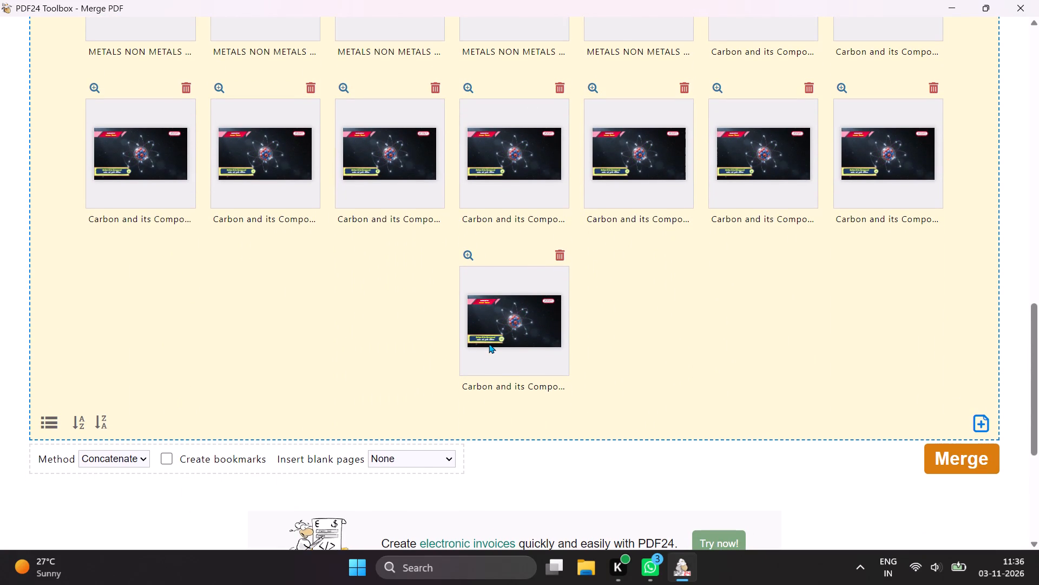
{"action": "left_click", "coordinate": [143, 452]}
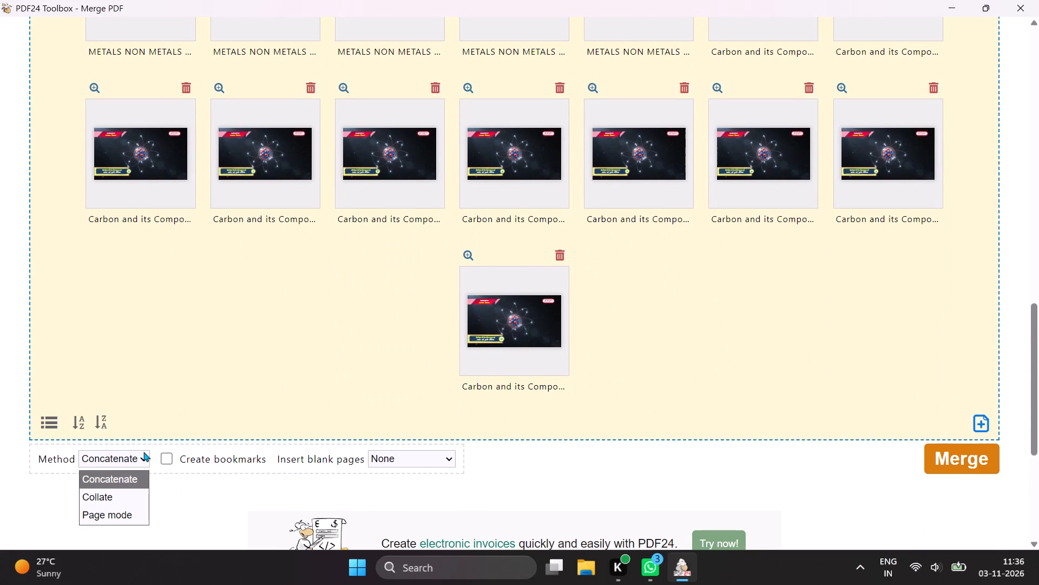
{"action": "left_click", "coordinate": [143, 452]}
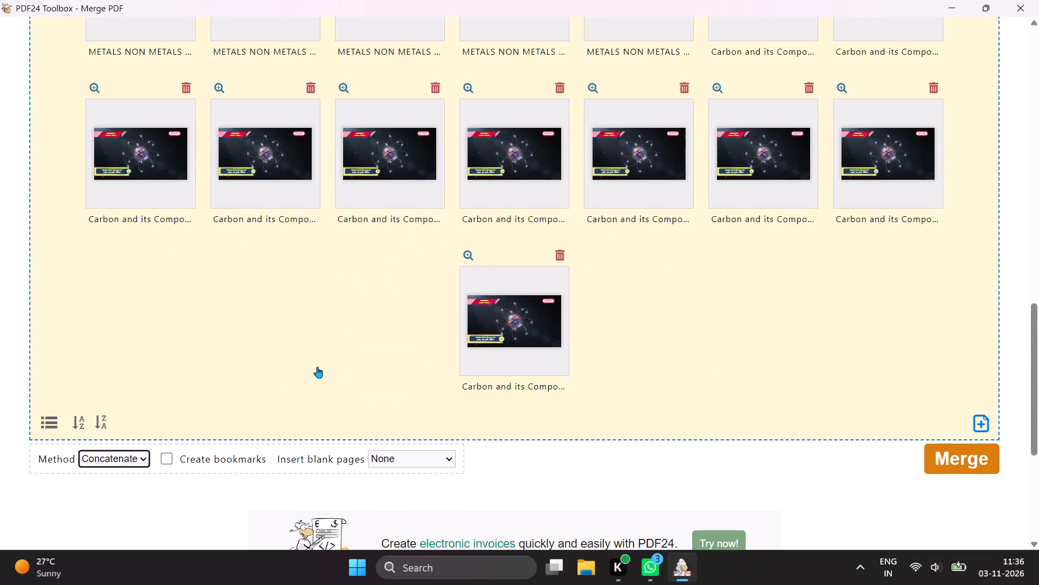
{"action": "scroll", "coordinate": [317, 367], "scroll_direction": "up", "scroll_amount": 6}
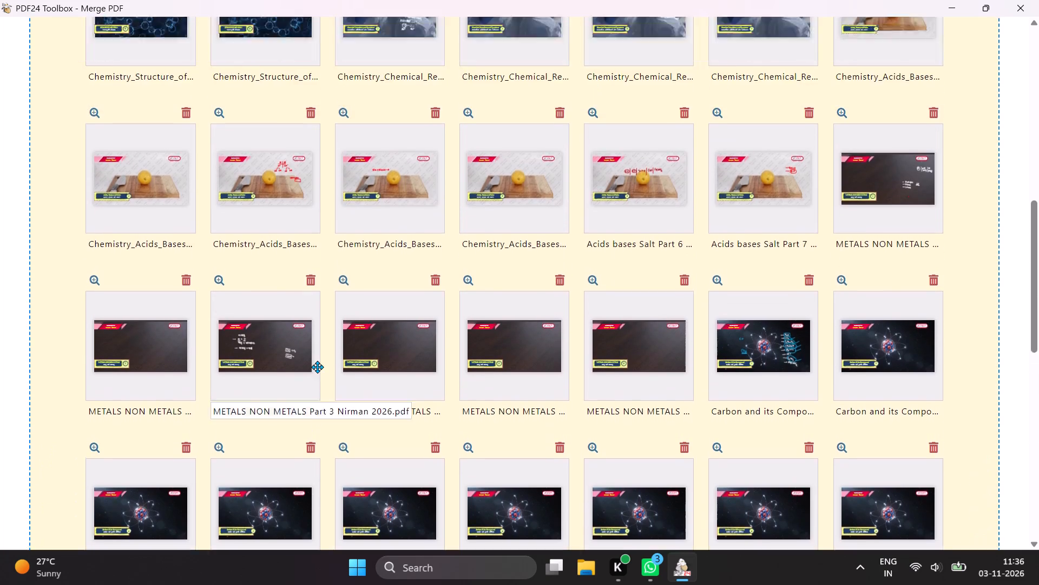
{"action": "scroll", "coordinate": [317, 367], "scroll_direction": "up", "scroll_amount": 4}
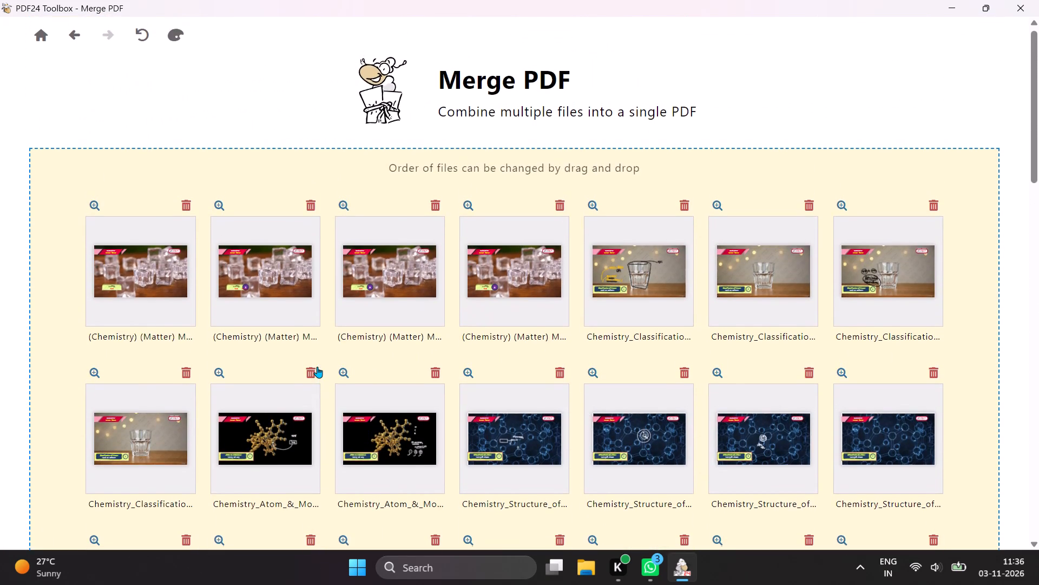
Merge all loaded chemistry PDFs into a single PDF using the Concatenate method.
{"action": "scroll", "coordinate": [317, 367], "scroll_direction": "down", "scroll_amount": 5}
{"action": "scroll", "coordinate": [520, 420], "scroll_direction": "down", "scroll_amount": 3}
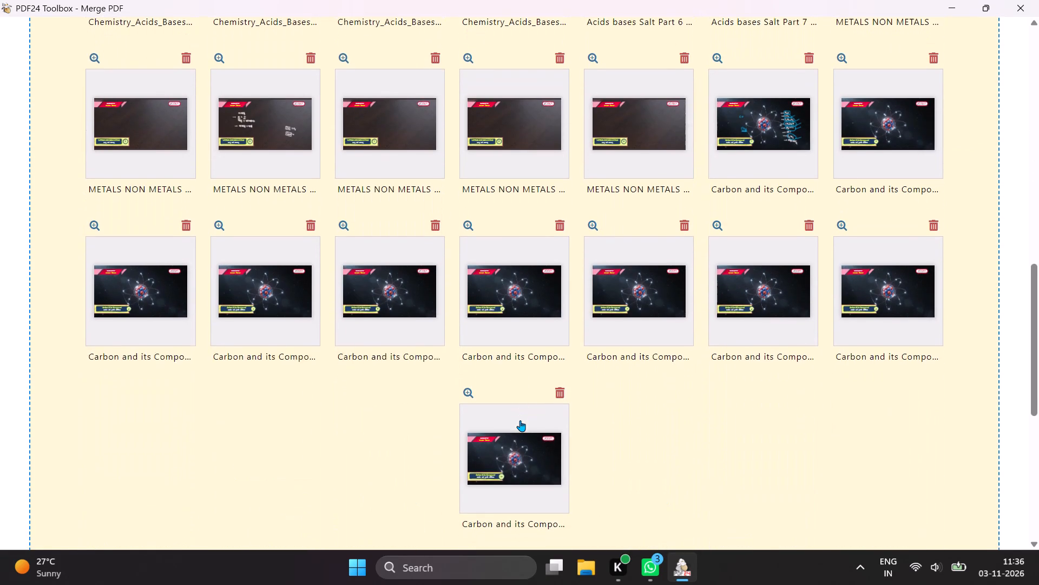
{"action": "scroll", "coordinate": [738, 442], "scroll_direction": "down", "scroll_amount": 2}
{"action": "left_click", "coordinate": [937, 385]}
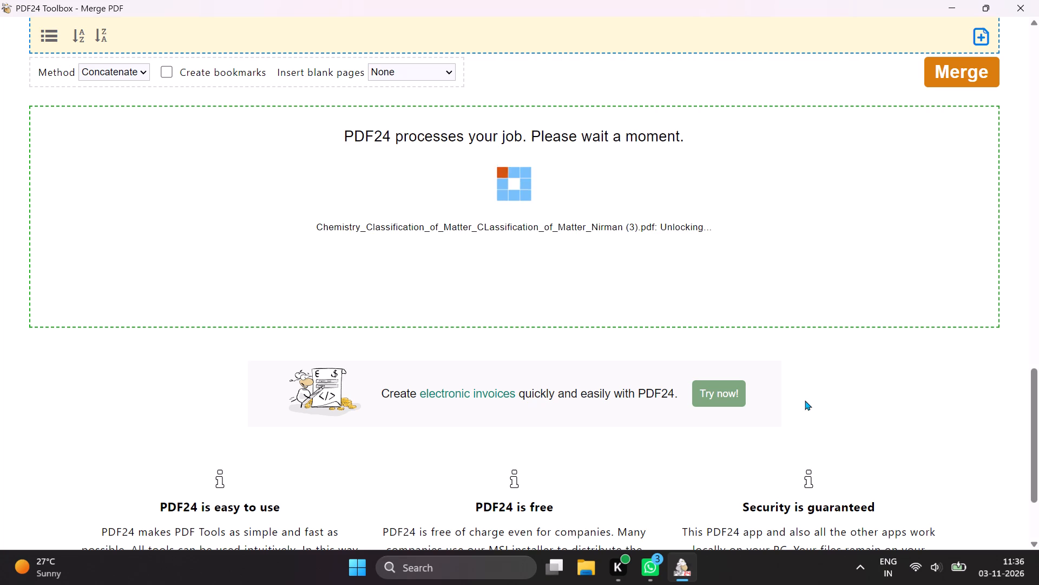
Save the merged PDF in the Documents folder under the name chemistry.
{"action": "scroll", "coordinate": [641, 453], "scroll_direction": "down", "scroll_amount": 1}
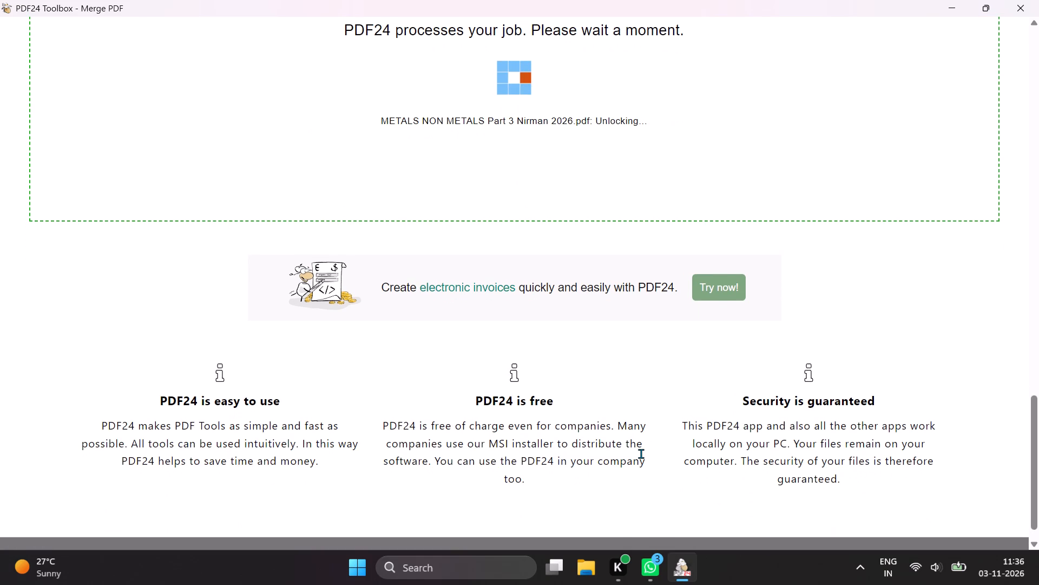
{"action": "scroll", "coordinate": [641, 453], "scroll_direction": "down", "scroll_amount": 2}
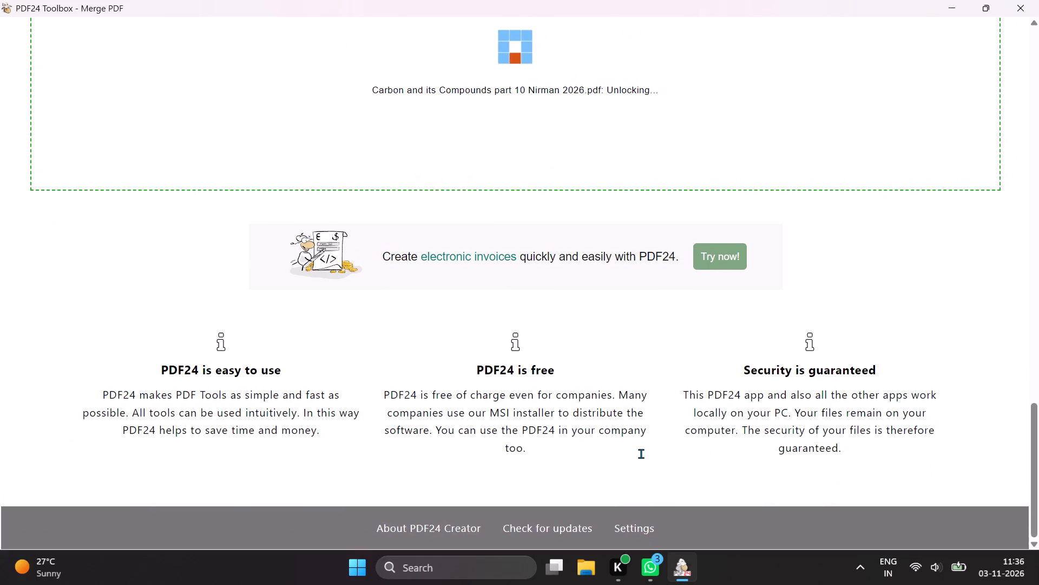
{"action": "scroll", "coordinate": [641, 453], "scroll_direction": "down", "scroll_amount": 1}
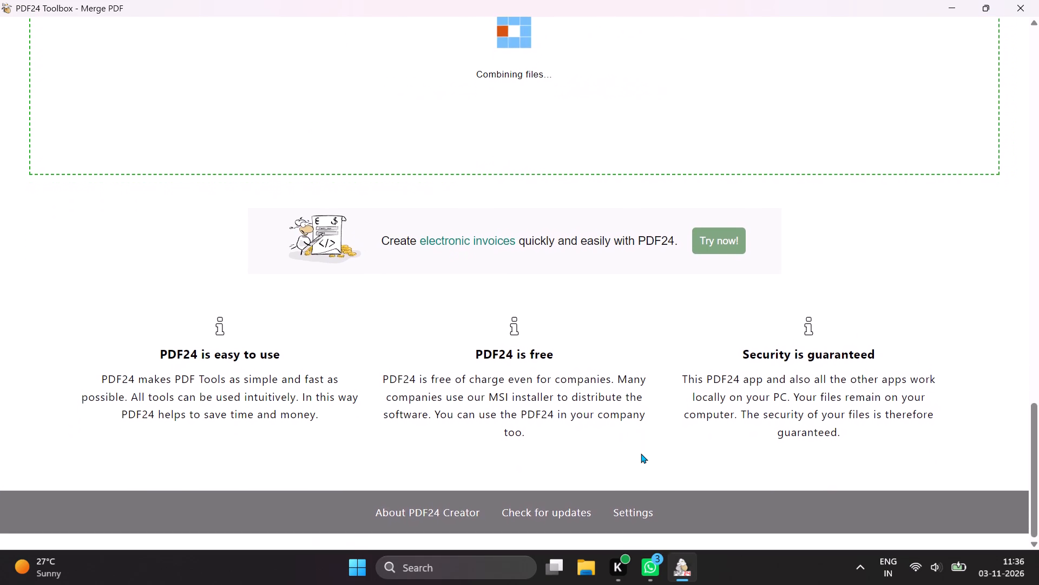
{"action": "scroll", "coordinate": [641, 453], "scroll_direction": "down", "scroll_amount": 1}
{"action": "scroll", "coordinate": [641, 453], "scroll_direction": "up", "scroll_amount": 4}
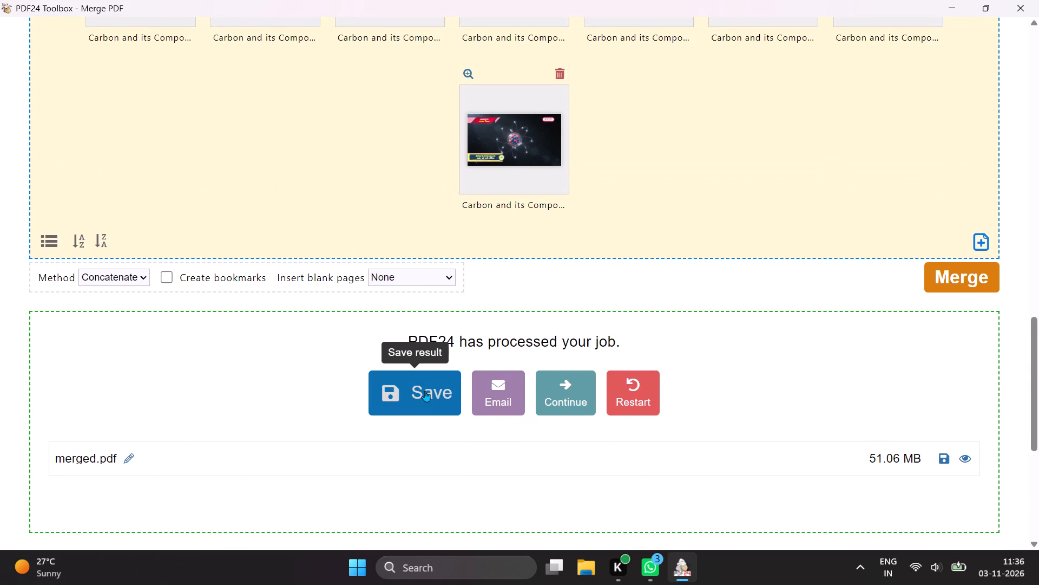
{"action": "scroll", "coordinate": [595, 223], "scroll_direction": "up", "scroll_amount": 1}
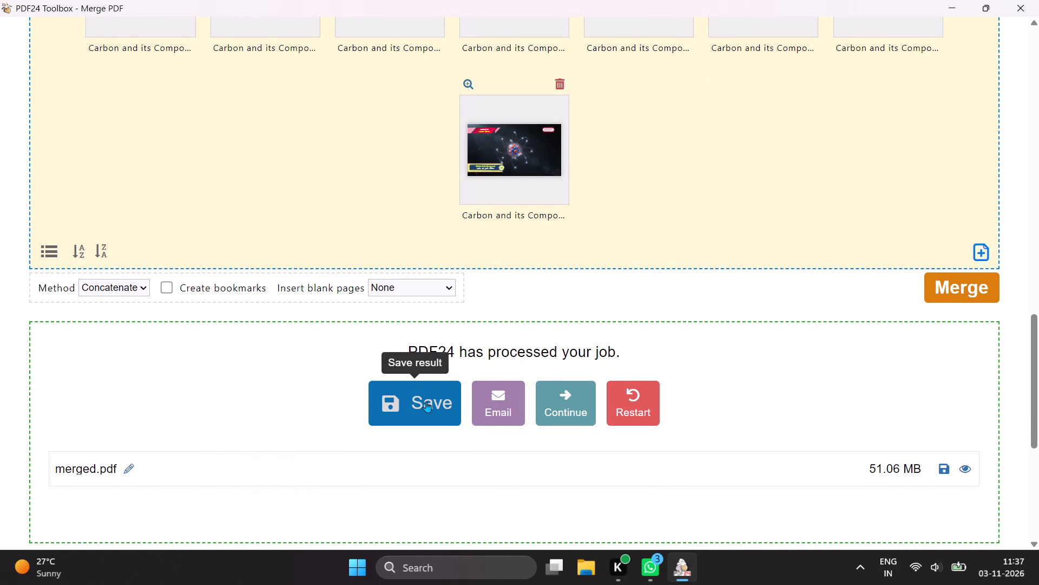
{"action": "left_click", "coordinate": [426, 401]}
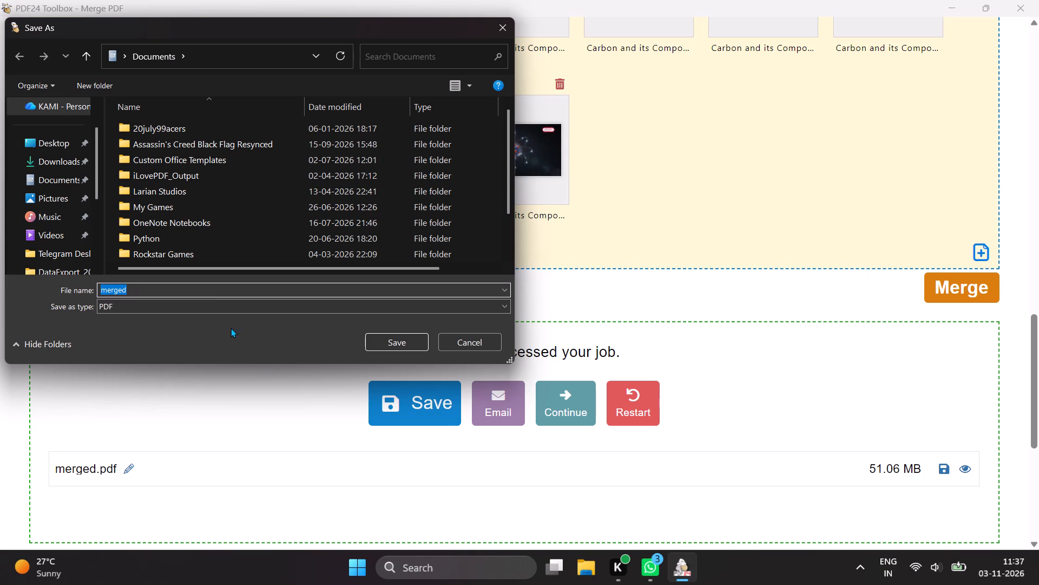
{"action": "key", "text": "BackSpace"}
{"action": "type", "text": "chemi"}
{"action": "type", "text": "stry"}
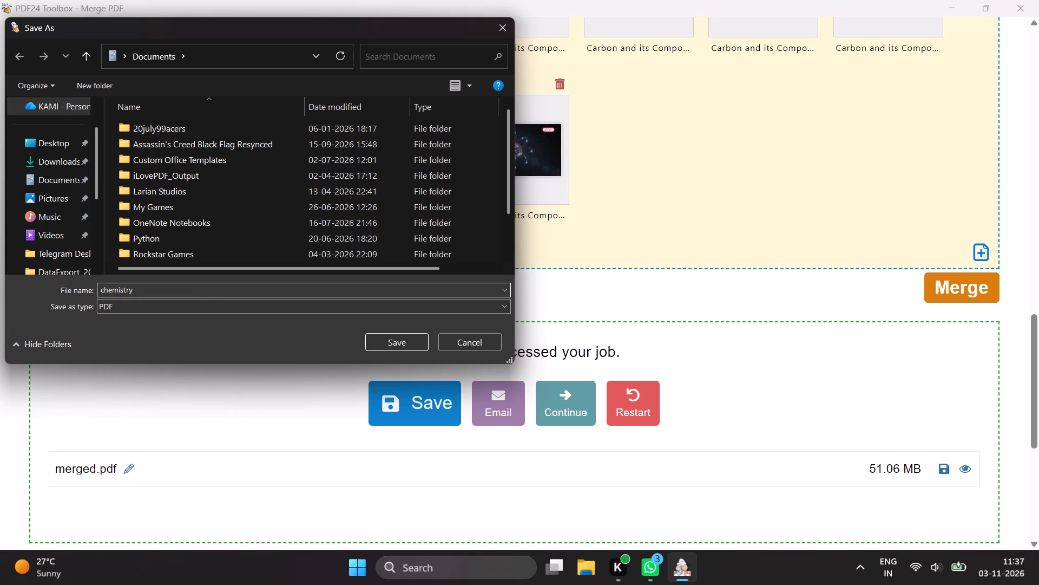
{"action": "key", "text": "Return"}
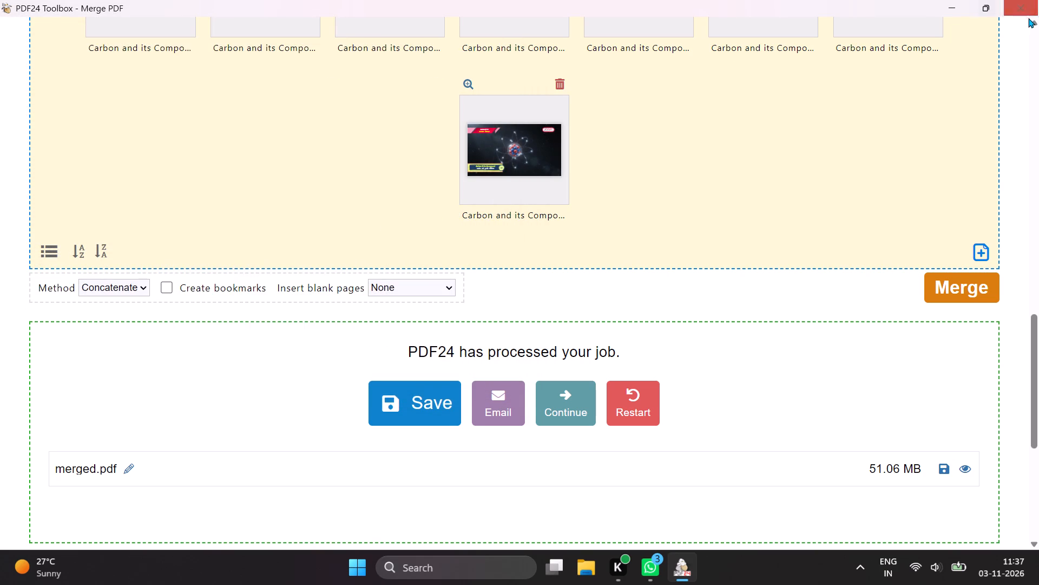
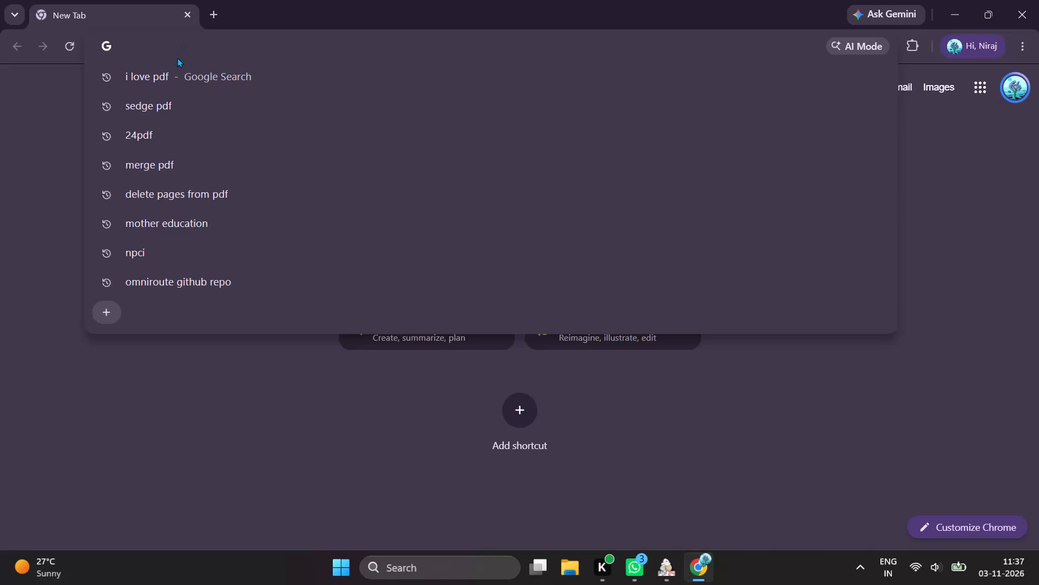
Search the web for "delete pages from pdf" and open iLovePDF's Remove pages tool.
{"action": "left_click", "coordinate": [183, 201]}
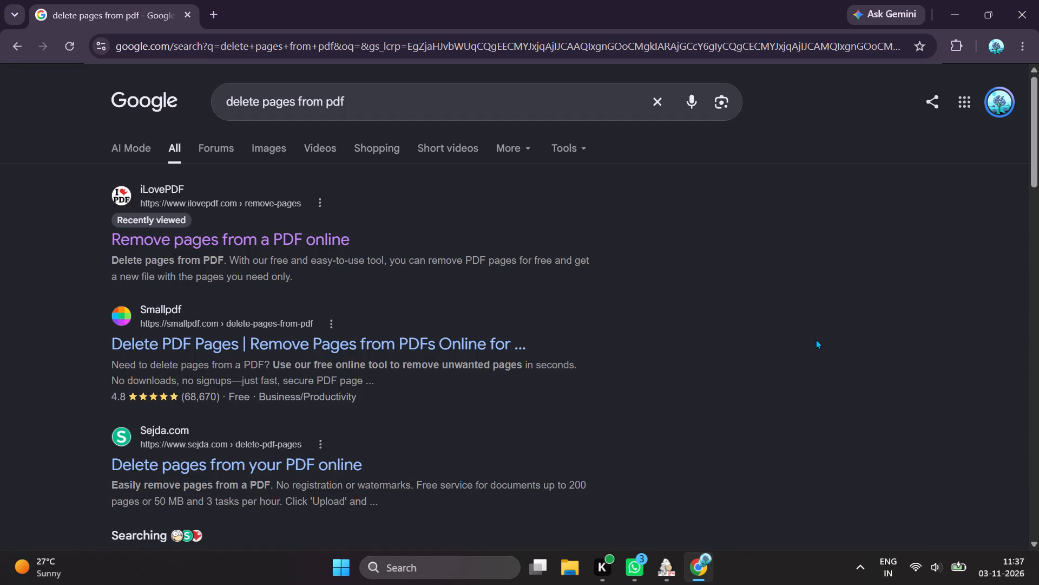
{"action": "left_click", "coordinate": [281, 247]}
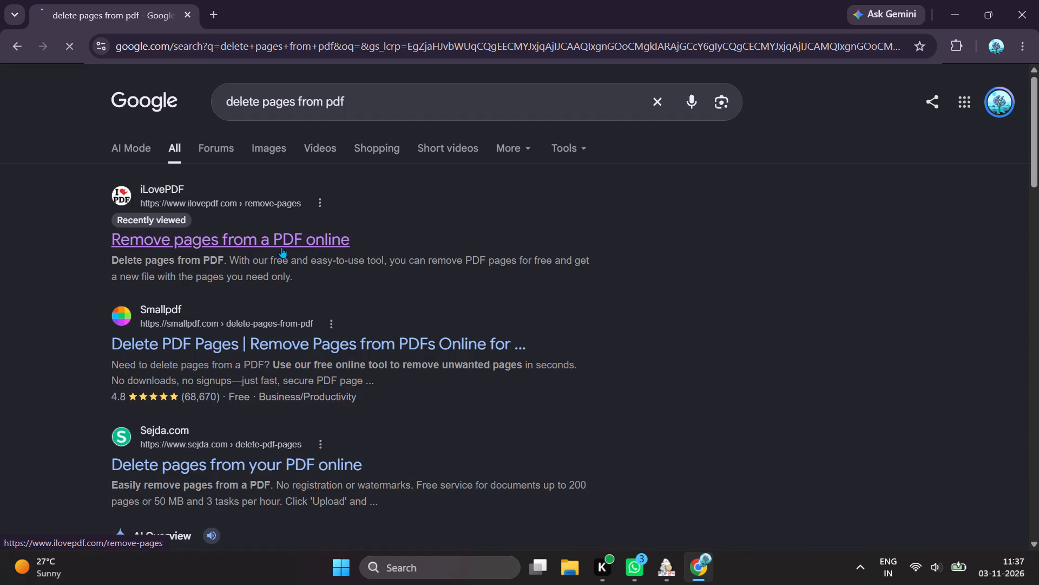
Open the PDF file selection for page removal and look through the Downloads and Documents folders for the merged chemistry PDF.
{"action": "left_click", "coordinate": [440, 270]}
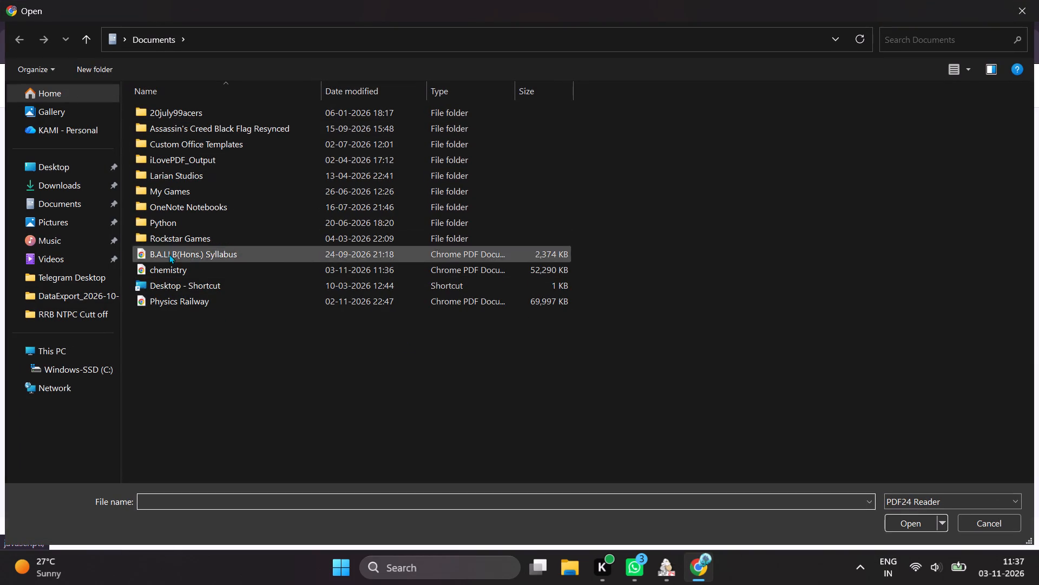
{"action": "left_click", "coordinate": [56, 183]}
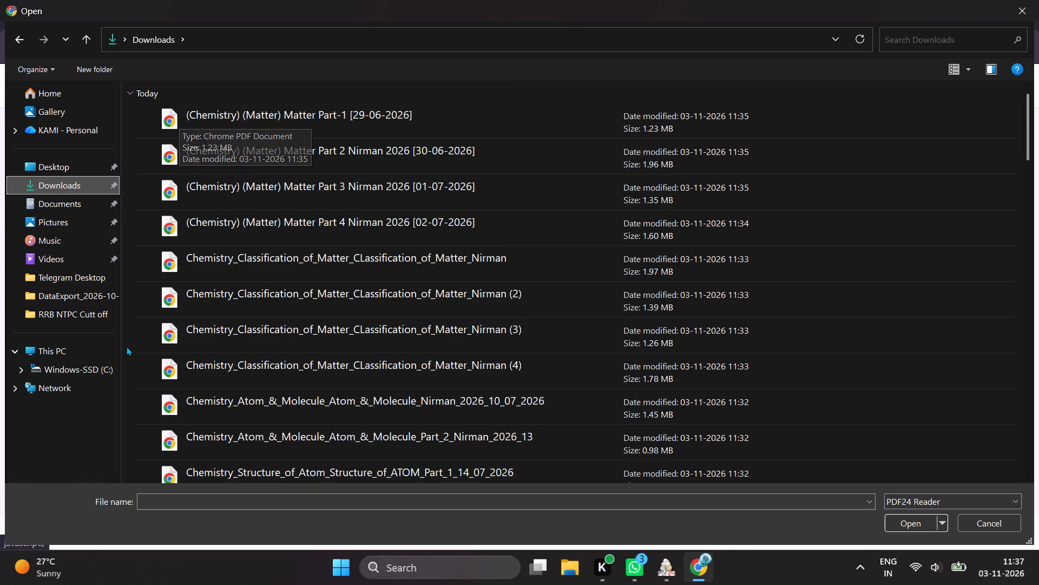
{"action": "scroll", "coordinate": [229, 330], "scroll_direction": "down", "scroll_amount": 4}
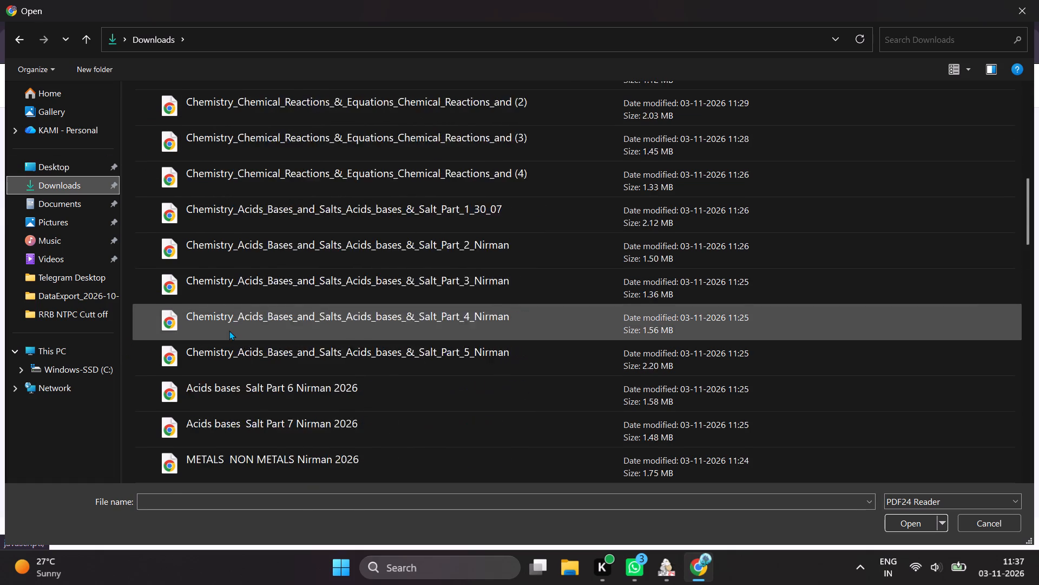
{"action": "scroll", "coordinate": [229, 330], "scroll_direction": "down", "scroll_amount": 5}
{"action": "scroll", "coordinate": [229, 330], "scroll_direction": "up", "scroll_amount": 1}
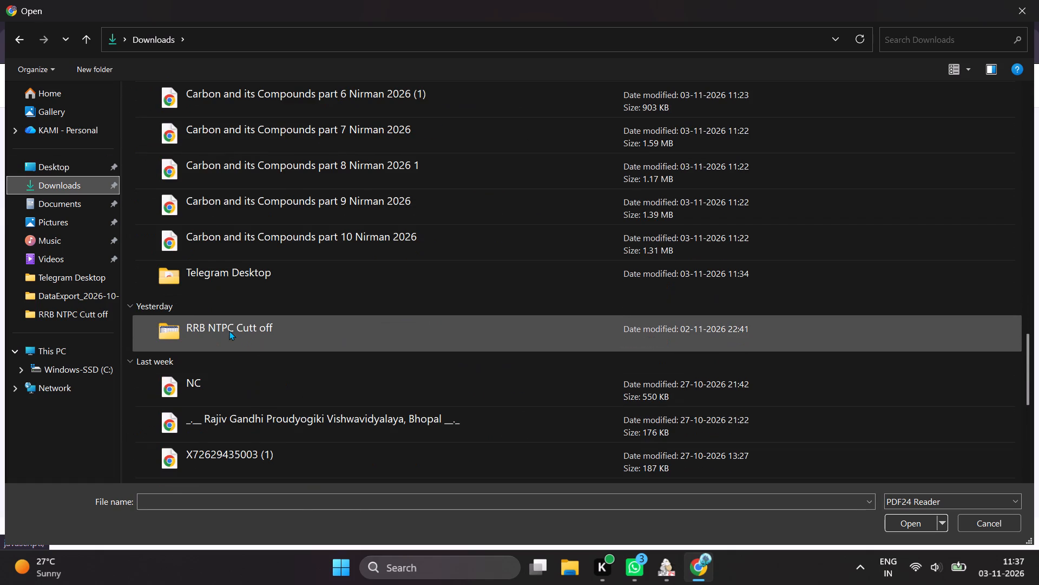
{"action": "scroll", "coordinate": [229, 330], "scroll_direction": "up", "scroll_amount": 1}
{"action": "scroll", "coordinate": [393, 326], "scroll_direction": "up", "scroll_amount": 5}
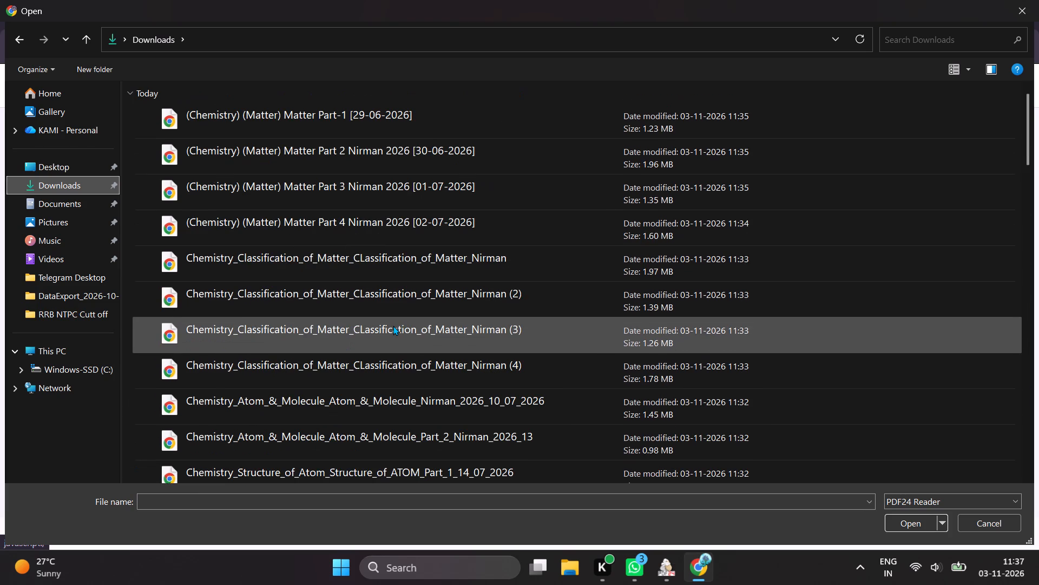
{"action": "left_click", "coordinate": [250, 38]}
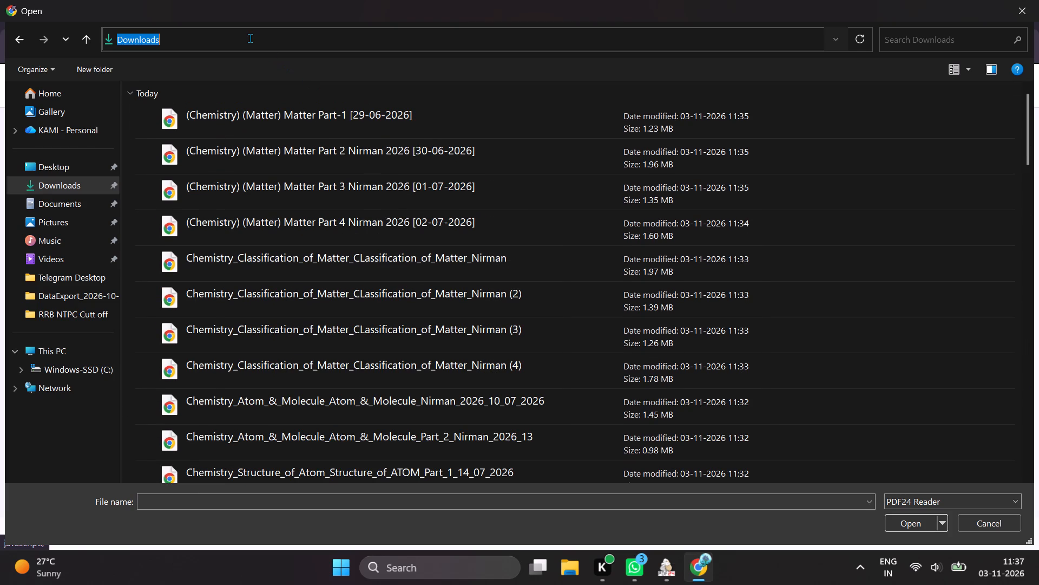
{"action": "left_click", "coordinate": [152, 505]}
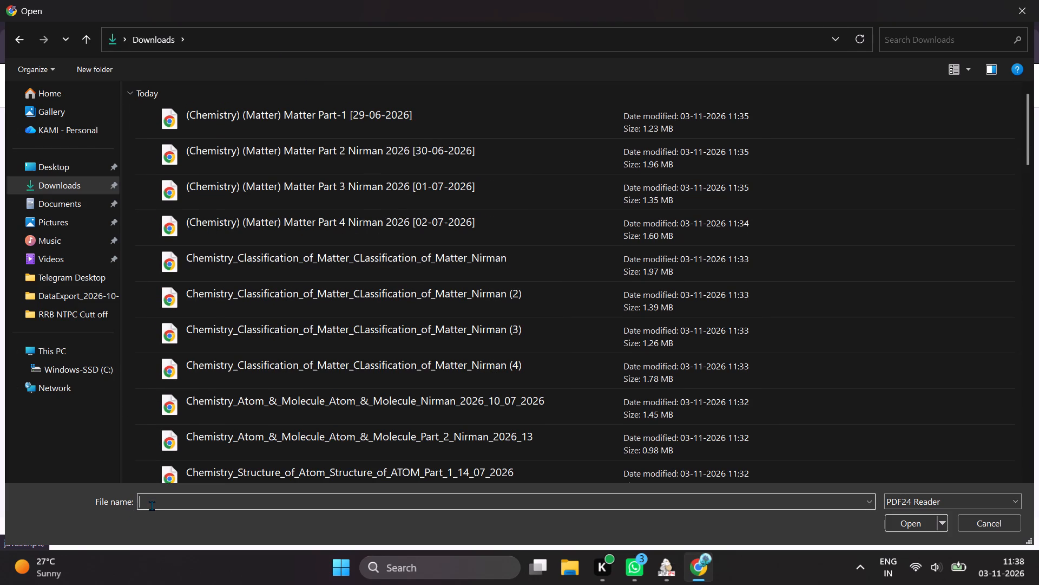
{"action": "left_click", "coordinate": [57, 195]}
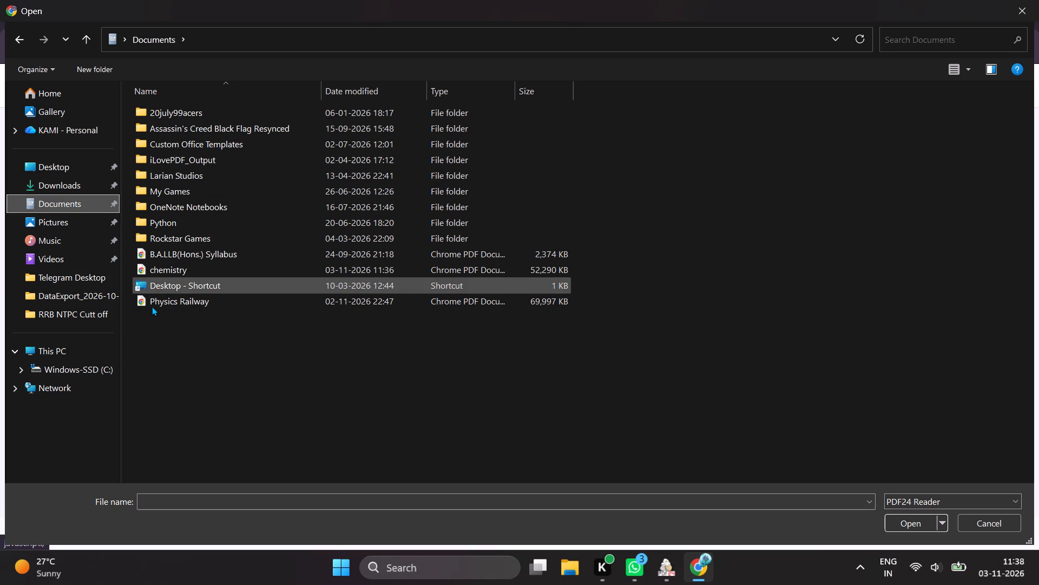
Search Downloads for the file name "chemistry", look through the folder's files, and dismiss the file selection.
{"action": "left_click", "coordinate": [63, 191]}
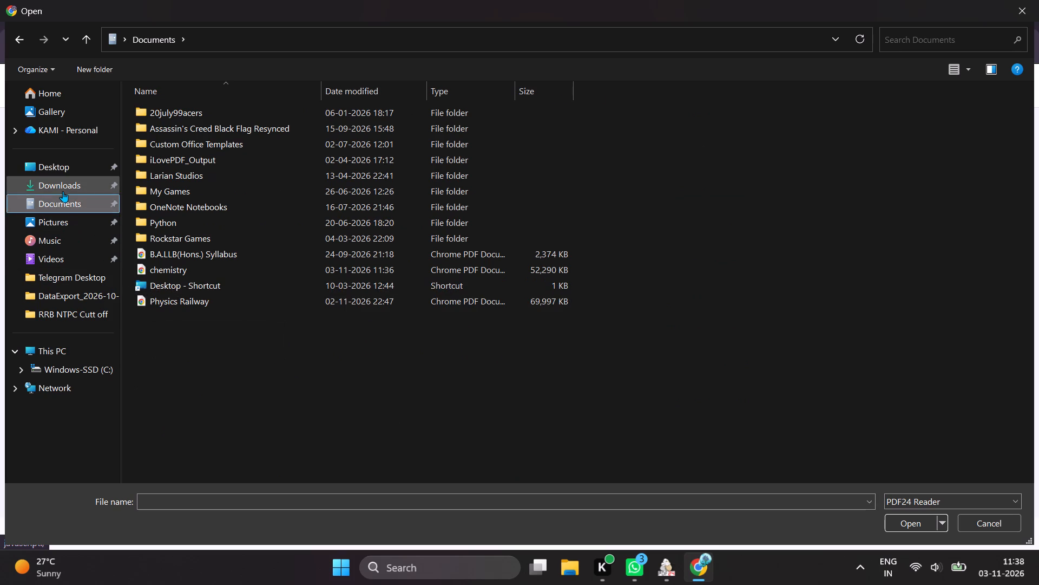
{"action": "left_click", "coordinate": [289, 502]}
{"action": "type", "text": "che"}
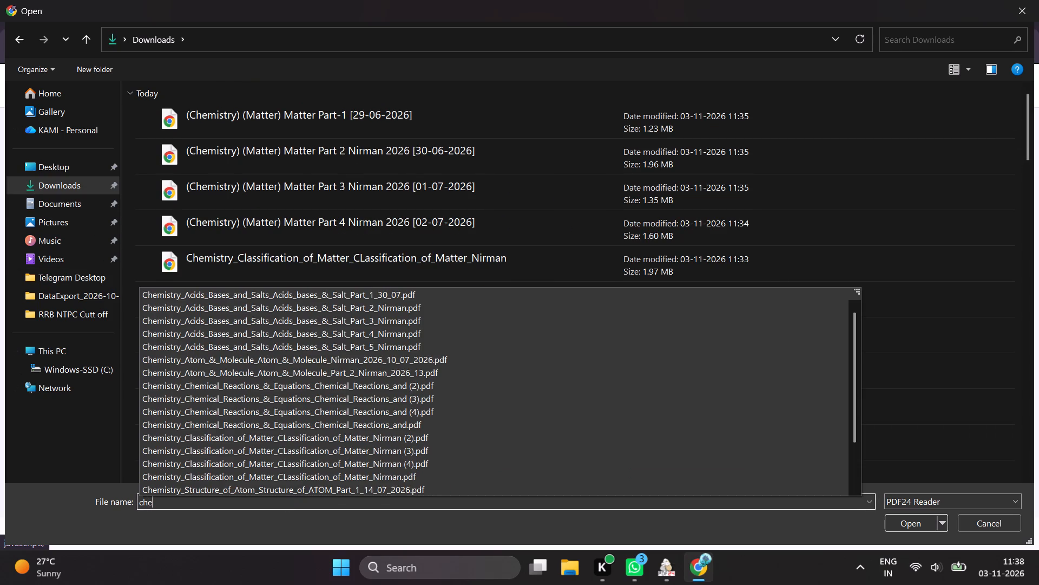
{"action": "type", "text": "mia"}
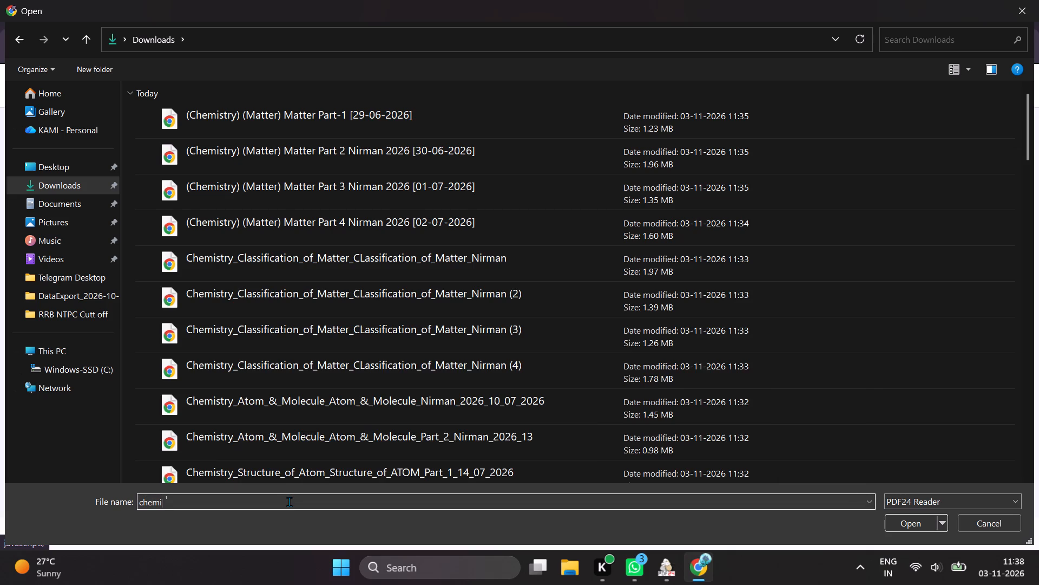
{"action": "key", "text": "BackSpace"}
{"action": "type", "text": "stry"}
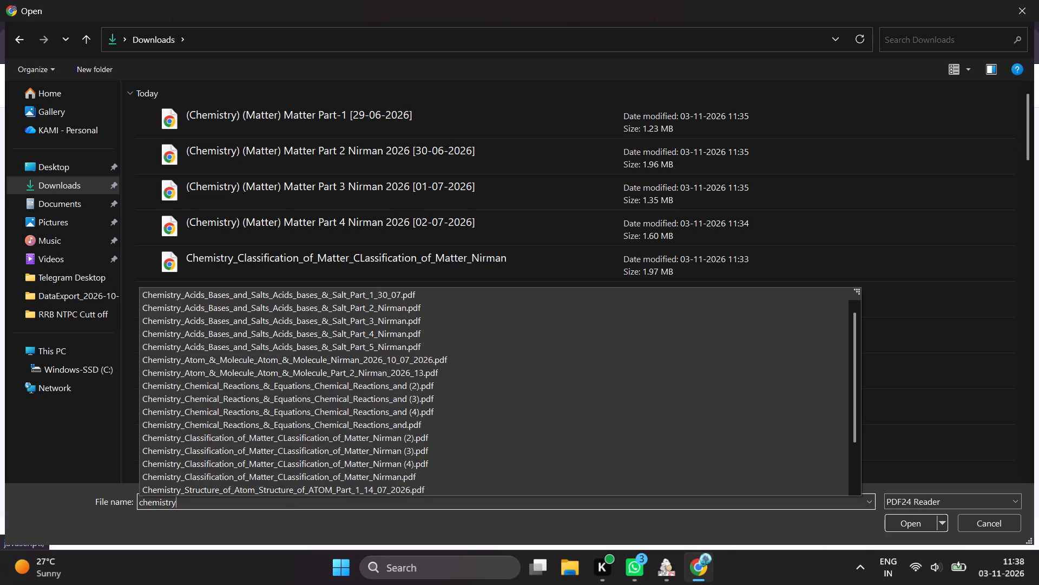
{"action": "scroll", "coordinate": [406, 473], "scroll_direction": "down", "scroll_amount": 4}
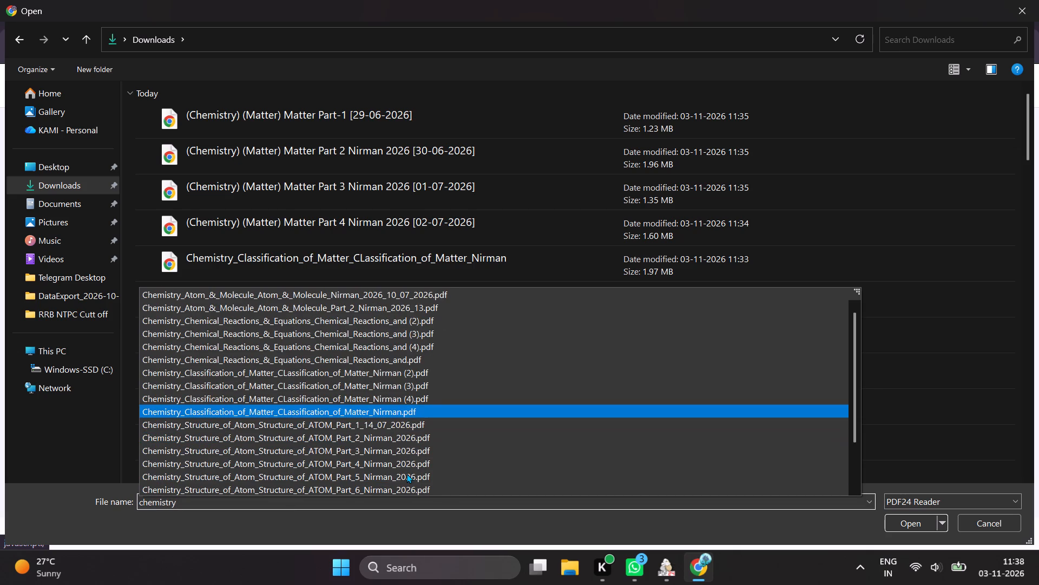
{"action": "scroll", "coordinate": [406, 473], "scroll_direction": "down", "scroll_amount": 2}
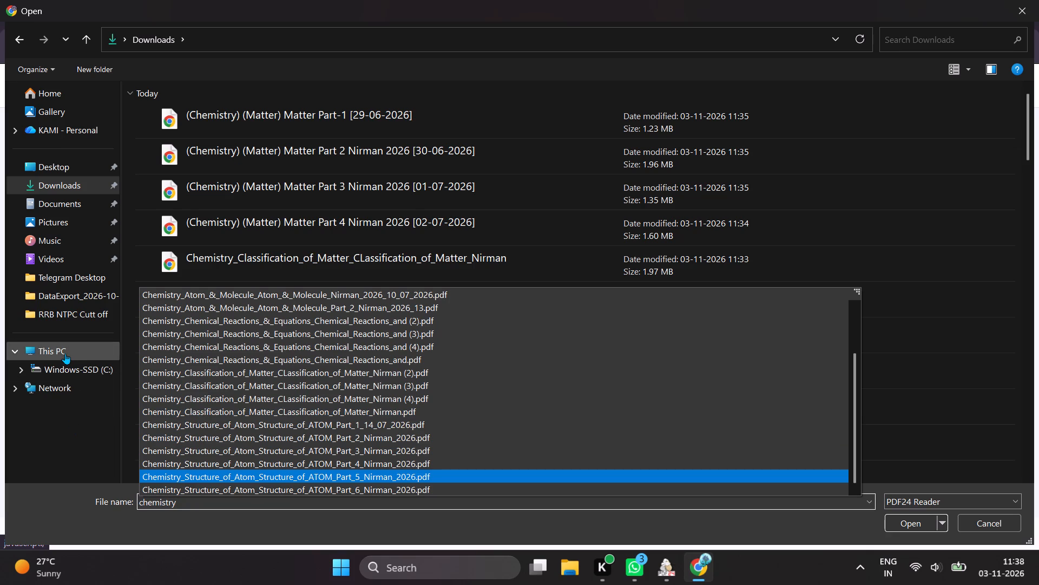
{"action": "left_click", "coordinate": [123, 460]}
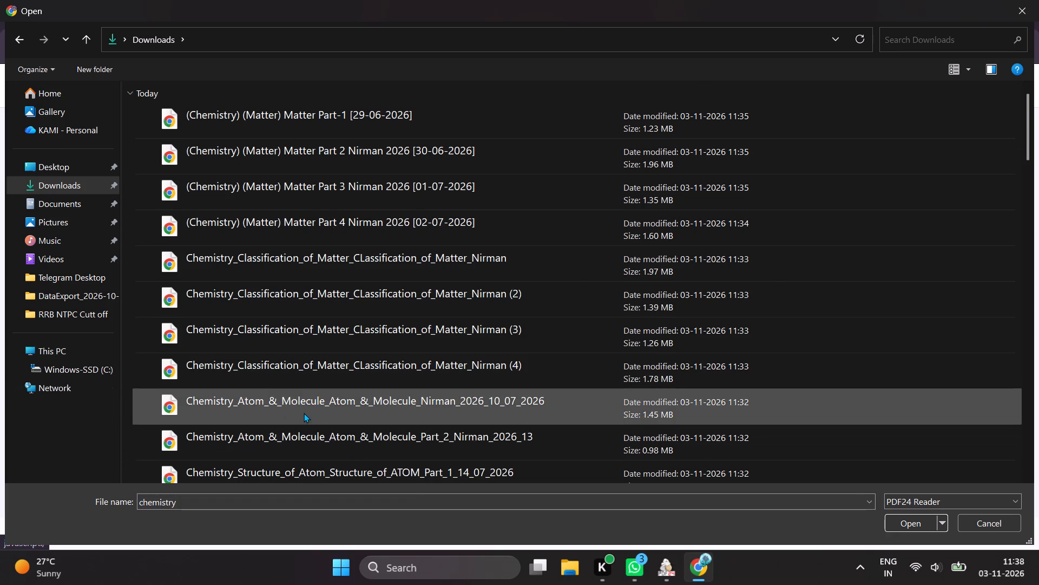
{"action": "scroll", "coordinate": [304, 413], "scroll_direction": "down", "scroll_amount": 9}
{"action": "left_click", "coordinate": [304, 413]}
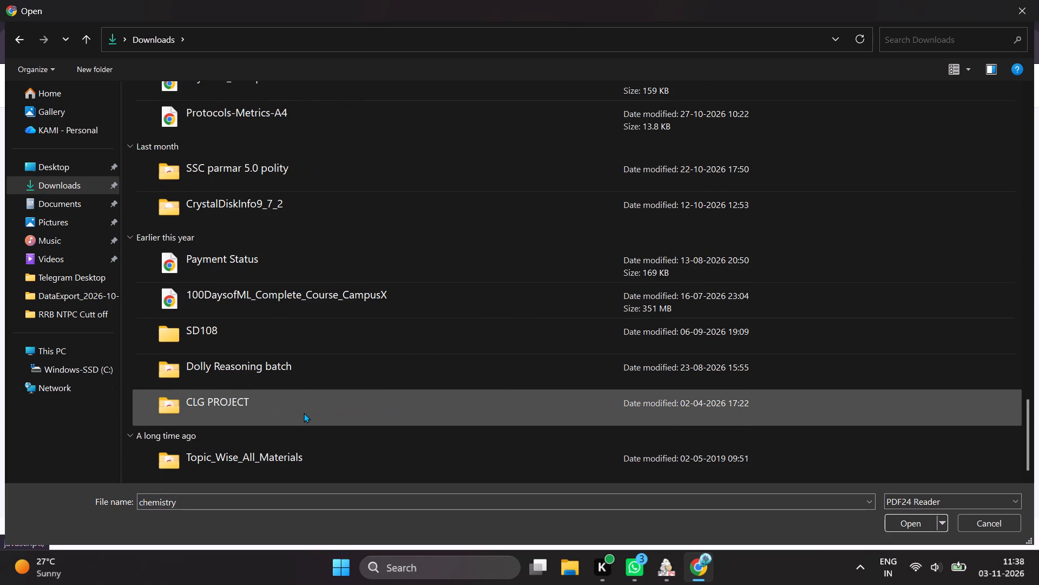
{"action": "scroll", "coordinate": [407, 305], "scroll_direction": "up", "scroll_amount": 1}
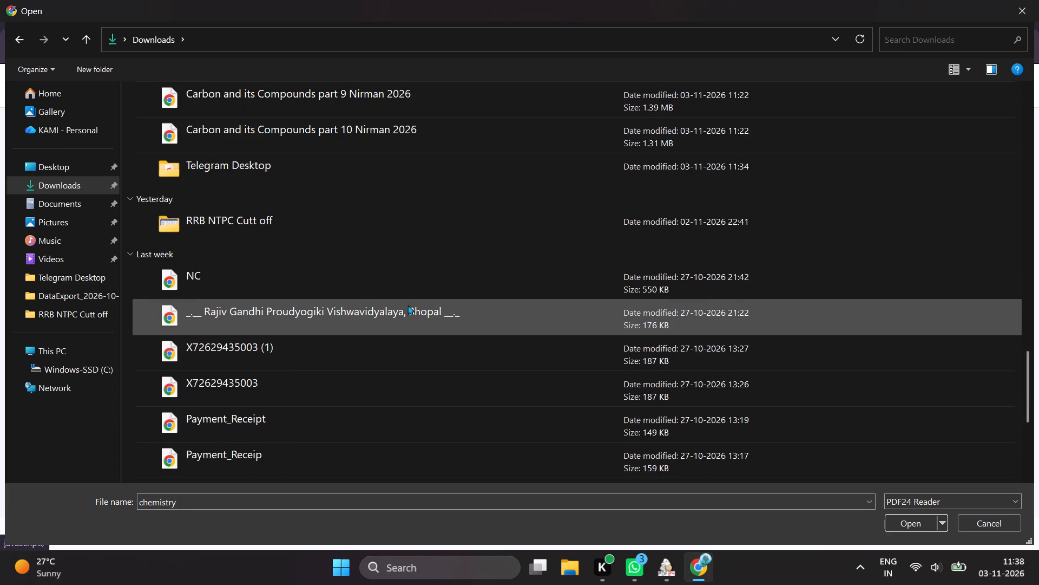
{"action": "scroll", "coordinate": [407, 305], "scroll_direction": "up", "scroll_amount": 1}
{"action": "scroll", "coordinate": [457, 211], "scroll_direction": "up", "scroll_amount": 2}
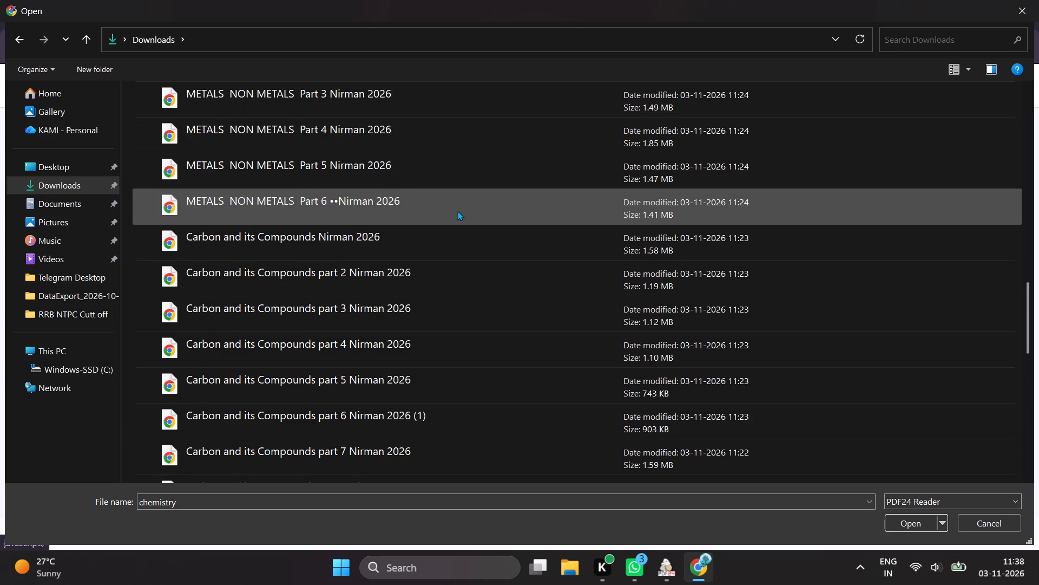
{"action": "scroll", "coordinate": [457, 211], "scroll_direction": "up", "scroll_amount": 7}
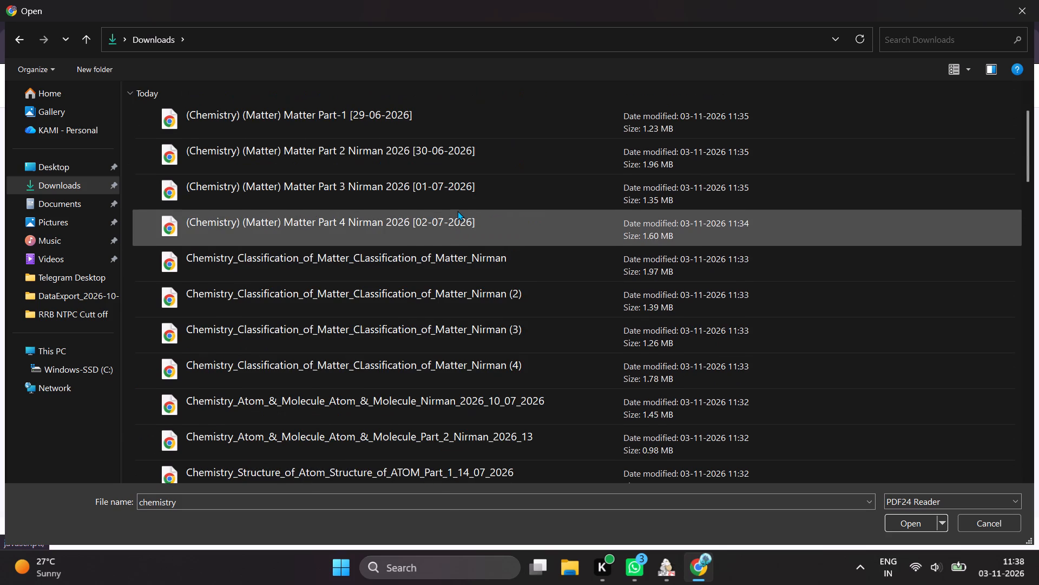
{"action": "left_click", "coordinate": [1015, 7]}
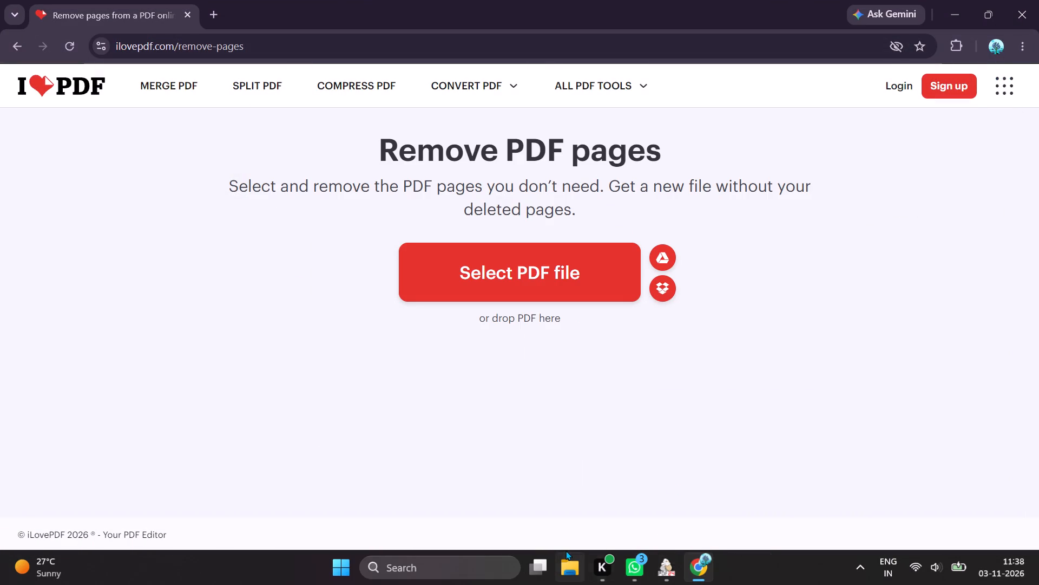
Switch to File Explorer and check the Downloads and Documents folders for the merged chemistry PDF.
{"action": "left_click", "coordinate": [565, 555]}
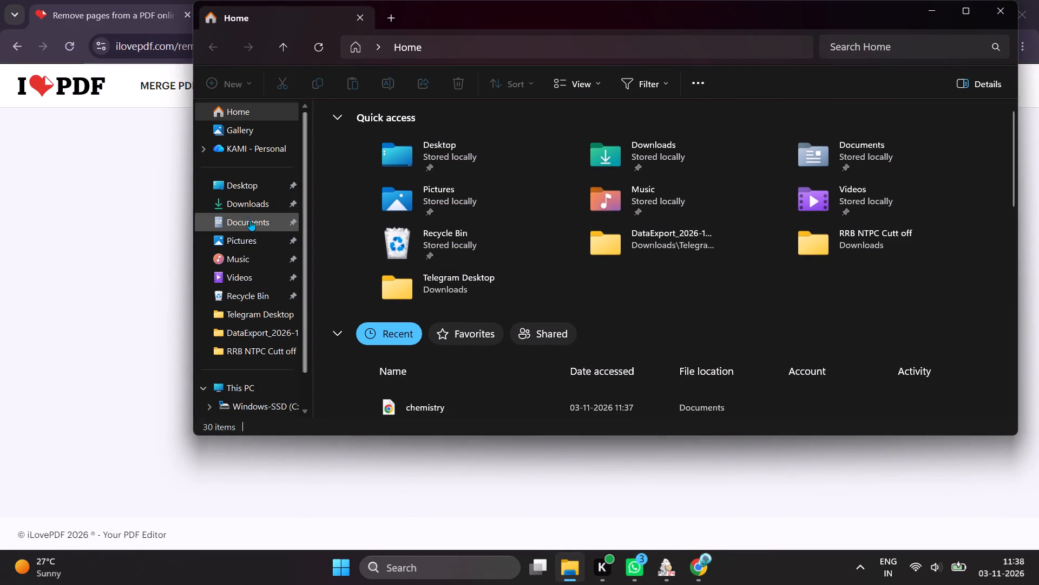
{"action": "left_click", "coordinate": [246, 207]}
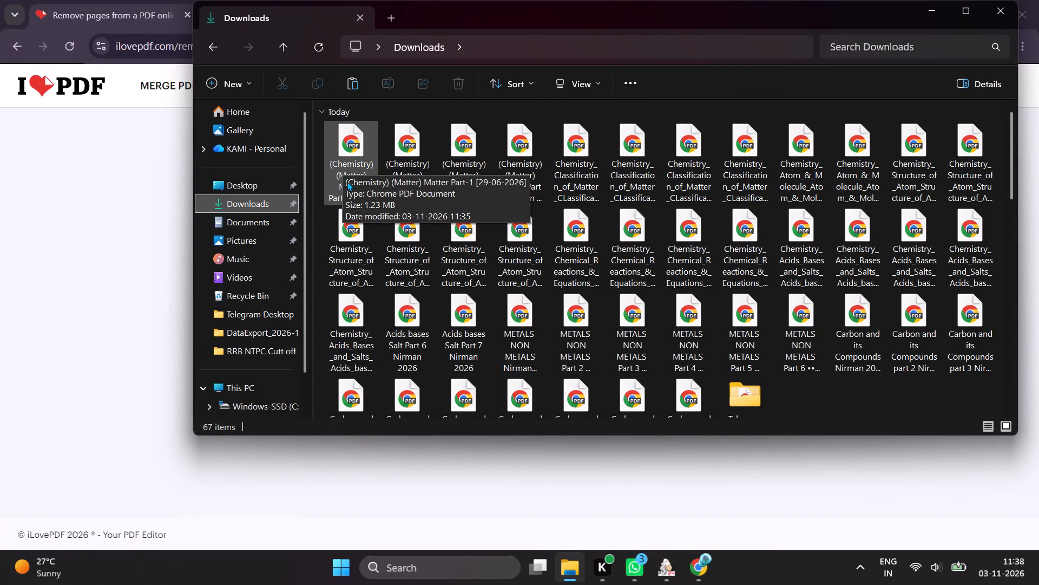
{"action": "scroll", "coordinate": [457, 364], "scroll_direction": "down", "scroll_amount": 1}
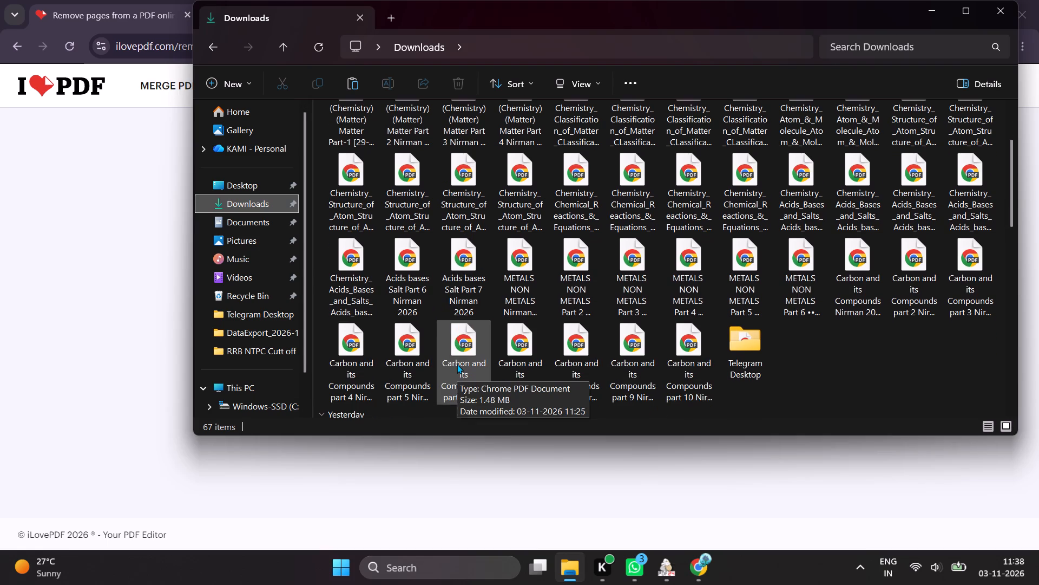
{"action": "scroll", "coordinate": [457, 364], "scroll_direction": "down", "scroll_amount": 1}
{"action": "scroll", "coordinate": [457, 364], "scroll_direction": "up", "scroll_amount": 7}
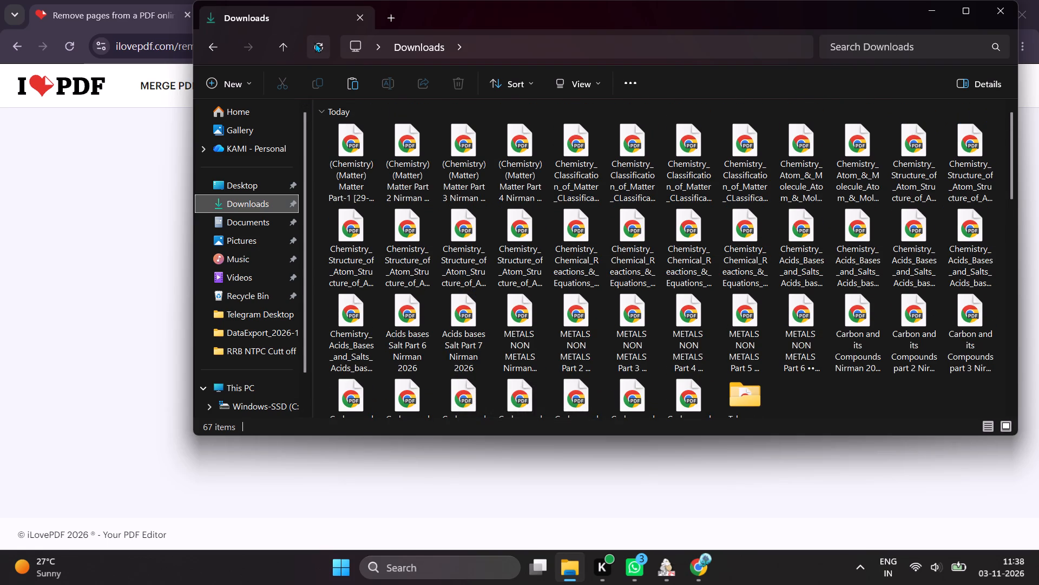
{"action": "left_click", "coordinate": [315, 43]}
{"action": "triple_click", "coordinate": [318, 46]}
{"action": "left_click", "coordinate": [318, 46]}
{"action": "left_click_drag", "start_coordinate": [318, 46], "coordinate": [252, 209]}
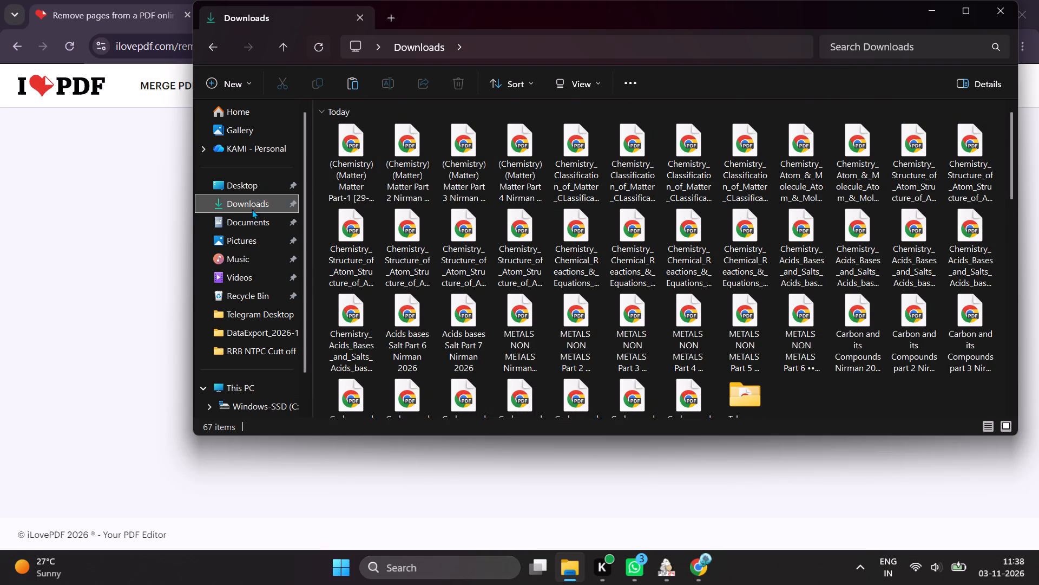
{"action": "left_click_drag", "start_coordinate": [252, 209], "coordinate": [249, 217]}
{"action": "left_click", "coordinate": [249, 217]}
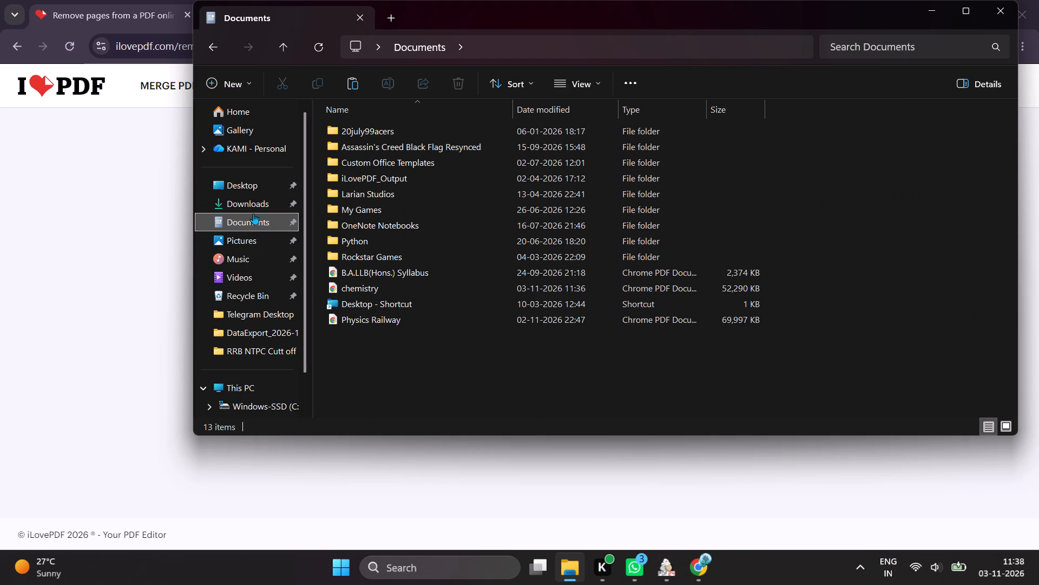
Locate the chemistry PDF among File Explorer's recent files, show its containing folder, and close File Explorer.
{"action": "left_click", "coordinate": [217, 43]}
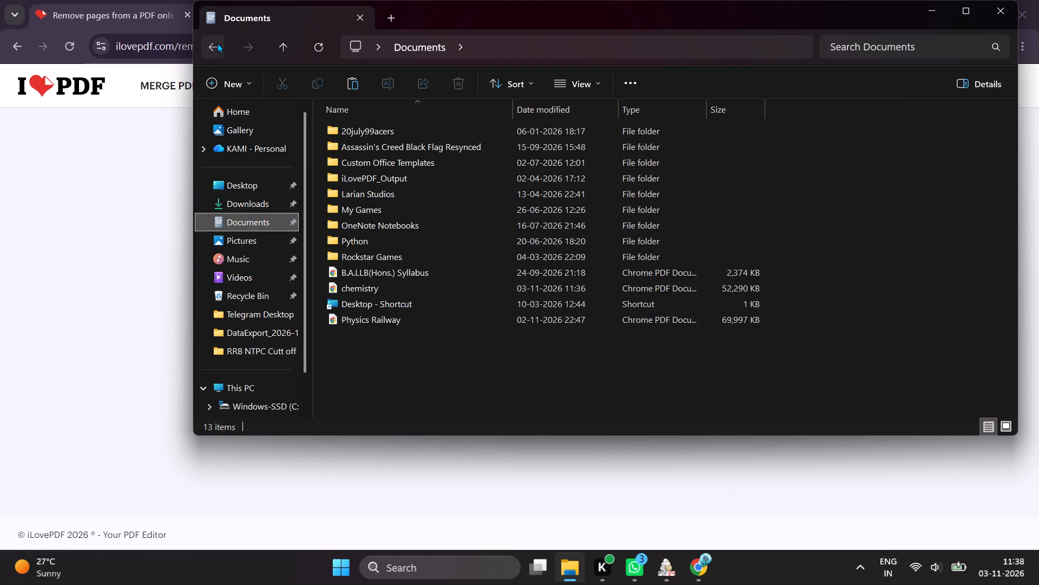
{"action": "left_click", "coordinate": [217, 43]}
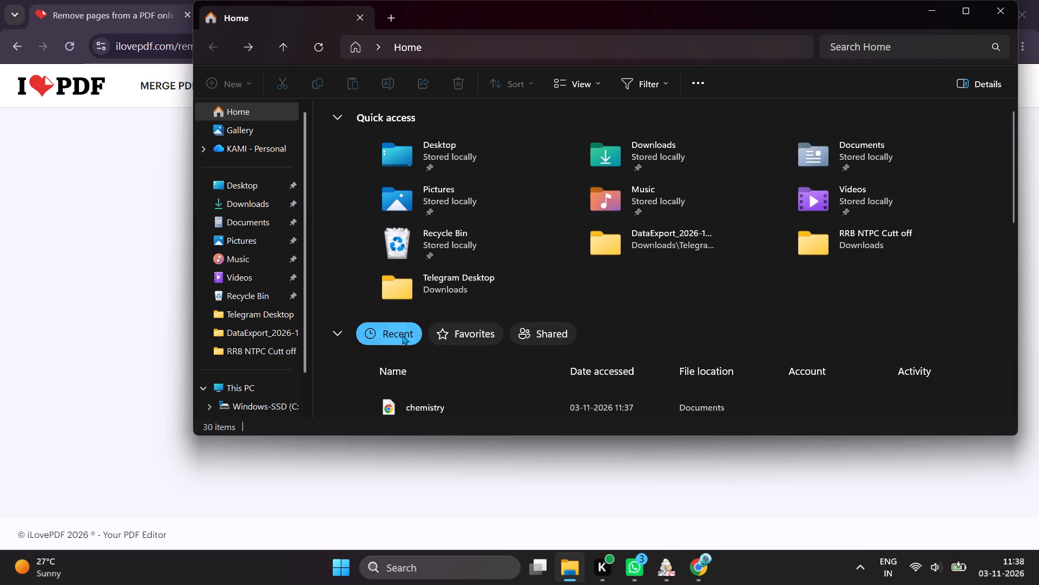
{"action": "scroll", "coordinate": [425, 367], "scroll_direction": "down", "scroll_amount": 1}
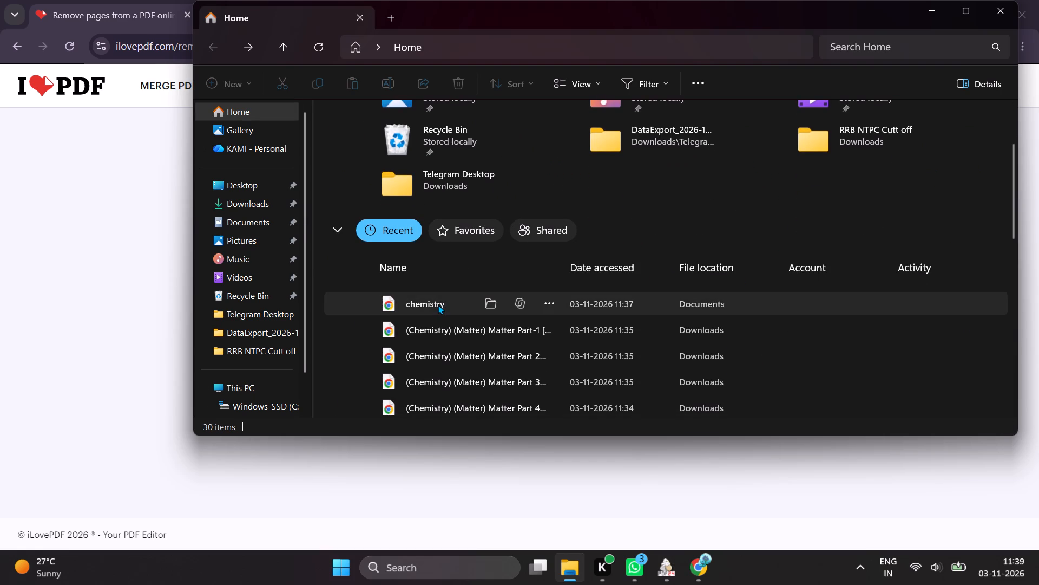
{"action": "left_click", "coordinate": [438, 304]}
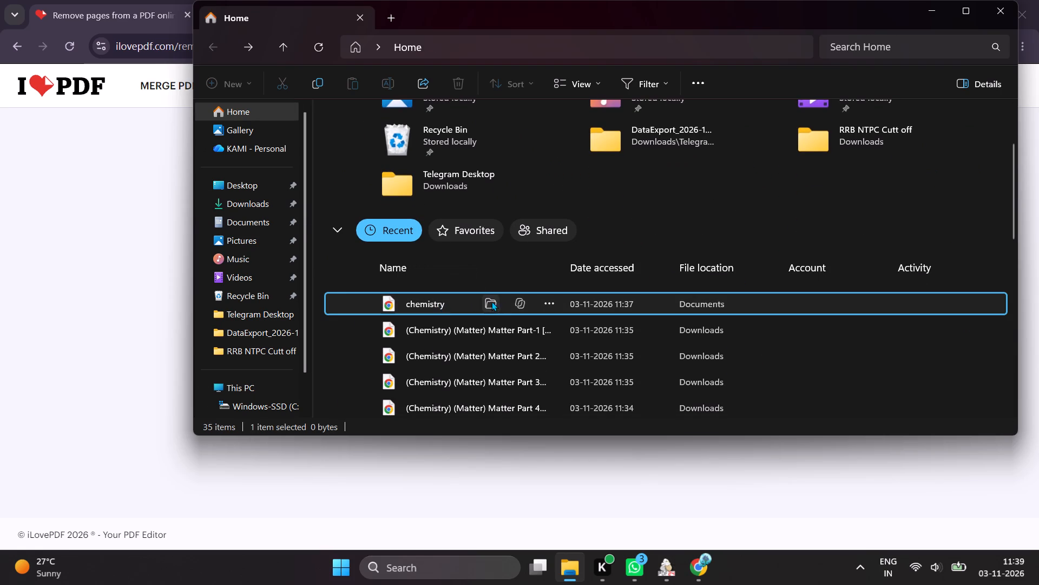
{"action": "left_click", "coordinate": [548, 302]}
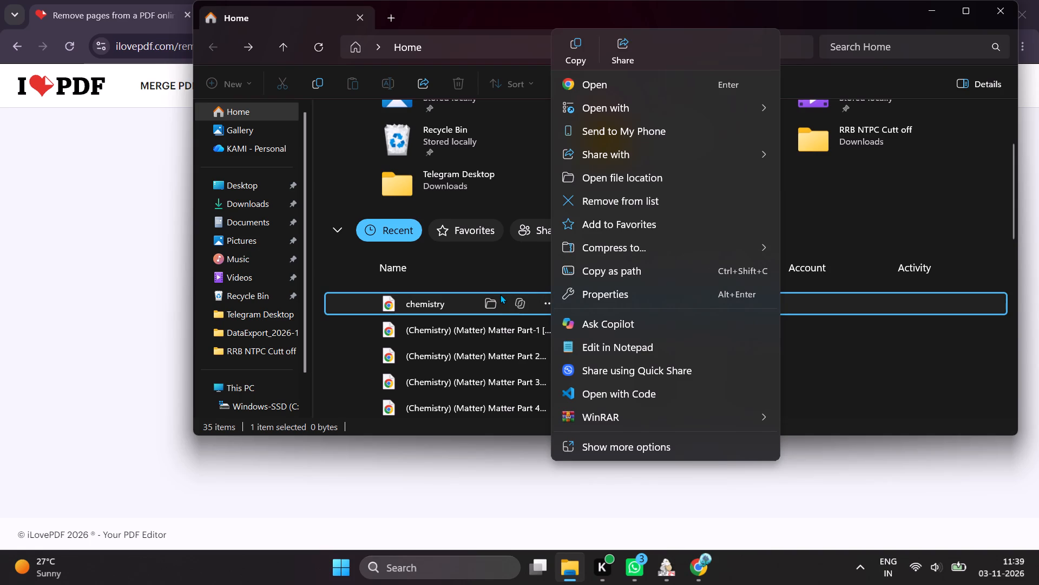
{"action": "left_click", "coordinate": [487, 304]}
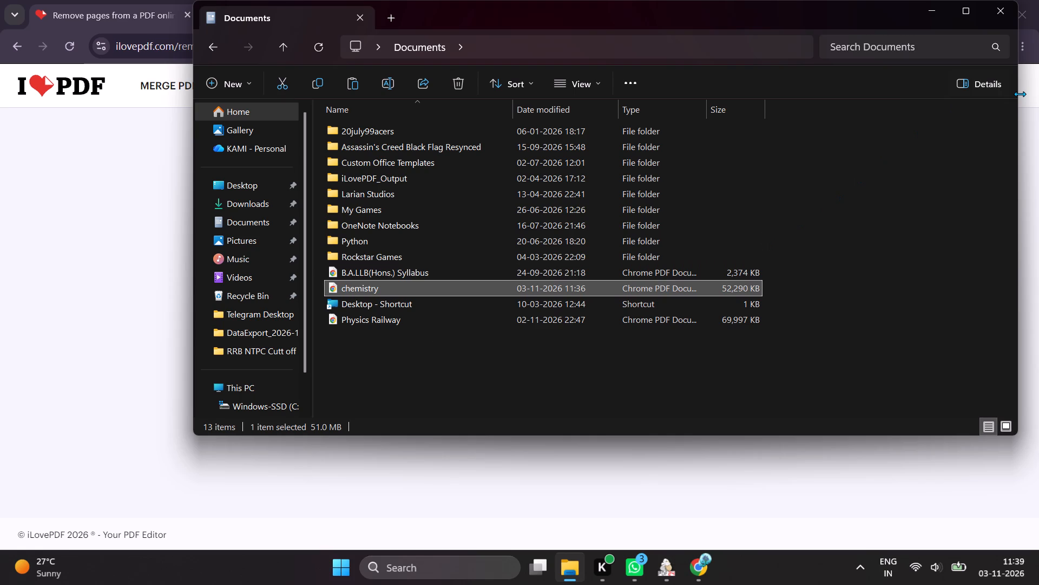
{"action": "left_click", "coordinate": [1004, 9]}
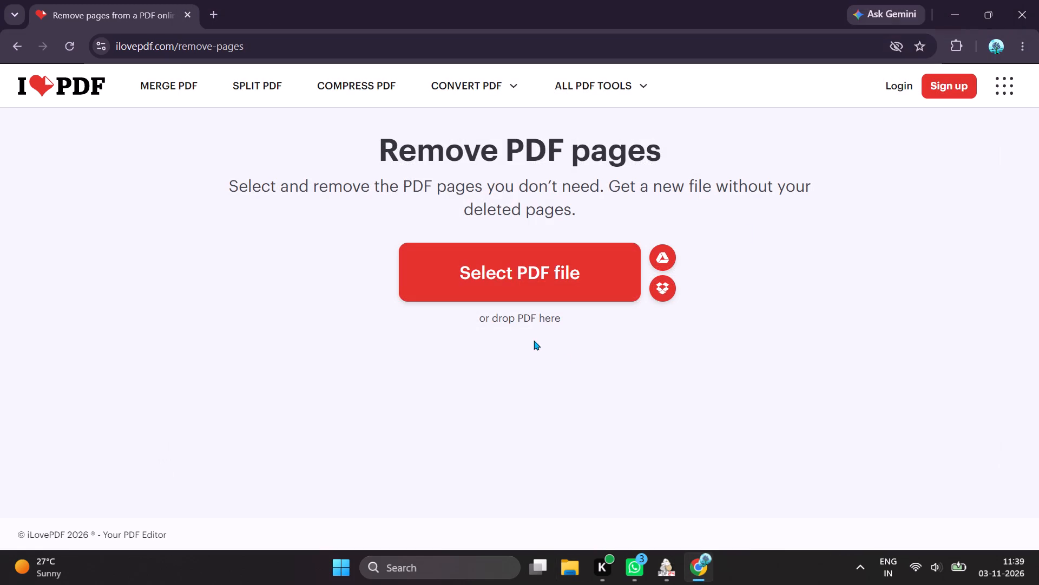
Load the chemistry PDF from the Documents folder into iLovePDF's Remove pages tool.
{"action": "left_click", "coordinate": [497, 272]}
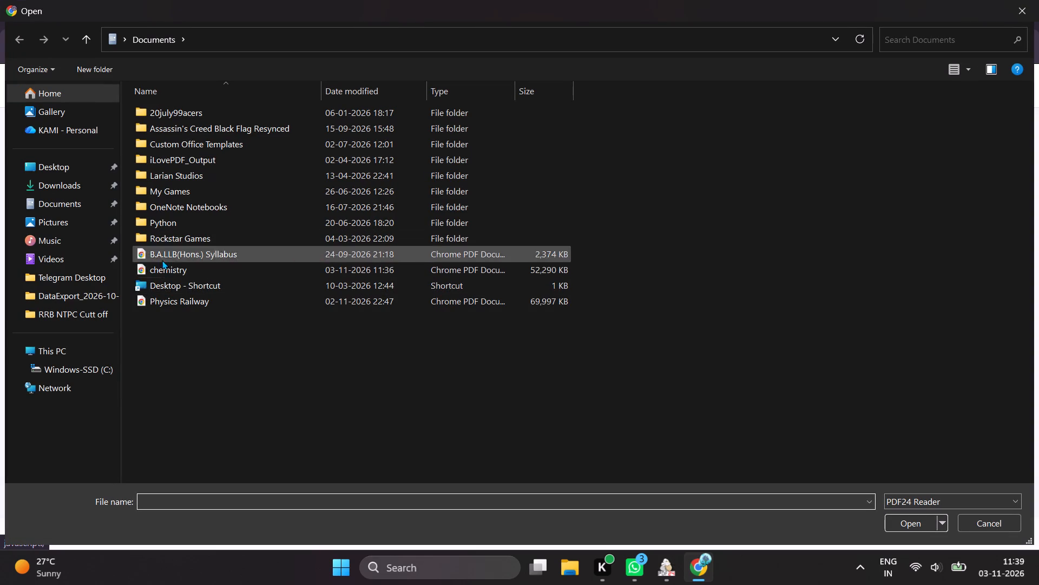
{"action": "left_click", "coordinate": [183, 268]}
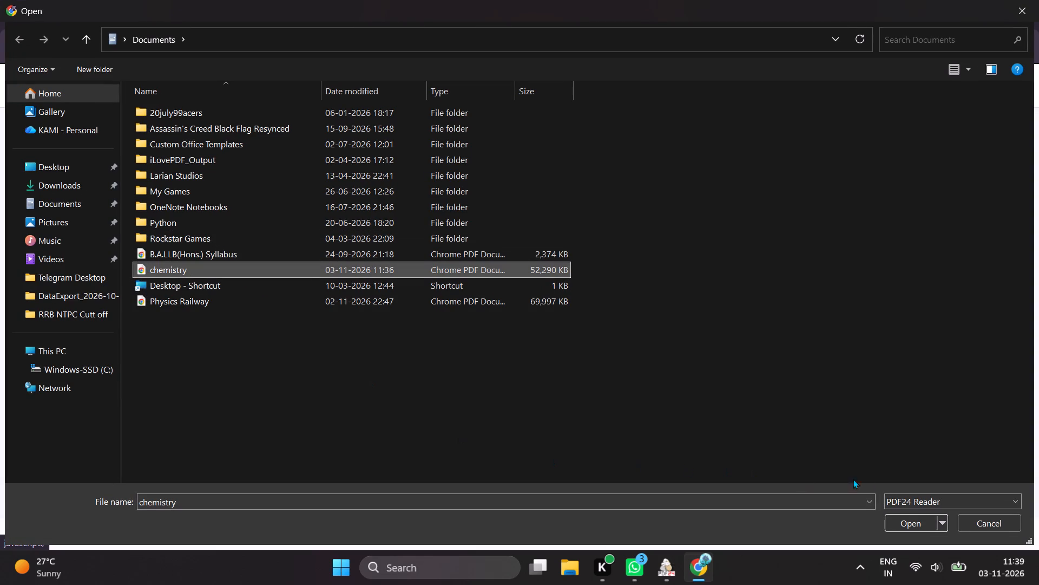
{"action": "left_click", "coordinate": [902, 525]}
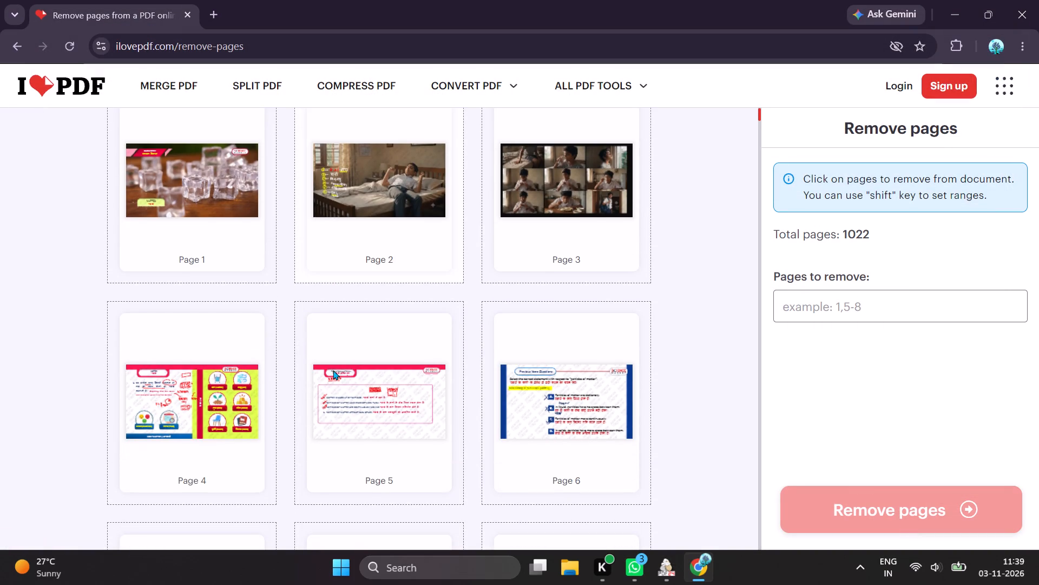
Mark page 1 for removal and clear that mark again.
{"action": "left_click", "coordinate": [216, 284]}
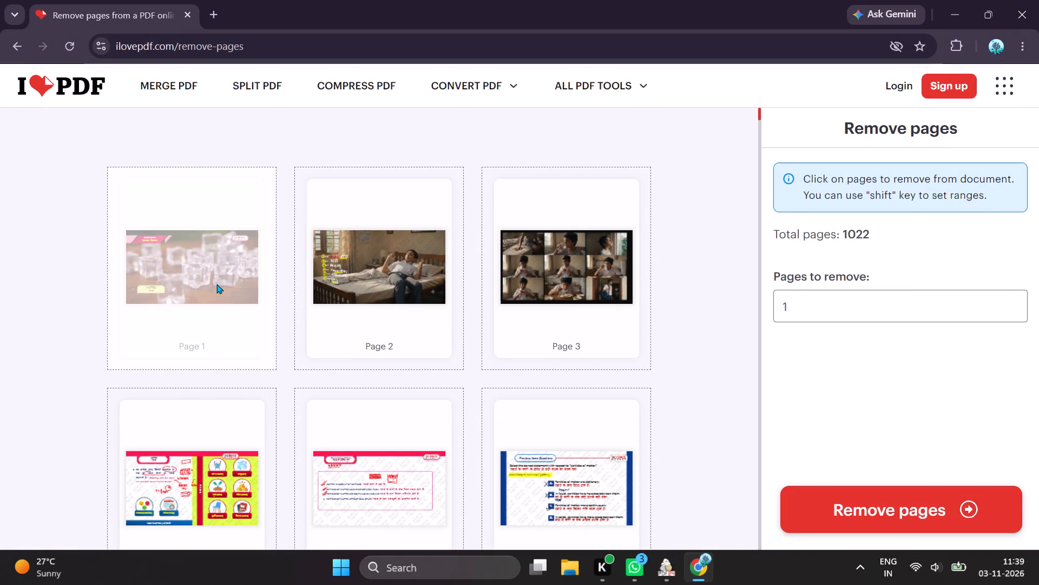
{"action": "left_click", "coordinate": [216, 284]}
Go through the chemistry pages from the start and mark the THANK YOU slide on page 81 for removal.
{"action": "scroll", "coordinate": [240, 325], "scroll_direction": "down", "scroll_amount": 3}
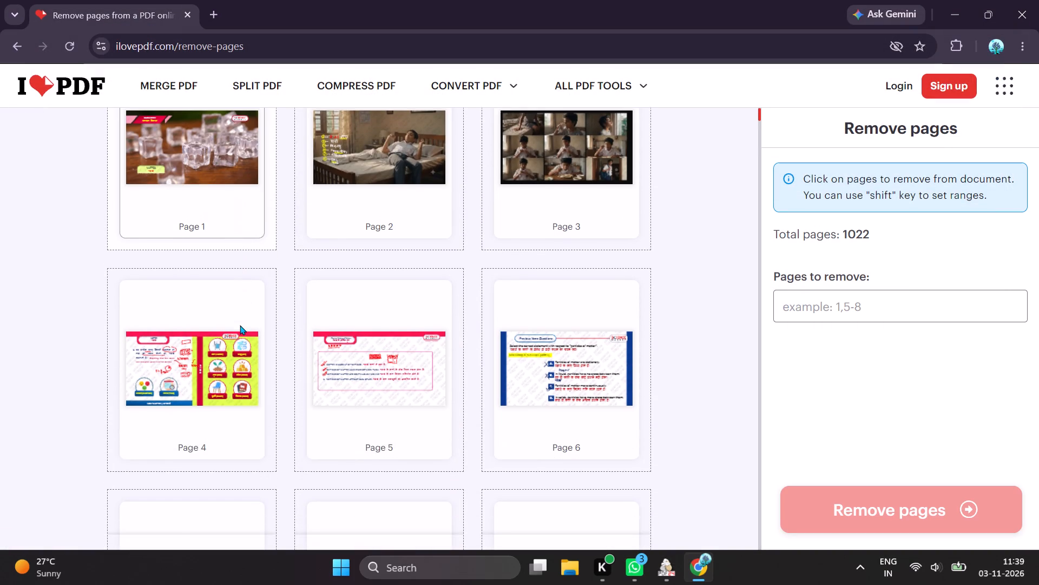
{"action": "scroll", "coordinate": [240, 325], "scroll_direction": "down", "scroll_amount": 7}
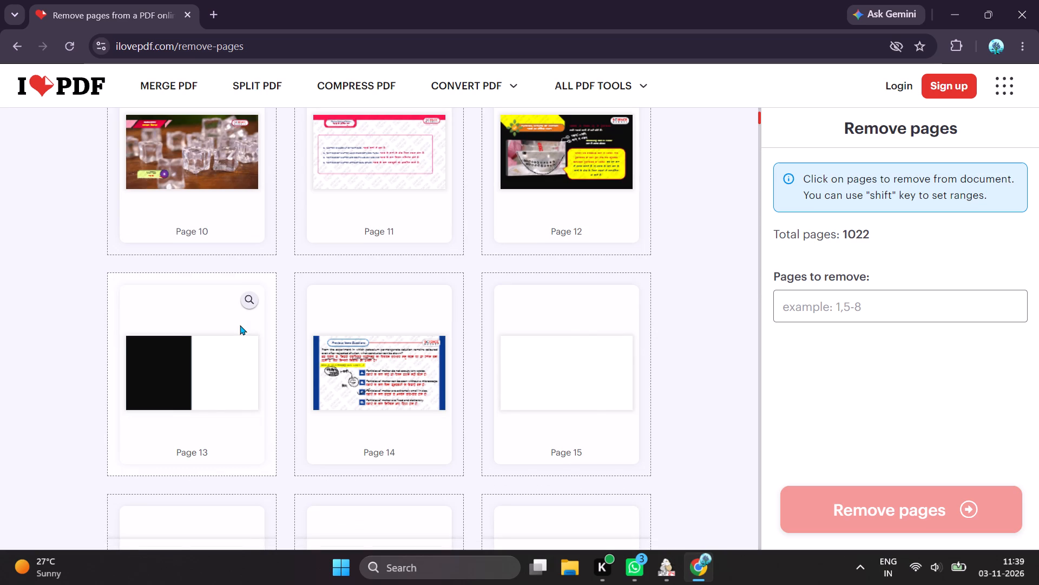
{"action": "scroll", "coordinate": [240, 325], "scroll_direction": "down", "scroll_amount": 4}
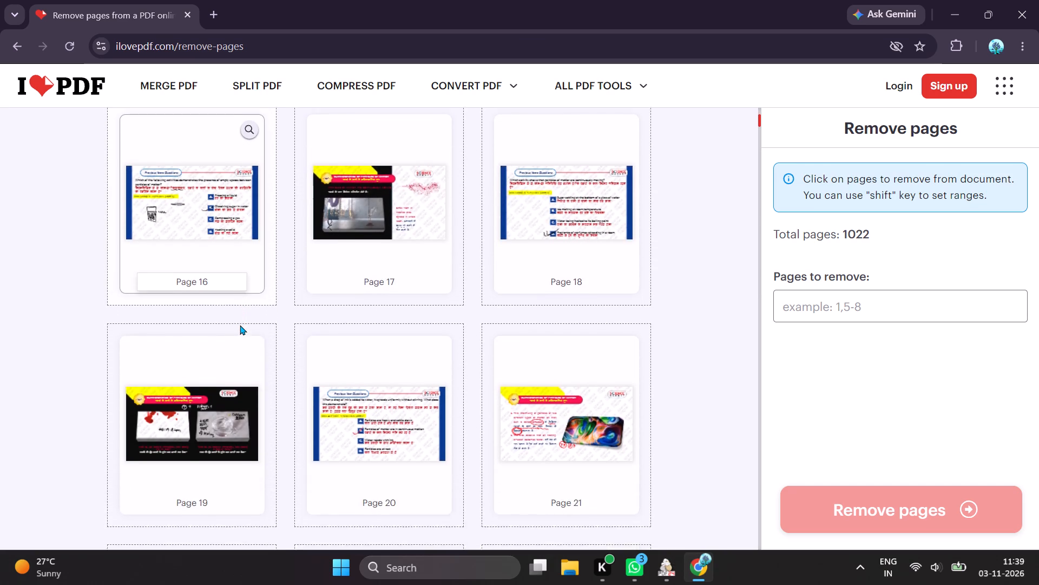
{"action": "scroll", "coordinate": [240, 325], "scroll_direction": "down", "scroll_amount": 4}
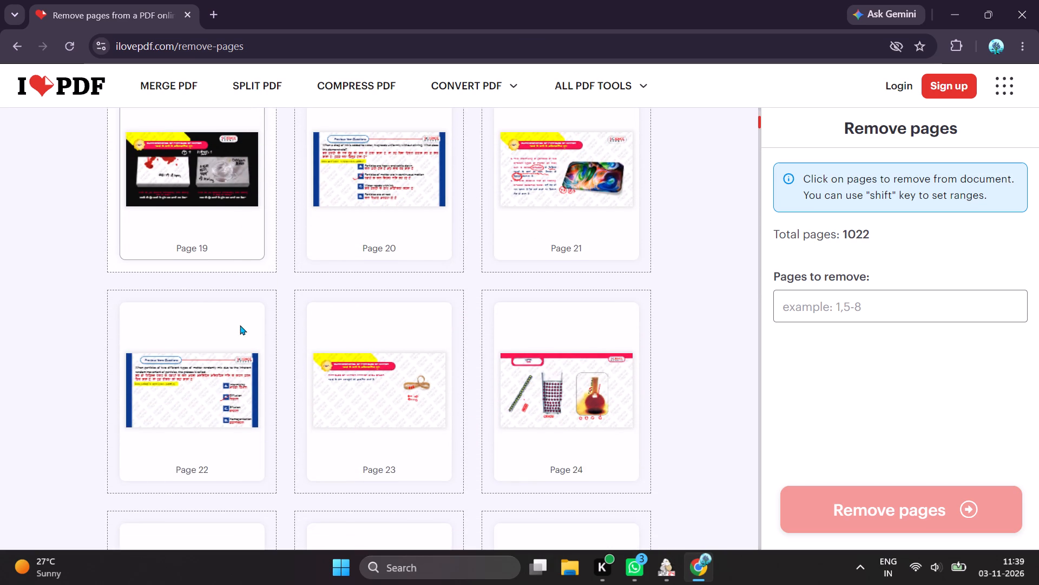
{"action": "scroll", "coordinate": [240, 325], "scroll_direction": "down", "scroll_amount": 4}
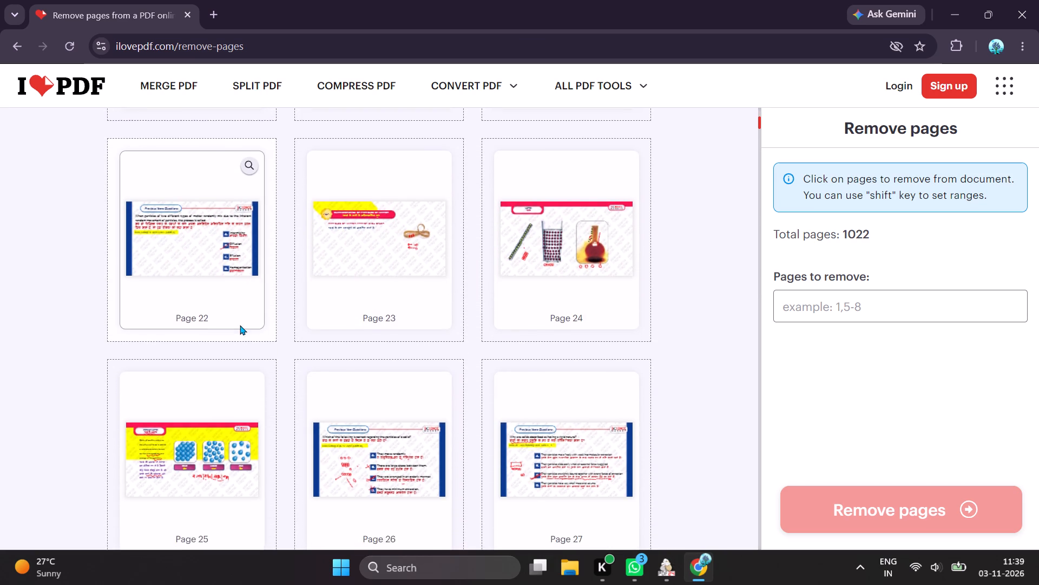
{"action": "scroll", "coordinate": [240, 325], "scroll_direction": "down", "scroll_amount": 7}
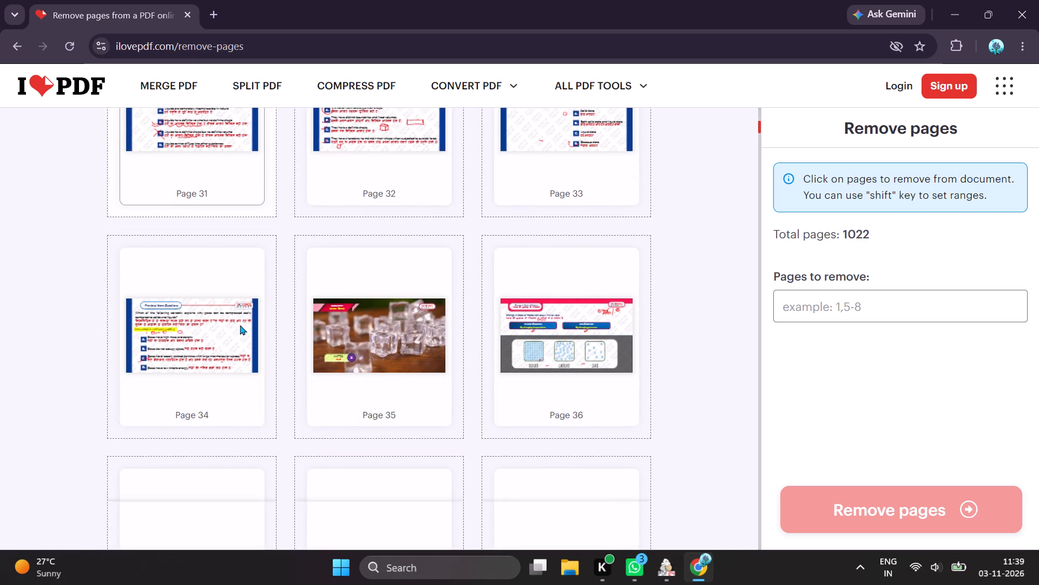
{"action": "scroll", "coordinate": [240, 325], "scroll_direction": "down", "scroll_amount": 6}
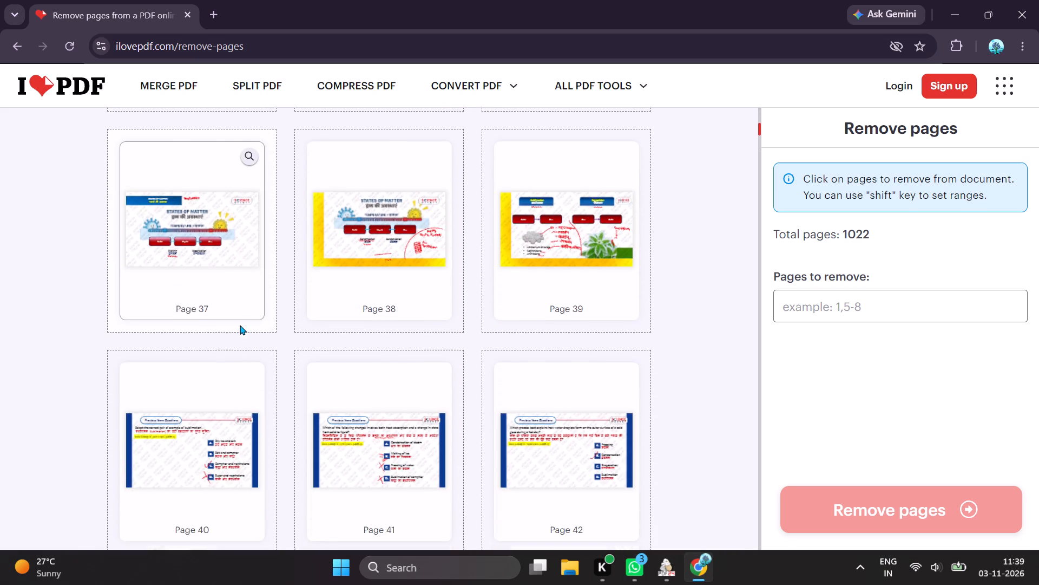
{"action": "scroll", "coordinate": [240, 325], "scroll_direction": "down", "scroll_amount": 4}
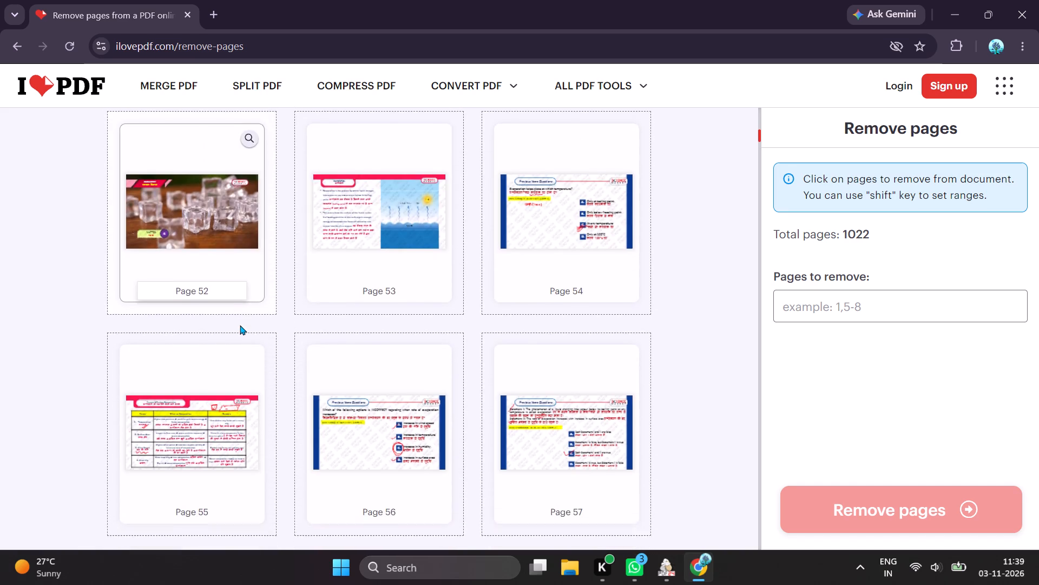
{"action": "scroll", "coordinate": [240, 325], "scroll_direction": "down", "scroll_amount": 7}
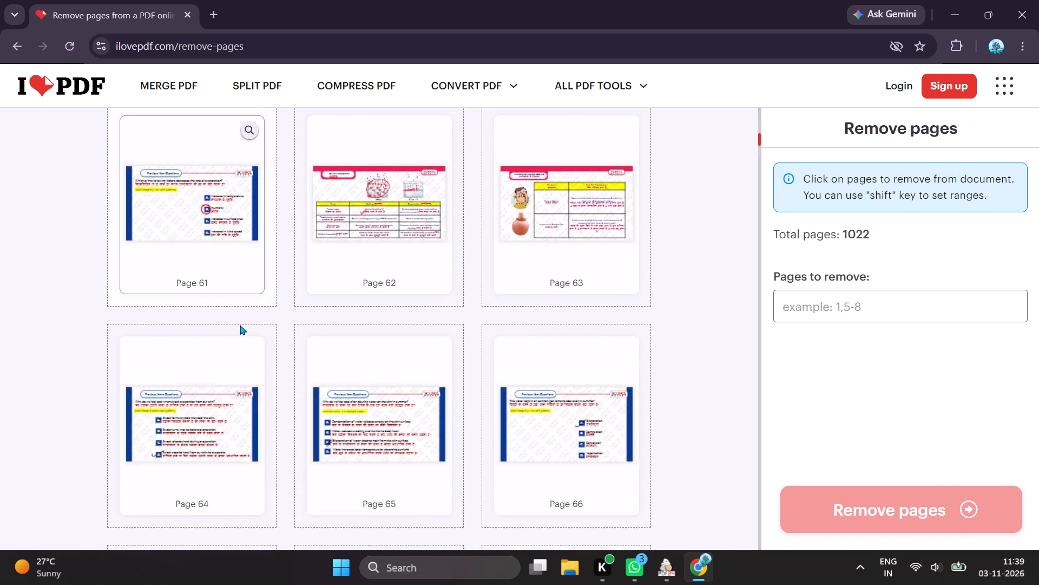
{"action": "scroll", "coordinate": [240, 325], "scroll_direction": "down", "scroll_amount": 5}
{"action": "scroll", "coordinate": [240, 325], "scroll_direction": "up", "scroll_amount": 2}
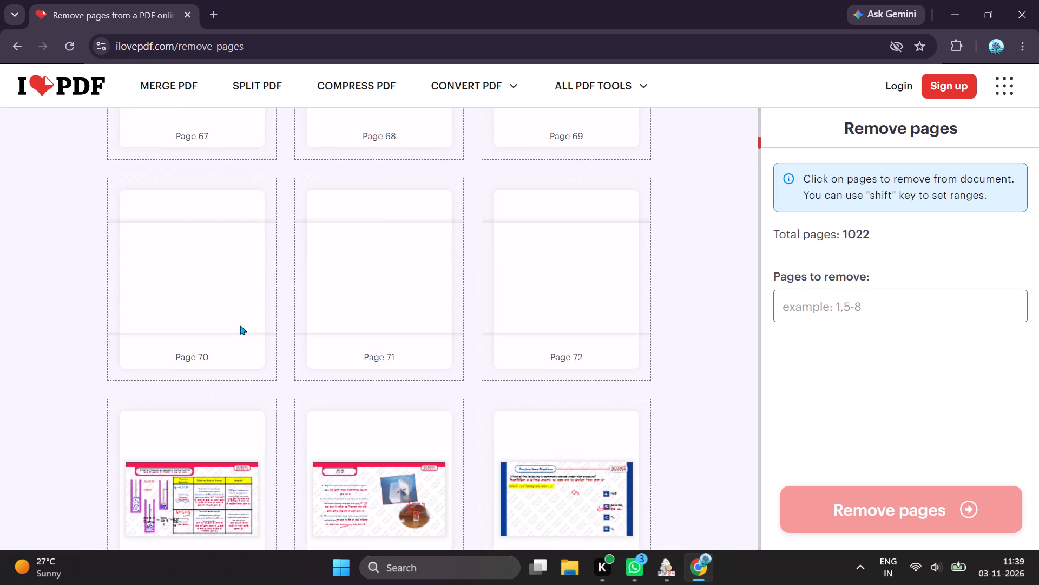
{"action": "scroll", "coordinate": [240, 325], "scroll_direction": "up", "scroll_amount": 1}
{"action": "scroll", "coordinate": [240, 325], "scroll_direction": "down", "scroll_amount": 7}
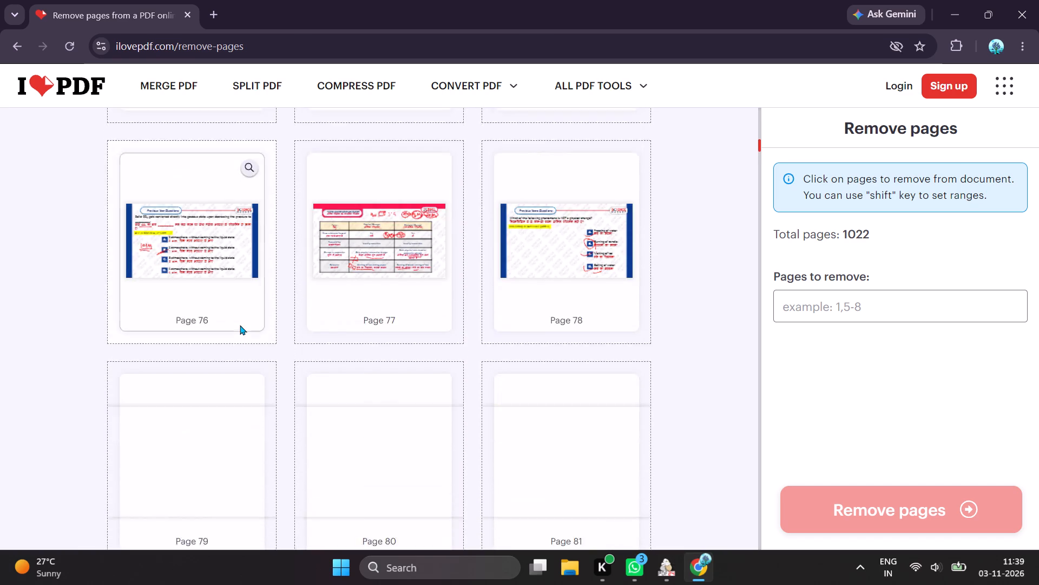
{"action": "scroll", "coordinate": [240, 325], "scroll_direction": "down", "scroll_amount": 3}
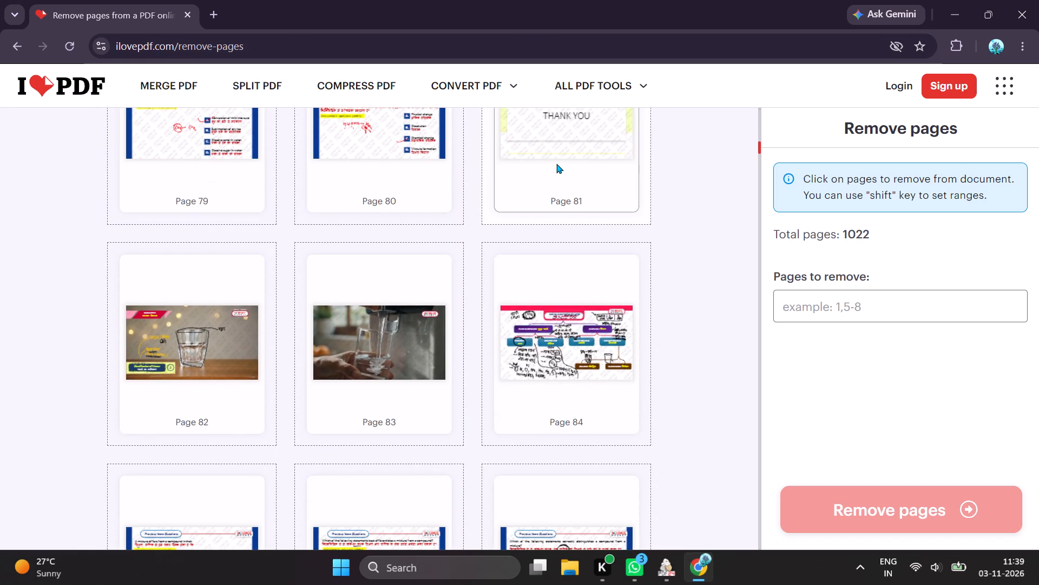
{"action": "left_click", "coordinate": [556, 164]}
Recheck the pages before page 81, back to about page 16, for other unneeded slides.
{"action": "scroll", "coordinate": [556, 164], "scroll_direction": "up", "scroll_amount": 9}
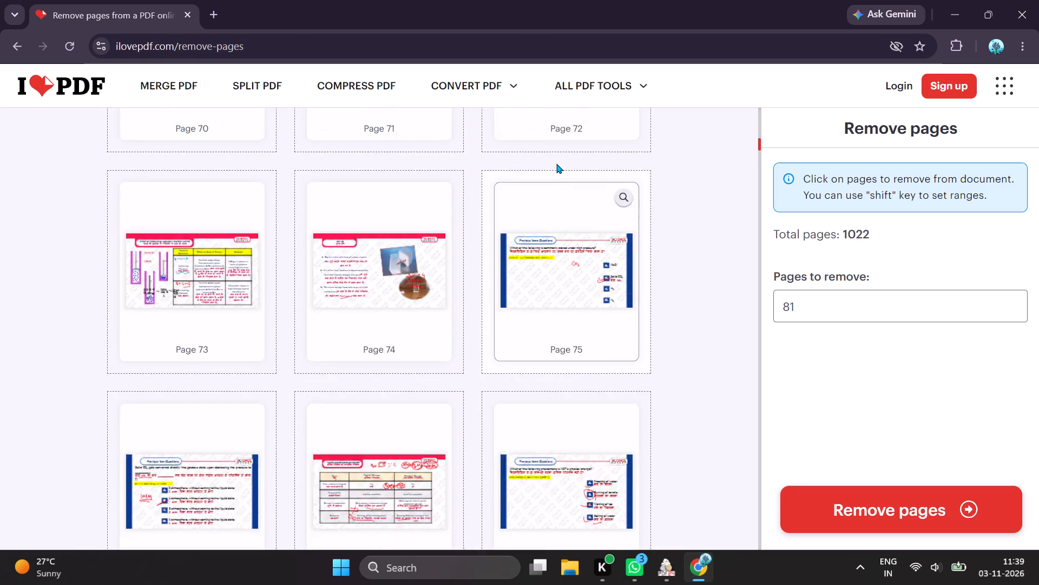
{"action": "scroll", "coordinate": [556, 164], "scroll_direction": "up", "scroll_amount": 7}
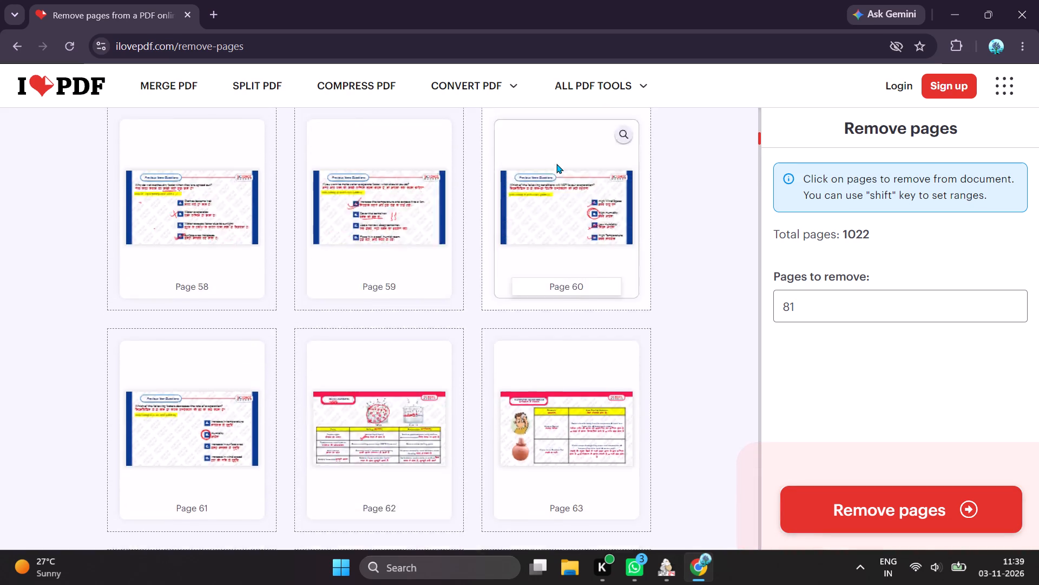
{"action": "scroll", "coordinate": [556, 164], "scroll_direction": "up", "scroll_amount": 4}
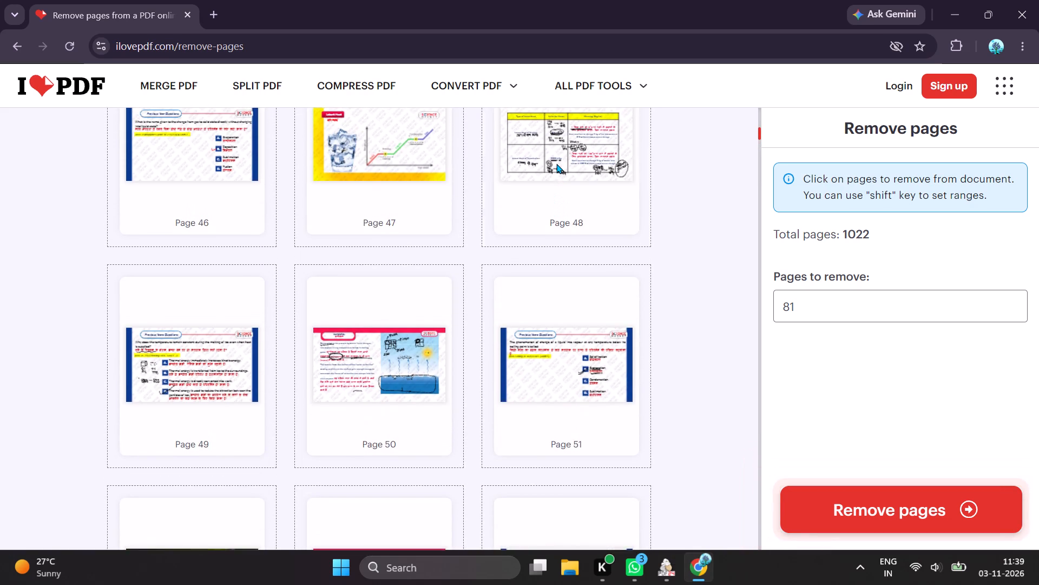
{"action": "scroll", "coordinate": [556, 164], "scroll_direction": "up", "scroll_amount": 8}
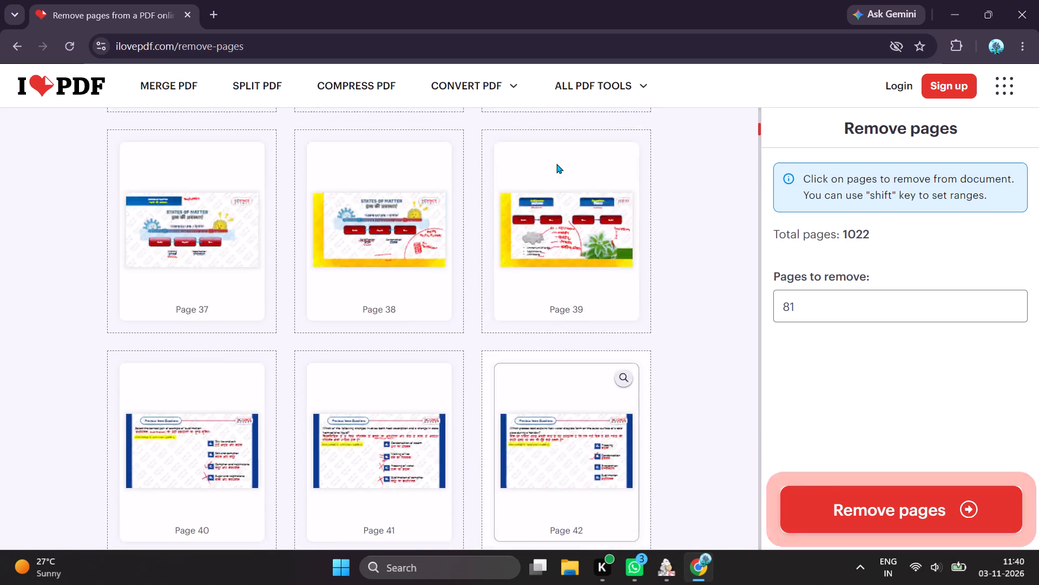
{"action": "scroll", "coordinate": [556, 164], "scroll_direction": "up", "scroll_amount": 5}
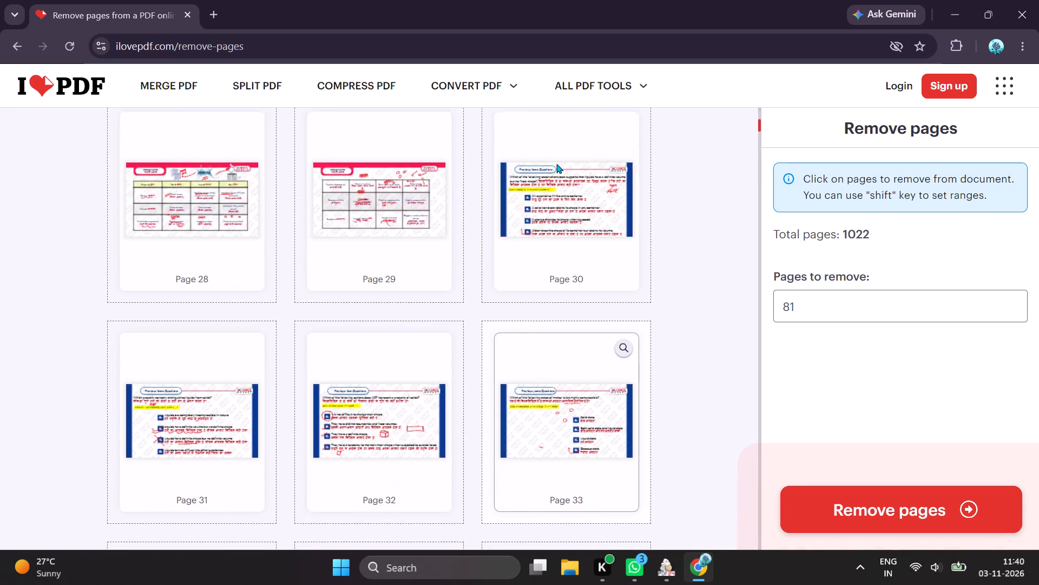
{"action": "scroll", "coordinate": [556, 164], "scroll_direction": "up", "scroll_amount": 2}
Continue through the chemistry pages past page 81 and mark the THANK YOU slide on page 111 for removal.
{"action": "scroll", "coordinate": [556, 164], "scroll_direction": "down", "scroll_amount": 1}
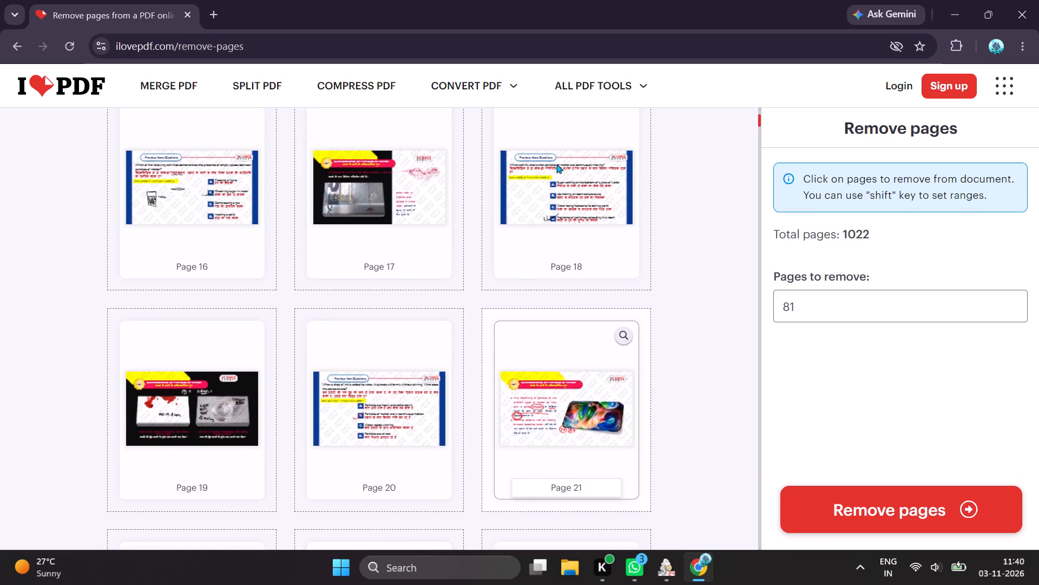
{"action": "scroll", "coordinate": [556, 164], "scroll_direction": "down", "scroll_amount": 2}
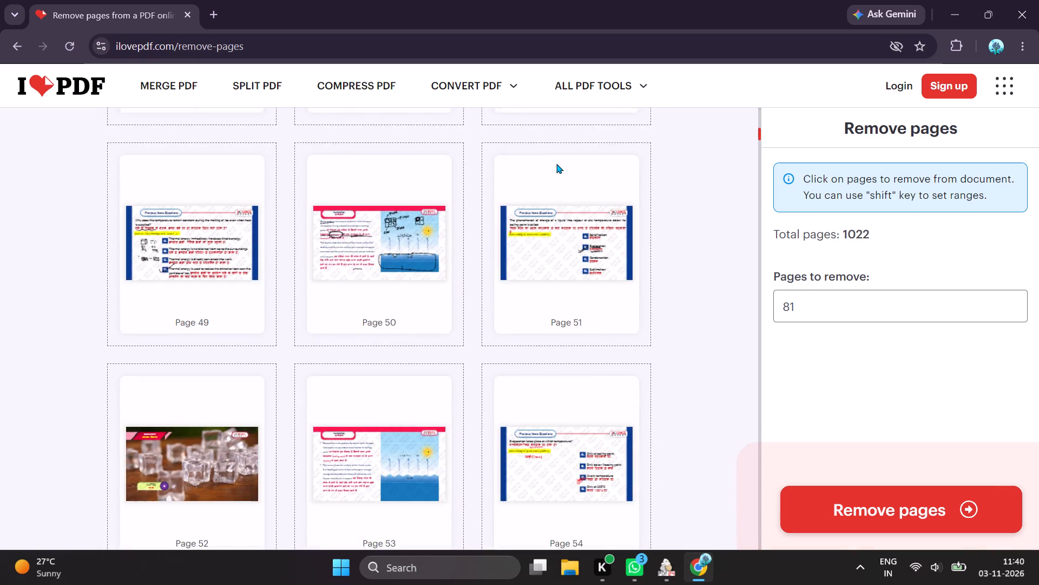
{"action": "scroll", "coordinate": [556, 164], "scroll_direction": "down", "scroll_amount": 11}
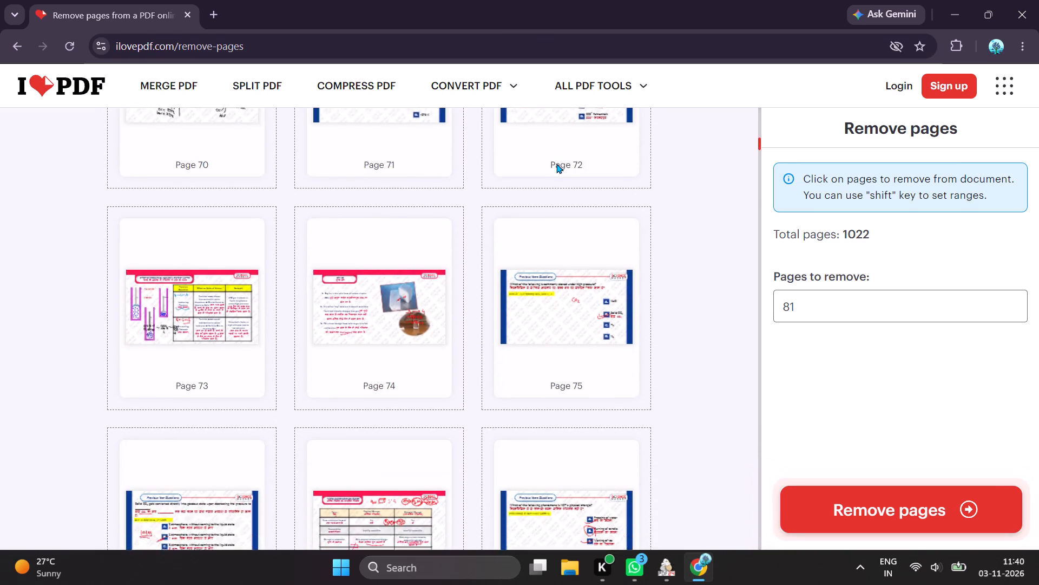
{"action": "scroll", "coordinate": [556, 164], "scroll_direction": "down", "scroll_amount": 8}
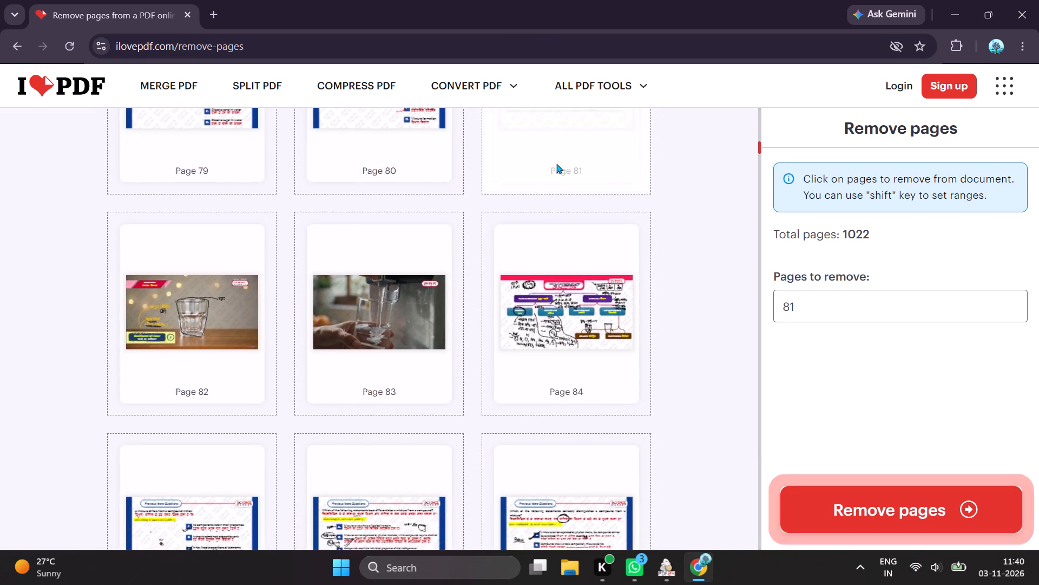
{"action": "scroll", "coordinate": [556, 164], "scroll_direction": "down", "scroll_amount": 3}
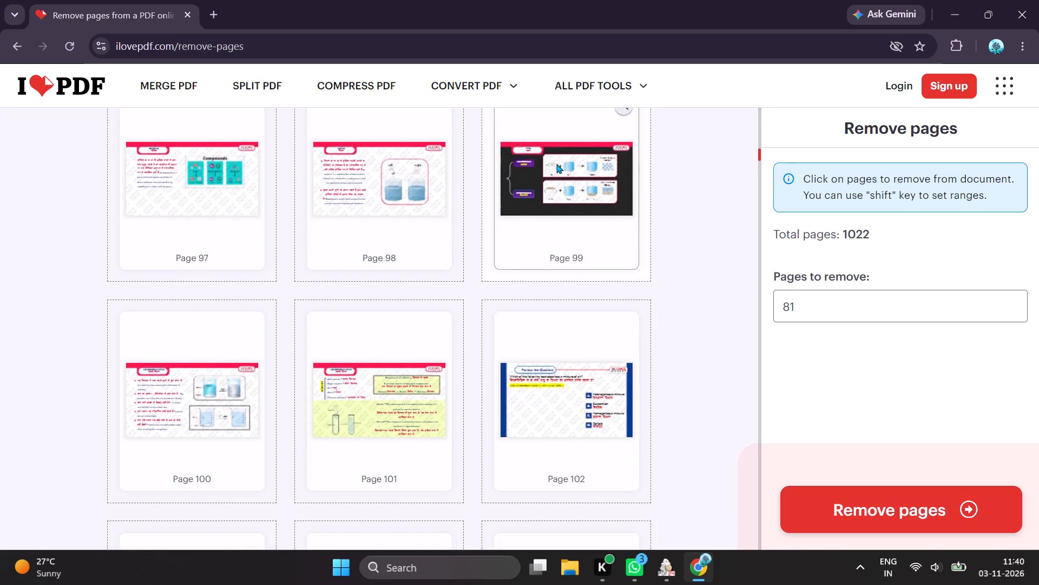
{"action": "scroll", "coordinate": [556, 164], "scroll_direction": "down", "scroll_amount": 3}
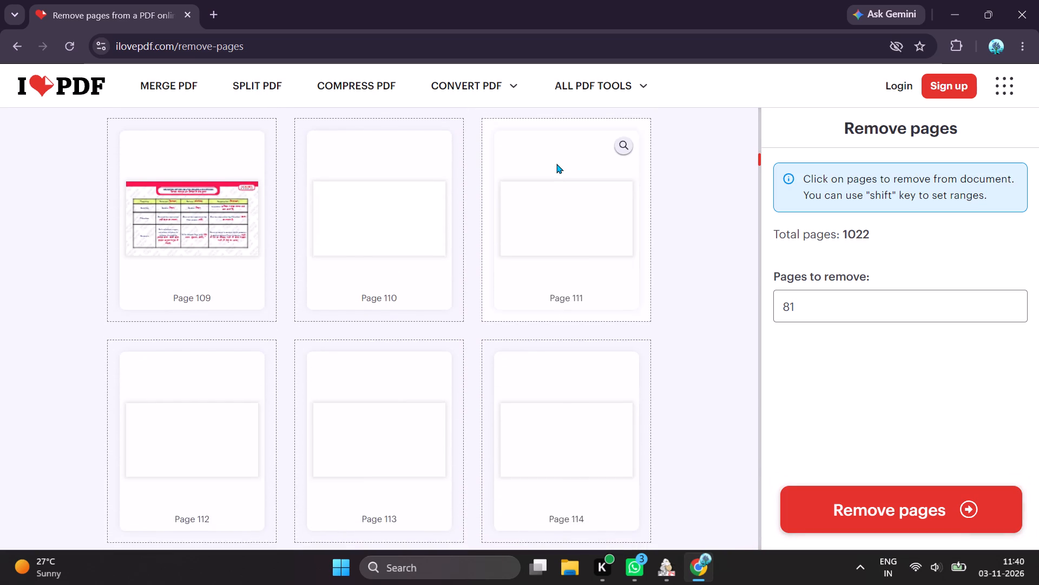
{"action": "left_click", "coordinate": [556, 187]}
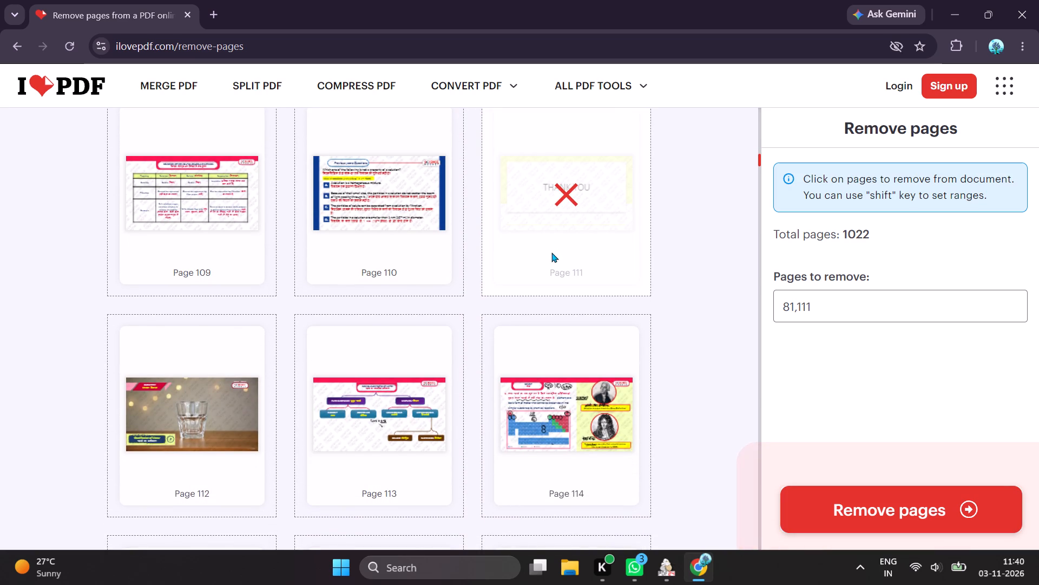
Recheck the pages before 111, back to about page 94, and mark the THANK YOU slide on page 132 for removal.
{"action": "scroll", "coordinate": [551, 252], "scroll_direction": "up", "scroll_amount": 11}
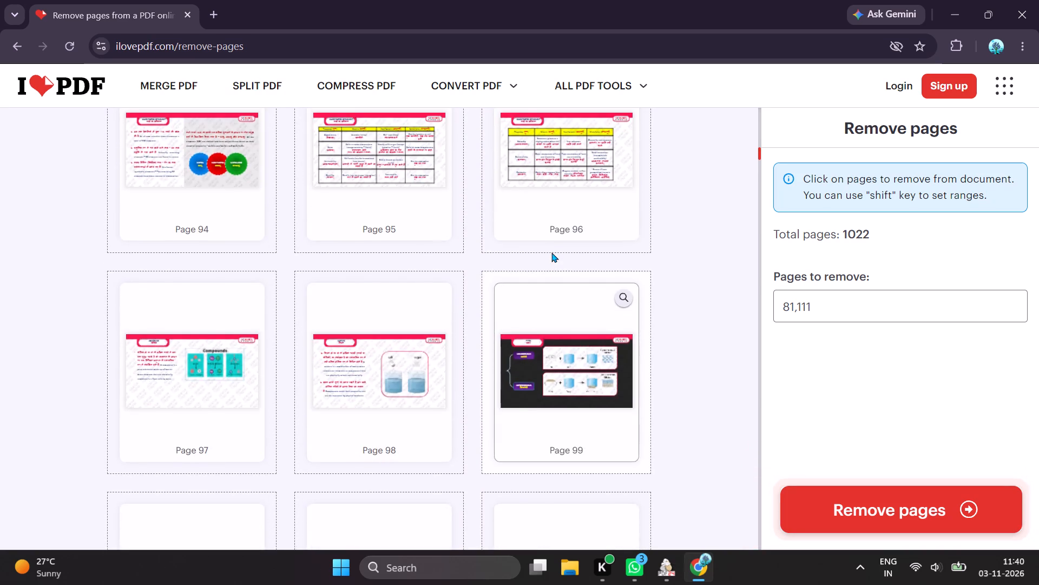
{"action": "scroll", "coordinate": [551, 252], "scroll_direction": "up", "scroll_amount": 2}
{"action": "scroll", "coordinate": [551, 252], "scroll_direction": "down", "scroll_amount": 5}
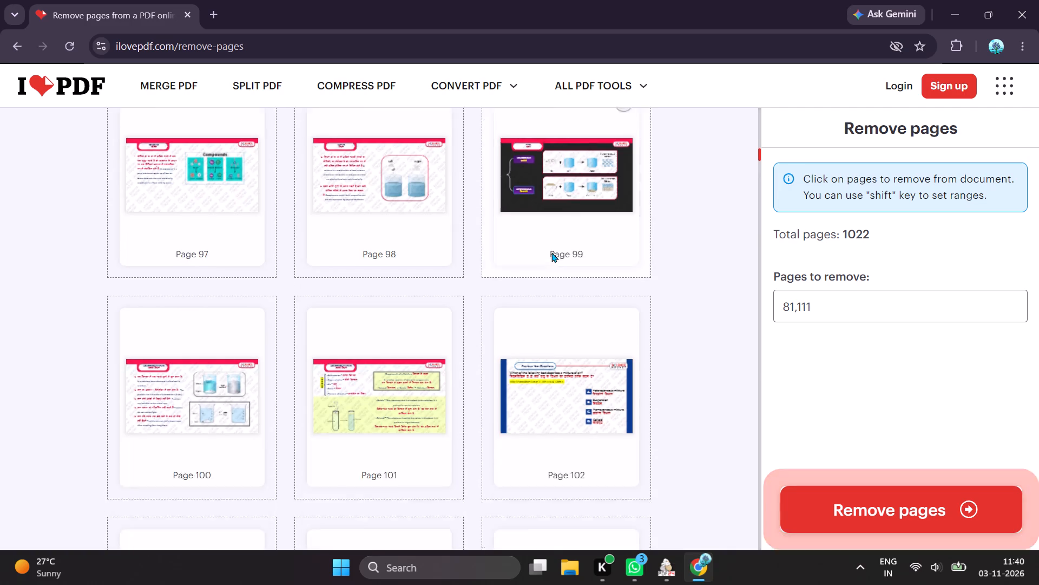
{"action": "scroll", "coordinate": [551, 252], "scroll_direction": "down", "scroll_amount": 7}
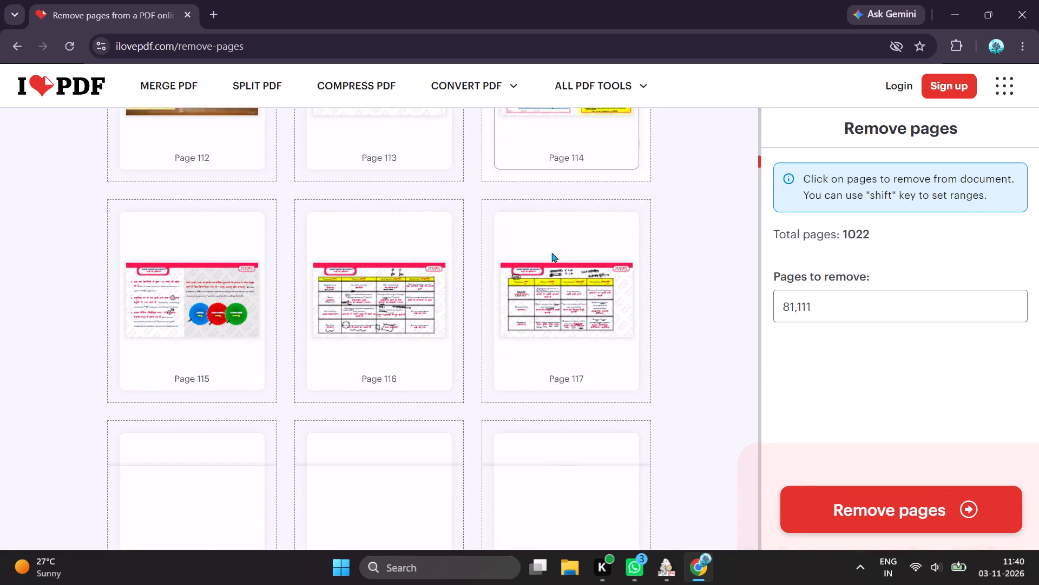
{"action": "scroll", "coordinate": [551, 252], "scroll_direction": "down", "scroll_amount": 2}
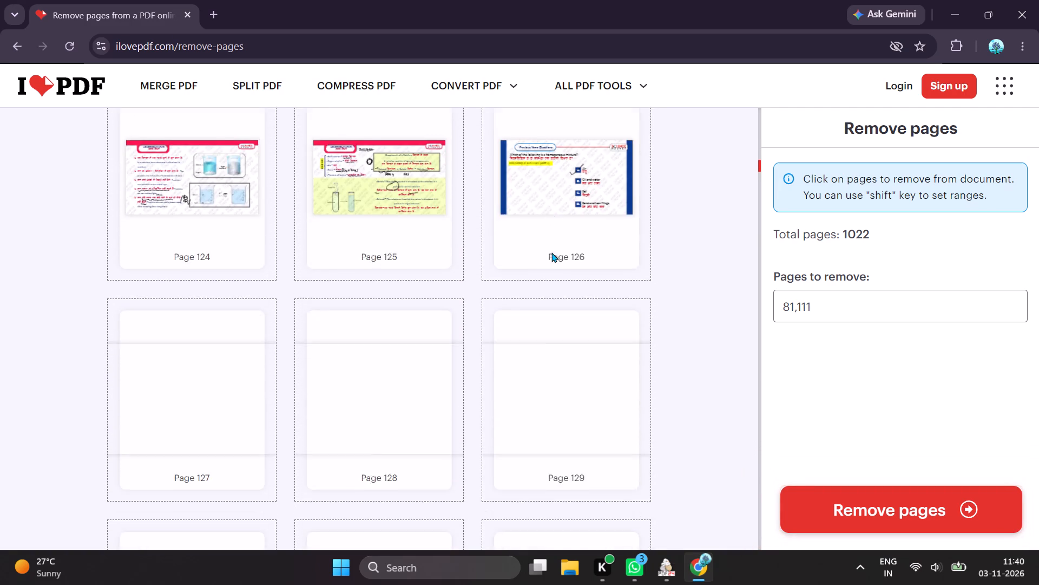
{"action": "scroll", "coordinate": [551, 252], "scroll_direction": "down", "scroll_amount": 5}
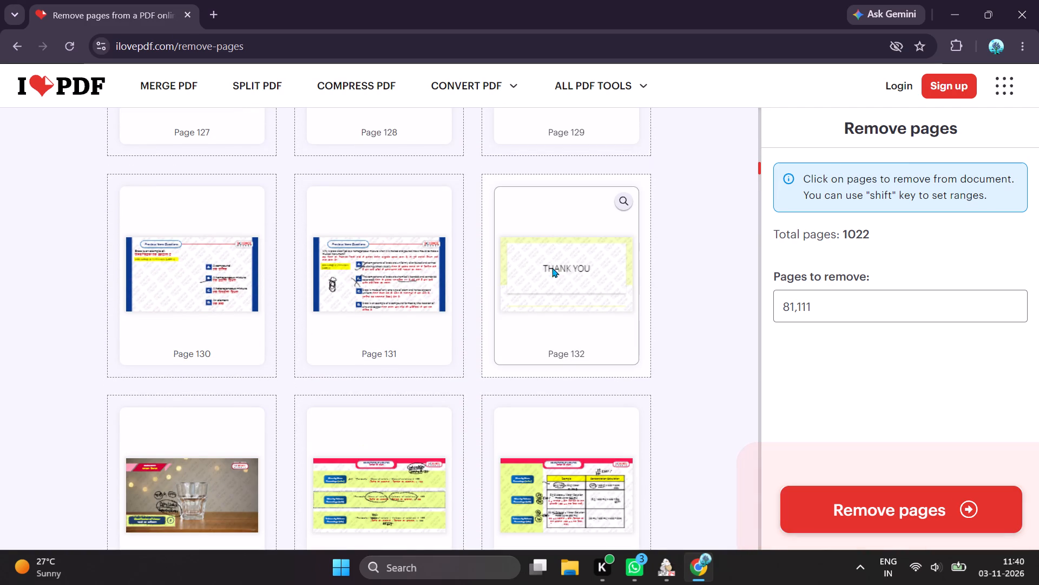
{"action": "left_click", "coordinate": [556, 289]}
Check the pages after 132 and mark the THANK YOU slide on page 153 for removal.
{"action": "scroll", "coordinate": [532, 376], "scroll_direction": "down", "scroll_amount": 5}
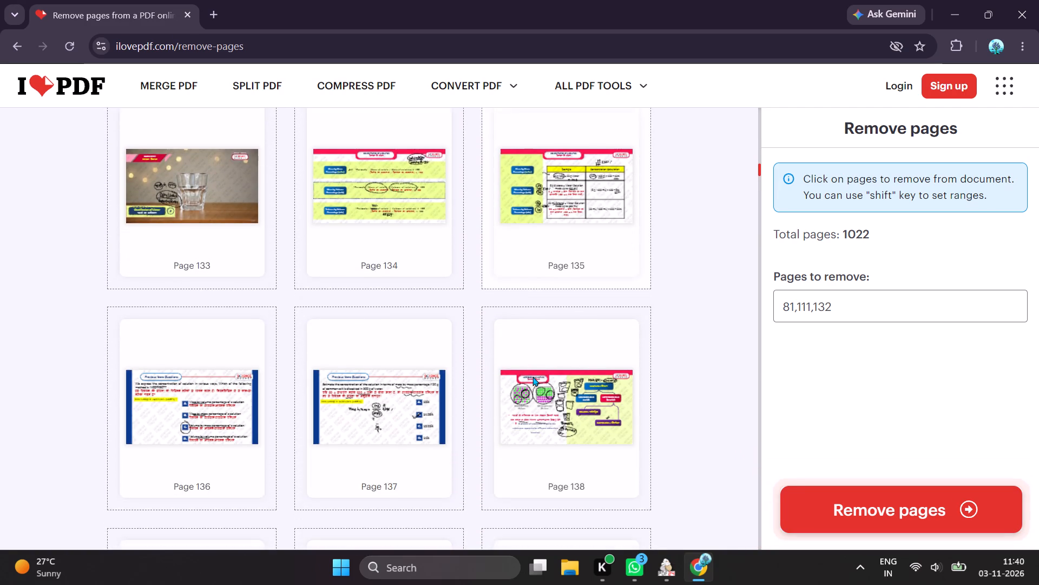
{"action": "scroll", "coordinate": [532, 376], "scroll_direction": "down", "scroll_amount": 5}
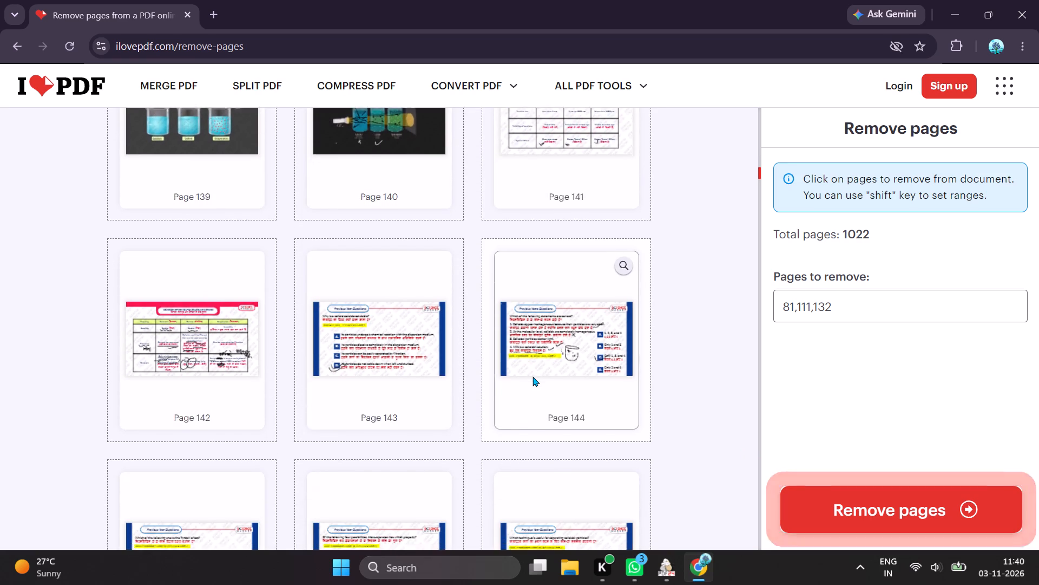
{"action": "scroll", "coordinate": [532, 376], "scroll_direction": "down", "scroll_amount": 3}
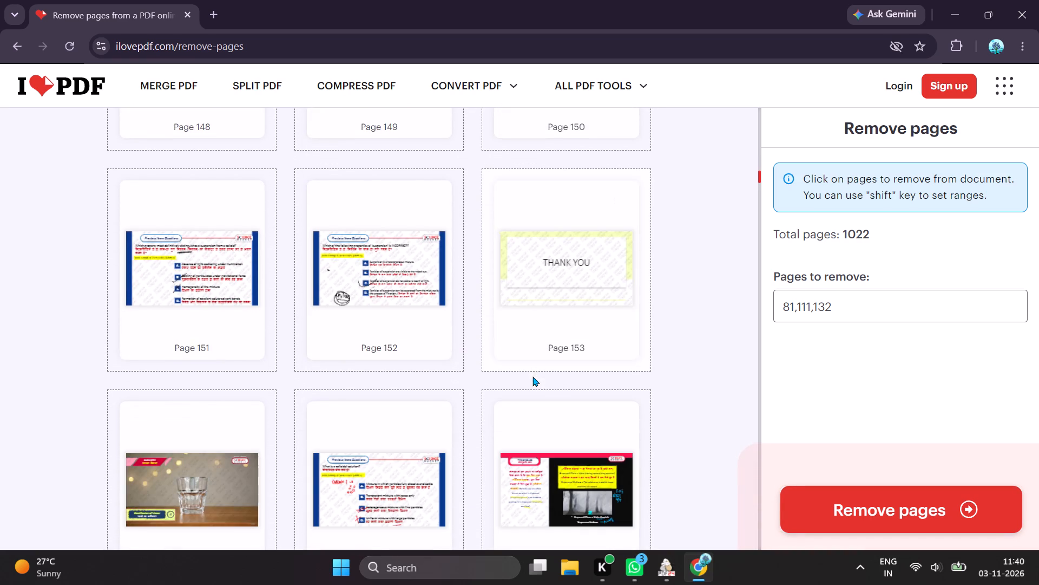
{"action": "left_click", "coordinate": [584, 289]}
Check the pages after 153 and mark the mostly black slide on page 177 for removal.
{"action": "scroll", "coordinate": [531, 414], "scroll_direction": "down", "scroll_amount": 12}
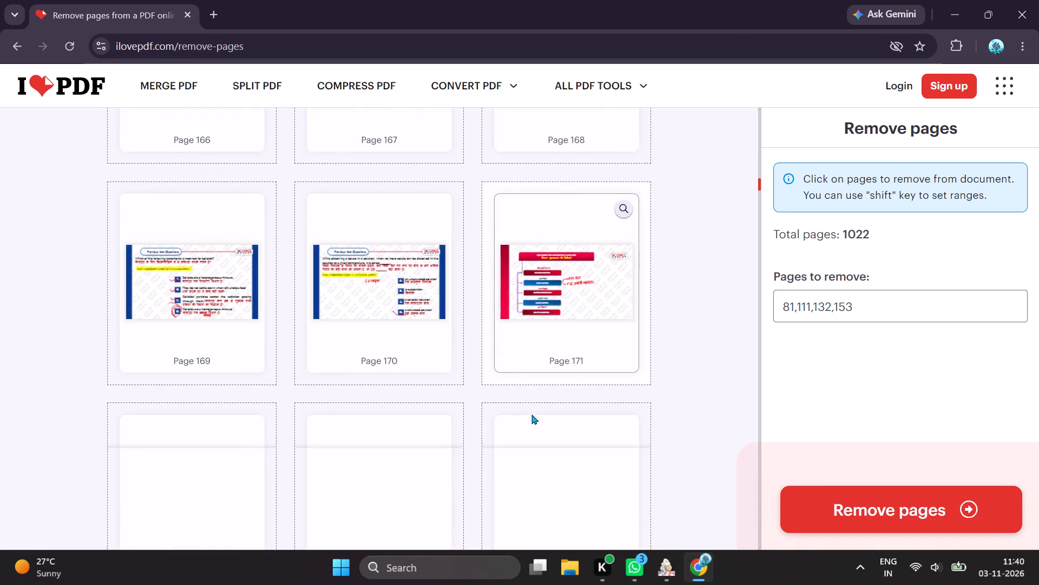
{"action": "scroll", "coordinate": [531, 414], "scroll_direction": "down", "scroll_amount": 1}
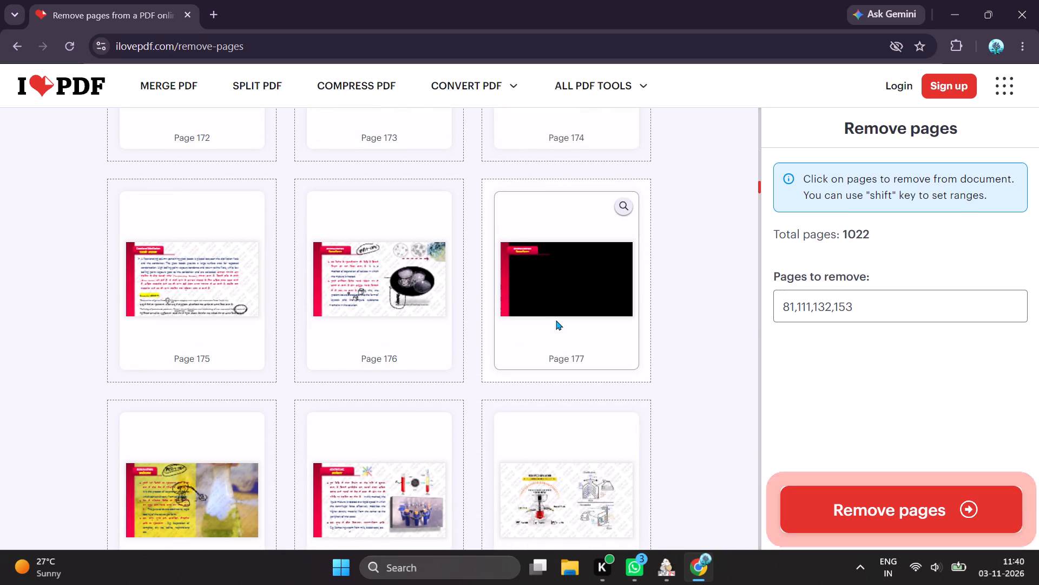
{"action": "left_click", "coordinate": [541, 290]}
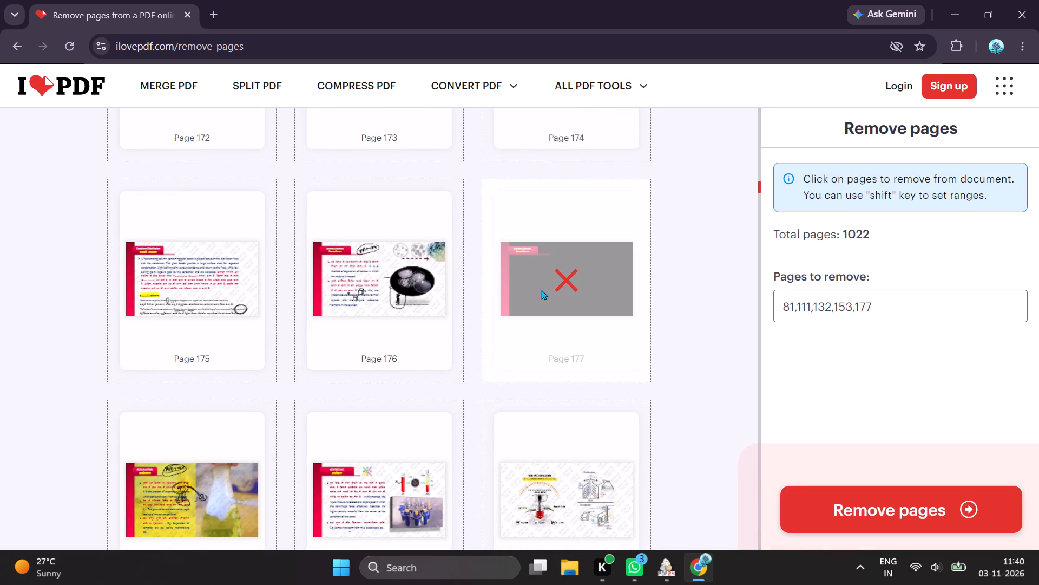
{"action": "scroll", "coordinate": [541, 303], "scroll_direction": "left", "scroll_amount": 1}
{"action": "left_click", "coordinate": [541, 303]}
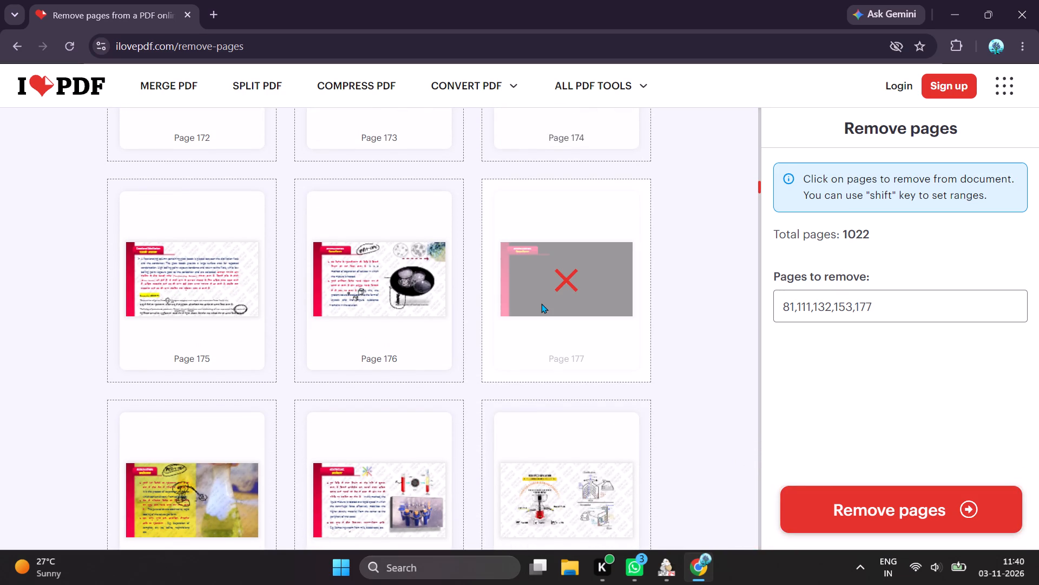
{"action": "left_click", "coordinate": [541, 303]}
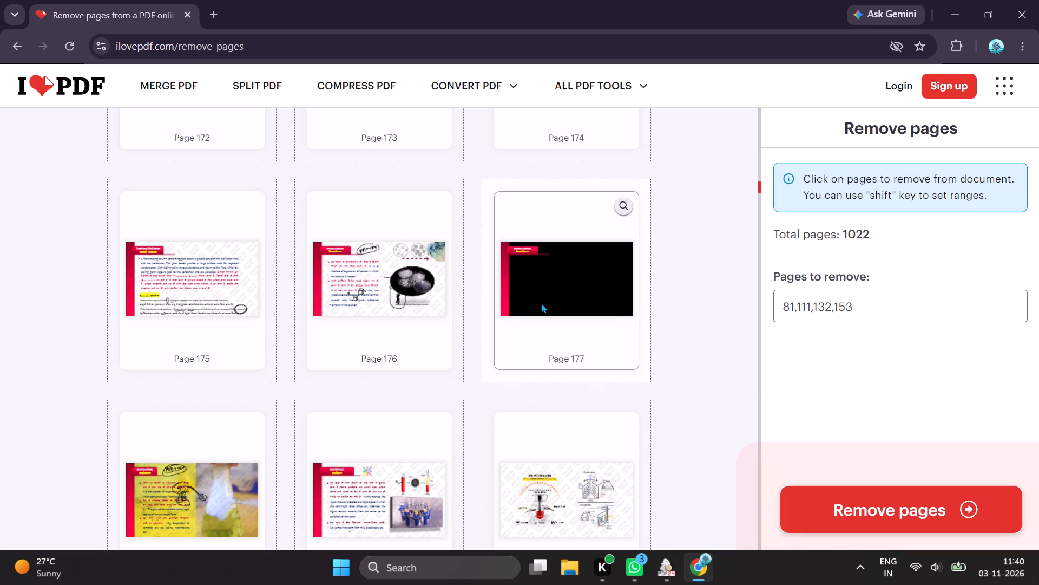
Mark the THANK YOU slide on page 183 for removal.
{"action": "scroll", "coordinate": [541, 300], "scroll_direction": "down", "scroll_amount": 2}
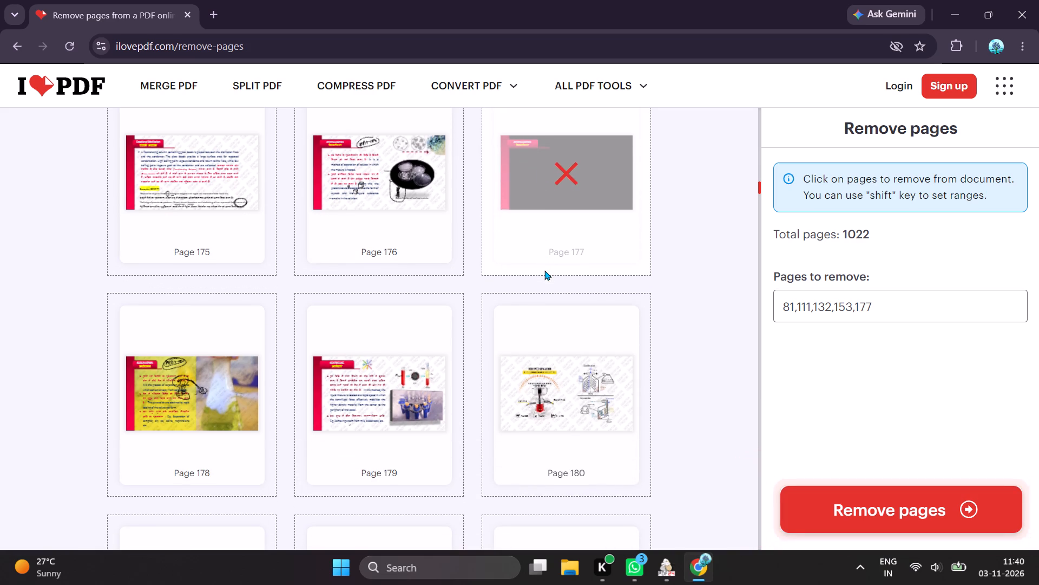
{"action": "scroll", "coordinate": [544, 270], "scroll_direction": "down", "scroll_amount": 6}
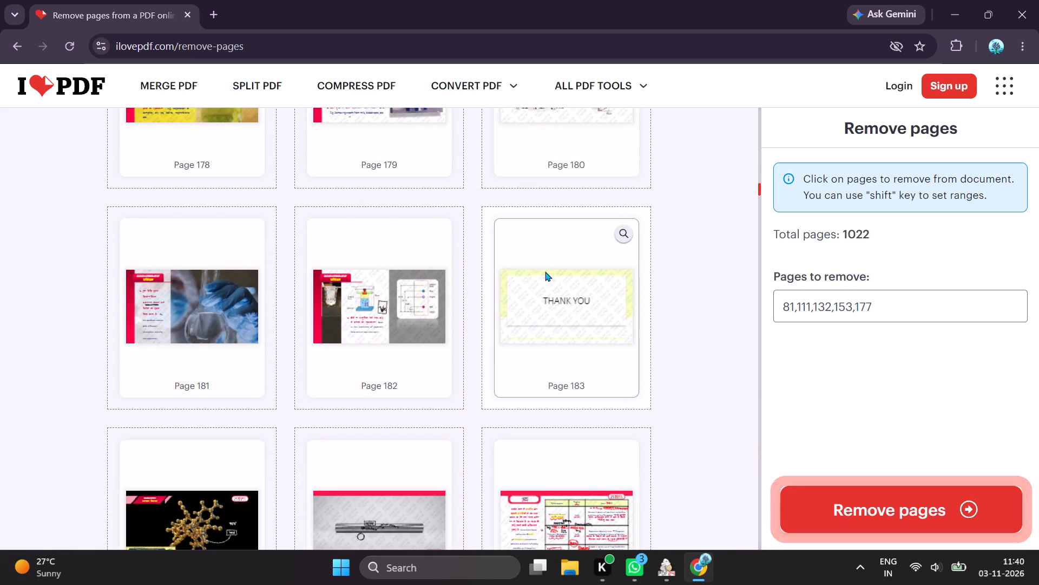
{"action": "left_click", "coordinate": [549, 301]}
Check the pages after 183 and mark the dark THANK YOU slide on page 218 for removal.
{"action": "scroll", "coordinate": [549, 301], "scroll_direction": "down", "scroll_amount": 6}
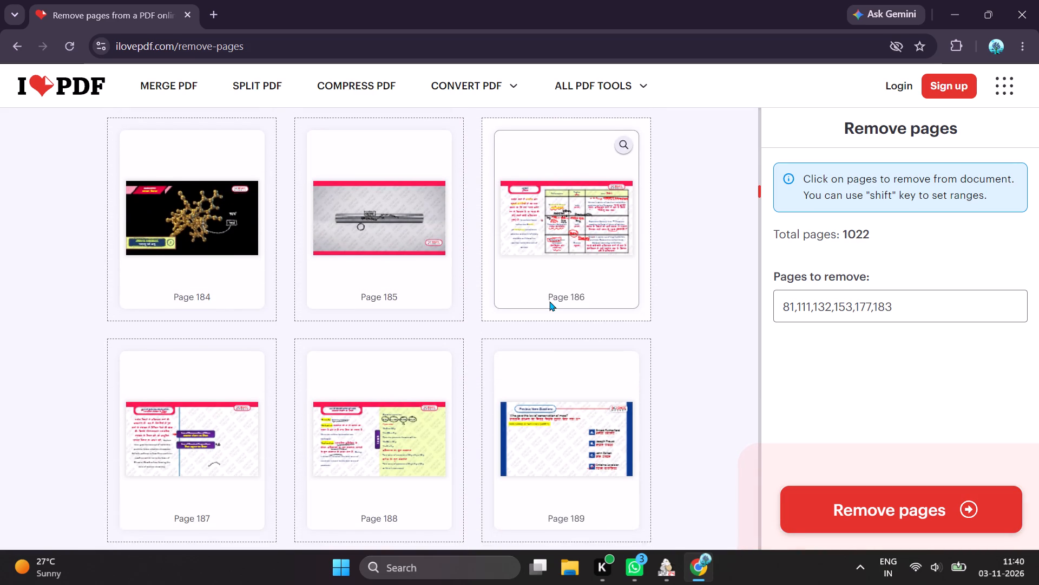
{"action": "scroll", "coordinate": [549, 301], "scroll_direction": "down", "scroll_amount": 3}
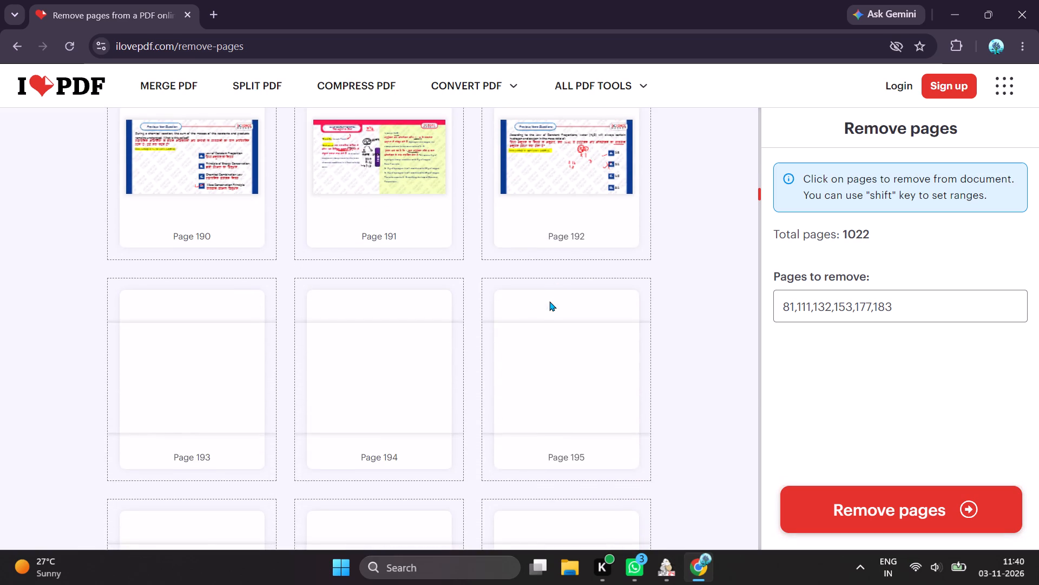
{"action": "scroll", "coordinate": [549, 301], "scroll_direction": "down", "scroll_amount": 3}
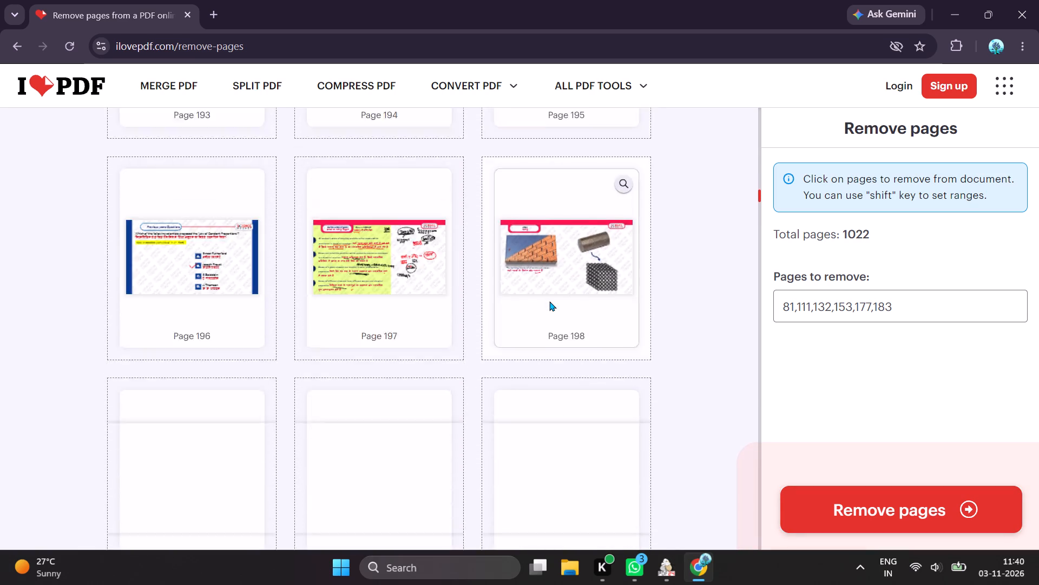
{"action": "scroll", "coordinate": [549, 301], "scroll_direction": "down", "scroll_amount": 2}
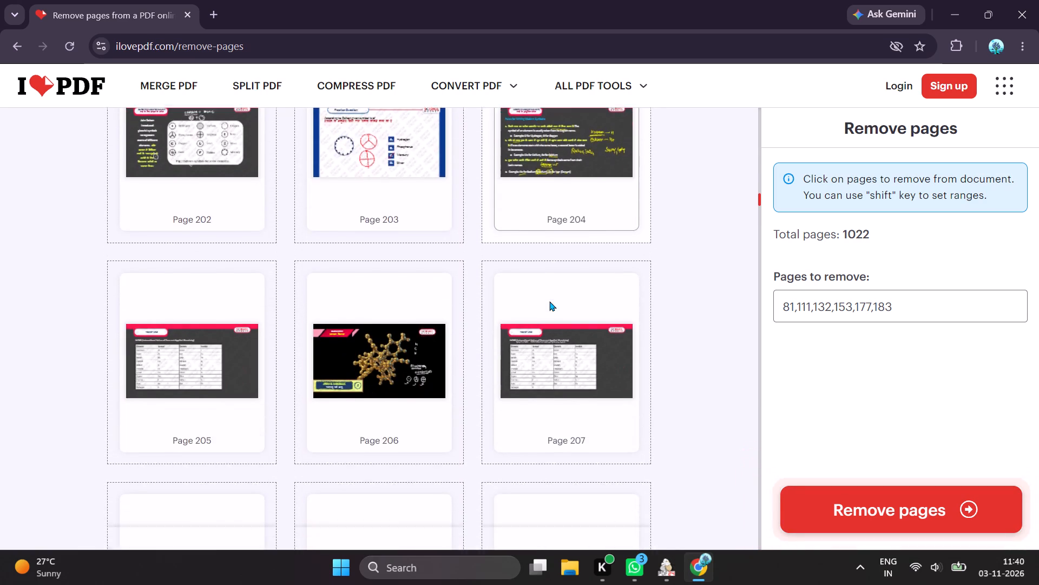
{"action": "scroll", "coordinate": [549, 301], "scroll_direction": "down", "scroll_amount": 3}
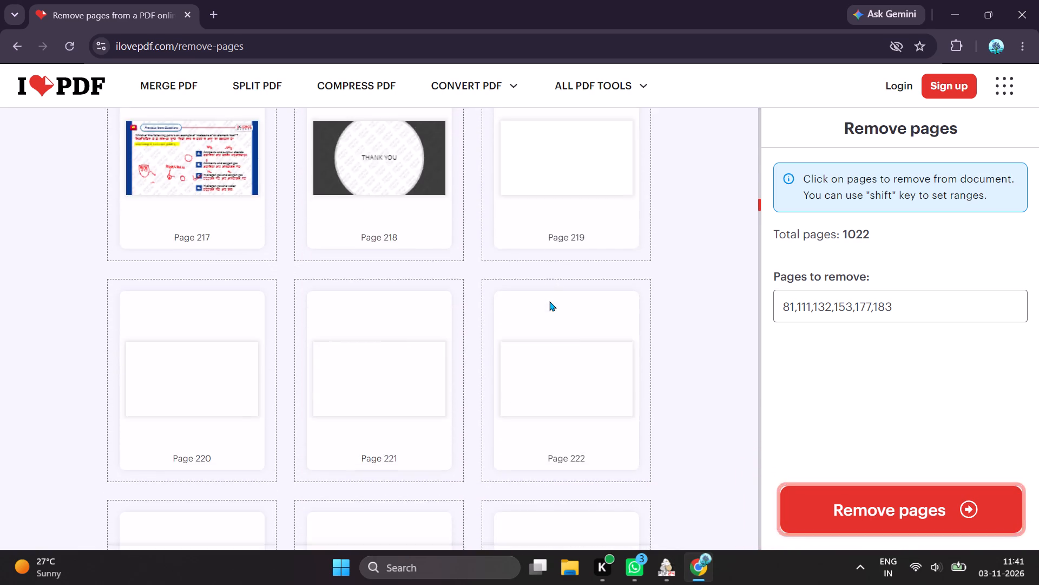
{"action": "scroll", "coordinate": [549, 301], "scroll_direction": "down", "scroll_amount": 1}
{"action": "left_click", "coordinate": [405, 472]}
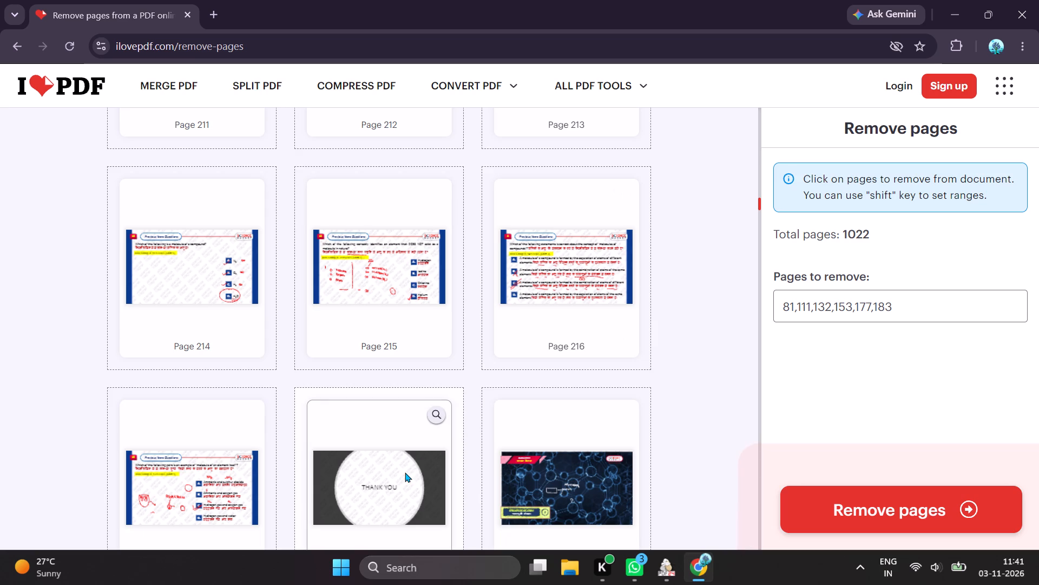
Examine the pages from 219 to about 282 for THANK YOU, black or other unneeded slides.
{"action": "scroll", "coordinate": [405, 472], "scroll_direction": "down", "scroll_amount": 6}
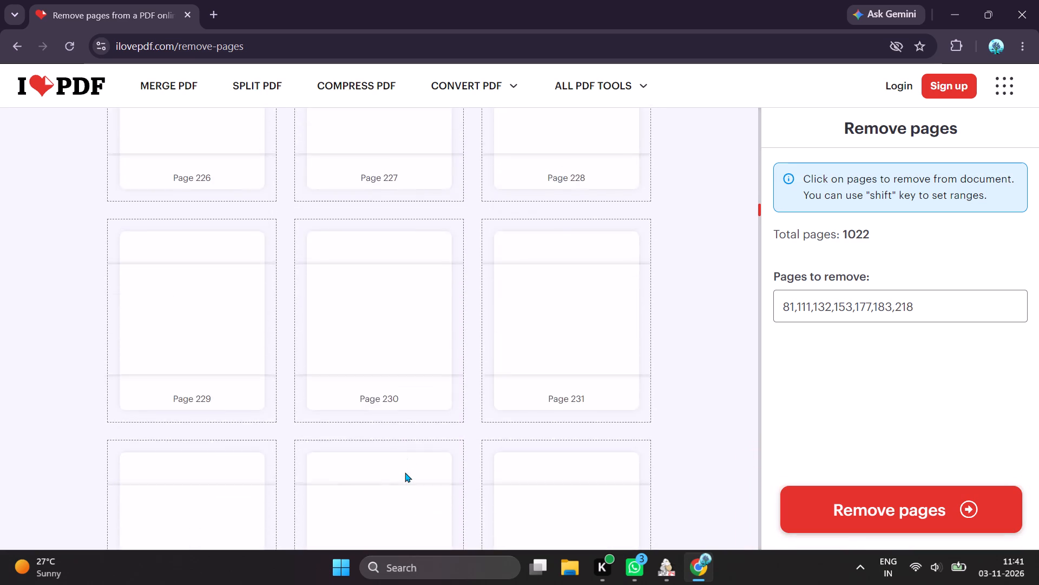
{"action": "scroll", "coordinate": [405, 472], "scroll_direction": "down", "scroll_amount": 3}
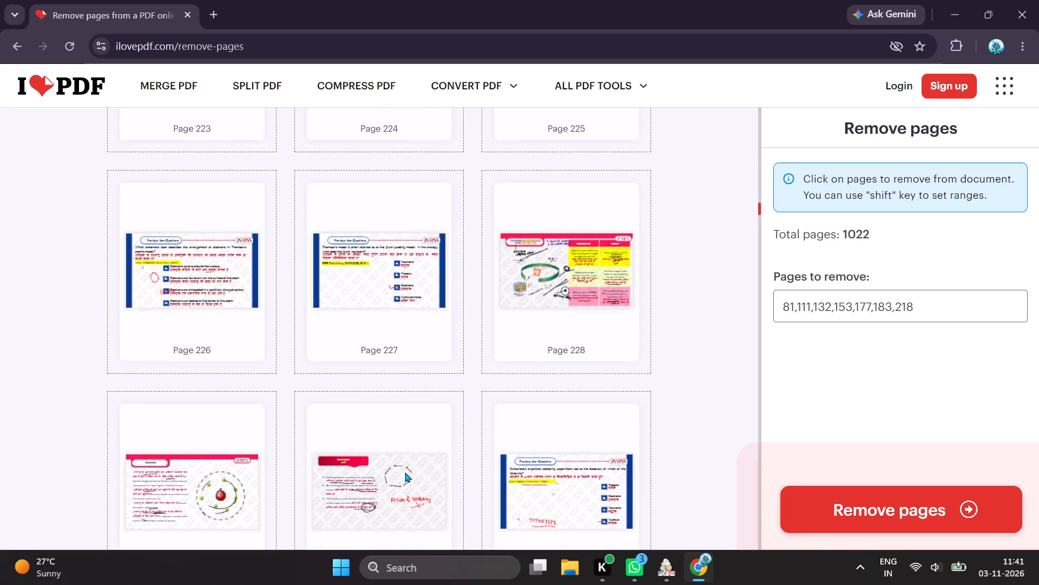
{"action": "scroll", "coordinate": [405, 472], "scroll_direction": "down", "scroll_amount": 3}
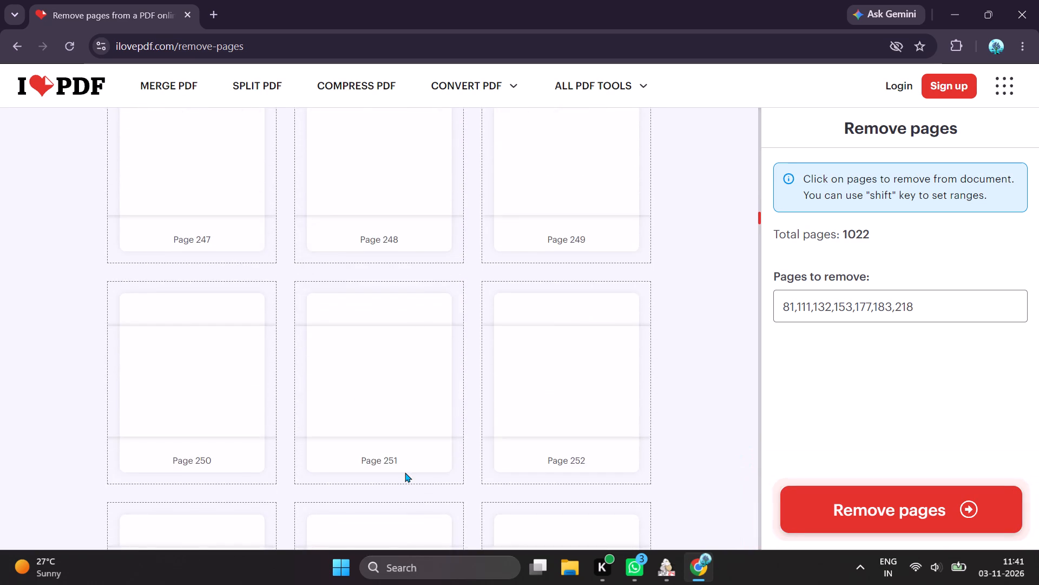
{"action": "scroll", "coordinate": [405, 472], "scroll_direction": "up", "scroll_amount": 8}
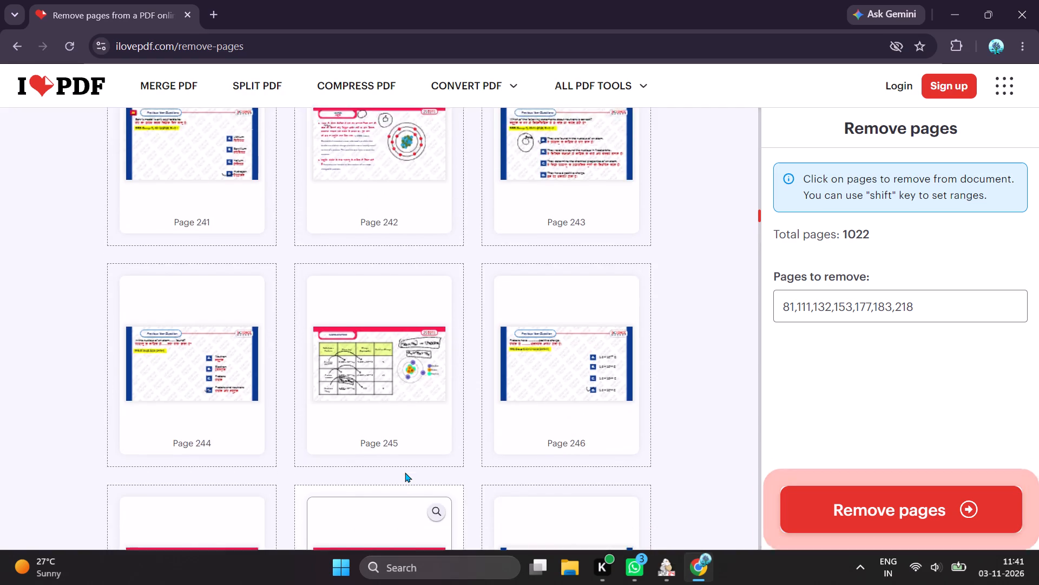
{"action": "scroll", "coordinate": [405, 472], "scroll_direction": "up", "scroll_amount": 1}
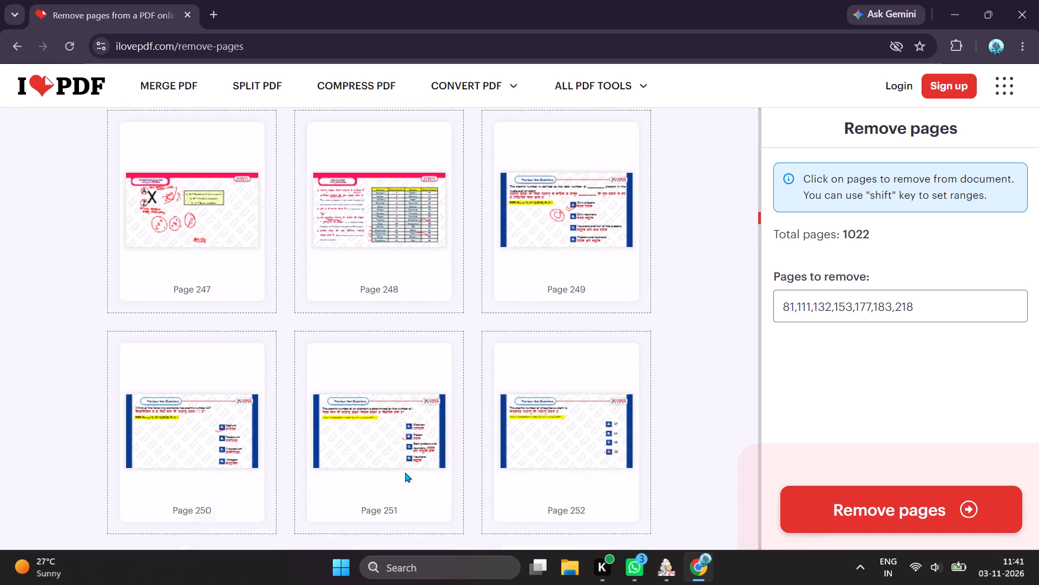
{"action": "scroll", "coordinate": [405, 472], "scroll_direction": "down", "scroll_amount": 5}
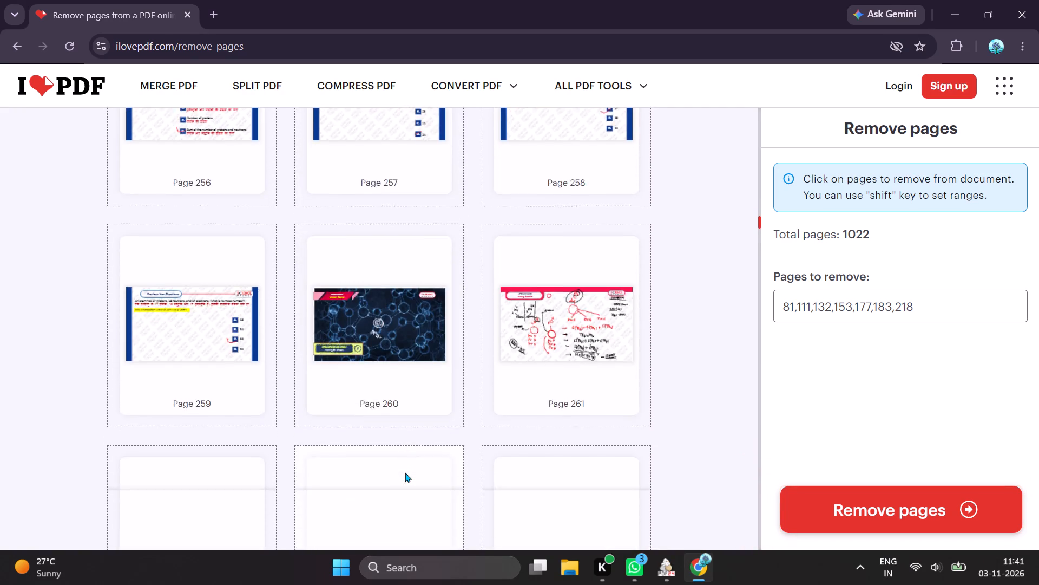
{"action": "scroll", "coordinate": [405, 472], "scroll_direction": "down", "scroll_amount": 5}
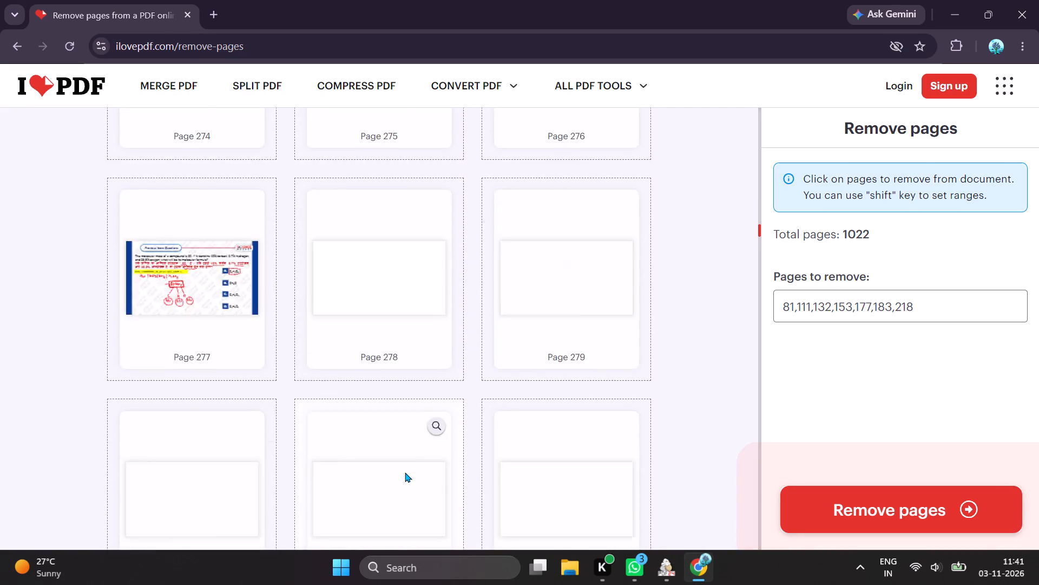
{"action": "scroll", "coordinate": [405, 472], "scroll_direction": "down", "scroll_amount": 3}
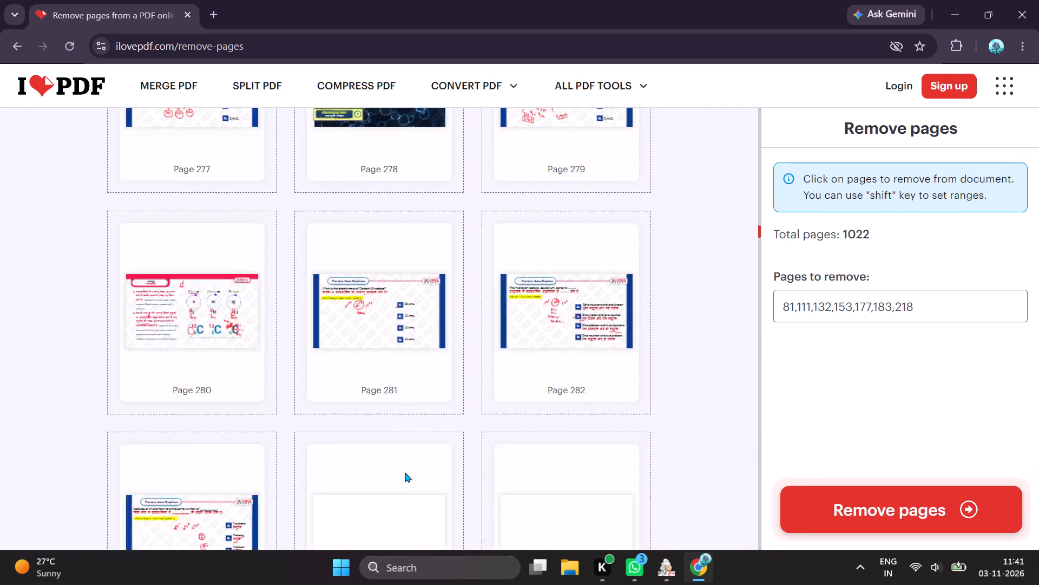
Examine the pages from 283 to about 312 for unneeded slides, rechecking the ones around 289 to 300.
{"action": "scroll", "coordinate": [405, 472], "scroll_direction": "down", "scroll_amount": 7}
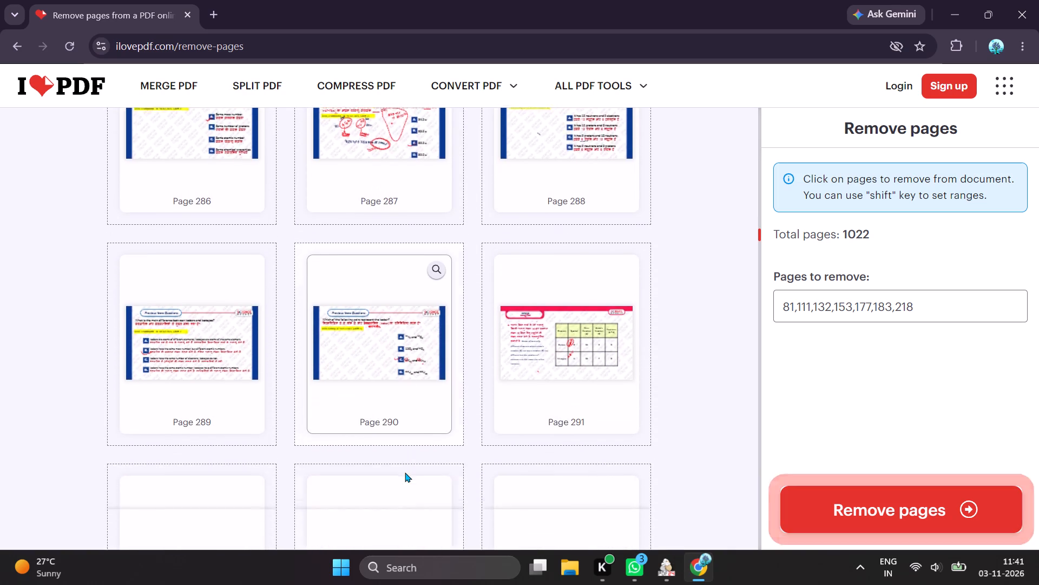
{"action": "scroll", "coordinate": [405, 472], "scroll_direction": "down", "scroll_amount": 4}
{"action": "scroll", "coordinate": [405, 472], "scroll_direction": "up", "scroll_amount": 1}
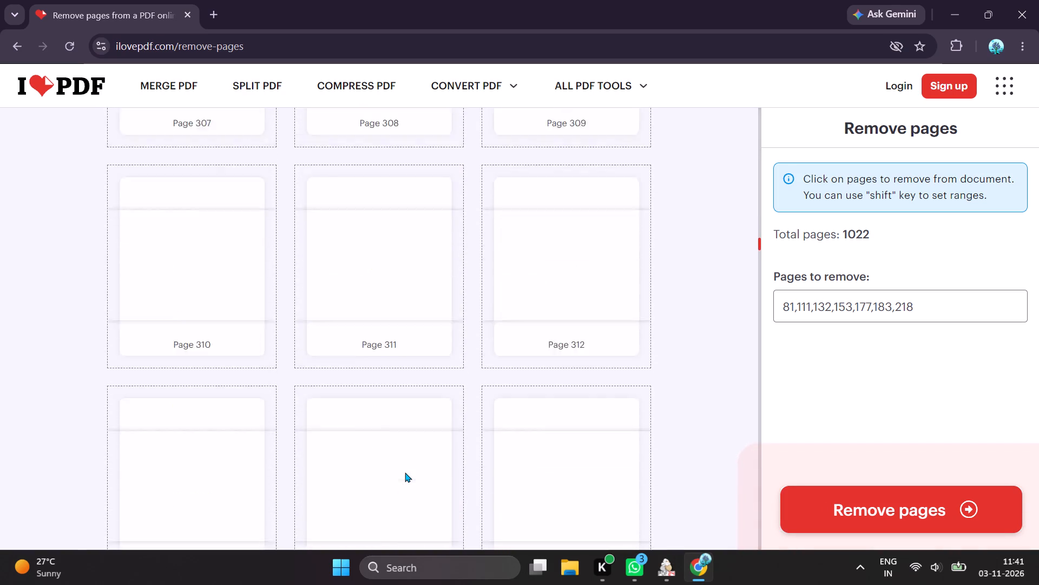
{"action": "scroll", "coordinate": [405, 472], "scroll_direction": "up", "scroll_amount": 1}
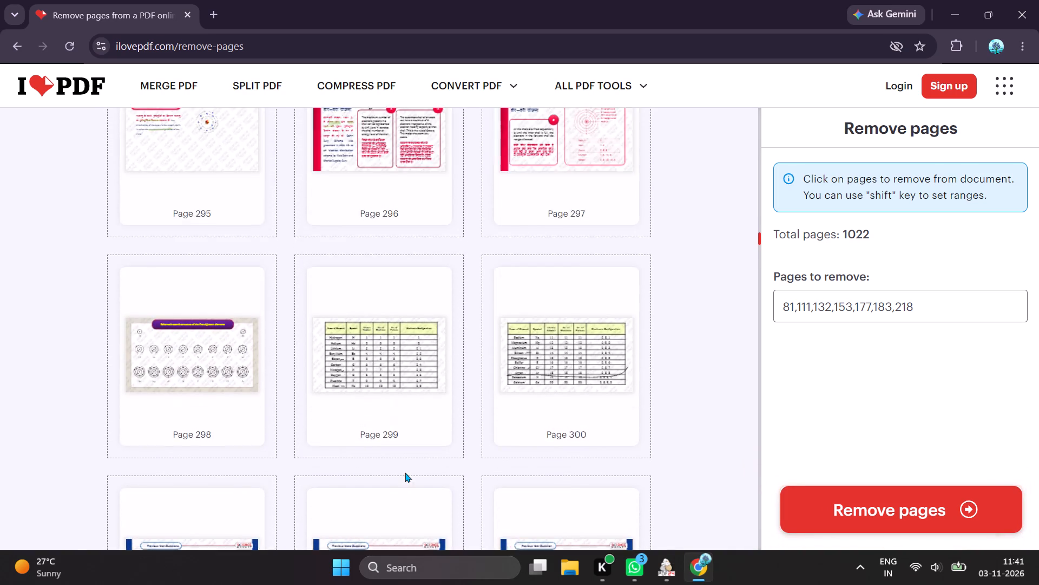
{"action": "scroll", "coordinate": [405, 472], "scroll_direction": "up", "scroll_amount": 6}
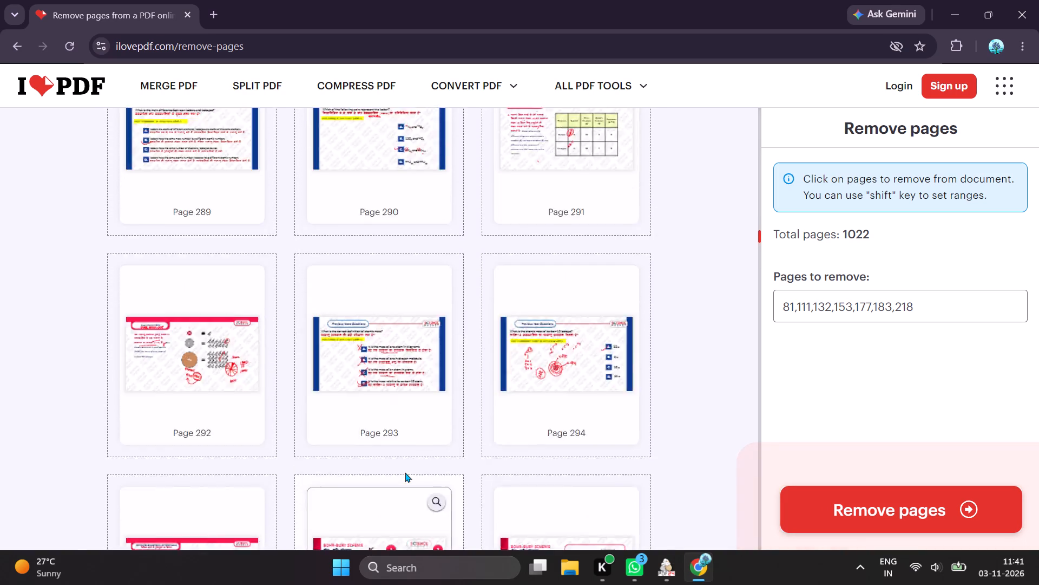
{"action": "scroll", "coordinate": [405, 472], "scroll_direction": "up", "scroll_amount": 2}
Examine the pages from 289 to about 345 for THANK YOU, black or other unneeded slides.
{"action": "scroll", "coordinate": [405, 472], "scroll_direction": "down", "scroll_amount": 1}
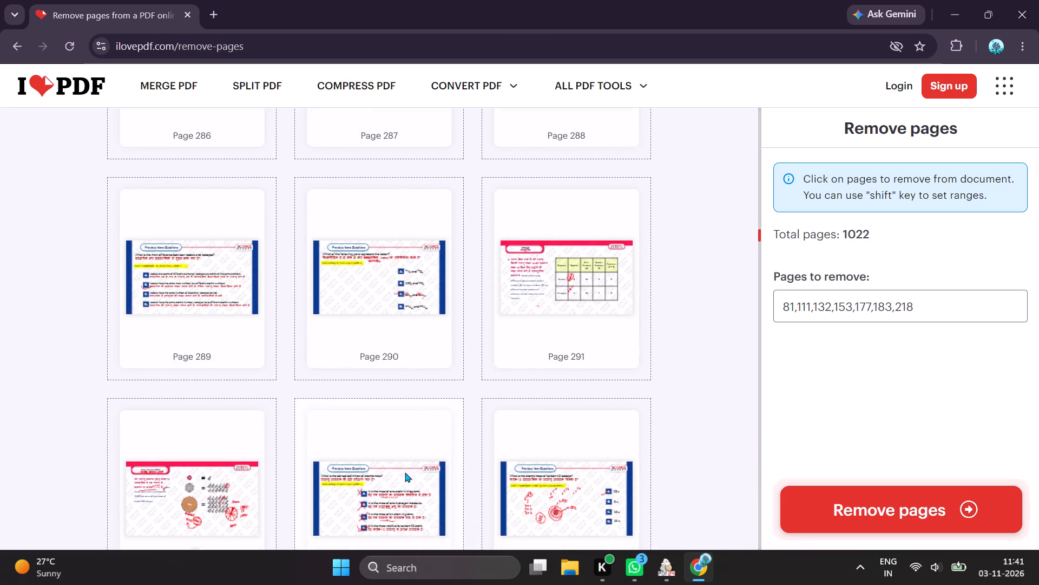
{"action": "scroll", "coordinate": [405, 472], "scroll_direction": "down", "scroll_amount": 9}
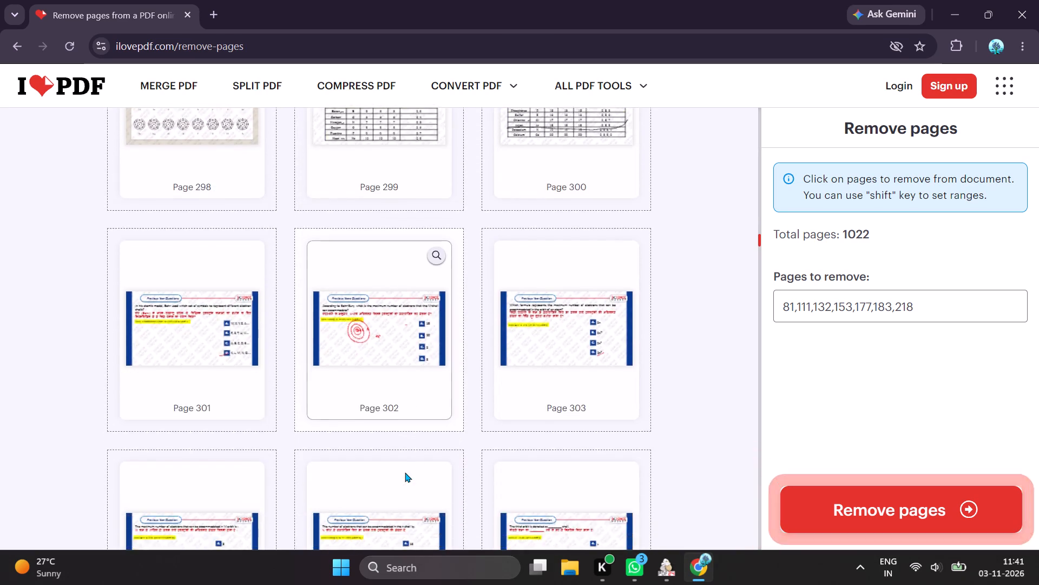
{"action": "scroll", "coordinate": [405, 472], "scroll_direction": "down", "scroll_amount": 11}
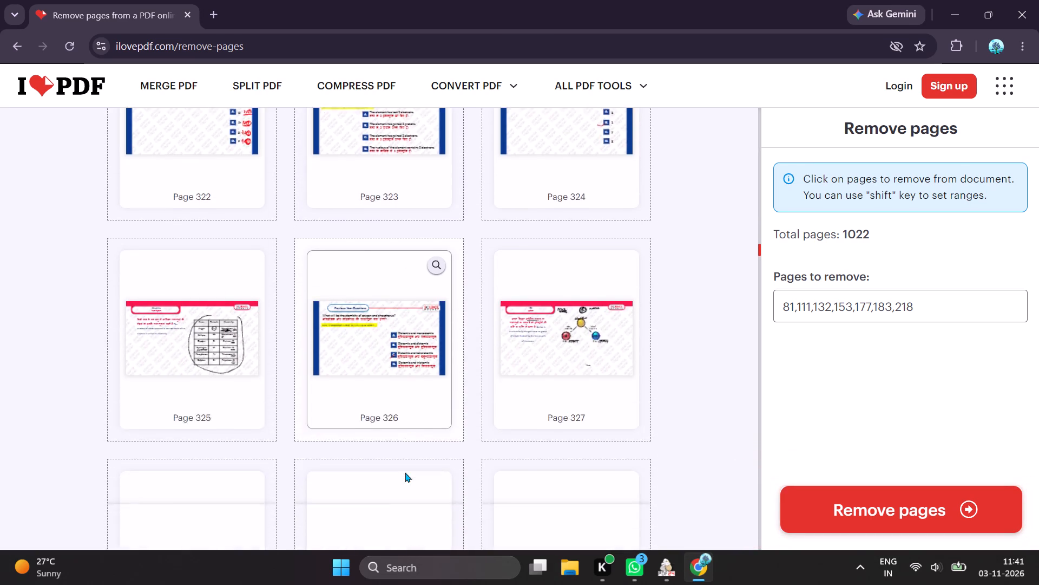
{"action": "scroll", "coordinate": [405, 472], "scroll_direction": "down", "scroll_amount": 5}
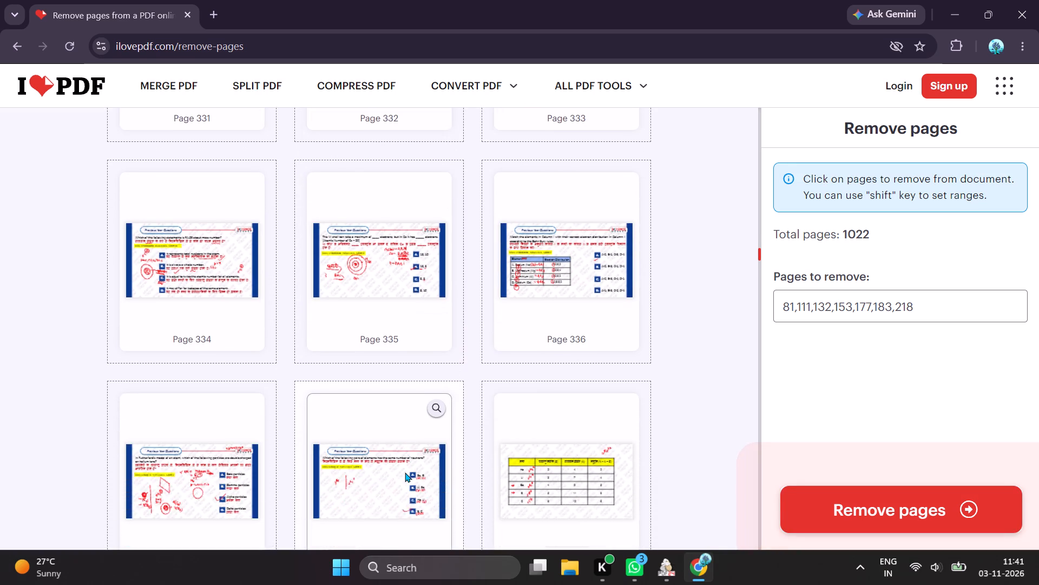
{"action": "scroll", "coordinate": [405, 472], "scroll_direction": "down", "scroll_amount": 6}
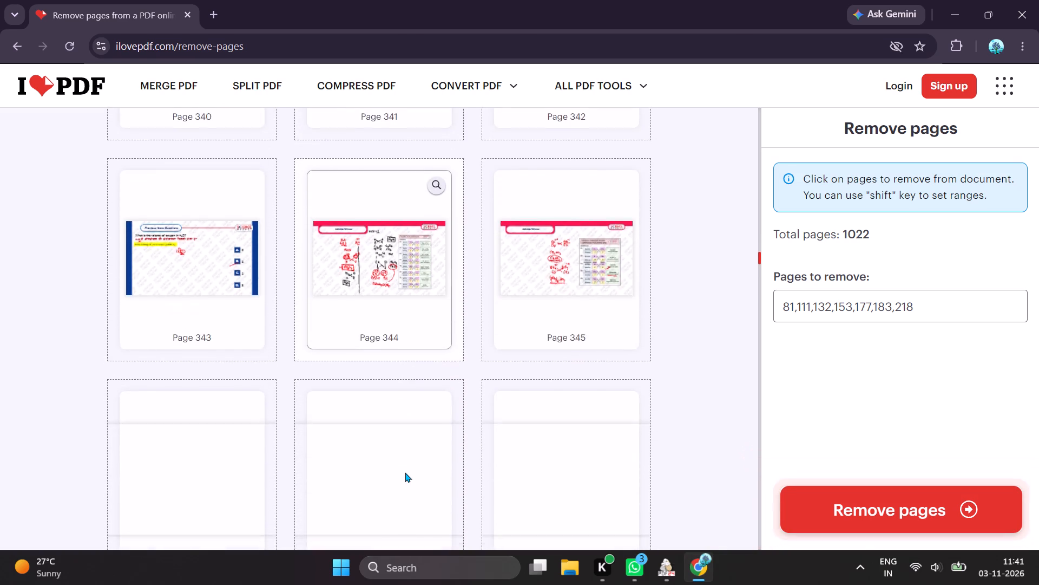
Examine the pages from 346 to about 414 for unneeded slides, rechecking back to the ones around 373.
{"action": "scroll", "coordinate": [405, 472], "scroll_direction": "down", "scroll_amount": 2}
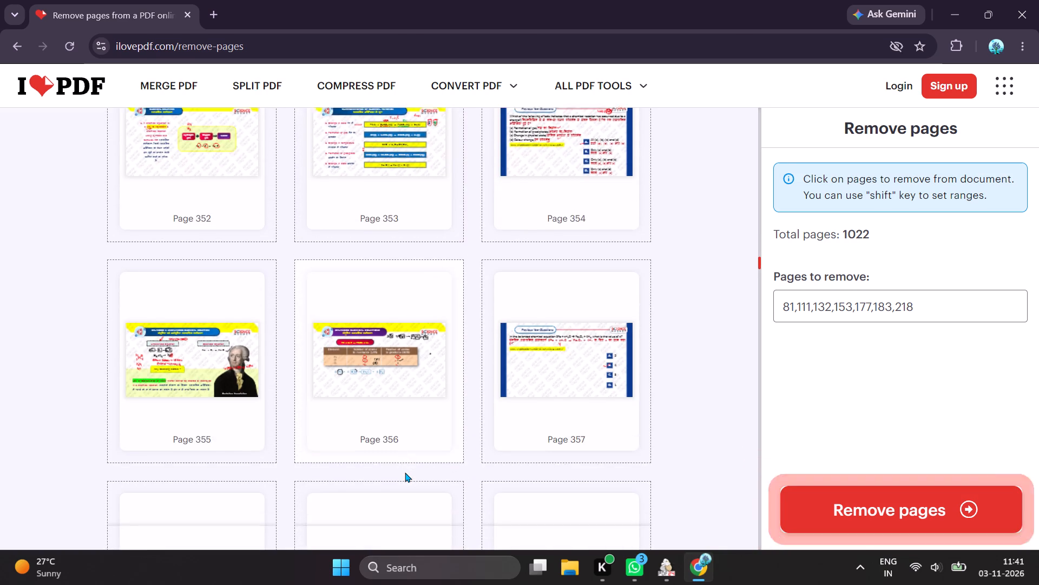
{"action": "scroll", "coordinate": [405, 472], "scroll_direction": "down", "scroll_amount": 6}
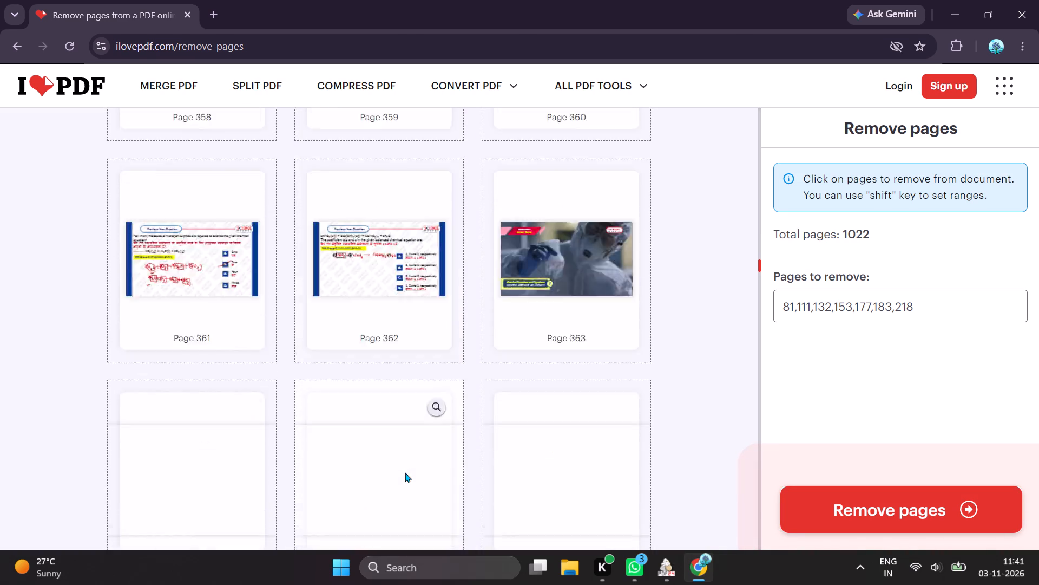
{"action": "scroll", "coordinate": [405, 472], "scroll_direction": "down", "scroll_amount": 4}
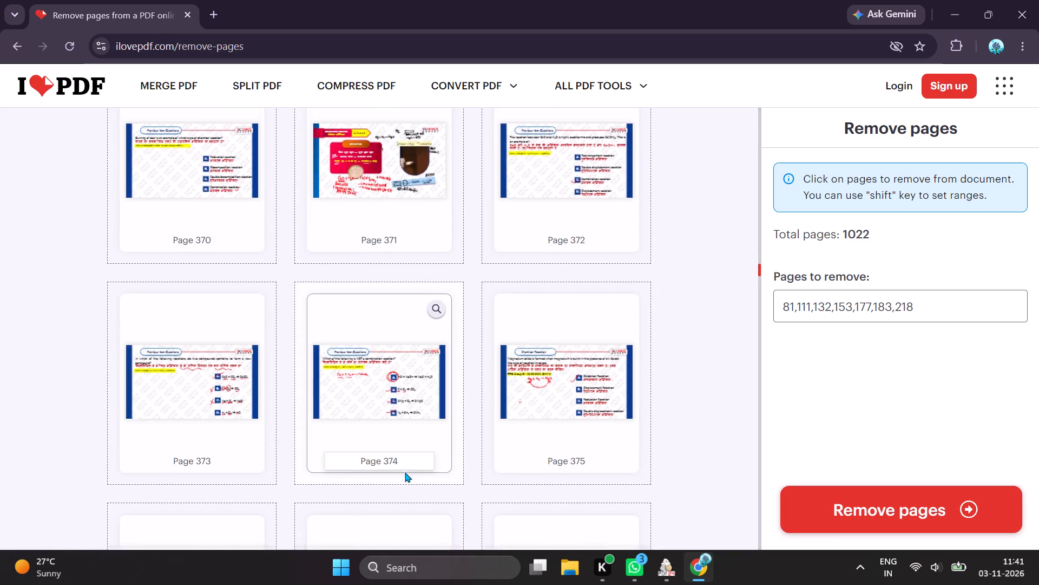
{"action": "scroll", "coordinate": [405, 472], "scroll_direction": "down", "scroll_amount": 5}
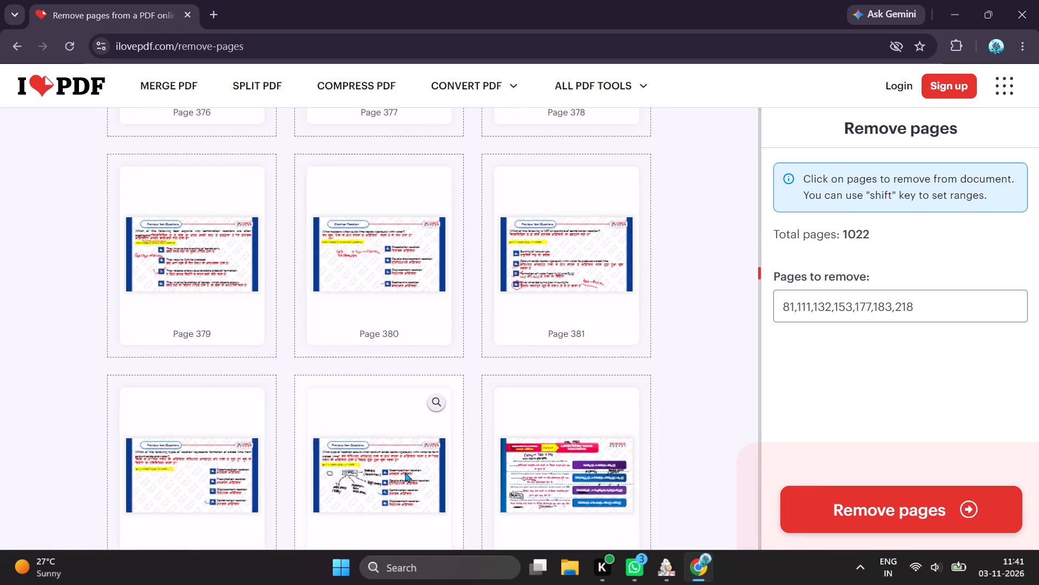
{"action": "scroll", "coordinate": [405, 472], "scroll_direction": "down", "scroll_amount": 5}
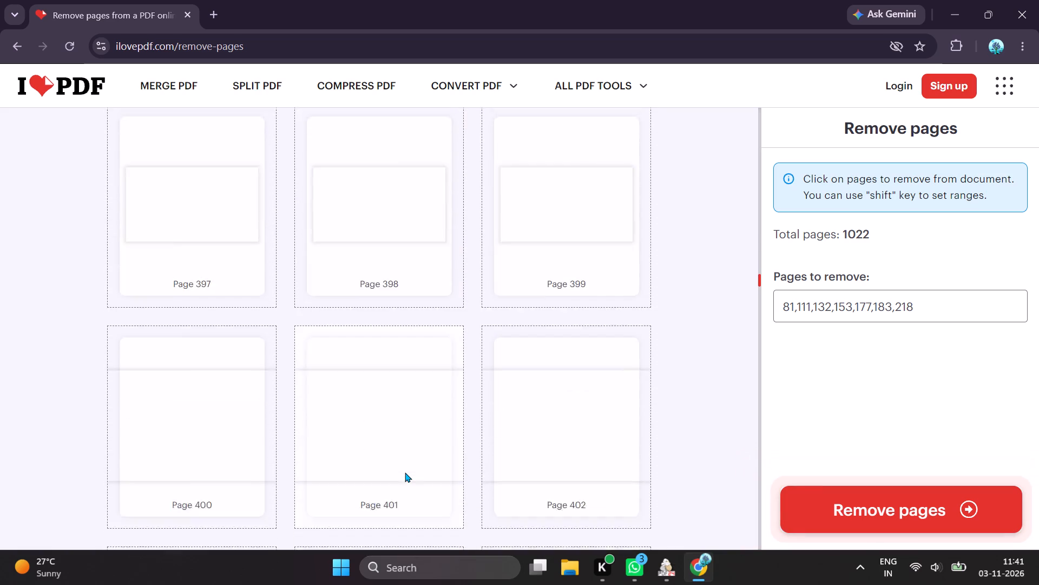
{"action": "scroll", "coordinate": [405, 472], "scroll_direction": "down", "scroll_amount": 4}
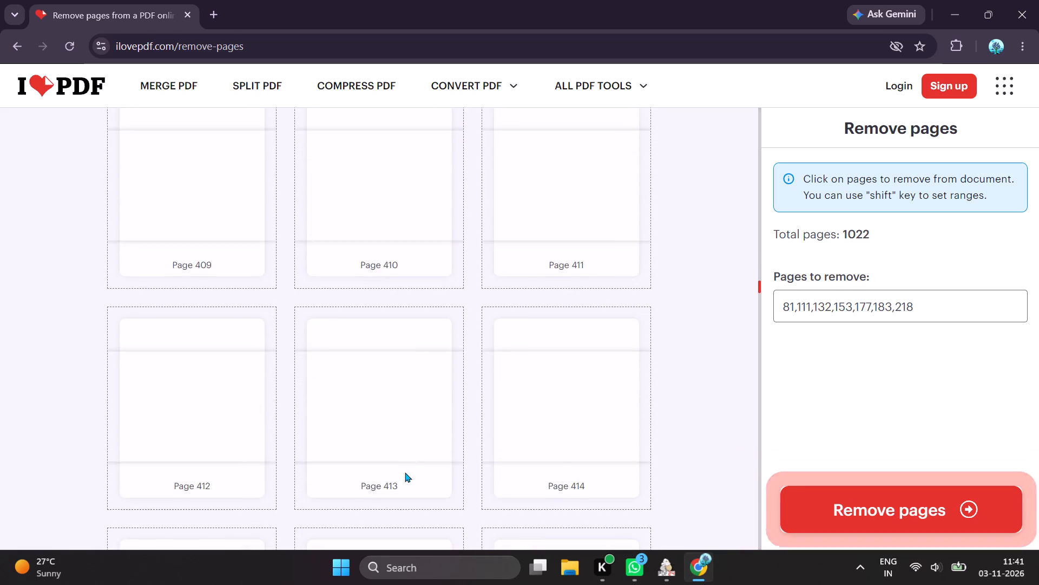
{"action": "scroll", "coordinate": [405, 472], "scroll_direction": "up", "scroll_amount": 4}
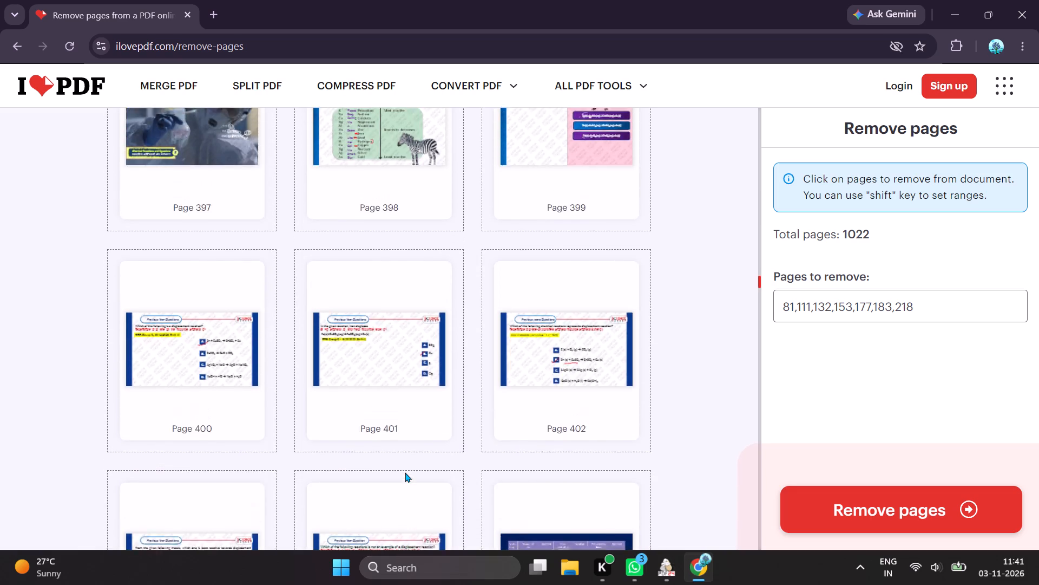
{"action": "scroll", "coordinate": [405, 472], "scroll_direction": "up", "scroll_amount": 5}
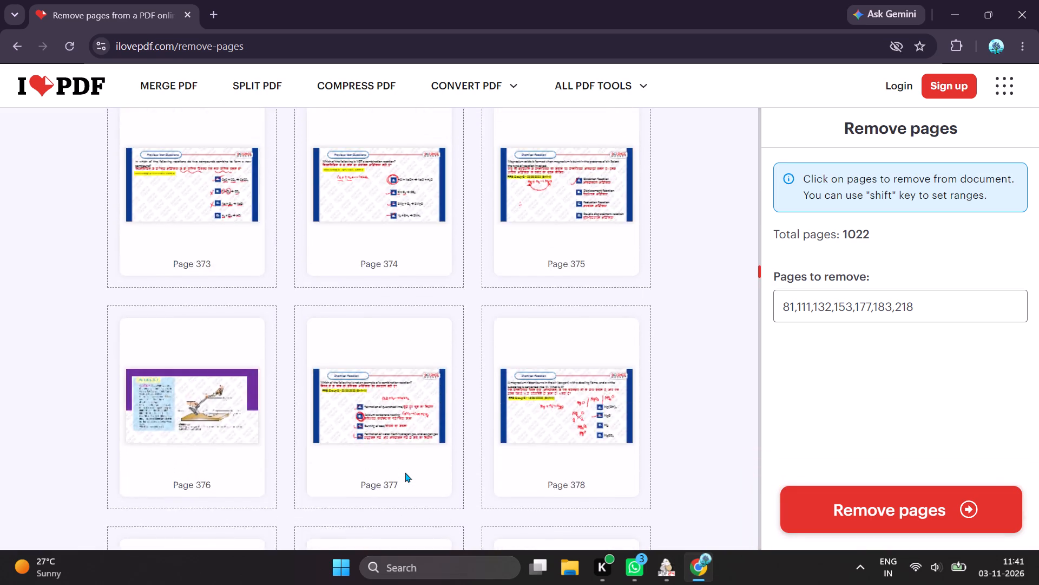
Move through the pages after 378 and mark the question slide on page 413 for removal.
{"action": "scroll", "coordinate": [405, 472], "scroll_direction": "down", "scroll_amount": 8}
{"action": "right_click", "coordinate": [405, 472]}
{"action": "scroll", "coordinate": [405, 472], "scroll_direction": "down", "scroll_amount": 2}
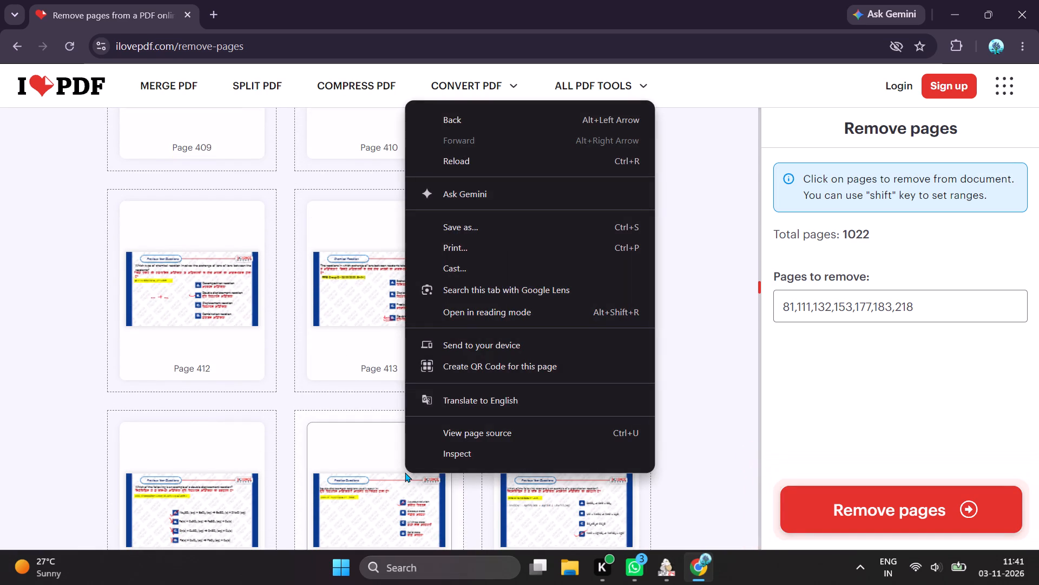
{"action": "left_click", "coordinate": [340, 396]}
Check the pages after 413 and mark the dark THANK YOU slide on page 444 for removal.
{"action": "scroll", "coordinate": [340, 396], "scroll_direction": "down", "scroll_amount": 5}
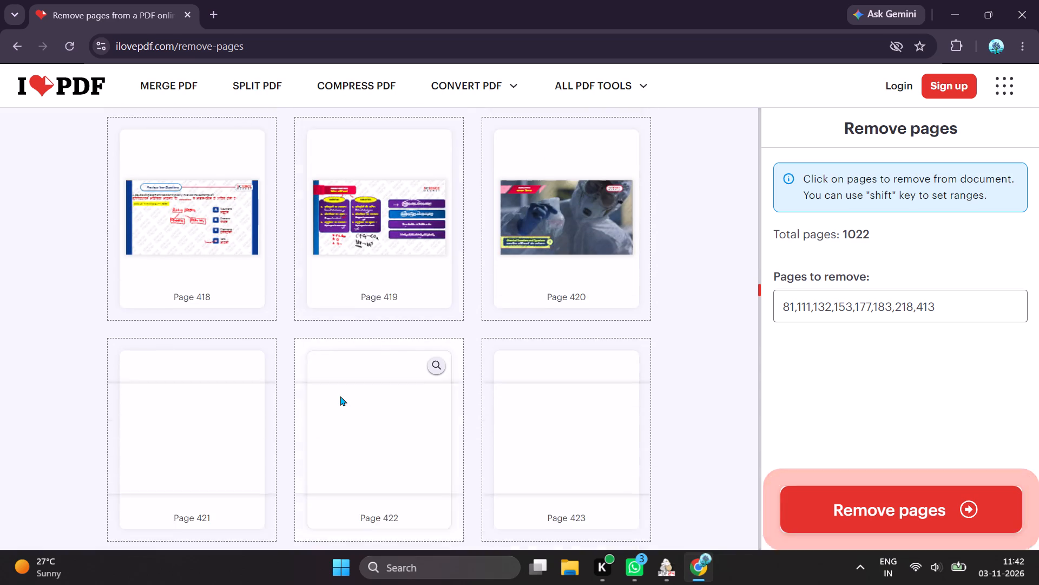
{"action": "scroll", "coordinate": [340, 396], "scroll_direction": "down", "scroll_amount": 8}
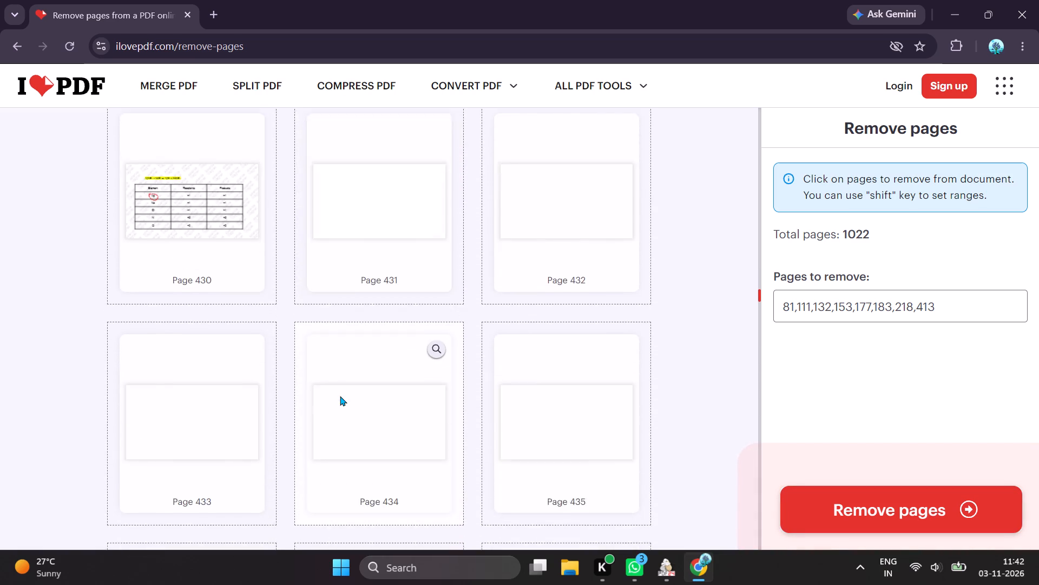
{"action": "scroll", "coordinate": [340, 396], "scroll_direction": "down", "scroll_amount": 6}
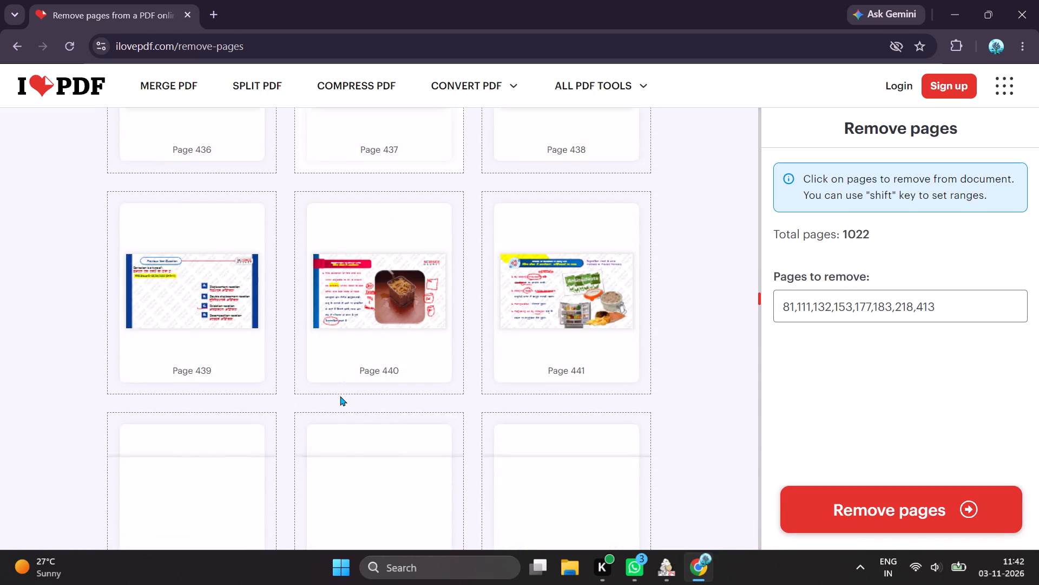
{"action": "scroll", "coordinate": [340, 396], "scroll_direction": "down", "scroll_amount": 2}
{"action": "left_click", "coordinate": [530, 281]}
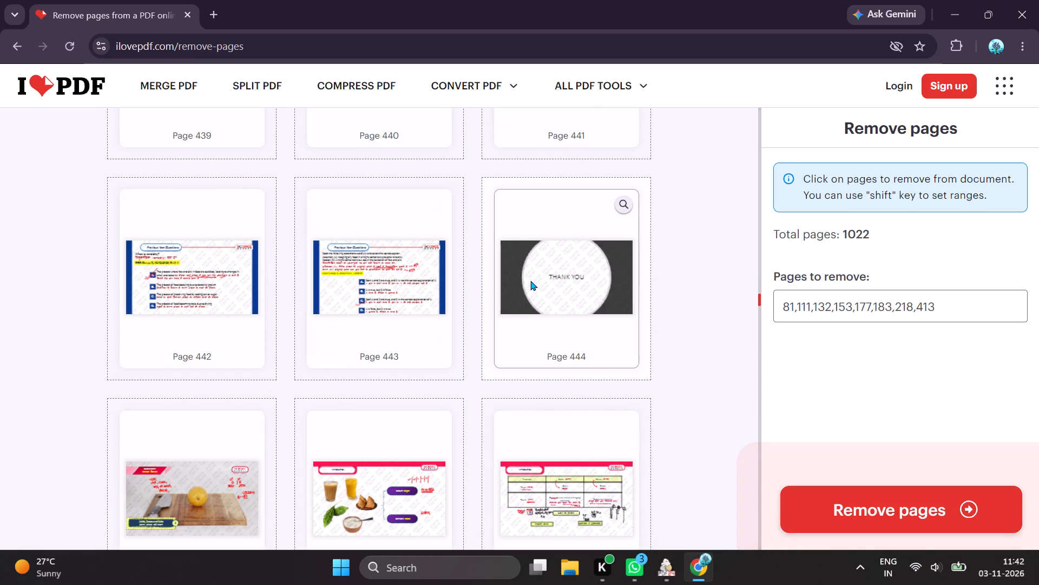
Check the pages after 444 and mark the Thank You slide on page 473 for removal.
{"action": "scroll", "coordinate": [392, 448], "scroll_direction": "down", "scroll_amount": 8}
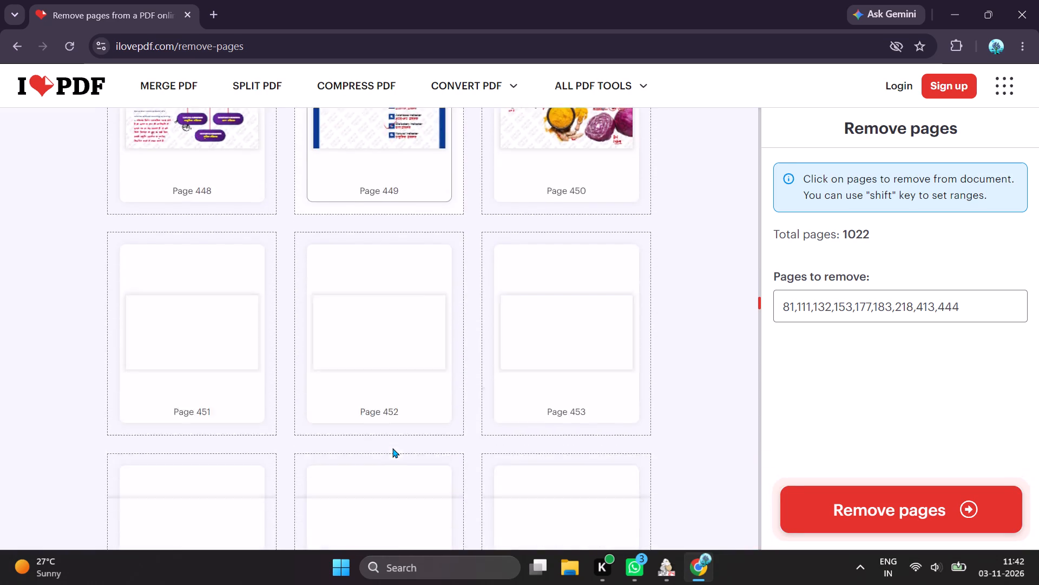
{"action": "scroll", "coordinate": [392, 448], "scroll_direction": "down", "scroll_amount": 5}
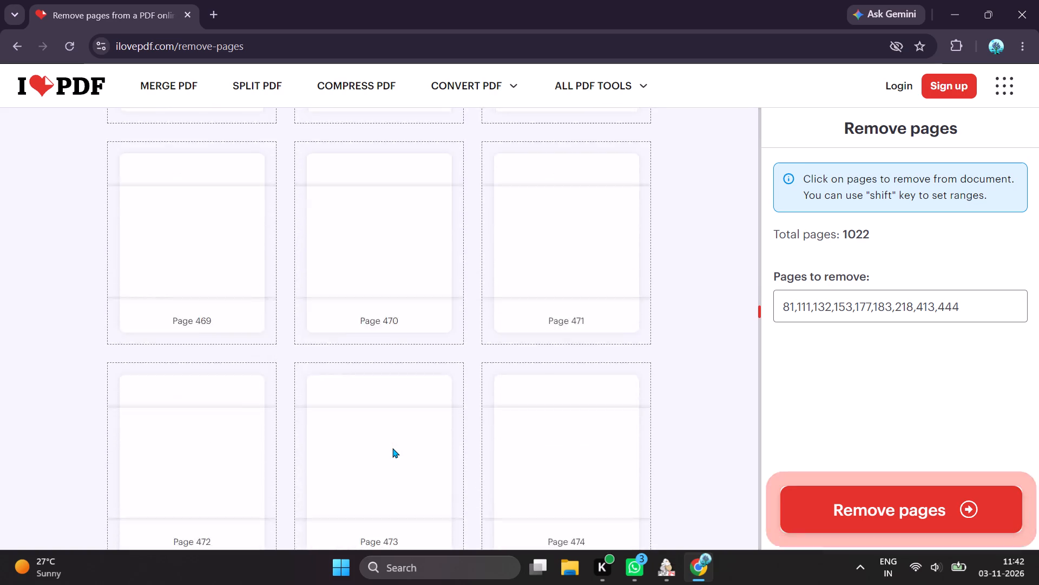
{"action": "scroll", "coordinate": [392, 448], "scroll_direction": "down", "scroll_amount": 1}
{"action": "left_click", "coordinate": [399, 337]}
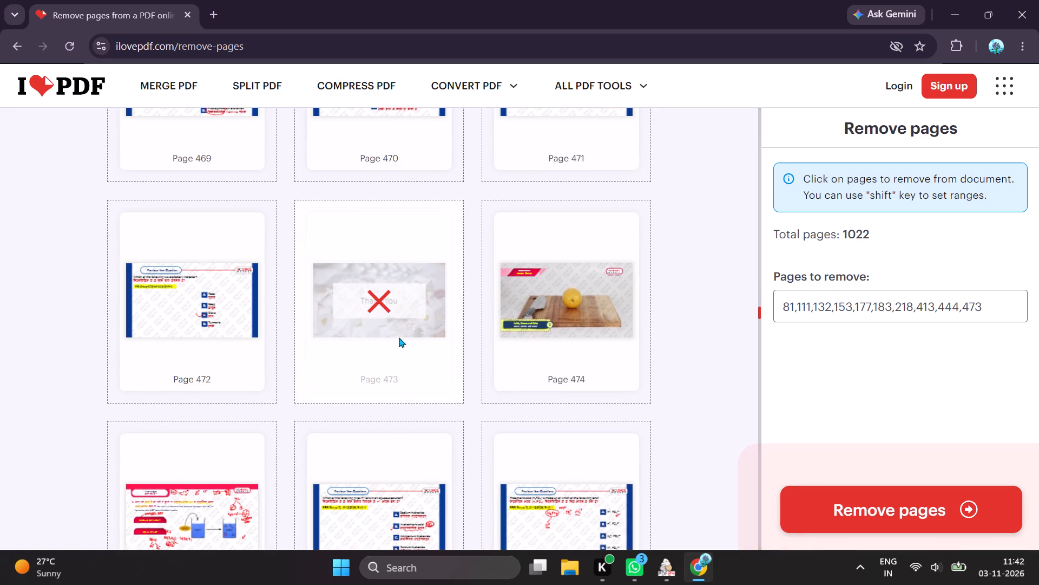
Check the pages after 473 and mark the Thank You slide on page 503 for removal.
{"action": "scroll", "coordinate": [399, 337], "scroll_direction": "down", "scroll_amount": 10}
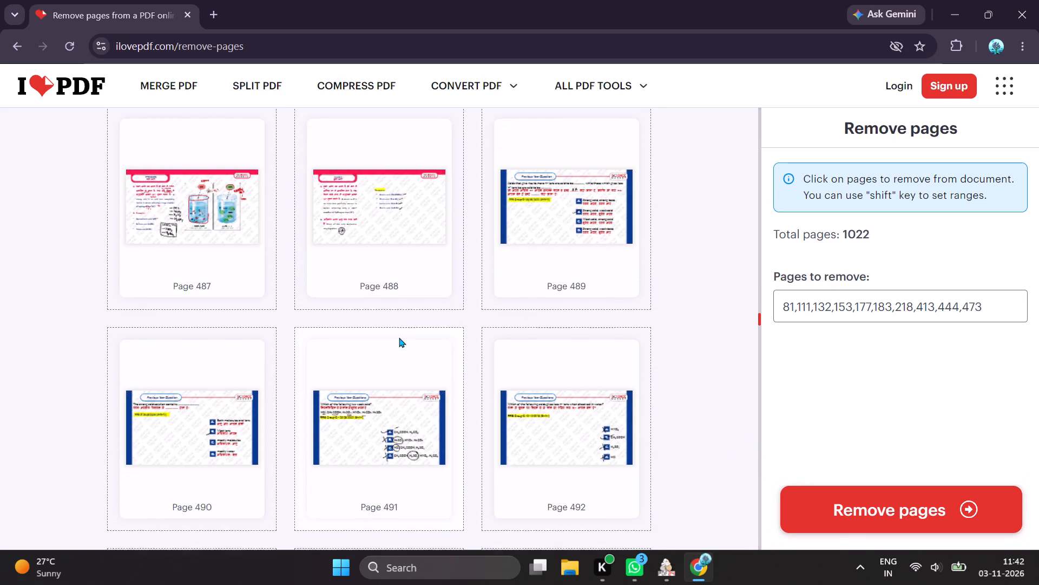
{"action": "scroll", "coordinate": [399, 337], "scroll_direction": "down", "scroll_amount": 8}
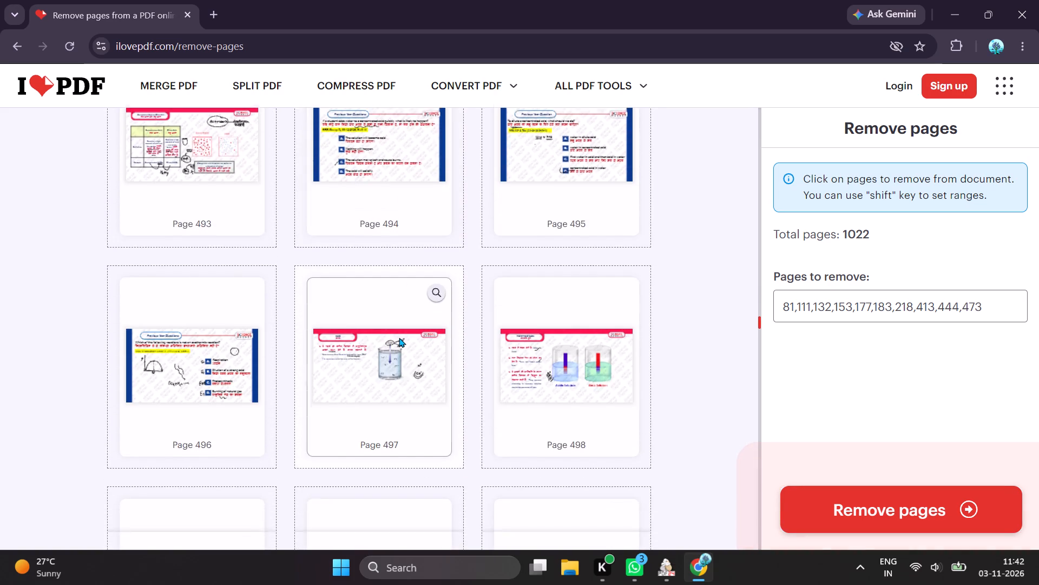
{"action": "scroll", "coordinate": [399, 337], "scroll_direction": "down", "scroll_amount": 5}
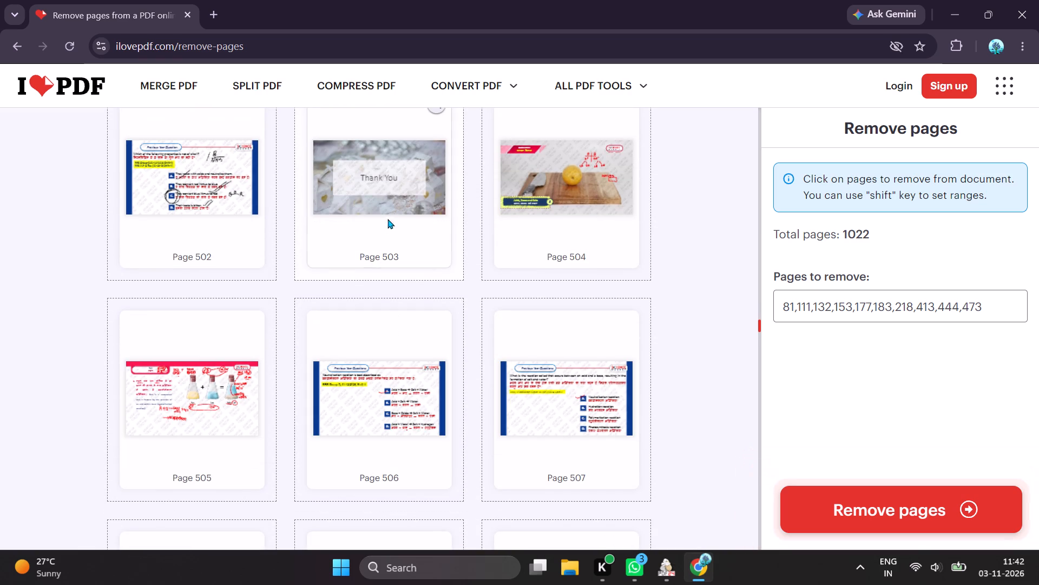
{"action": "left_click", "coordinate": [386, 210]}
Check the pages after 503 and mark the Thank You slide on page 523 for removal.
{"action": "scroll", "coordinate": [386, 210], "scroll_direction": "down", "scroll_amount": 7}
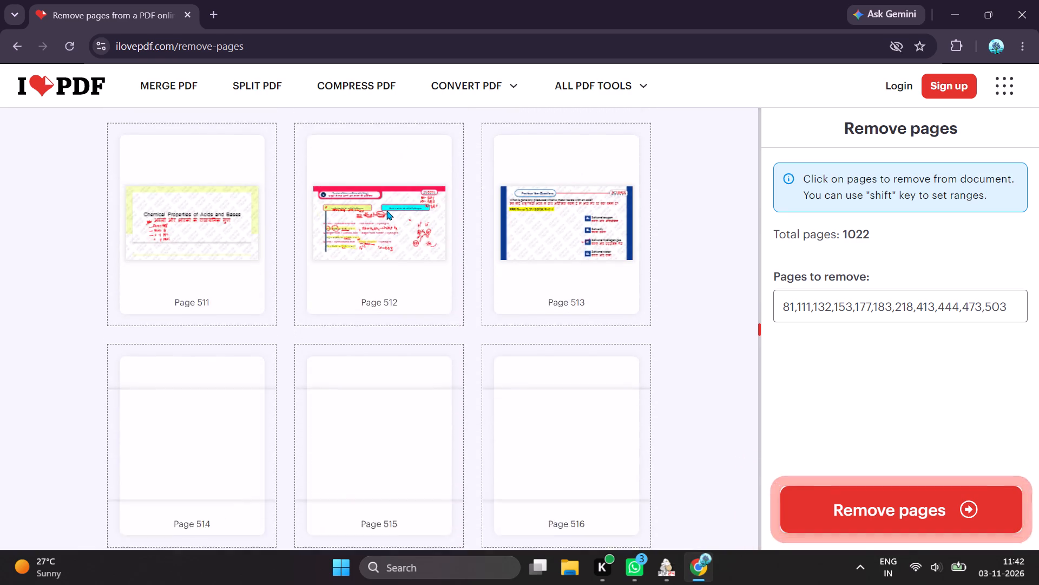
{"action": "scroll", "coordinate": [386, 210], "scroll_direction": "down", "scroll_amount": 4}
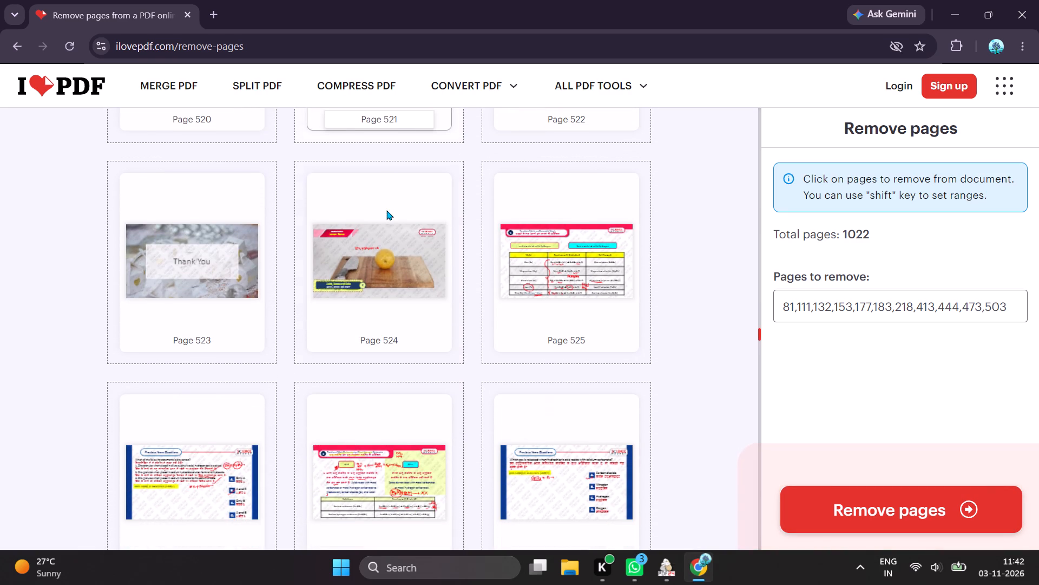
{"action": "left_click", "coordinate": [213, 256]}
Check the pages after 523 and mark the Thank You slide on page 547 for removal.
{"action": "scroll", "coordinate": [213, 256], "scroll_direction": "down", "scroll_amount": 4}
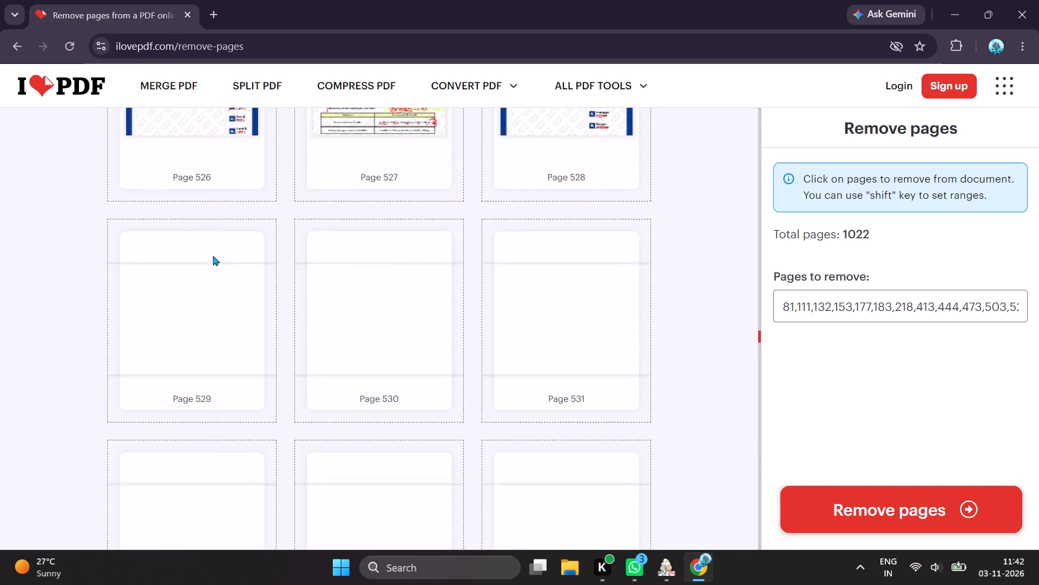
{"action": "scroll", "coordinate": [213, 256], "scroll_direction": "down", "scroll_amount": 11}
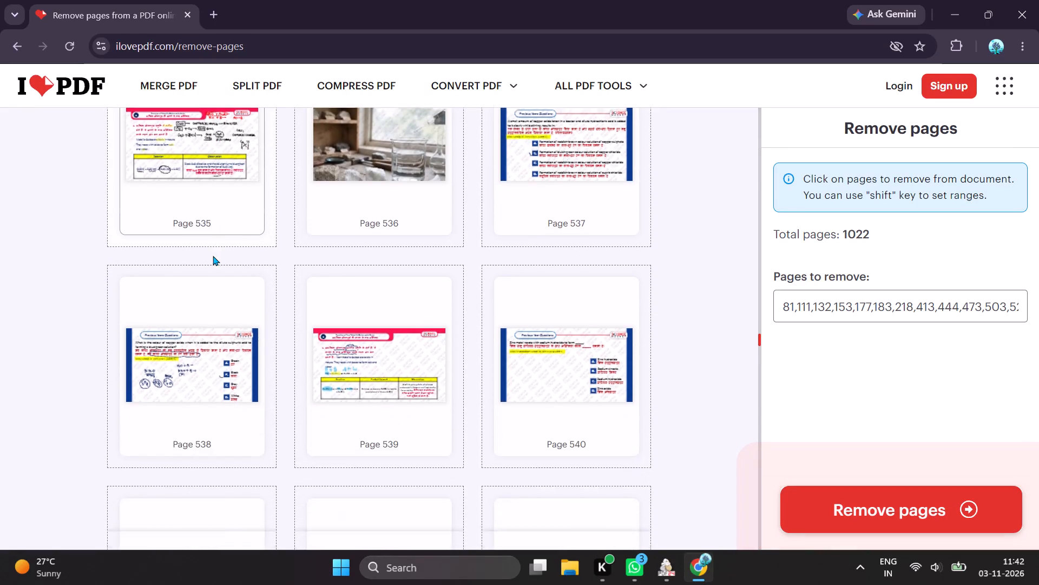
{"action": "scroll", "coordinate": [213, 256], "scroll_direction": "down", "scroll_amount": 7}
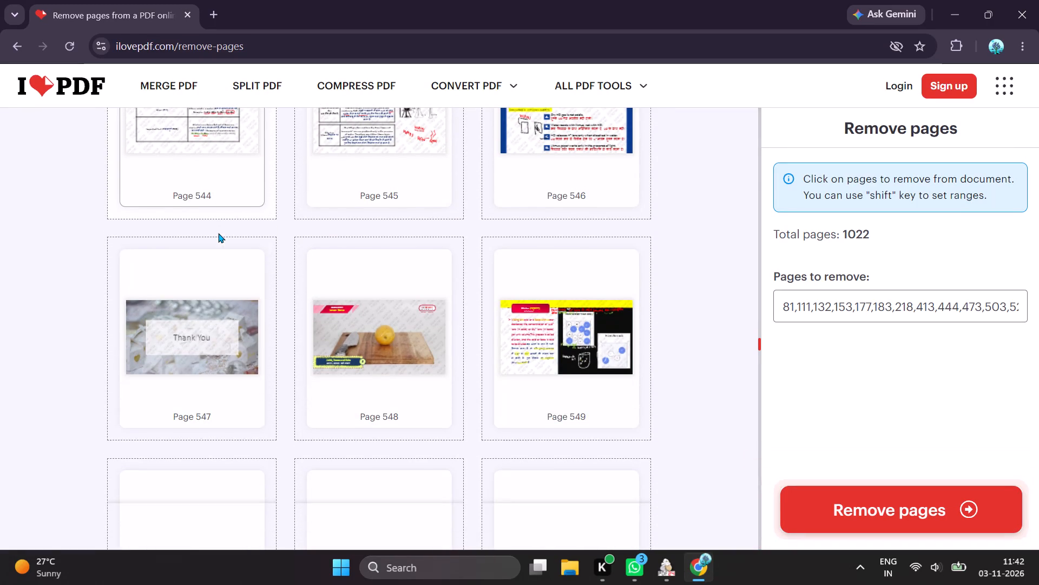
{"action": "left_click", "coordinate": [213, 337]}
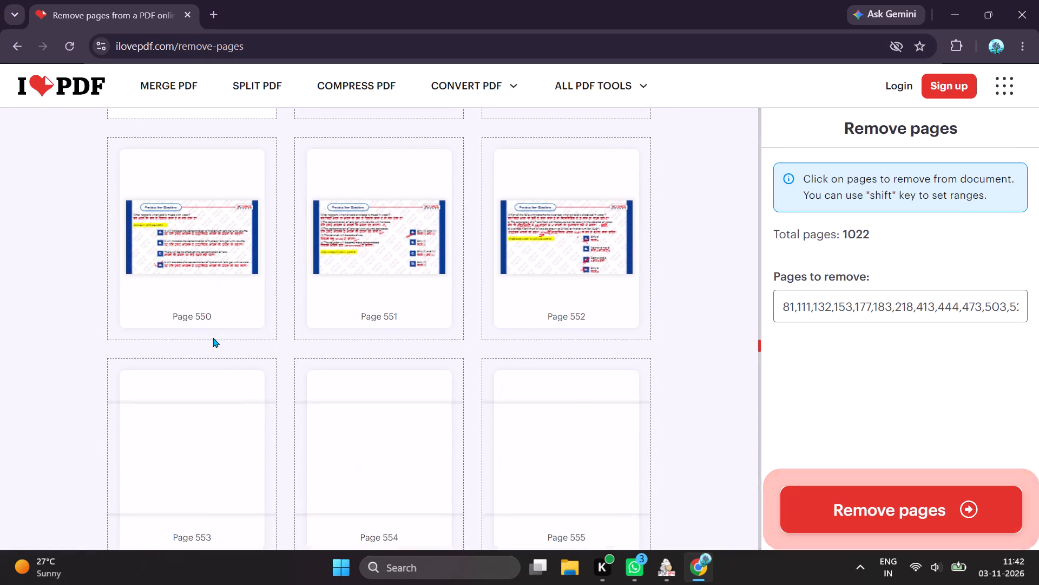
Check the pages after 547 and mark the Thank You slide on page 574 for removal.
{"action": "scroll", "coordinate": [213, 337], "scroll_direction": "down", "scroll_amount": 11}
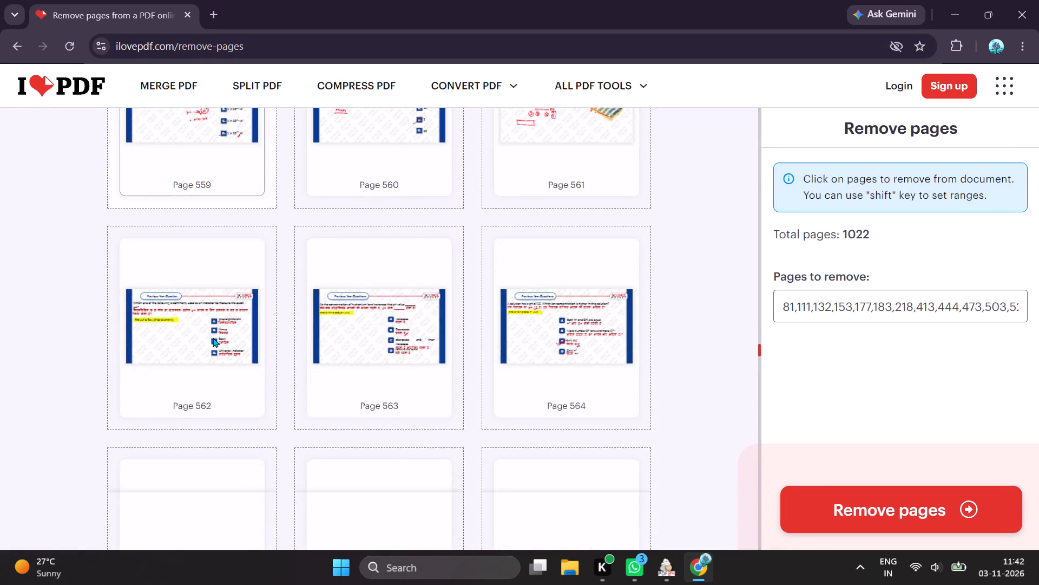
{"action": "scroll", "coordinate": [213, 337], "scroll_direction": "down", "scroll_amount": 9}
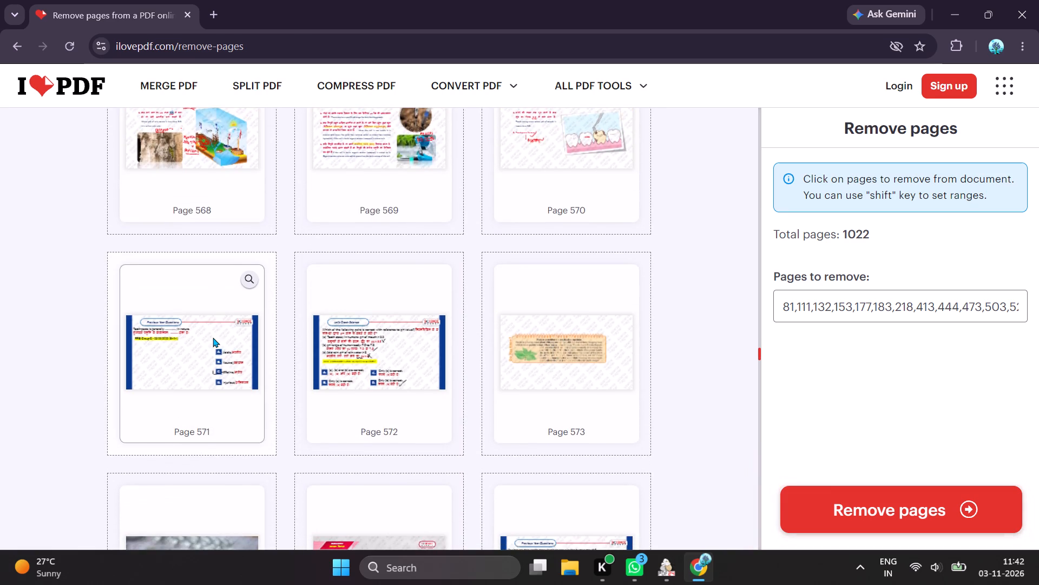
{"action": "scroll", "coordinate": [213, 337], "scroll_direction": "down", "scroll_amount": 6}
{"action": "left_click", "coordinate": [213, 193]}
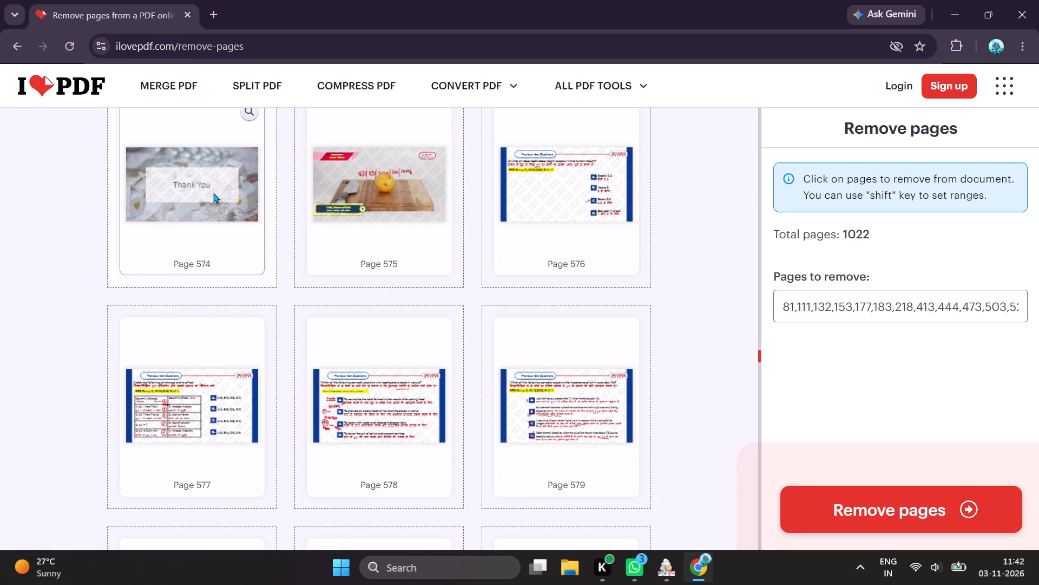
Check the pages after 574 and mark the Thank You slide on page 606 for removal.
{"action": "scroll", "coordinate": [277, 314], "scroll_direction": "down", "scroll_amount": 5}
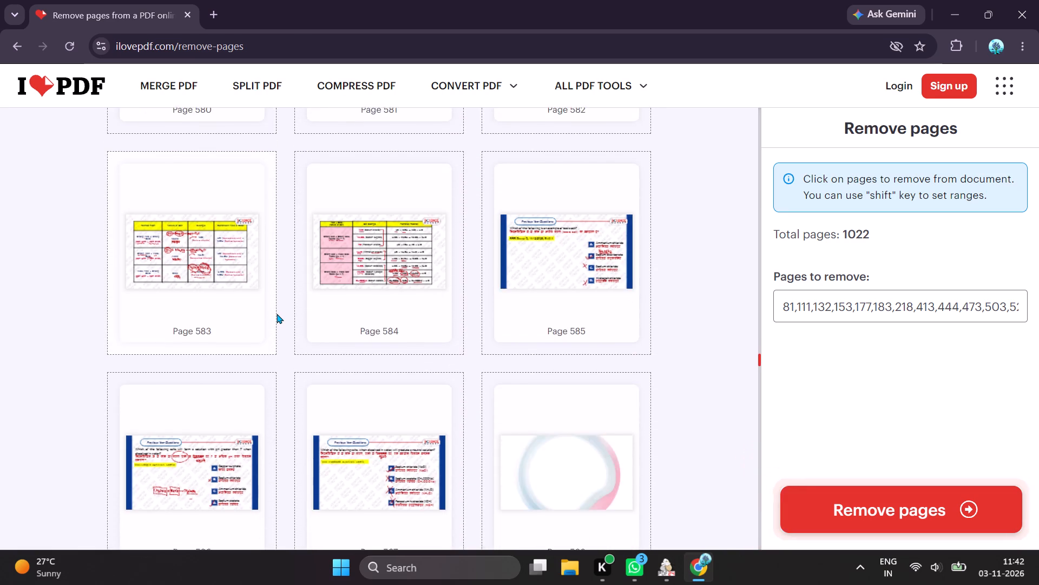
{"action": "scroll", "coordinate": [277, 314], "scroll_direction": "down", "scroll_amount": 10}
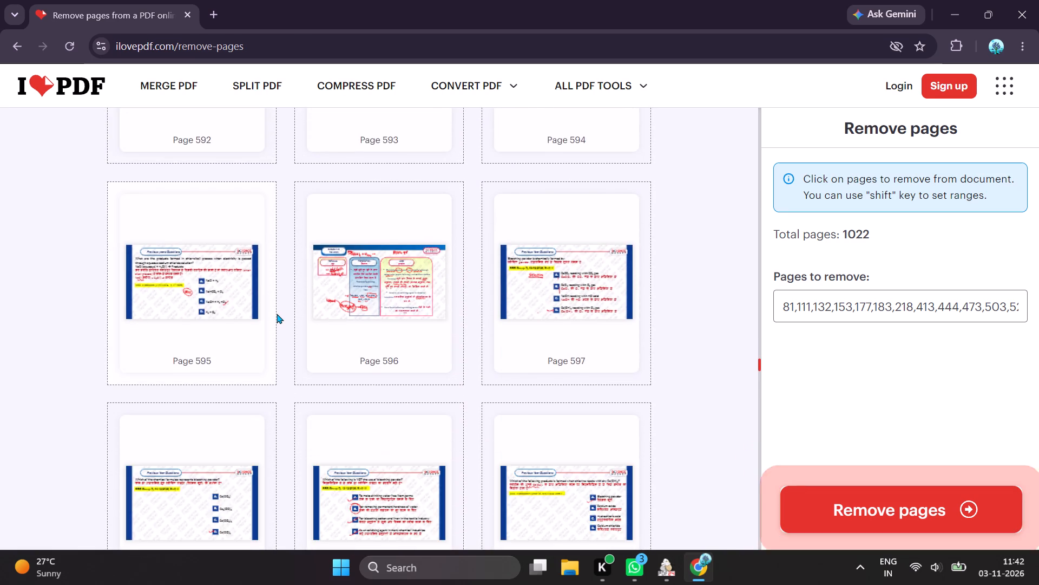
{"action": "scroll", "coordinate": [277, 314], "scroll_direction": "down", "scroll_amount": 4}
{"action": "left_click", "coordinate": [569, 206]}
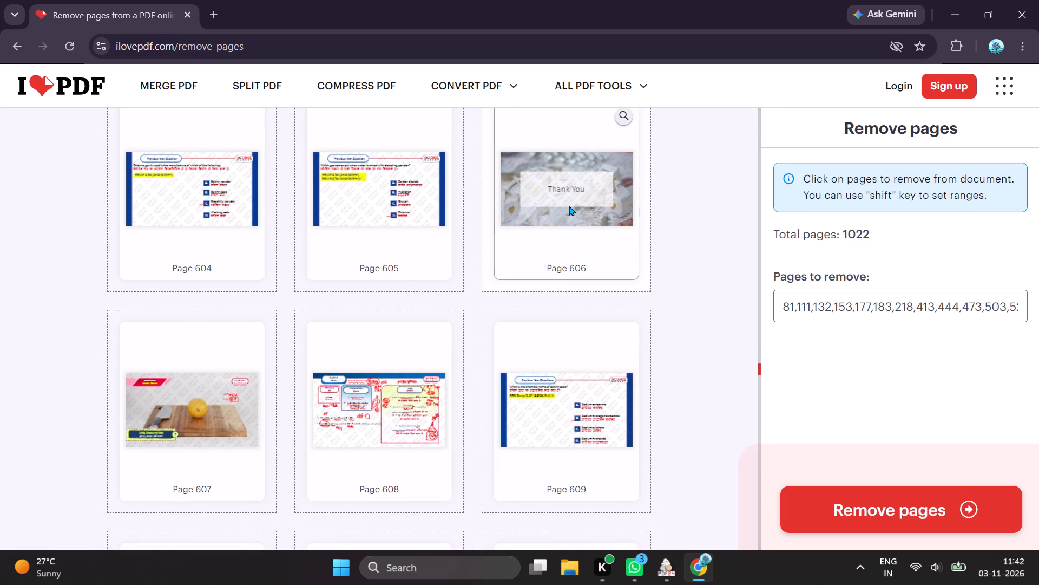
Check the pages after 606 and mark the Thank You slide on page 639 for removal.
{"action": "scroll", "coordinate": [569, 206], "scroll_direction": "down", "scroll_amount": 8}
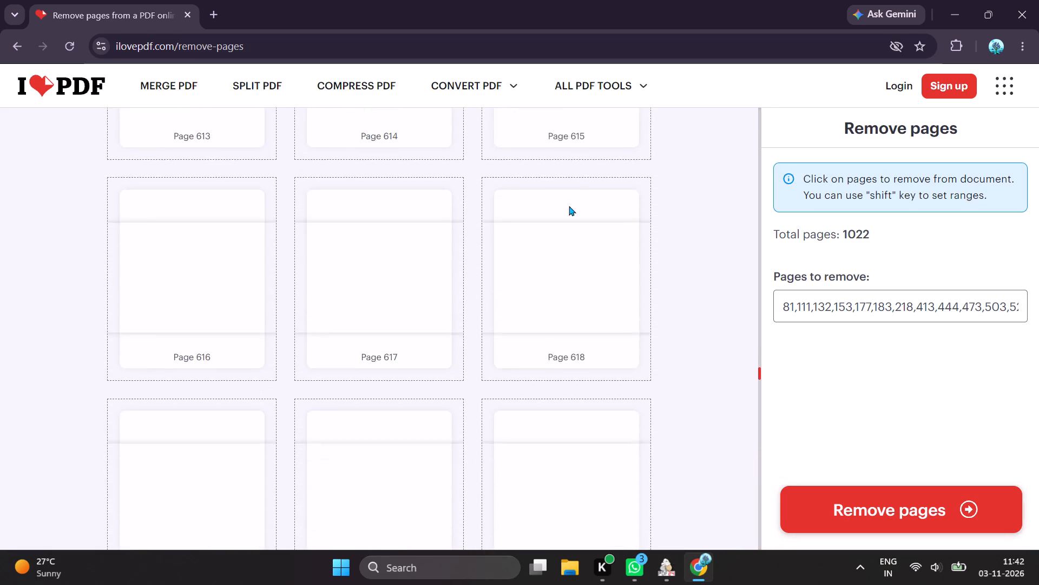
{"action": "scroll", "coordinate": [569, 194], "scroll_direction": "down", "scroll_amount": 5}
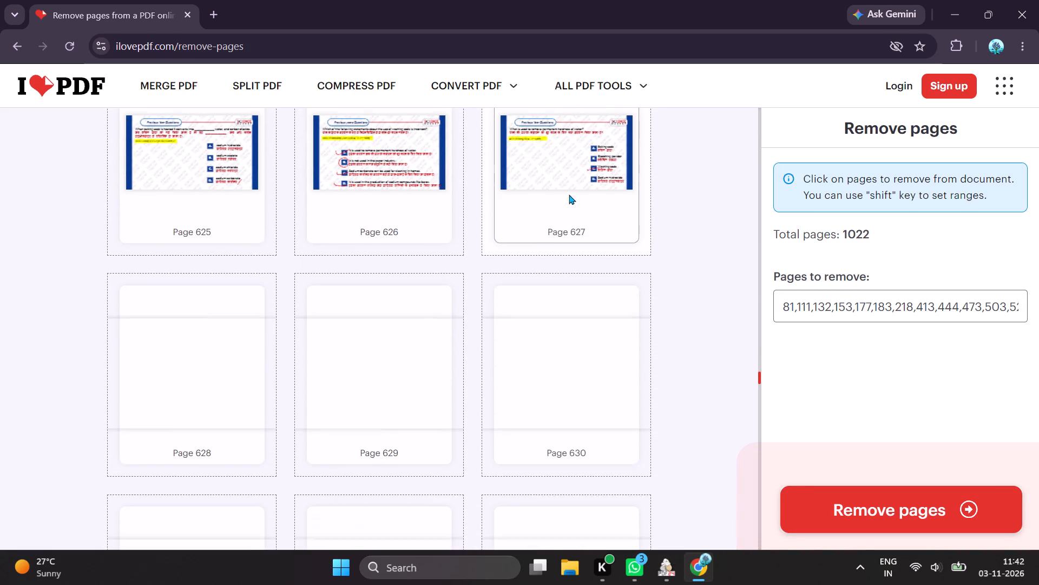
{"action": "scroll", "coordinate": [569, 194], "scroll_direction": "down", "scroll_amount": 5}
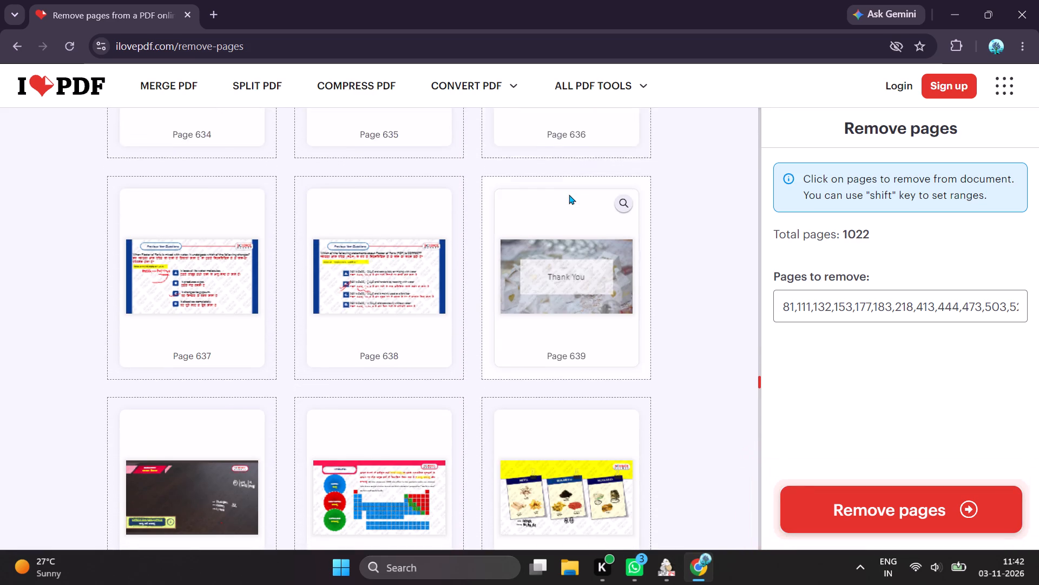
{"action": "scroll", "coordinate": [569, 194], "scroll_direction": "down", "scroll_amount": 1}
{"action": "left_click", "coordinate": [563, 244]}
Check the pages after 639 and mark the Thank You slide on page 664 for removal.
{"action": "scroll", "coordinate": [563, 244], "scroll_direction": "down", "scroll_amount": 5}
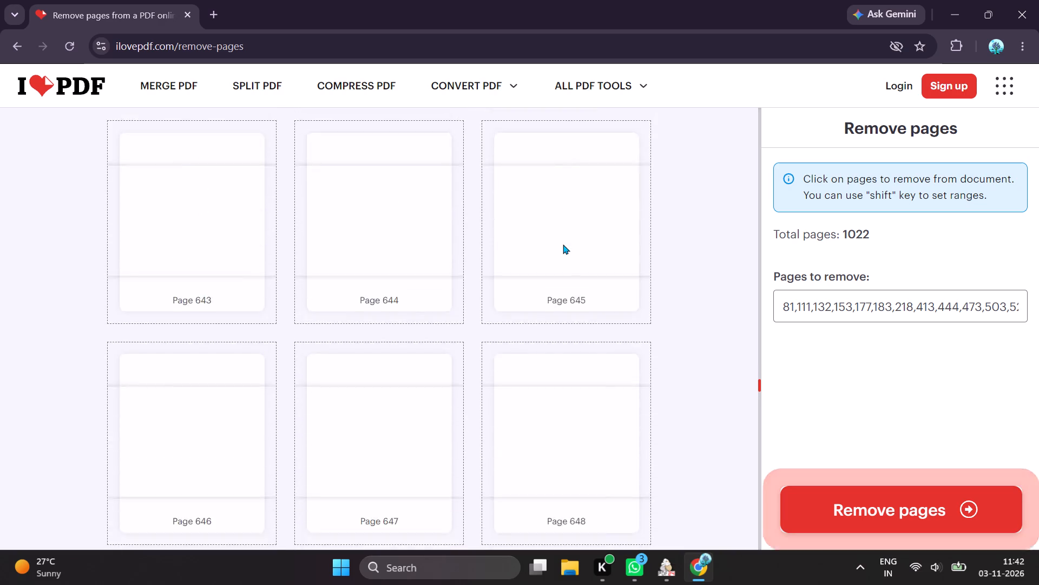
{"action": "scroll", "coordinate": [563, 244], "scroll_direction": "down", "scroll_amount": 5}
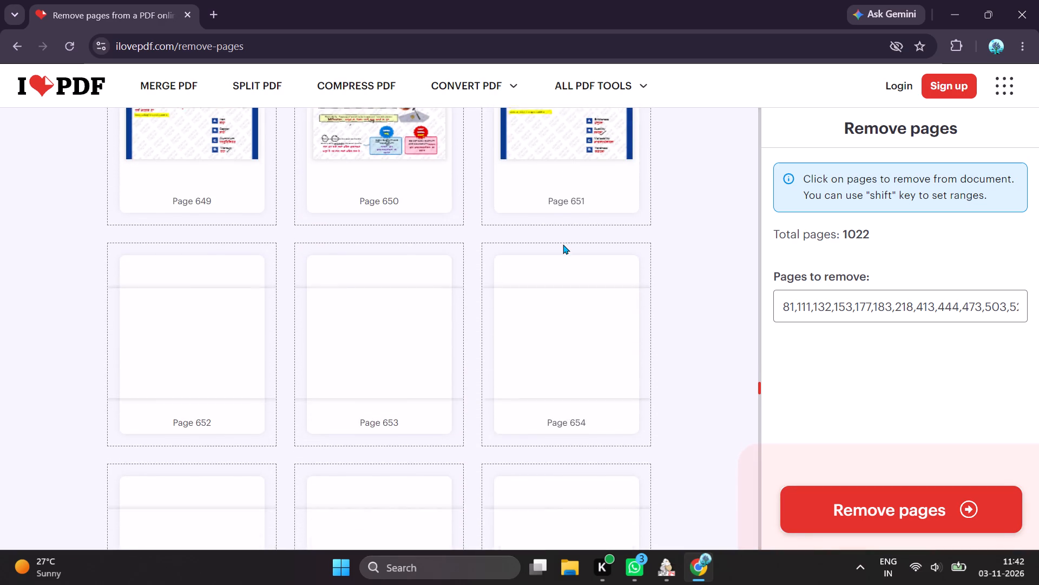
{"action": "scroll", "coordinate": [563, 244], "scroll_direction": "down", "scroll_amount": 10}
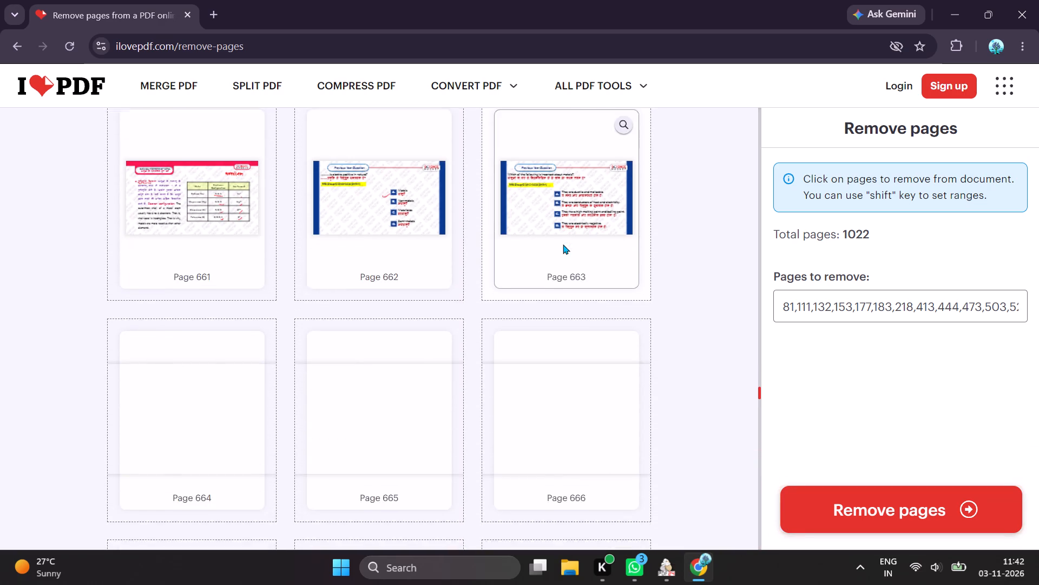
{"action": "left_click", "coordinate": [244, 354]}
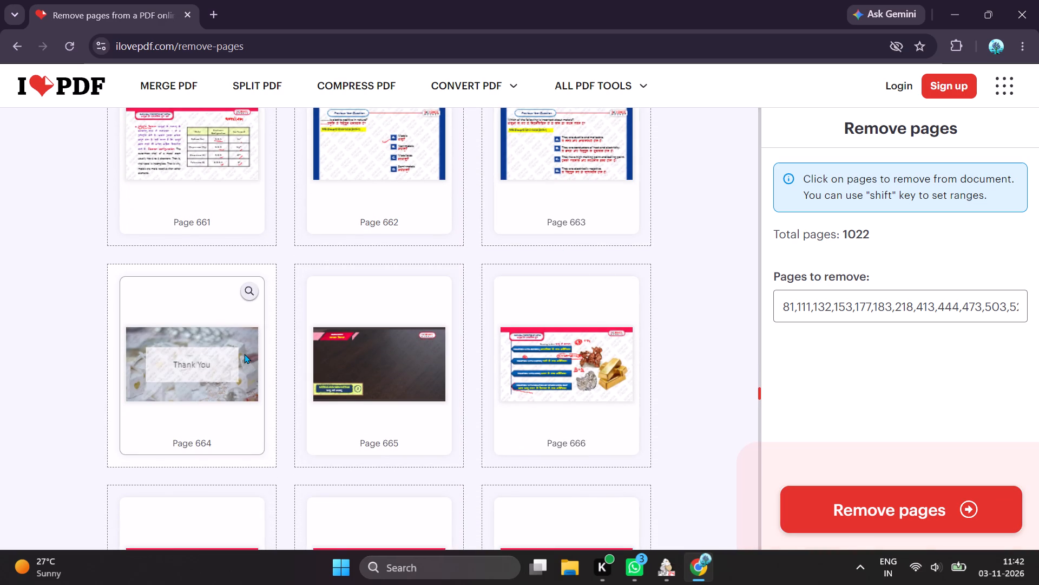
Check the pages after 664 and mark the Thank You slide on page 679 for removal.
{"action": "scroll", "coordinate": [244, 354], "scroll_direction": "down", "scroll_amount": 11}
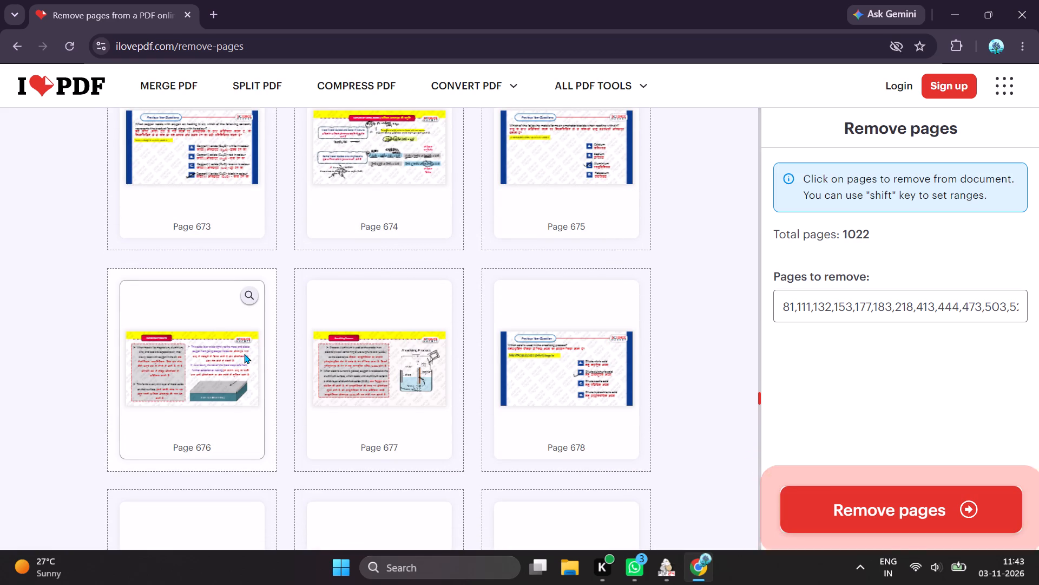
{"action": "scroll", "coordinate": [244, 354], "scroll_direction": "down", "scroll_amount": 6}
{"action": "scroll", "coordinate": [244, 354], "scroll_direction": "up", "scroll_amount": 1}
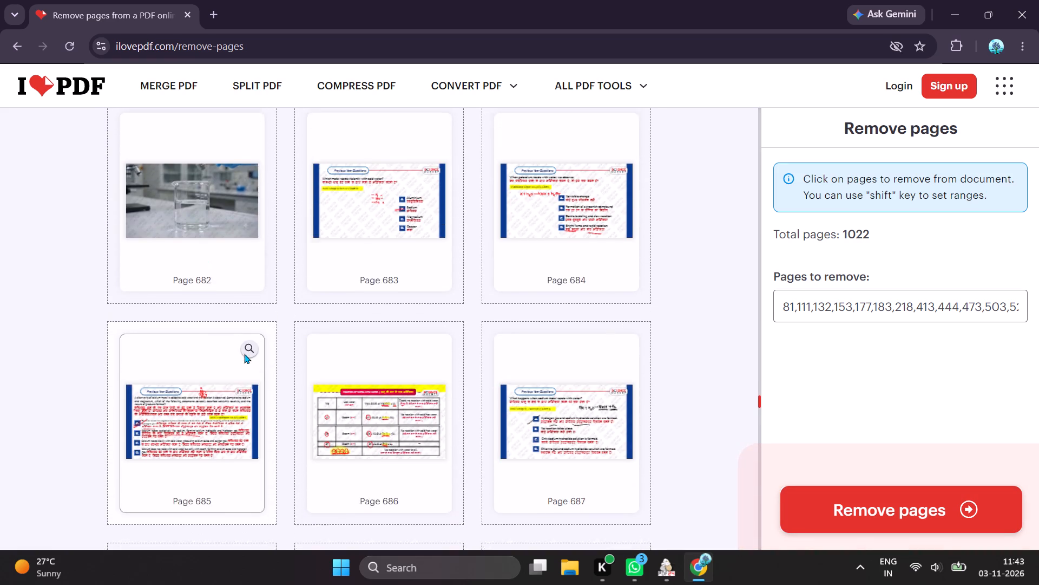
{"action": "scroll", "coordinate": [244, 354], "scroll_direction": "up", "scroll_amount": 3}
{"action": "left_click", "coordinate": [209, 200]}
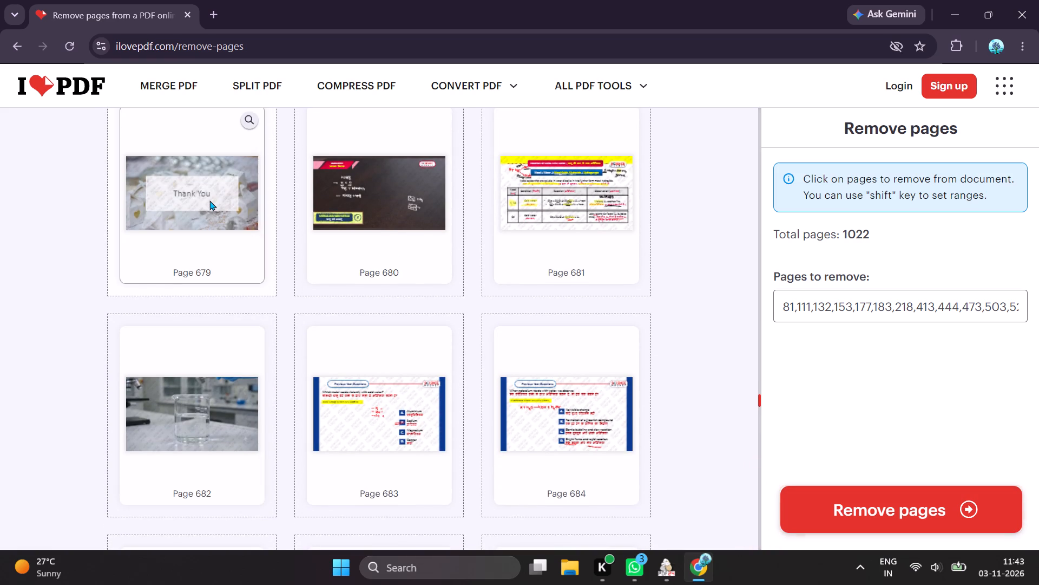
Check the pages after 679 and mark the Thank You slide on page 711 for removal.
{"action": "scroll", "coordinate": [263, 318], "scroll_direction": "down", "scroll_amount": 3}
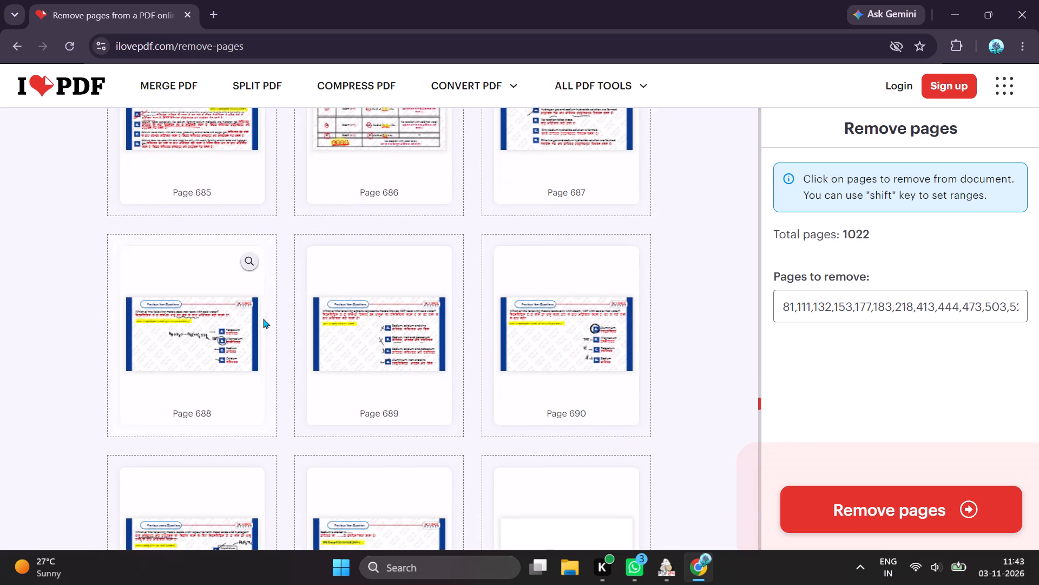
{"action": "scroll", "coordinate": [263, 318], "scroll_direction": "down", "scroll_amount": 14}
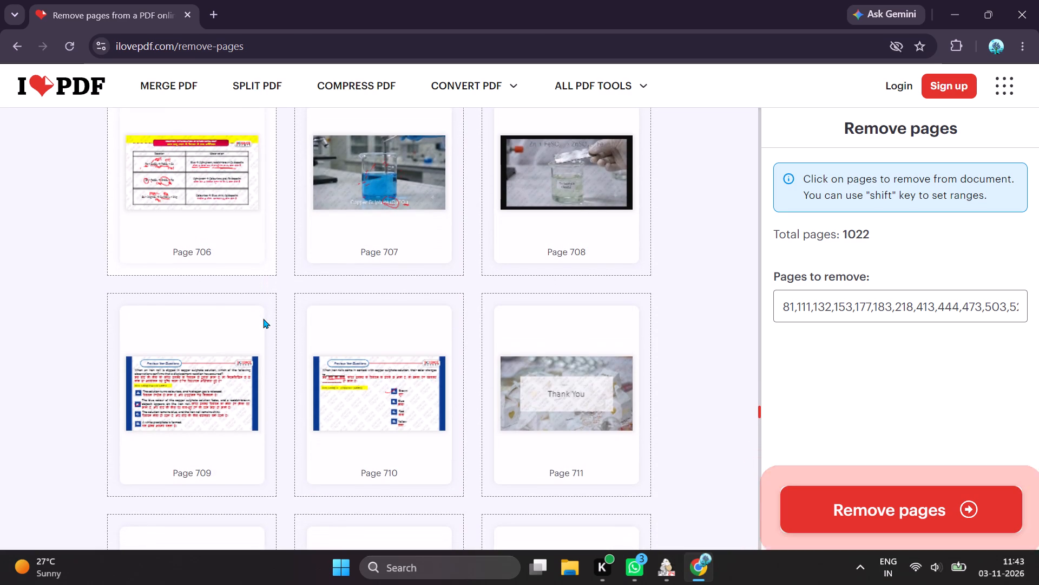
{"action": "scroll", "coordinate": [366, 301], "scroll_direction": "down", "scroll_amount": 3}
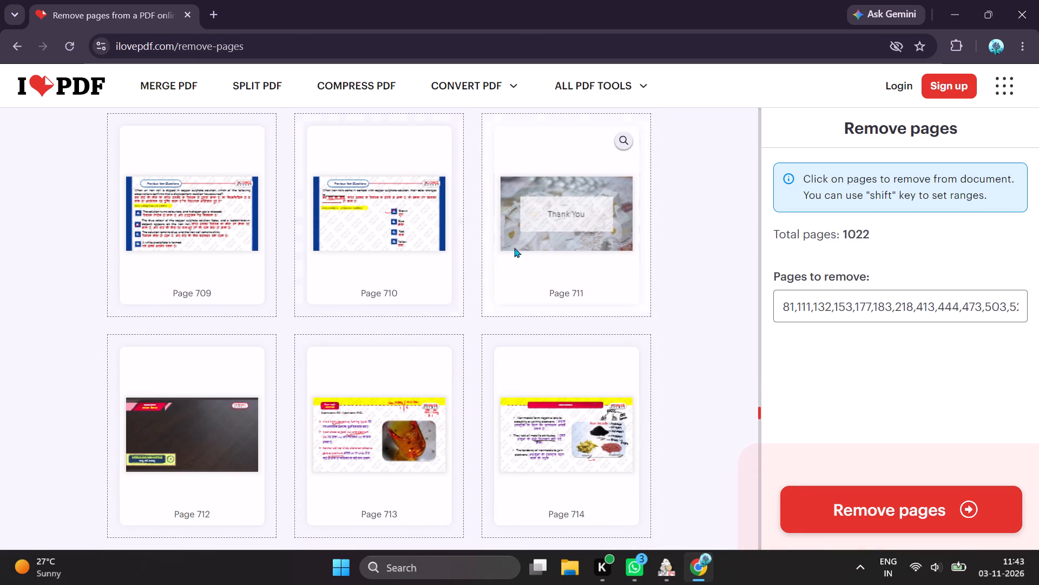
{"action": "left_click", "coordinate": [536, 244]}
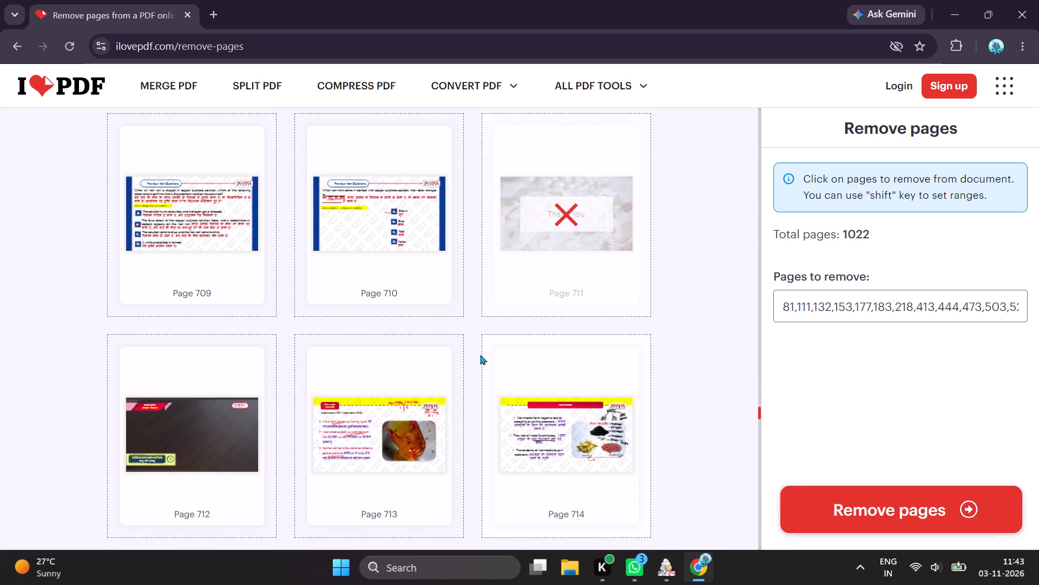
Check the pages after 711 and mark the Thank You slide on page 731 for removal.
{"action": "scroll", "coordinate": [480, 355], "scroll_direction": "down", "scroll_amount": 7}
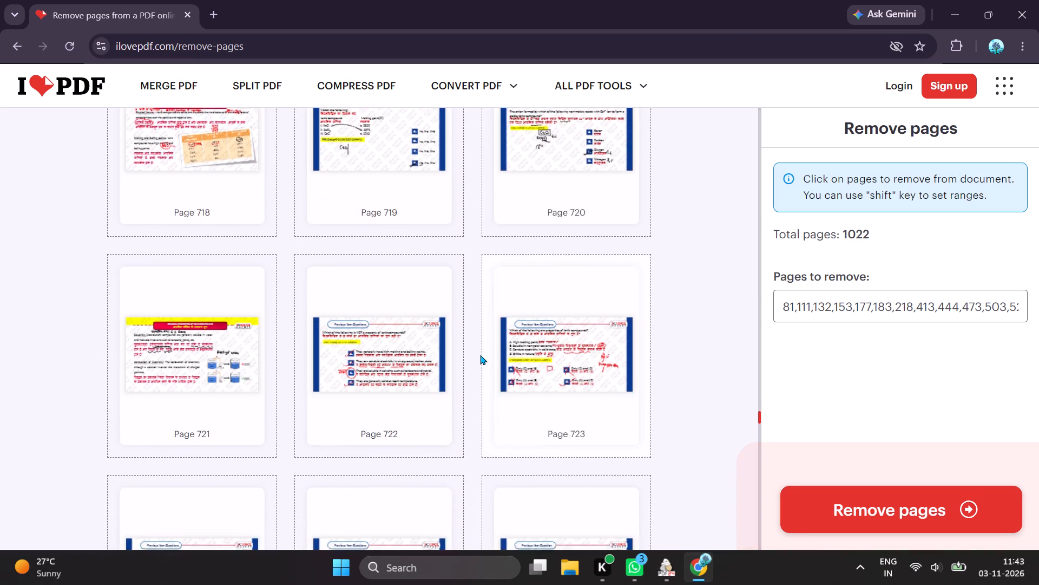
{"action": "scroll", "coordinate": [480, 355], "scroll_direction": "down", "scroll_amount": 6}
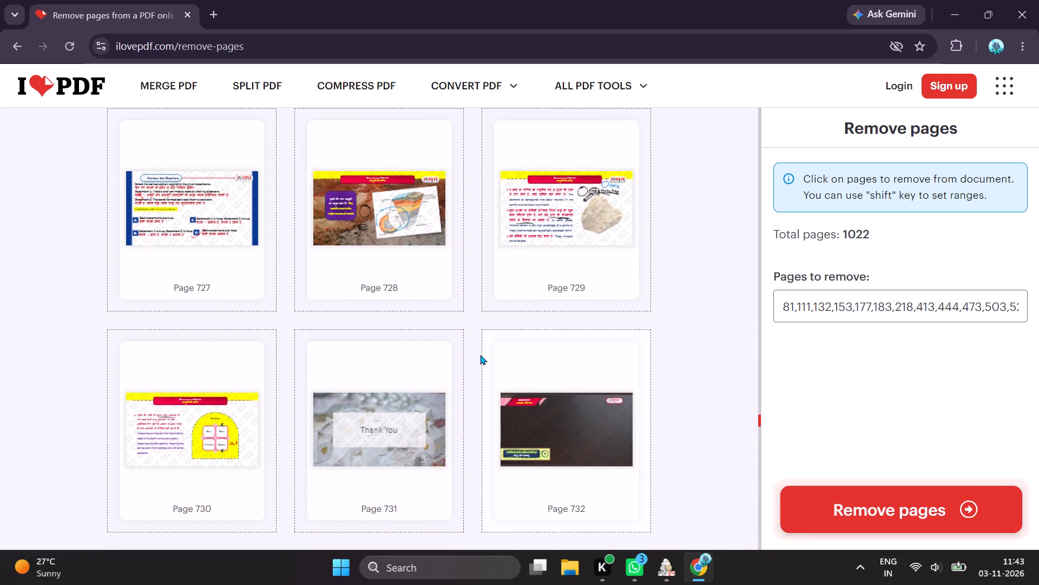
{"action": "left_click", "coordinate": [409, 377]}
Check the pages after 731 and mark the Thank You slide on page 773 for removal.
{"action": "scroll", "coordinate": [409, 377], "scroll_direction": "down", "scroll_amount": 3}
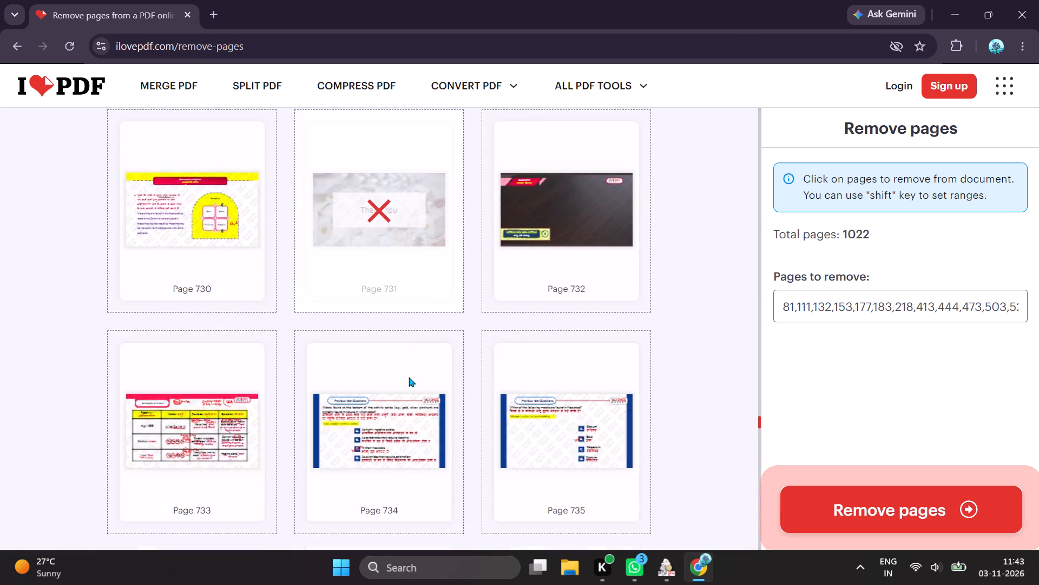
{"action": "scroll", "coordinate": [409, 377], "scroll_direction": "down", "scroll_amount": 5}
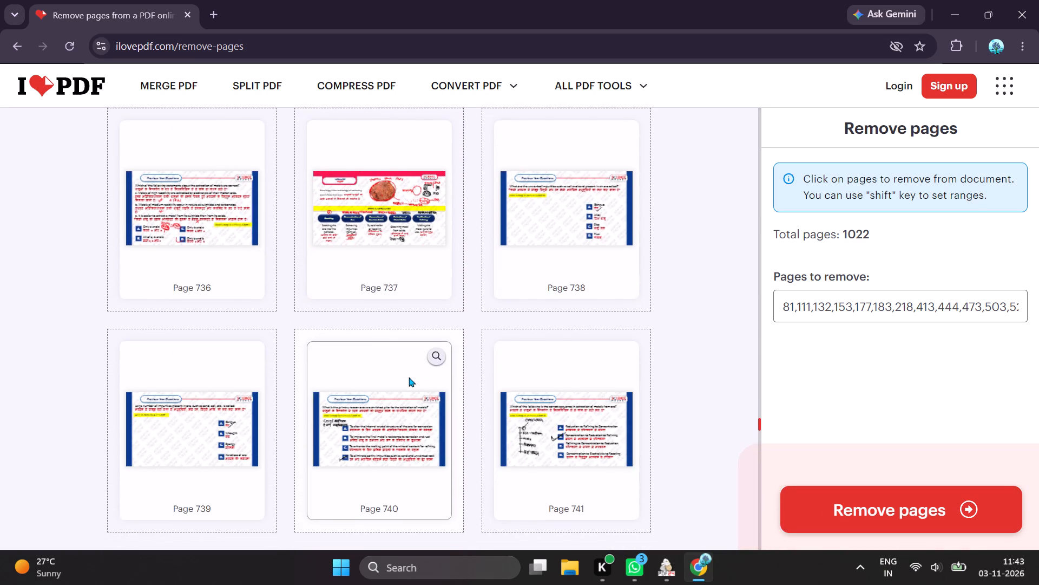
{"action": "scroll", "coordinate": [409, 377], "scroll_direction": "down", "scroll_amount": 14}
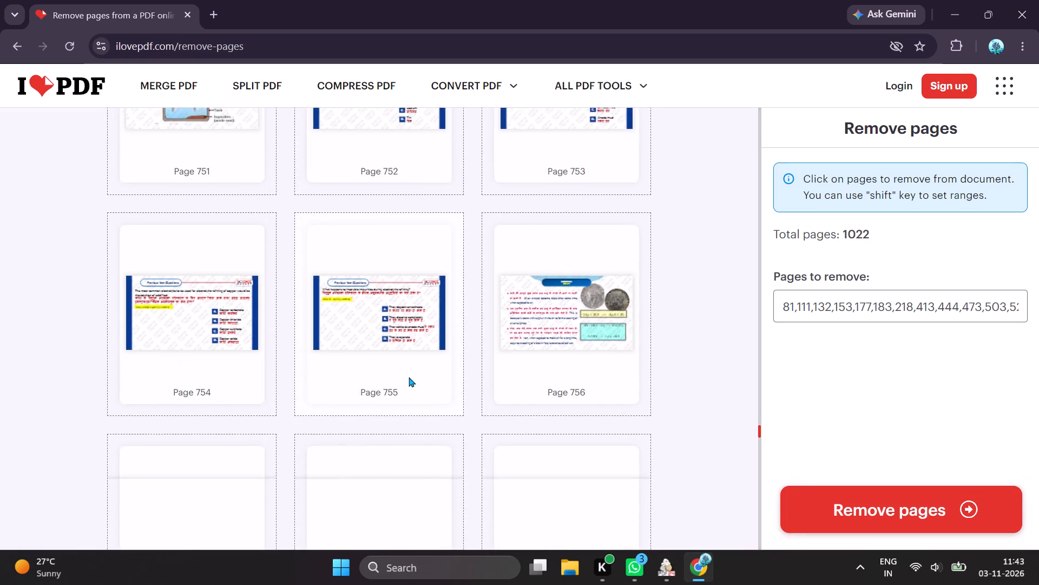
{"action": "scroll", "coordinate": [409, 377], "scroll_direction": "down", "scroll_amount": 3}
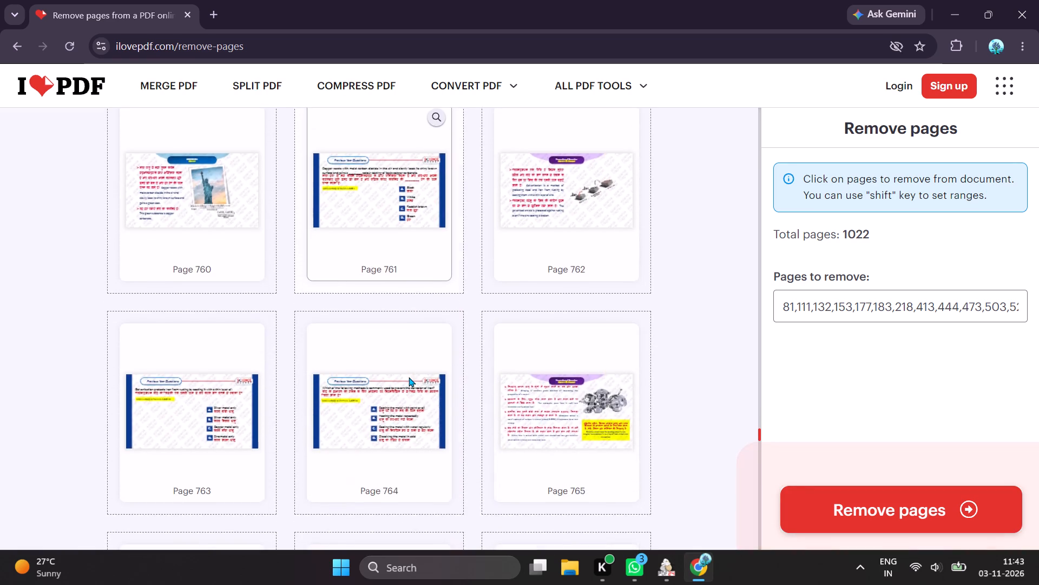
{"action": "scroll", "coordinate": [409, 377], "scroll_direction": "down", "scroll_amount": 3}
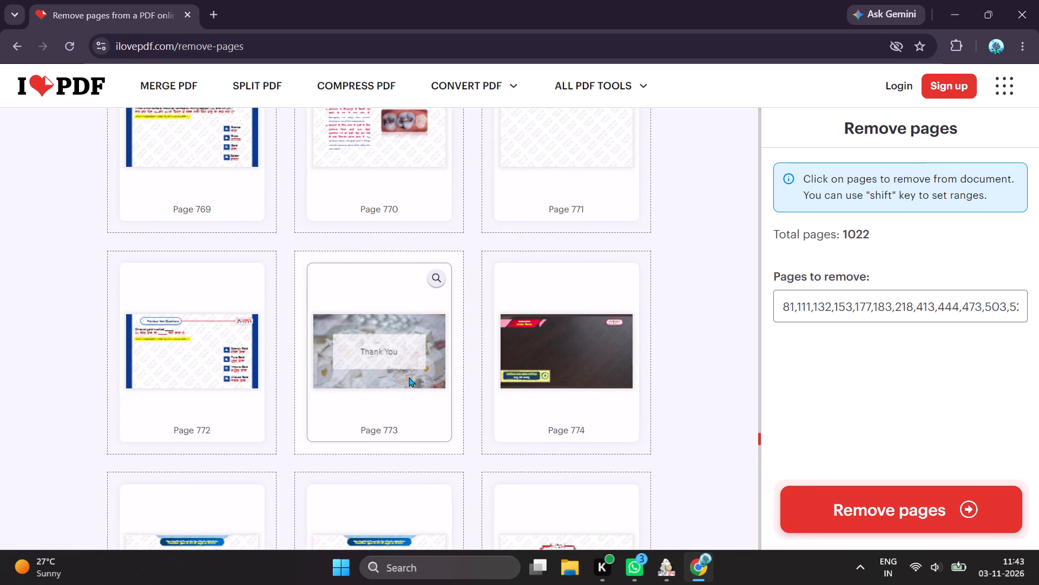
{"action": "left_click", "coordinate": [409, 377]}
Check the pages after 773 and mark the Thank You slide on page 801 for removal.
{"action": "scroll", "coordinate": [409, 377], "scroll_direction": "down", "scroll_amount": 6}
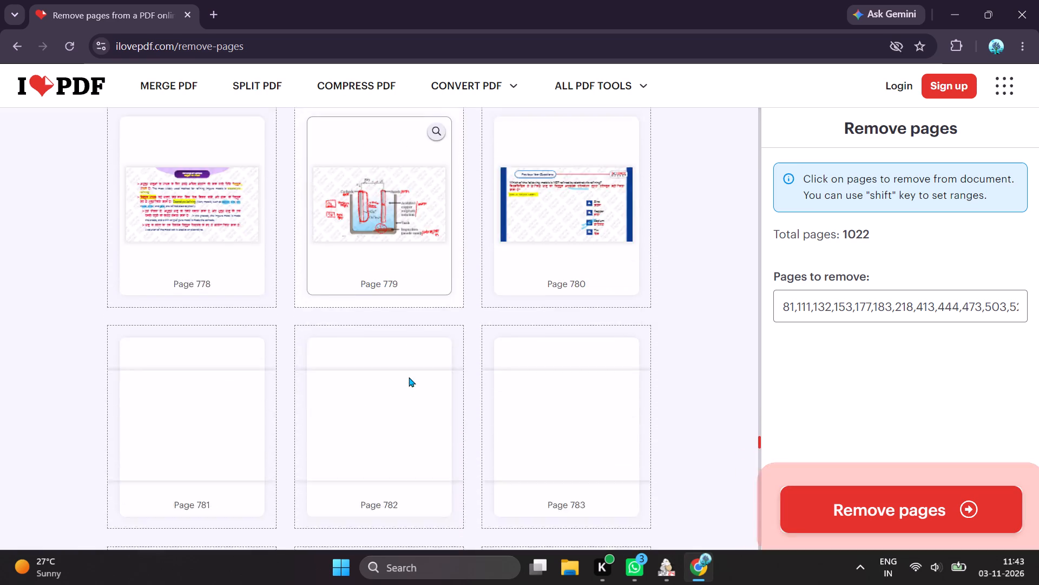
{"action": "scroll", "coordinate": [409, 377], "scroll_direction": "down", "scroll_amount": 8}
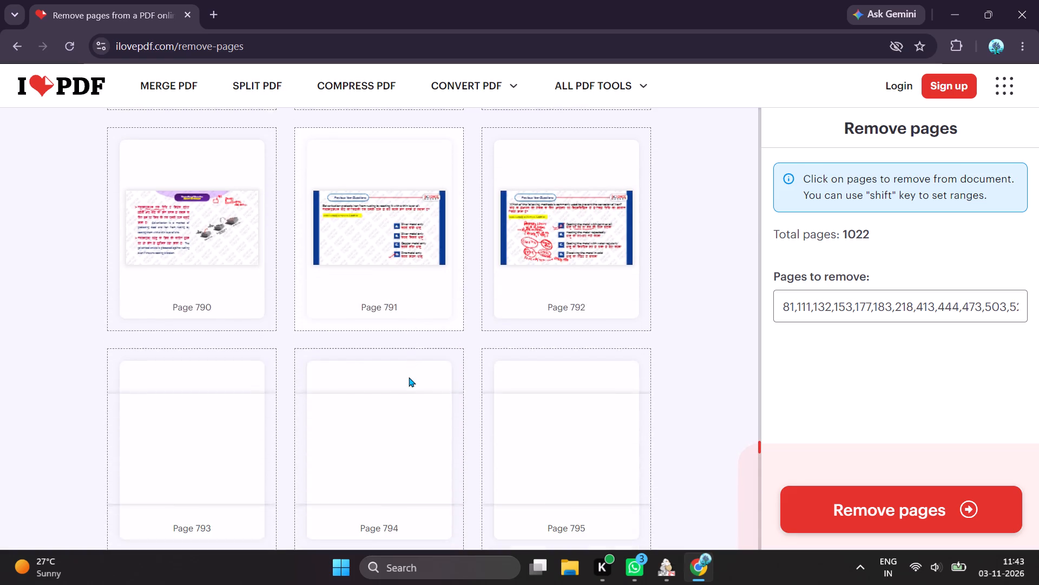
{"action": "scroll", "coordinate": [409, 377], "scroll_direction": "down", "scroll_amount": 4}
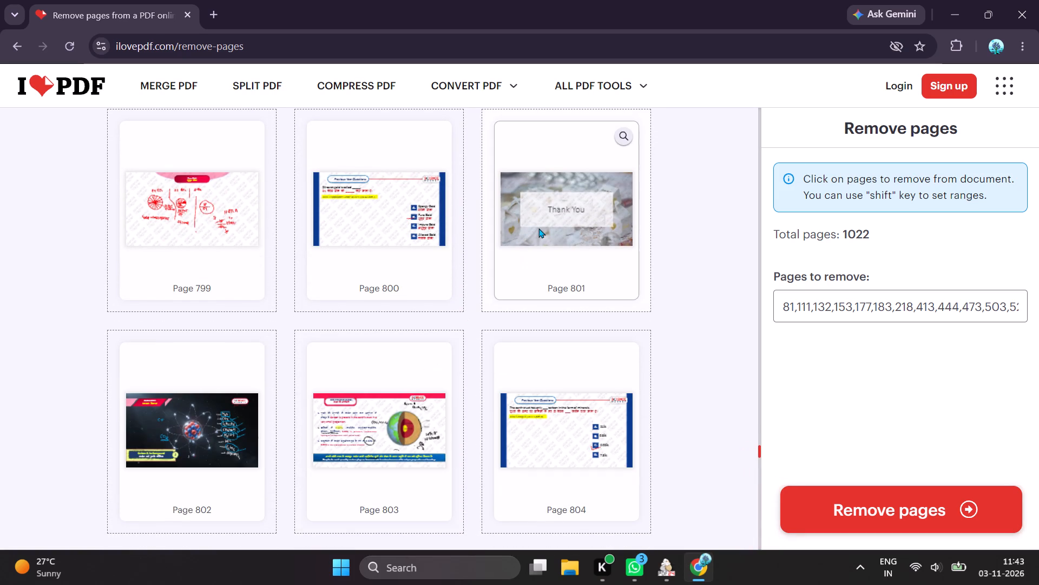
{"action": "left_click", "coordinate": [538, 228]}
Check the pages after 801 and mark the Thank You slide on page 829 for removal.
{"action": "scroll", "coordinate": [538, 228], "scroll_direction": "down", "scroll_amount": 8}
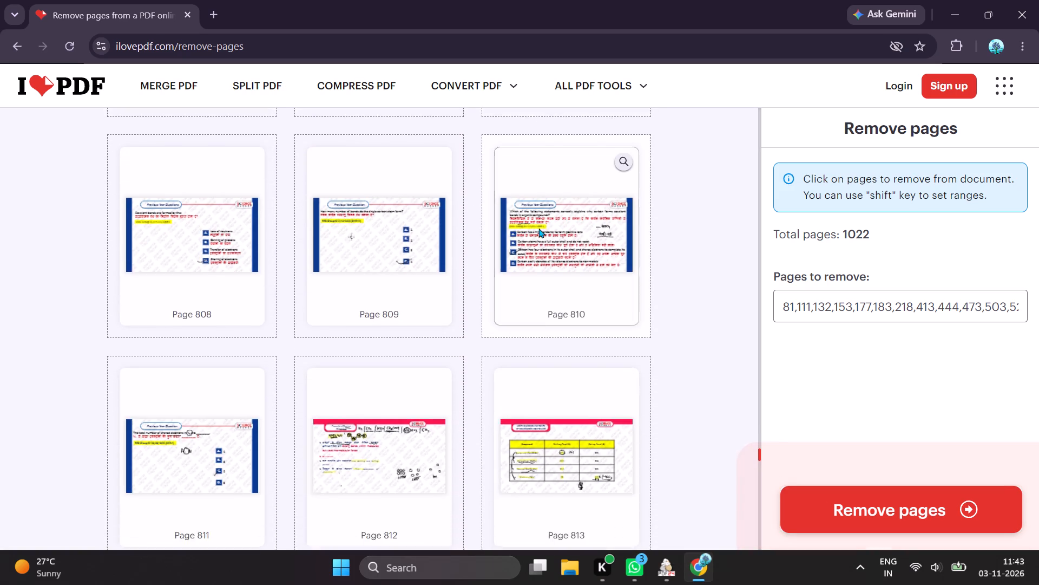
{"action": "scroll", "coordinate": [538, 228], "scroll_direction": "down", "scroll_amount": 2}
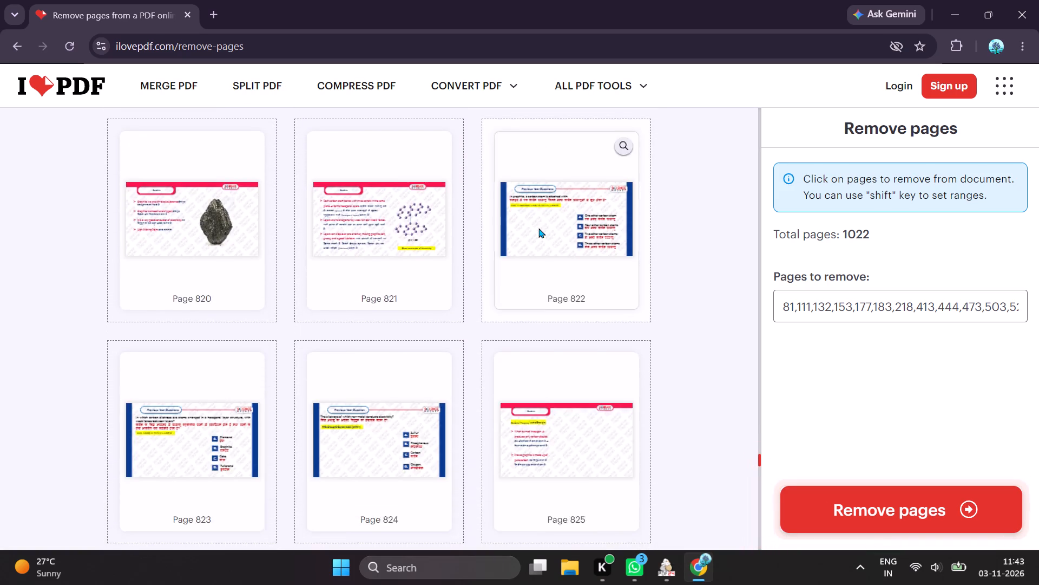
{"action": "scroll", "coordinate": [538, 228], "scroll_direction": "down", "scroll_amount": 4}
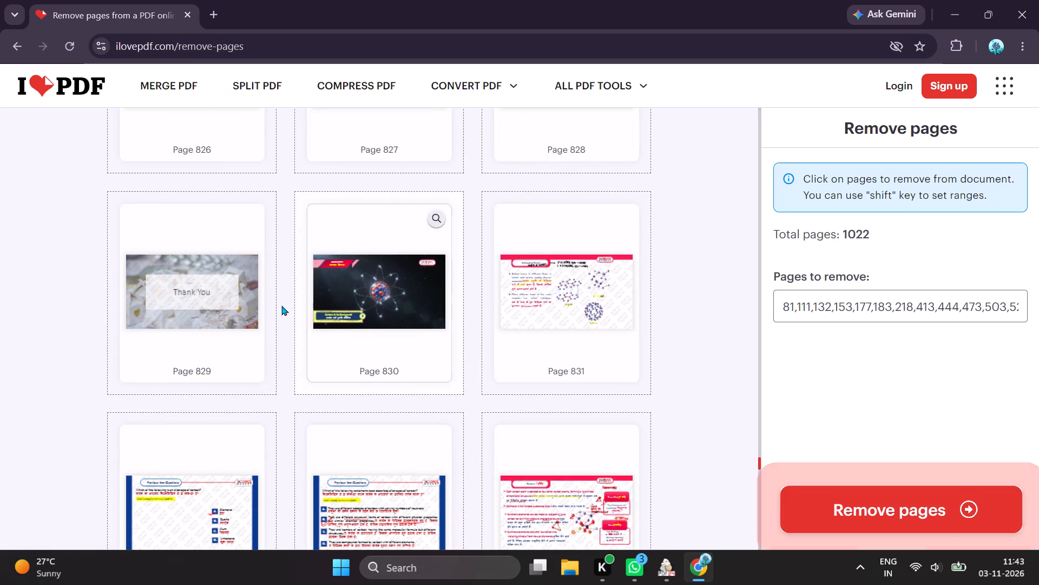
{"action": "left_click", "coordinate": [244, 310]}
Check the pages after 829 and mark the Thank You slide on page 847 for removal.
{"action": "scroll", "coordinate": [244, 310], "scroll_direction": "down", "scroll_amount": 4}
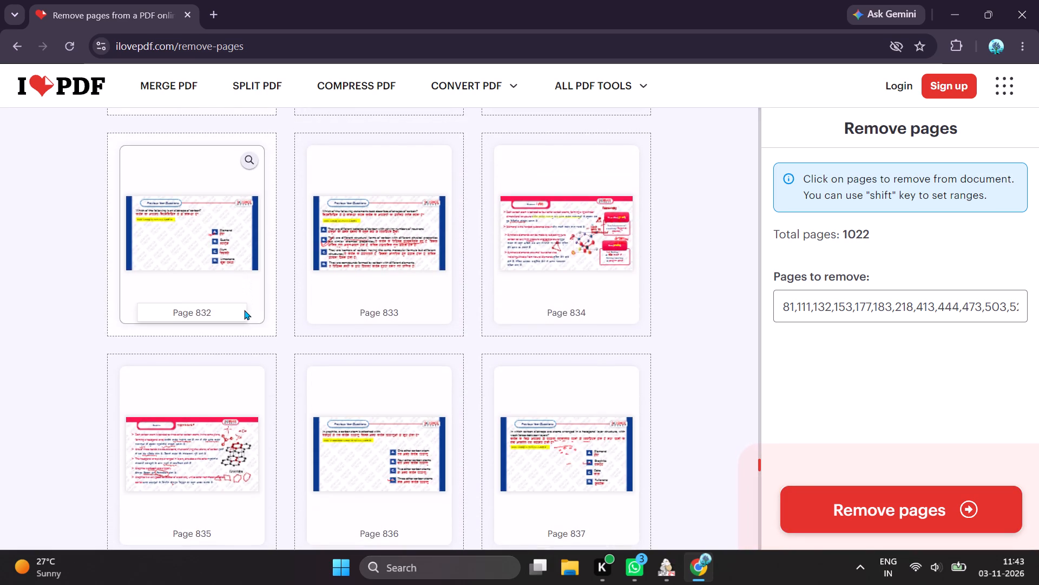
{"action": "scroll", "coordinate": [244, 310], "scroll_direction": "down", "scroll_amount": 10}
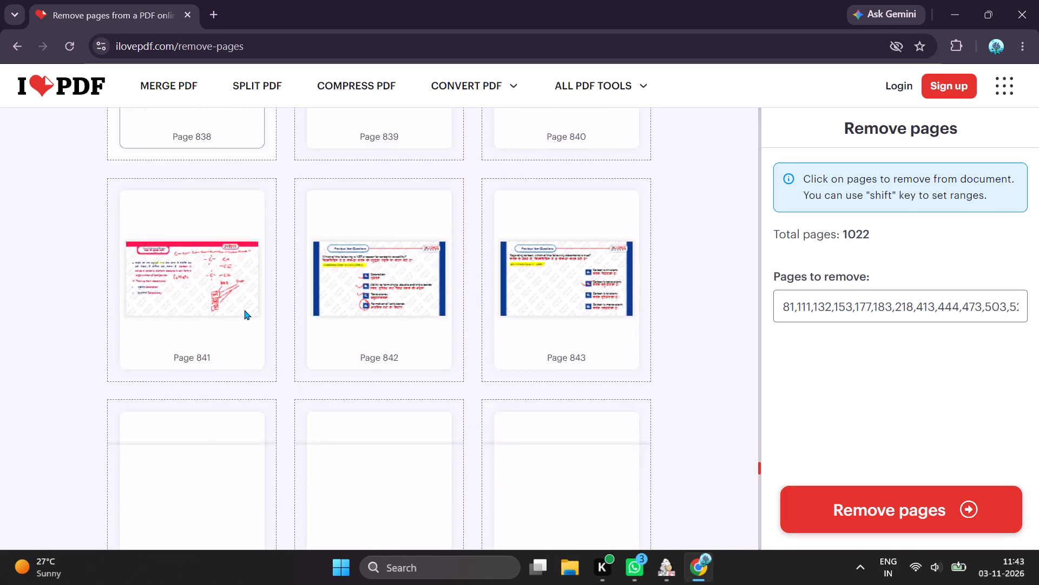
{"action": "scroll", "coordinate": [244, 310], "scroll_direction": "down", "scroll_amount": 6}
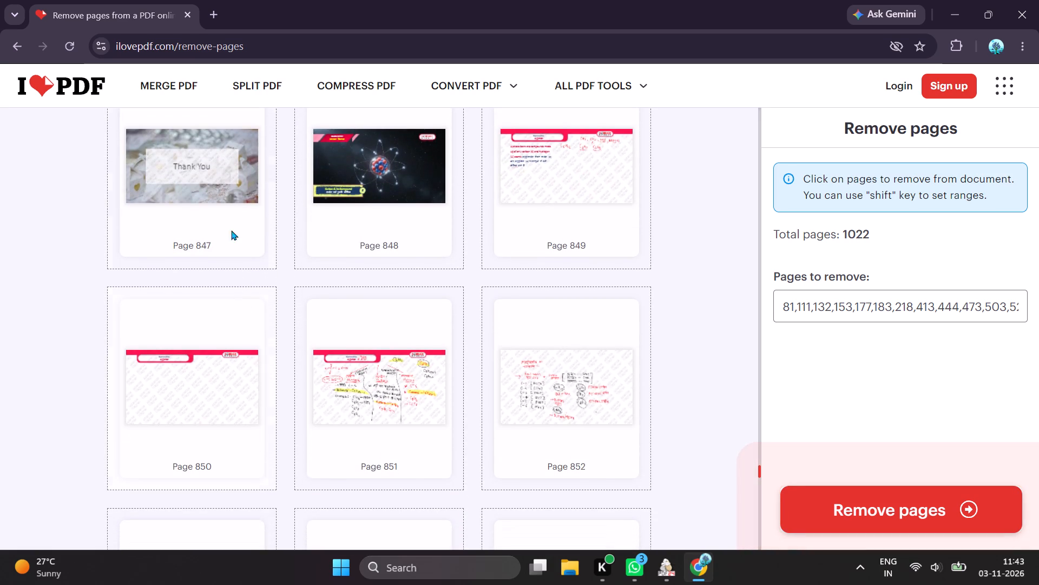
{"action": "left_click", "coordinate": [213, 168]}
Mark the slide on page 850, which has only a heading and no content, for removal.
{"action": "scroll", "coordinate": [213, 168], "scroll_direction": "down", "scroll_amount": 4}
{"action": "scroll", "coordinate": [213, 168], "scroll_direction": "up", "scroll_amount": 3}
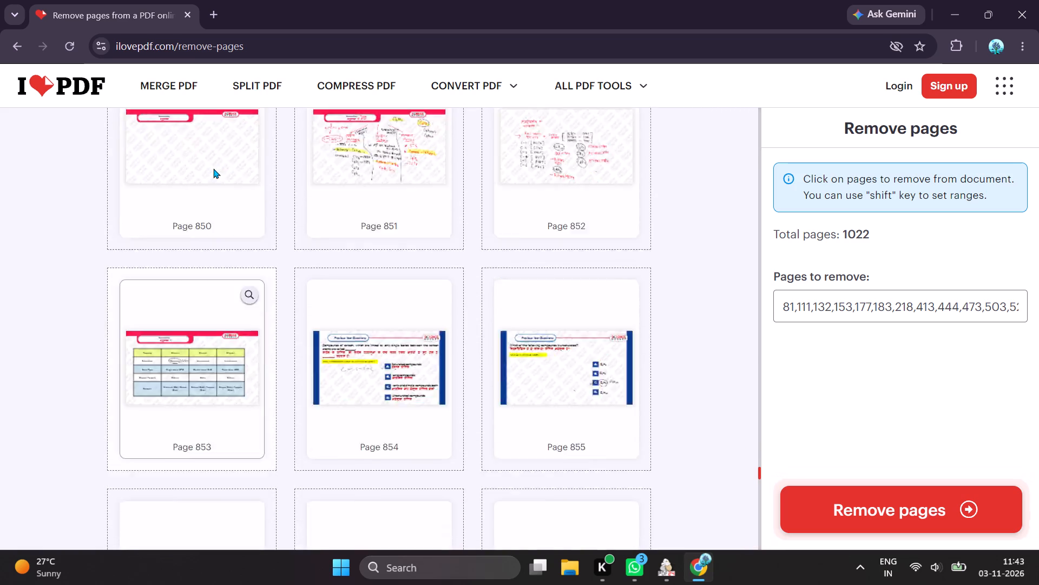
{"action": "scroll", "coordinate": [213, 168], "scroll_direction": "up", "scroll_amount": 2}
{"action": "left_click", "coordinate": [195, 261]}
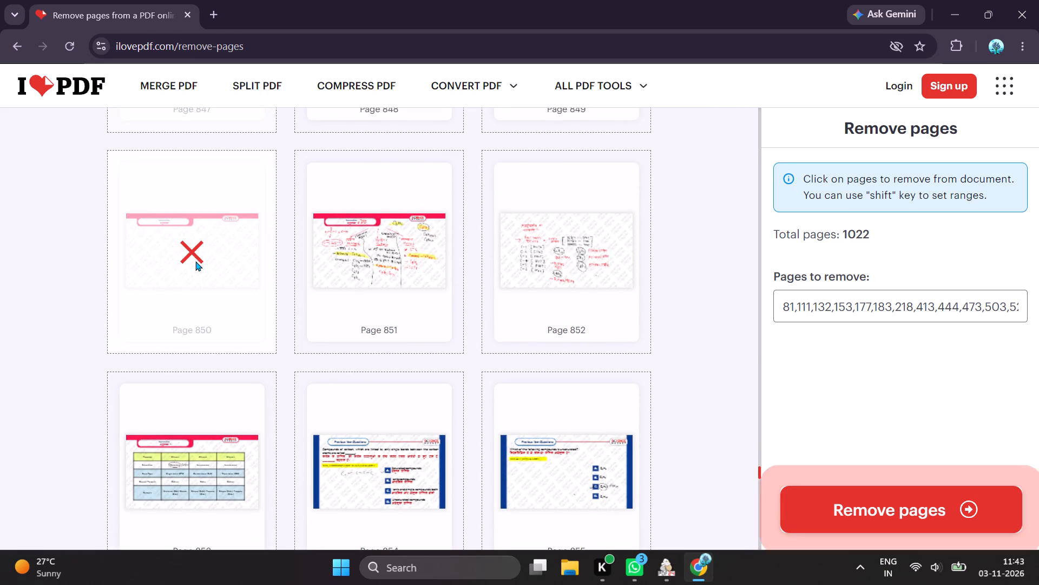
{"action": "scroll", "coordinate": [195, 261], "scroll_direction": "up", "scroll_amount": 1}
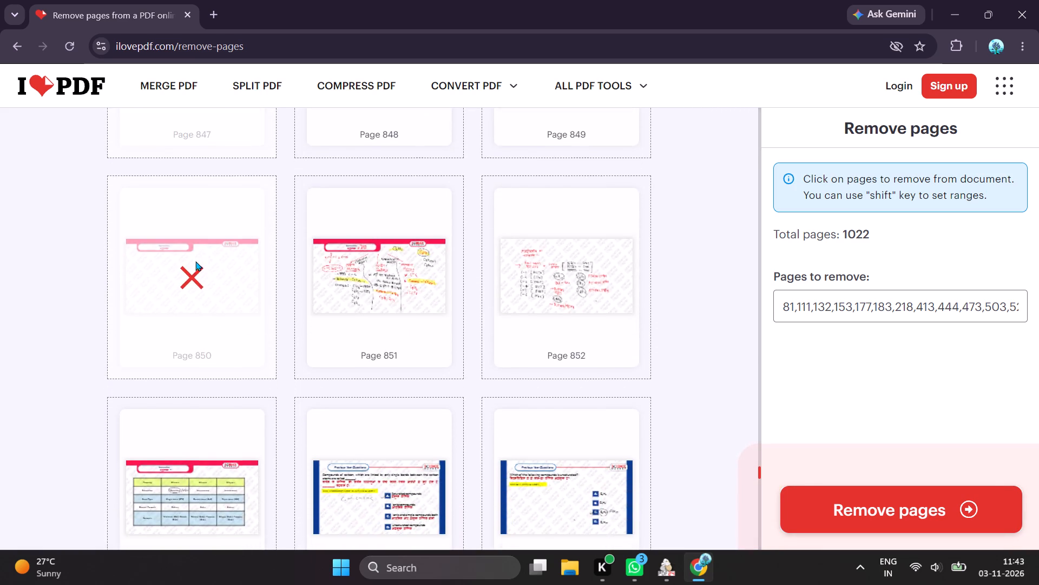
Check the pages after 850 and mark the Thank You slide on page 868 for removal.
{"action": "scroll", "coordinate": [195, 261], "scroll_direction": "down", "scroll_amount": 4}
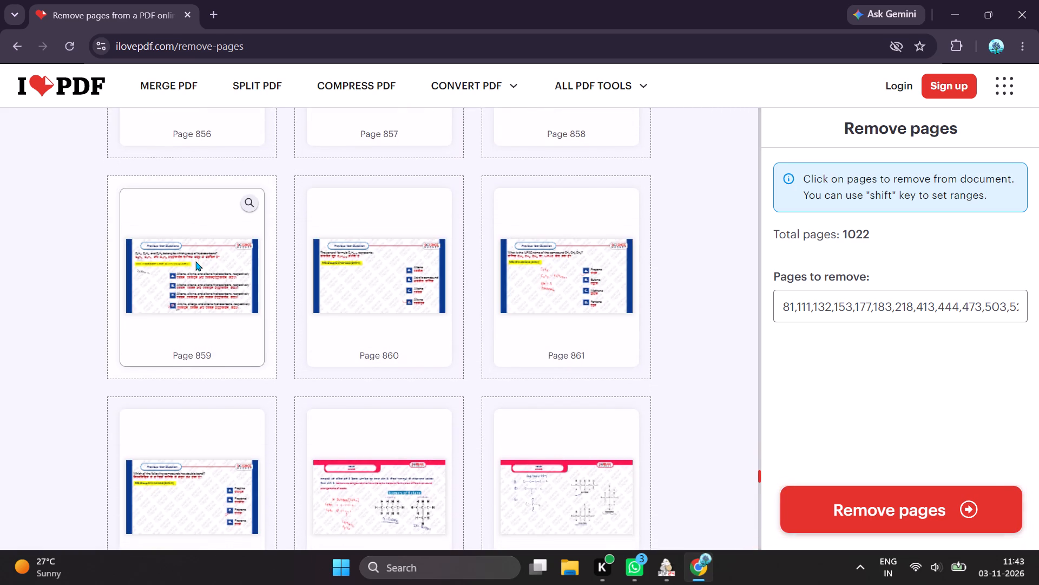
{"action": "scroll", "coordinate": [195, 261], "scroll_direction": "down", "scroll_amount": 4}
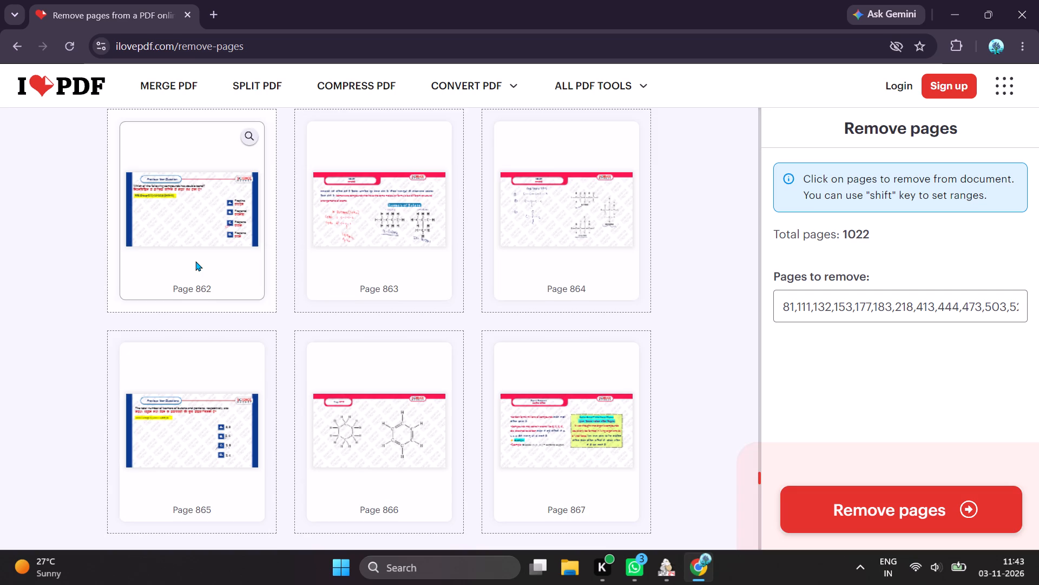
{"action": "scroll", "coordinate": [195, 261], "scroll_direction": "down", "scroll_amount": 3}
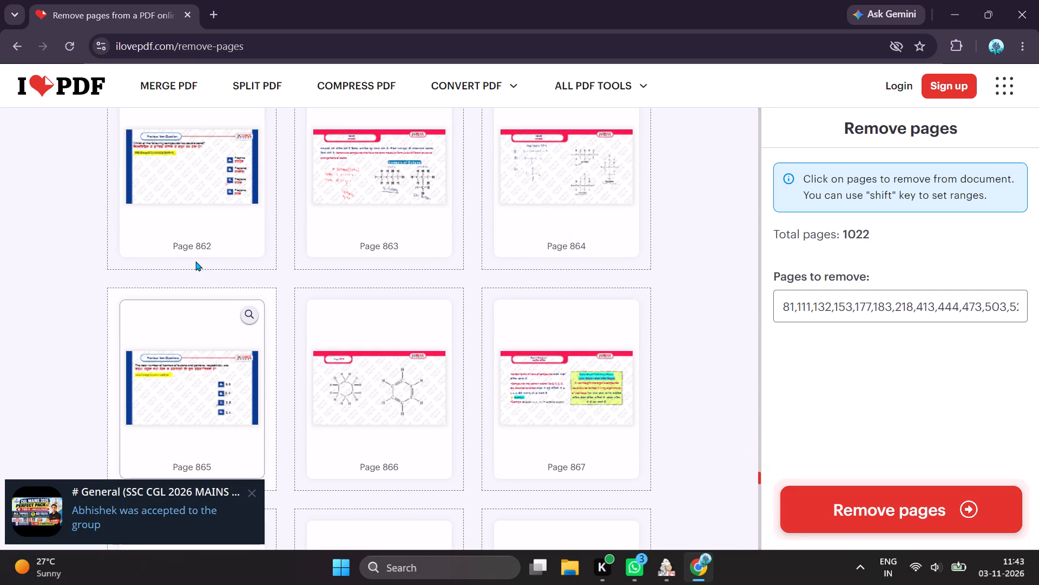
{"action": "scroll", "coordinate": [195, 261], "scroll_direction": "down", "scroll_amount": 6}
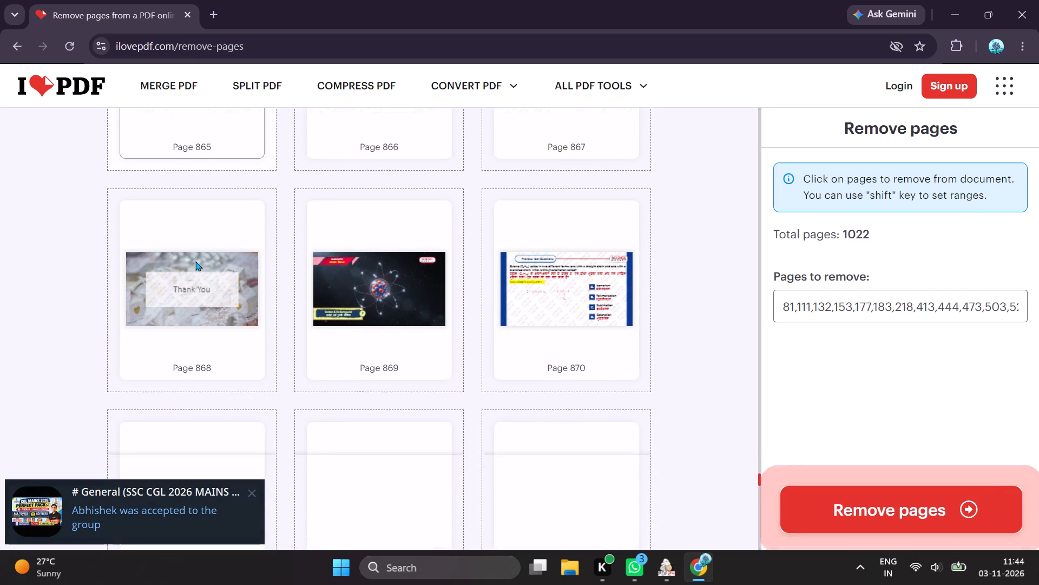
{"action": "left_click", "coordinate": [195, 261]}
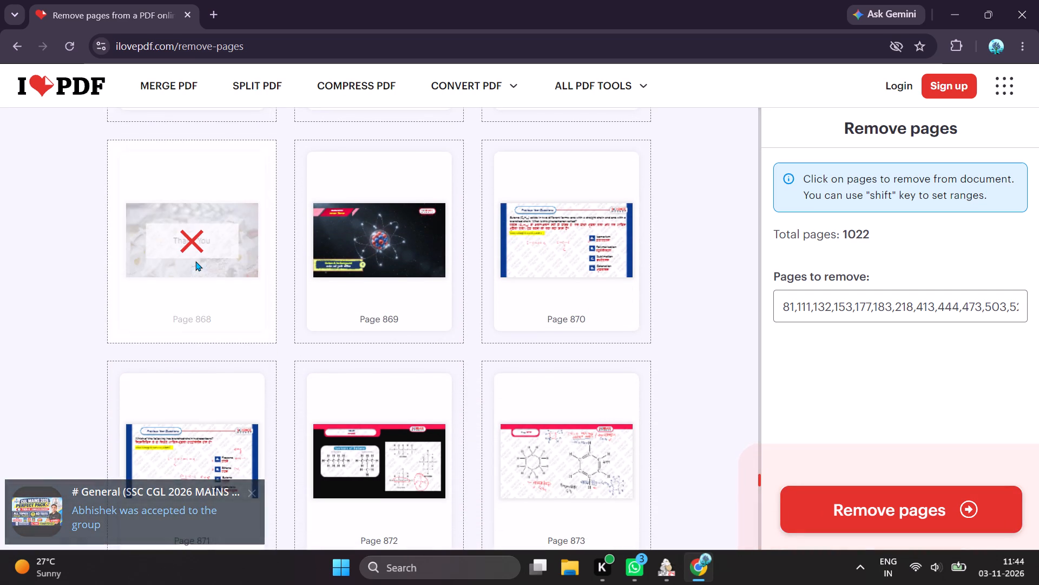
Check the pages after 868 and mark the Thank You slide on page 884 for removal.
{"action": "scroll", "coordinate": [195, 261], "scroll_direction": "down", "scroll_amount": 9}
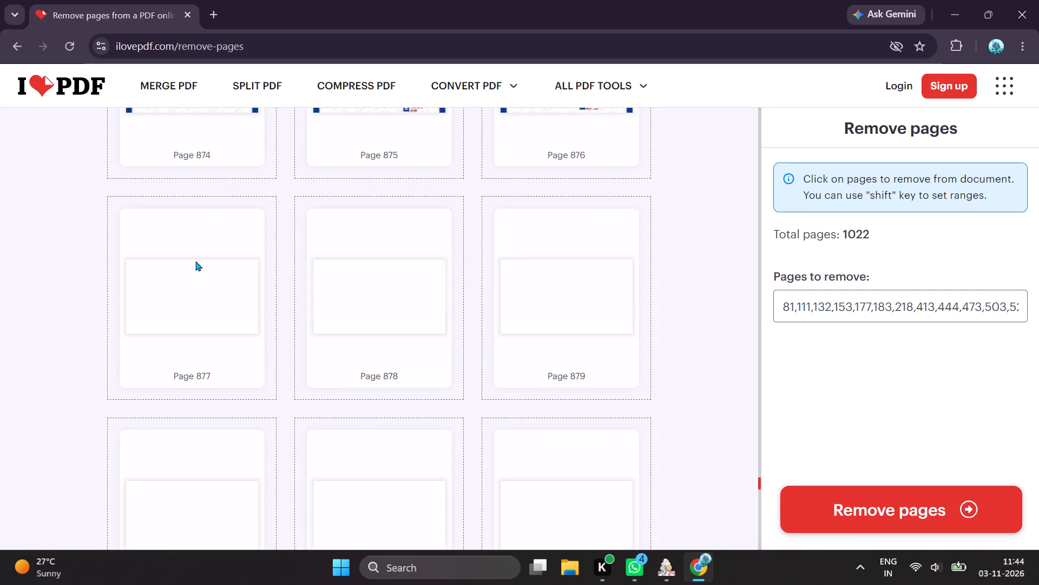
{"action": "scroll", "coordinate": [195, 261], "scroll_direction": "down", "scroll_amount": 1}
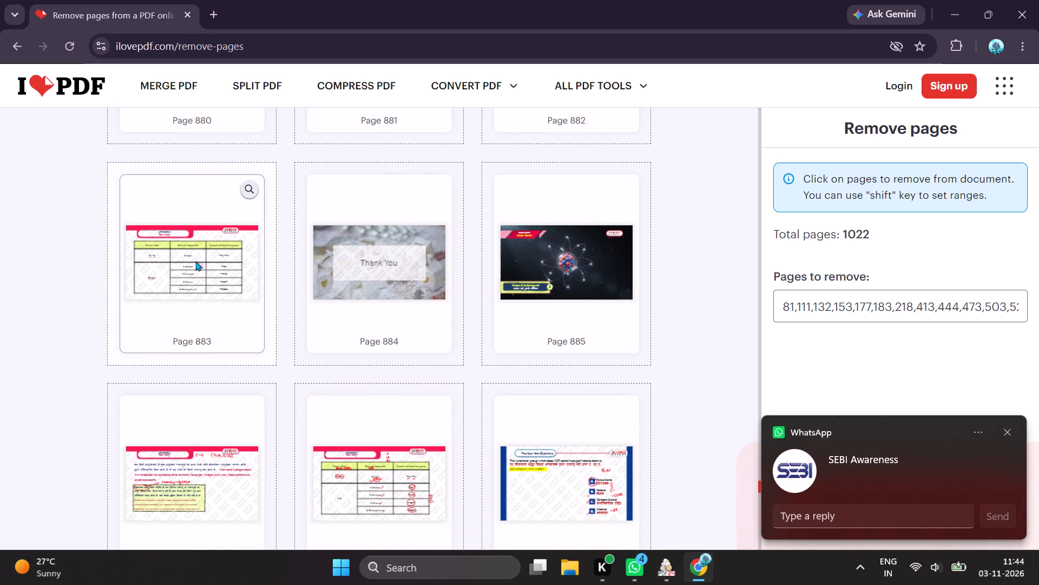
{"action": "scroll", "coordinate": [195, 261], "scroll_direction": "down", "scroll_amount": 1}
{"action": "left_click", "coordinate": [350, 238]}
Check the pages after 884 and mark the Thank You slide on page 893 for removal.
{"action": "scroll", "coordinate": [350, 238], "scroll_direction": "down", "scroll_amount": 3}
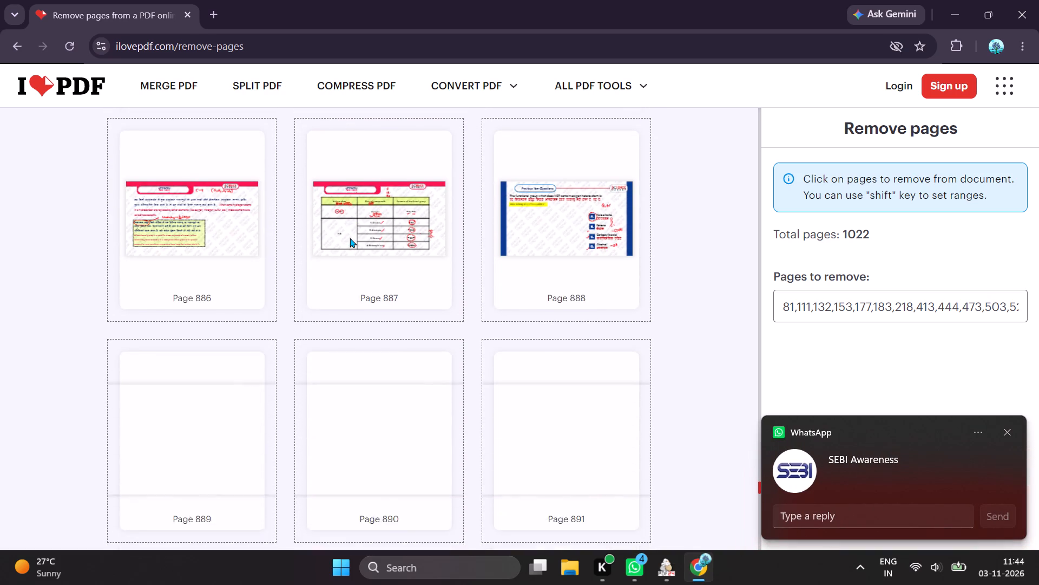
{"action": "scroll", "coordinate": [350, 238], "scroll_direction": "down", "scroll_amount": 4}
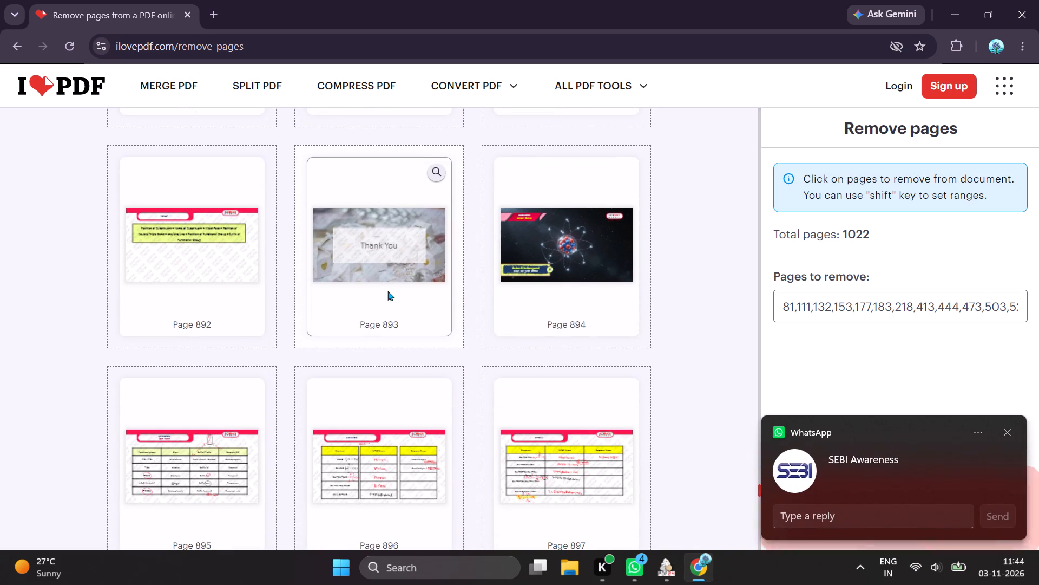
{"action": "left_click", "coordinate": [387, 291]}
Check the pages after 893 and mark the Thank You slide on page 943 for removal.
{"action": "scroll", "coordinate": [387, 291], "scroll_direction": "down", "scroll_amount": 9}
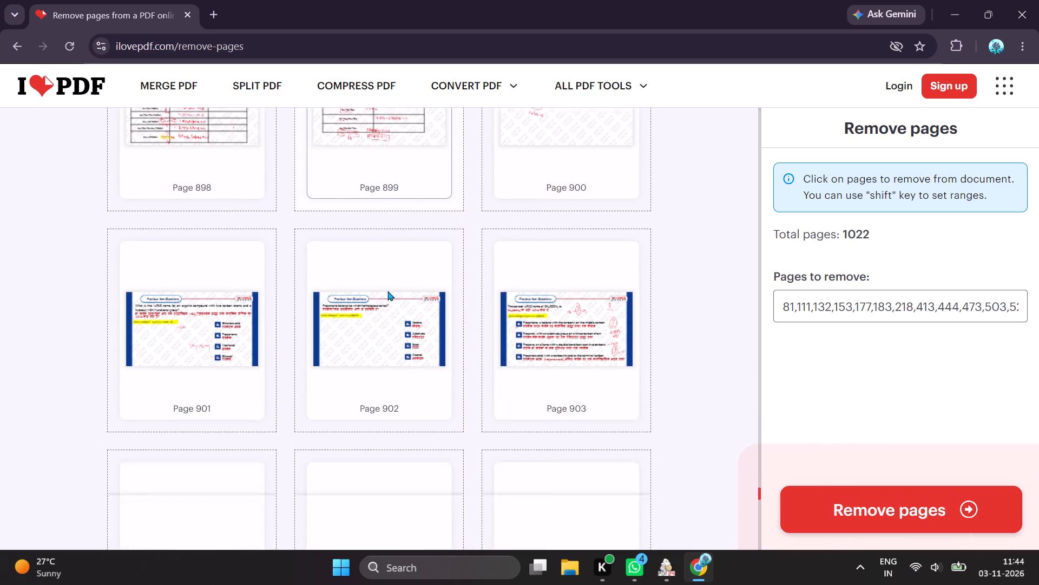
{"action": "scroll", "coordinate": [387, 291], "scroll_direction": "down", "scroll_amount": 7}
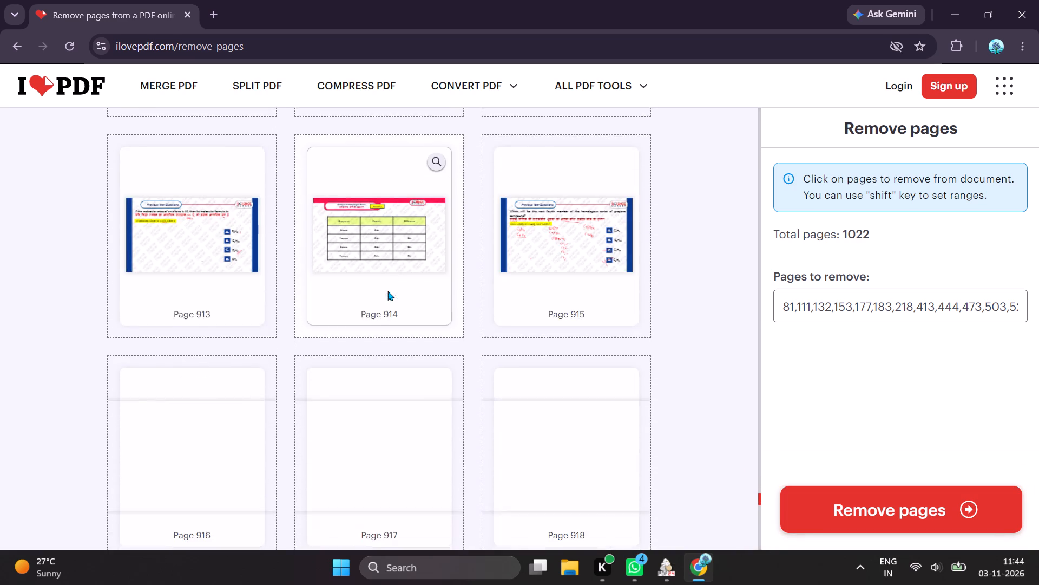
{"action": "scroll", "coordinate": [387, 291], "scroll_direction": "down", "scroll_amount": 9}
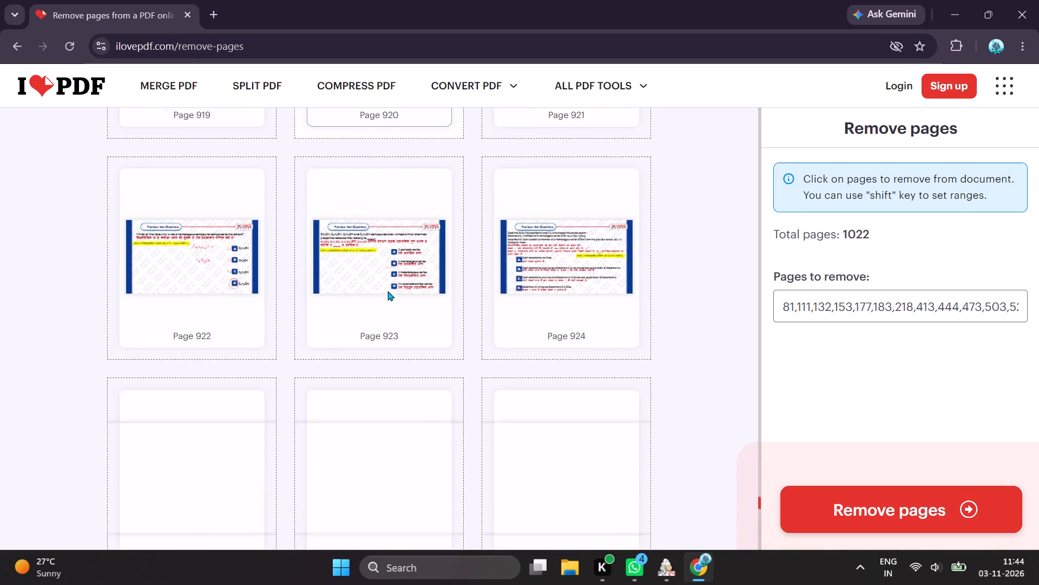
{"action": "scroll", "coordinate": [387, 291], "scroll_direction": "down", "scroll_amount": 5}
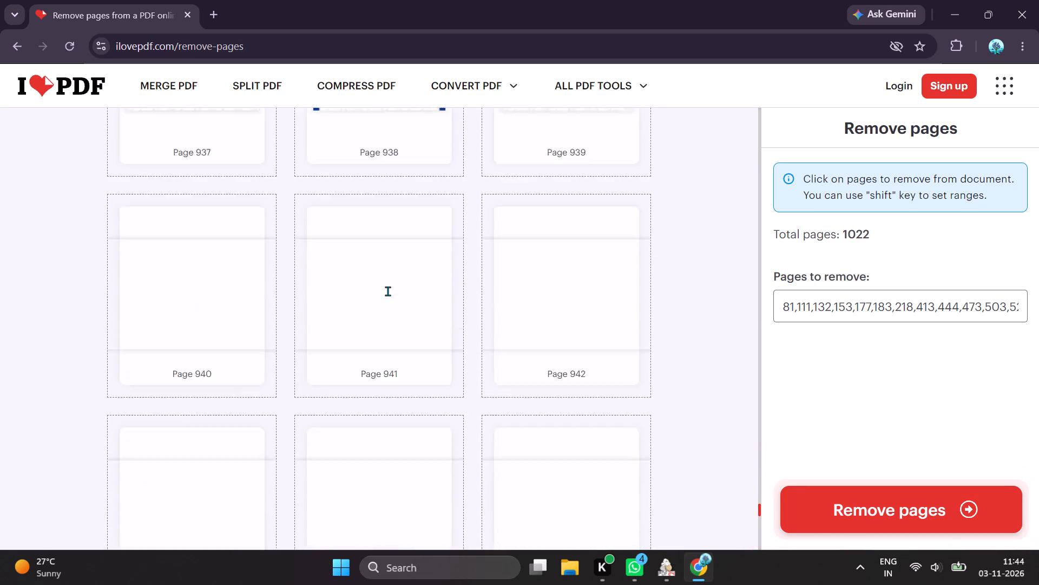
{"action": "scroll", "coordinate": [387, 291], "scroll_direction": "down", "scroll_amount": 2}
{"action": "left_click", "coordinate": [213, 367]}
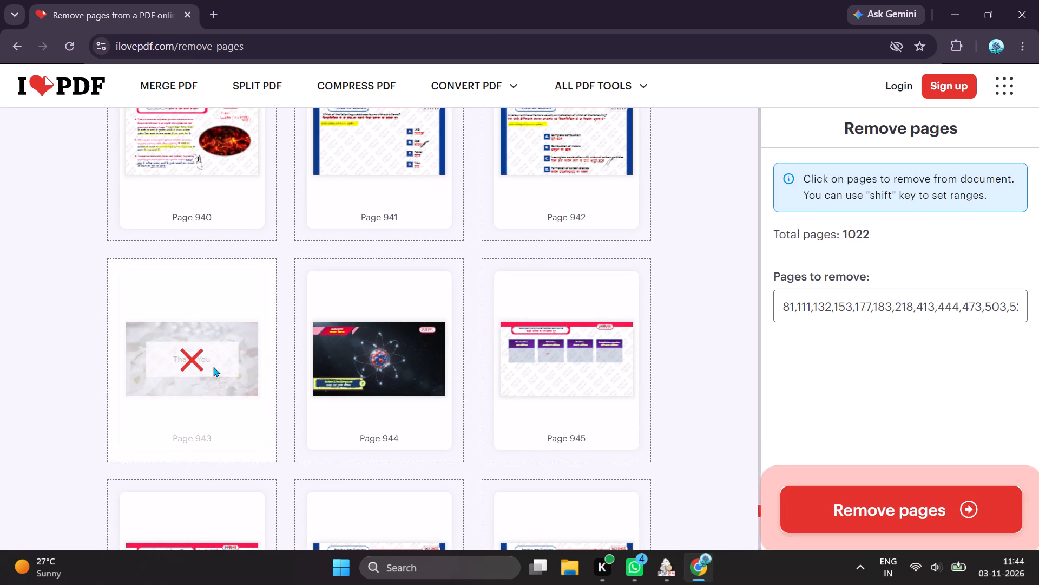
Check the remaining pages after 943 and mark the Thank You slide on the last page, 1022, for removal.
{"action": "scroll", "coordinate": [213, 367], "scroll_direction": "down", "scroll_amount": 9}
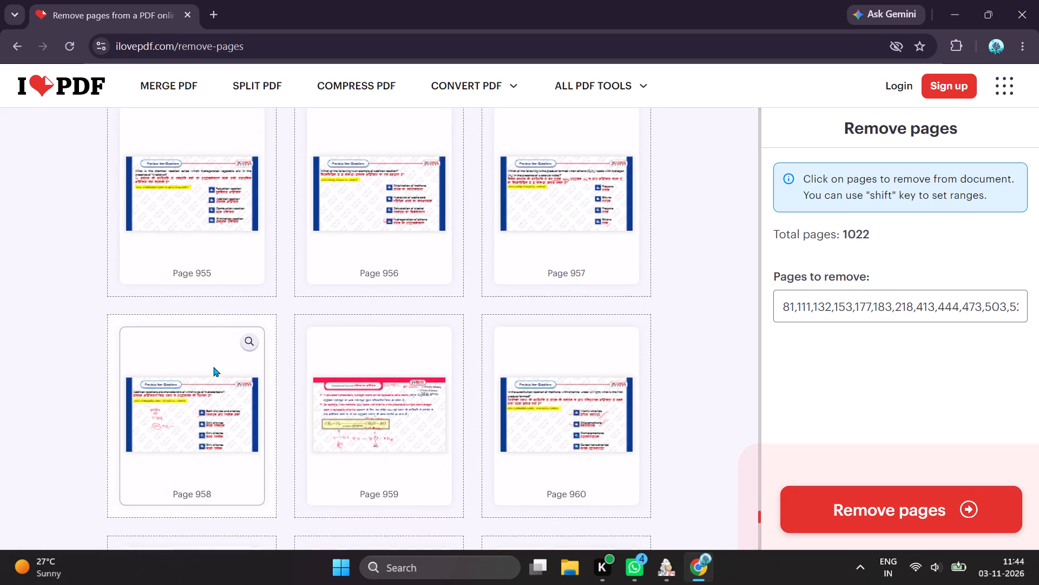
{"action": "scroll", "coordinate": [213, 367], "scroll_direction": "down", "scroll_amount": 4}
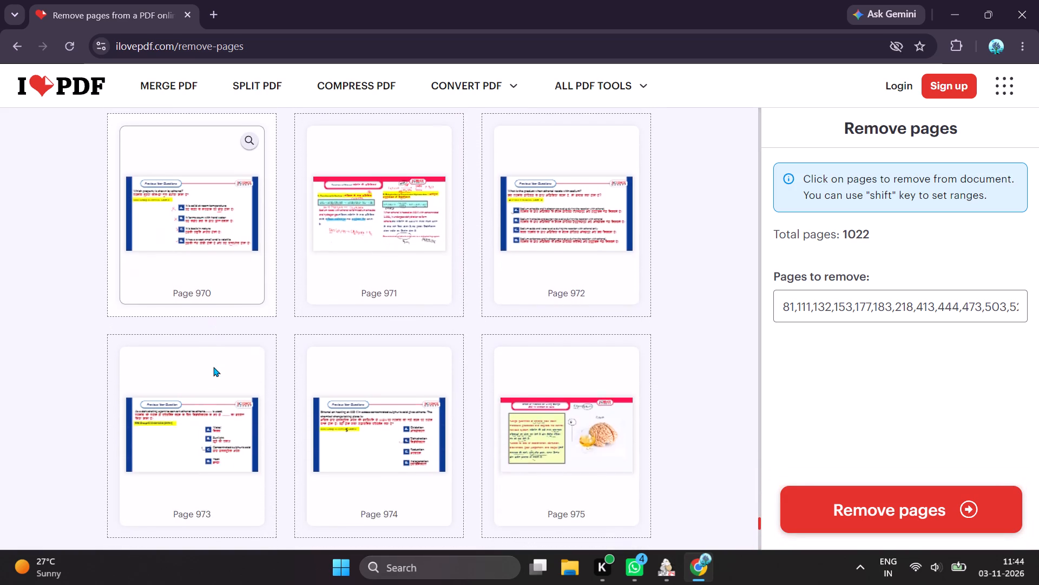
{"action": "scroll", "coordinate": [213, 367], "scroll_direction": "down", "scroll_amount": 5}
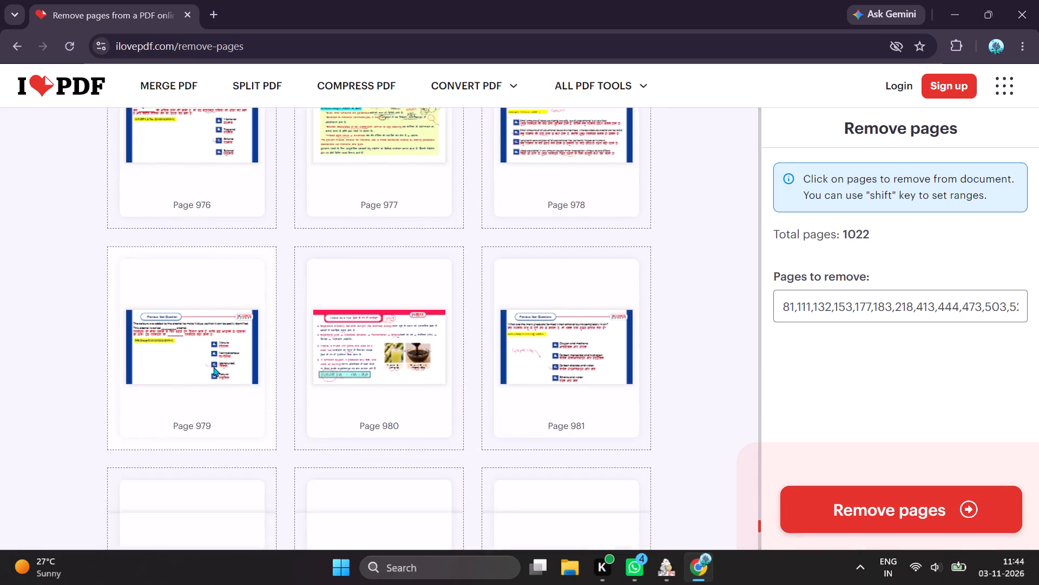
{"action": "scroll", "coordinate": [213, 367], "scroll_direction": "down", "scroll_amount": 5}
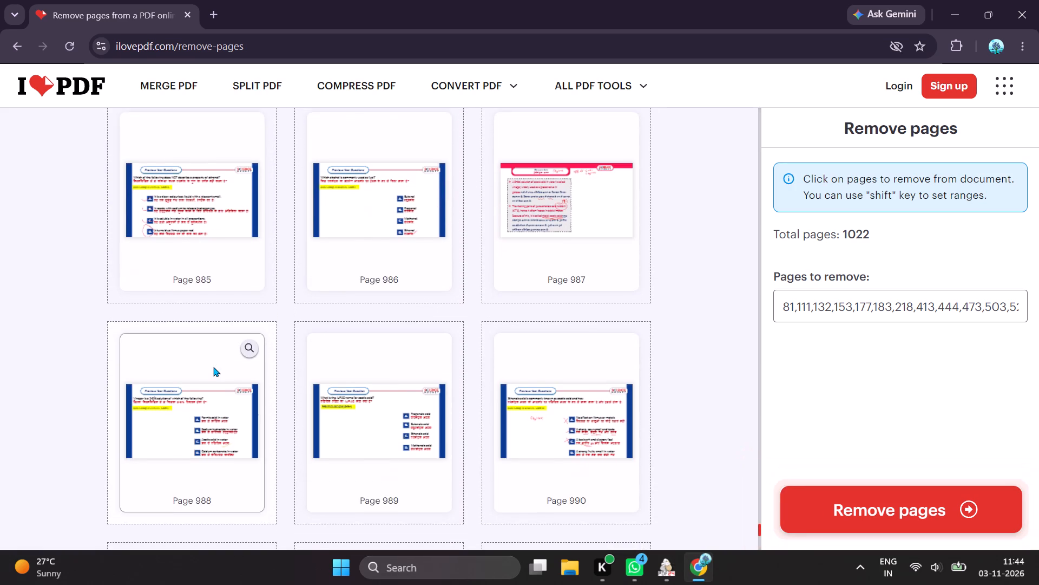
{"action": "scroll", "coordinate": [213, 367], "scroll_direction": "down", "scroll_amount": 5}
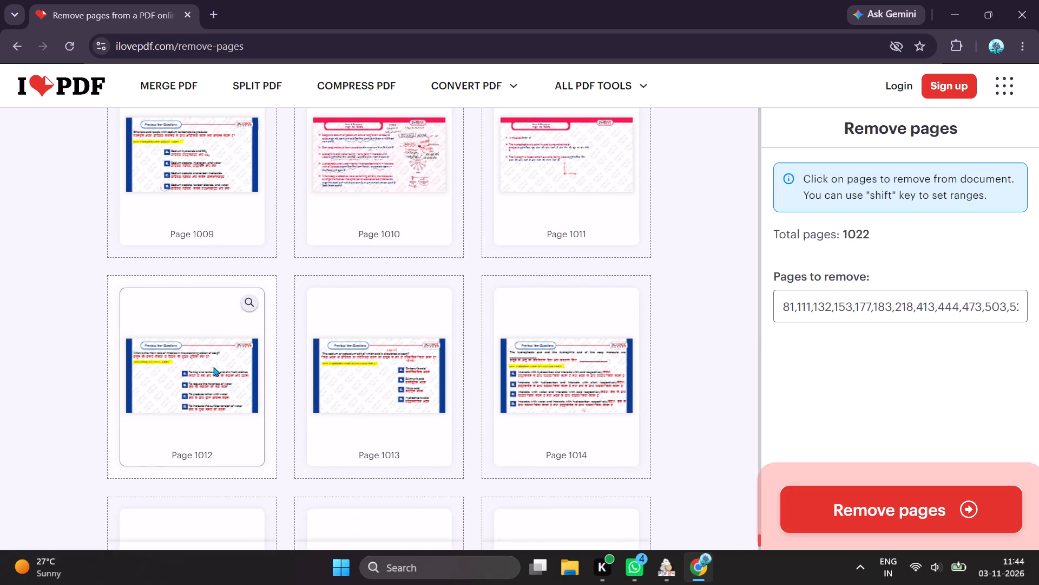
{"action": "scroll", "coordinate": [213, 367], "scroll_direction": "down", "scroll_amount": 6}
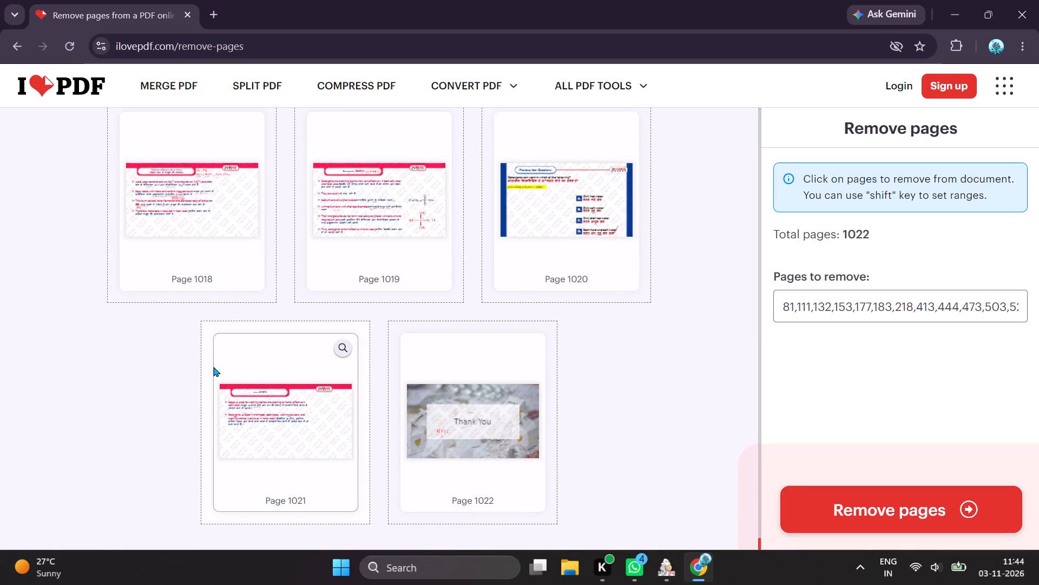
{"action": "left_click", "coordinate": [458, 444]}
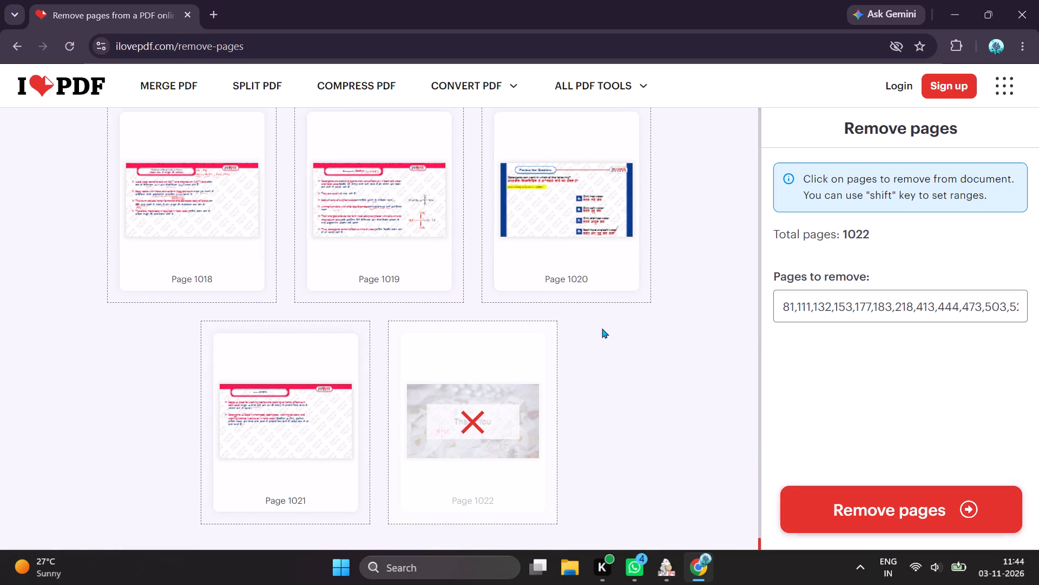
Review the pages from 1022 back to about 937 for correctly marked Thank You slides.
{"action": "scroll", "coordinate": [602, 328], "scroll_direction": "up", "scroll_amount": 5}
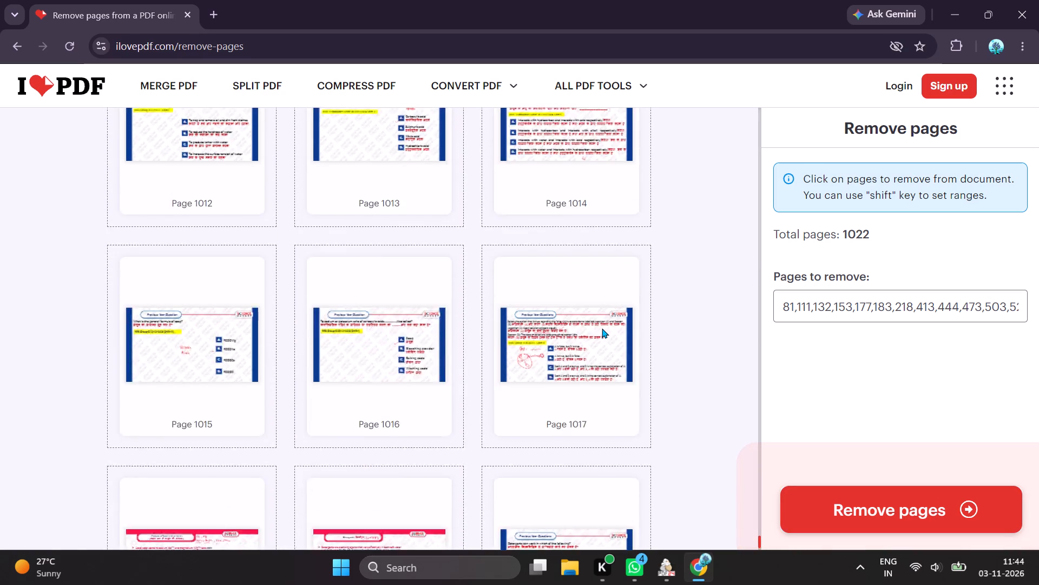
{"action": "scroll", "coordinate": [602, 328], "scroll_direction": "up", "scroll_amount": 9}
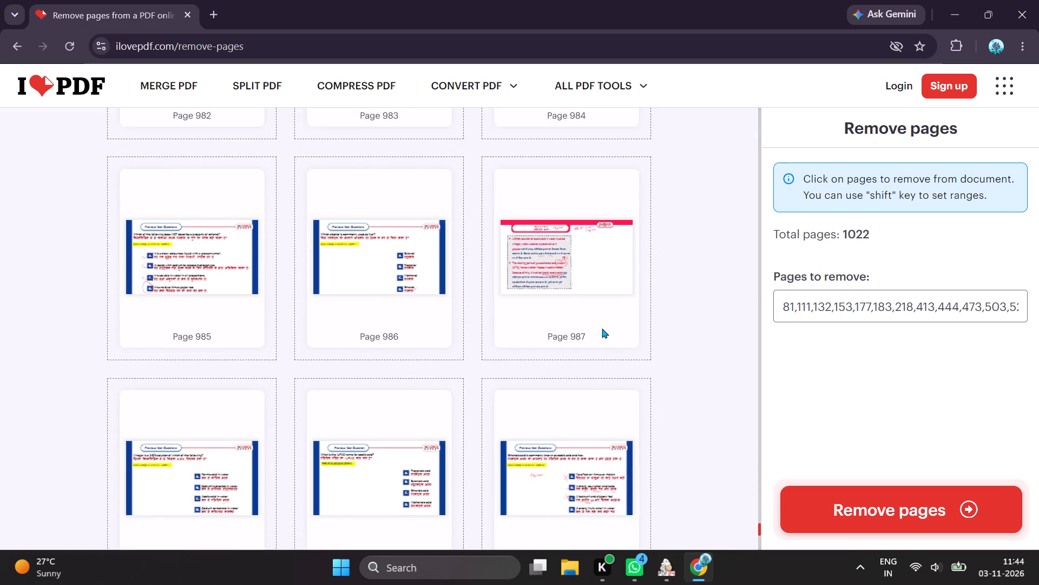
{"action": "scroll", "coordinate": [602, 328], "scroll_direction": "up", "scroll_amount": 12}
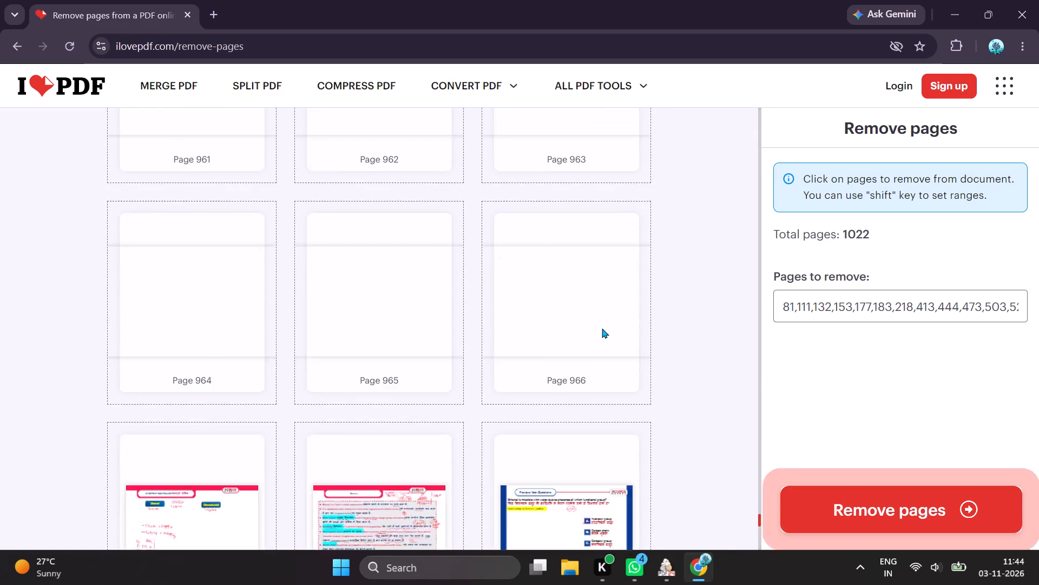
{"action": "scroll", "coordinate": [602, 328], "scroll_direction": "up", "scroll_amount": 7}
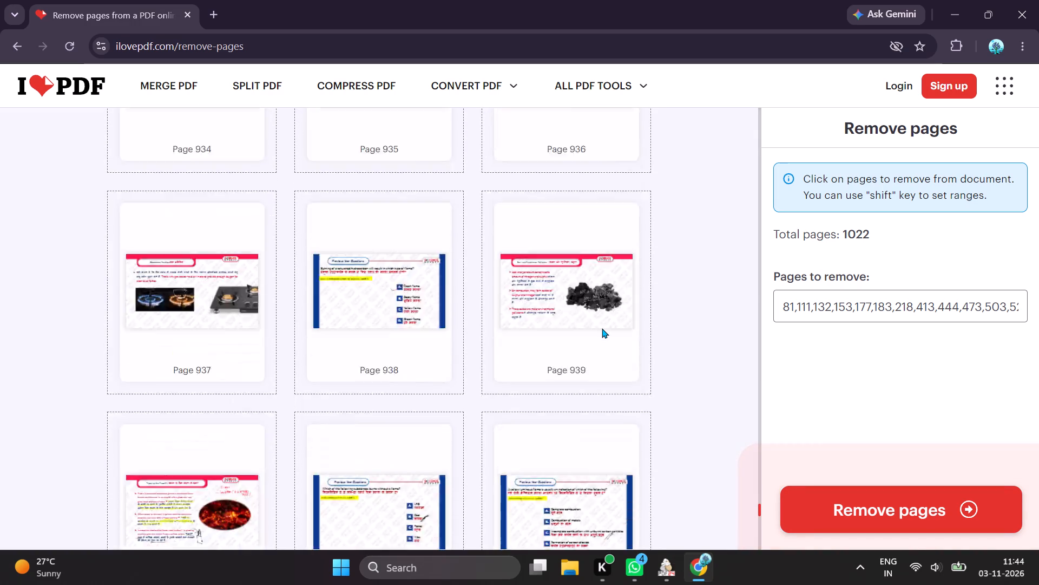
{"action": "scroll", "coordinate": [602, 328], "scroll_direction": "down", "scroll_amount": 10}
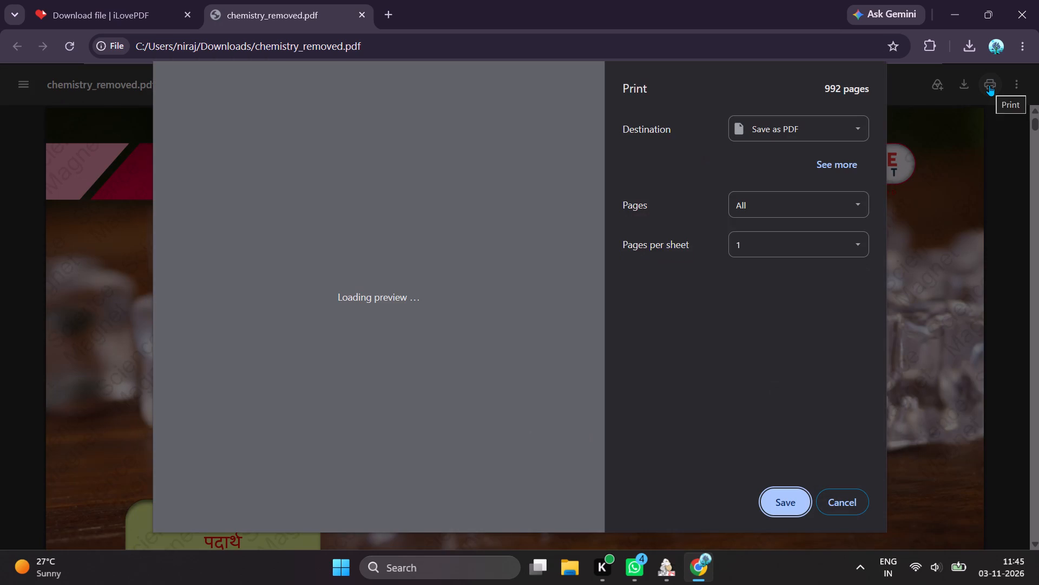
{"action": "left_click", "coordinate": [853, 242]}
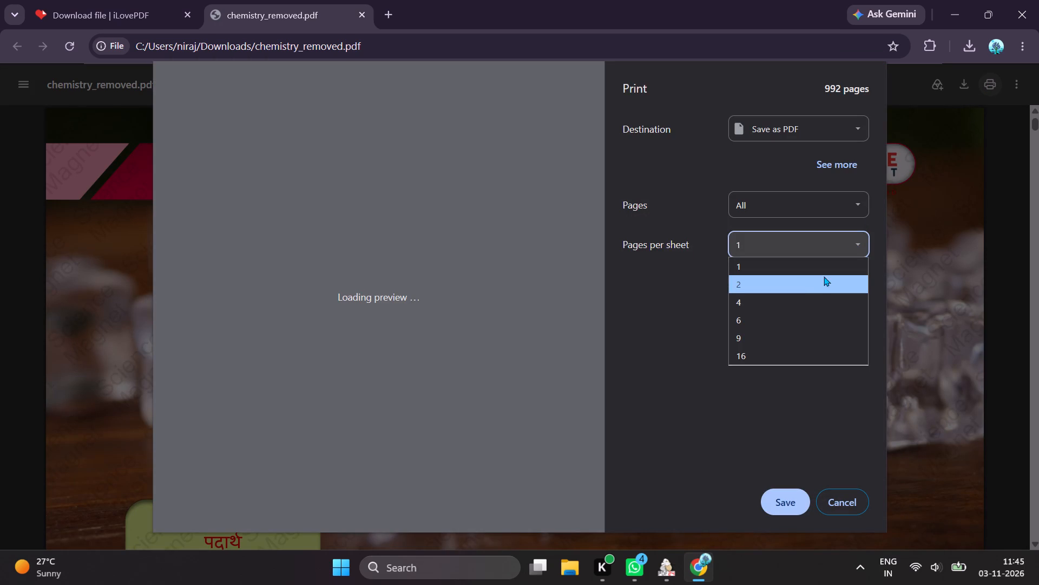
{"action": "left_click", "coordinate": [791, 298]}
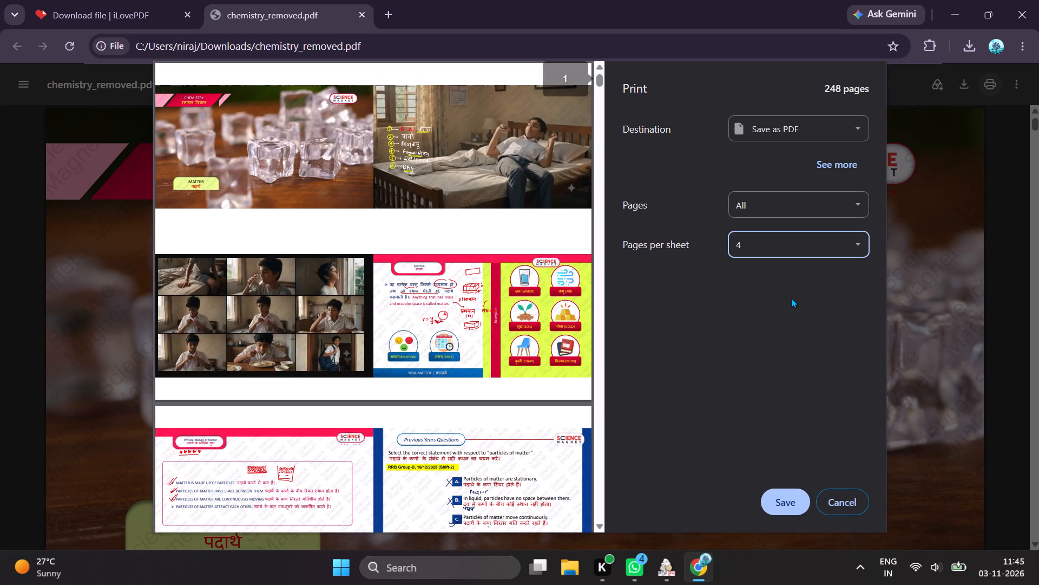
Examine the print preview sheets to check the four-per-sheet slide layout of the chemistry PDF.
{"action": "scroll", "coordinate": [791, 298], "scroll_direction": "down", "scroll_amount": 4}
{"action": "scroll", "coordinate": [485, 382], "scroll_direction": "down", "scroll_amount": 4}
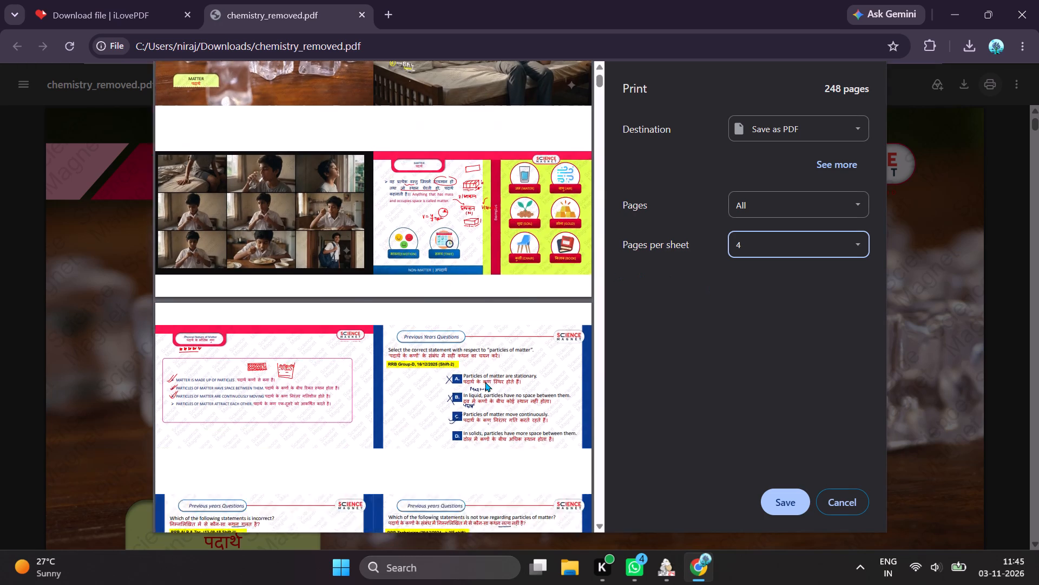
{"action": "scroll", "coordinate": [485, 382], "scroll_direction": "down", "scroll_amount": 17}
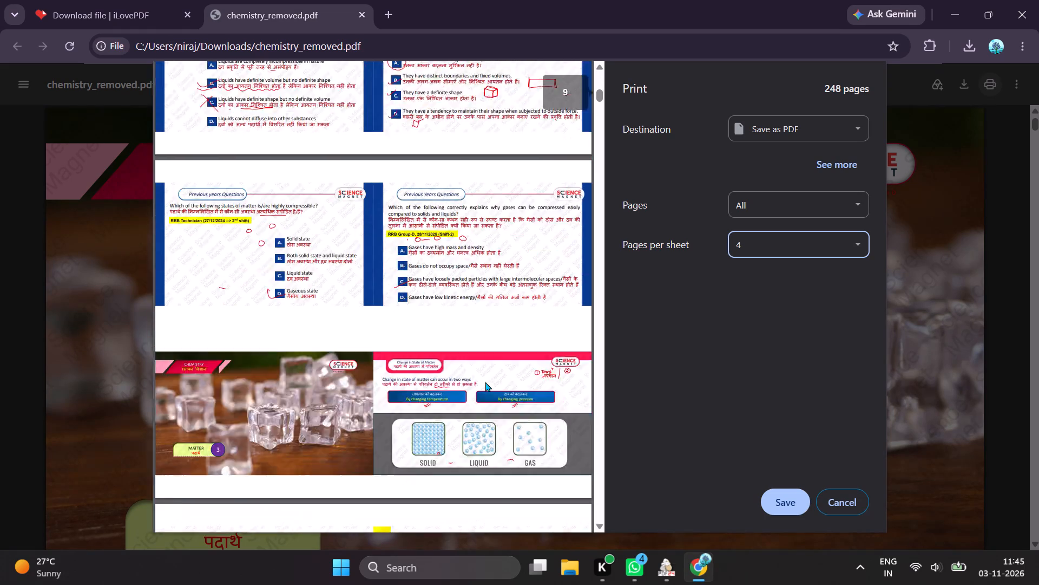
{"action": "scroll", "coordinate": [485, 382], "scroll_direction": "down", "scroll_amount": 19}
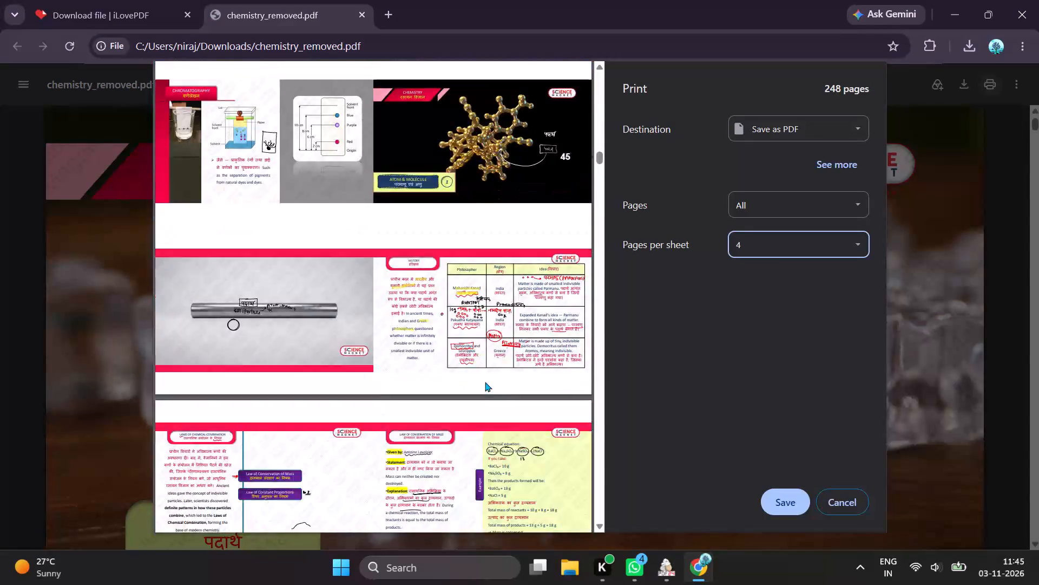
{"action": "scroll", "coordinate": [485, 382], "scroll_direction": "down", "scroll_amount": 6}
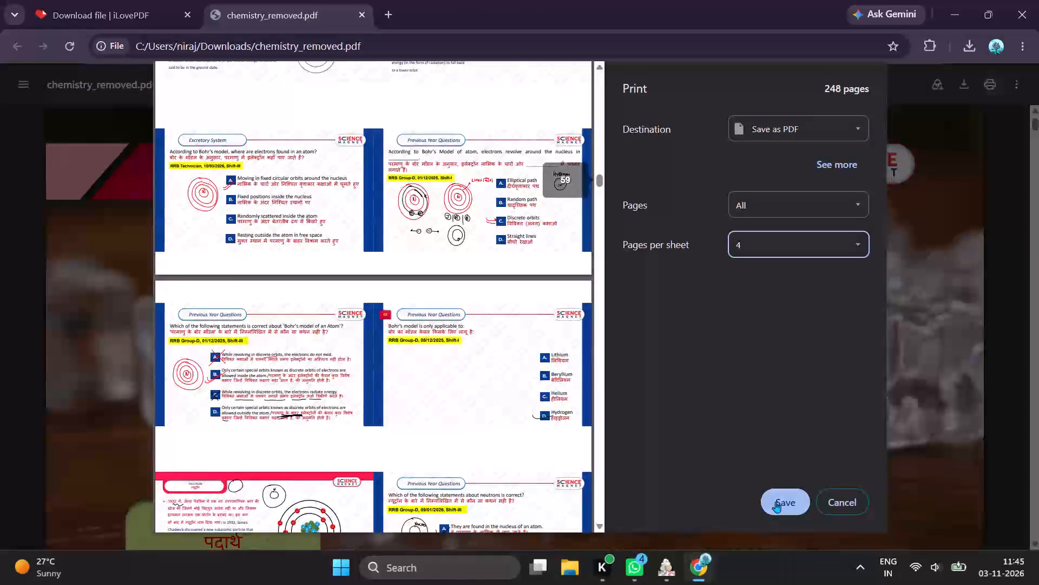
Save the four-per-sheet chemistry print output as a PDF named "chemistry final print" in the Downloads folder.
{"action": "left_click", "coordinate": [775, 502]}
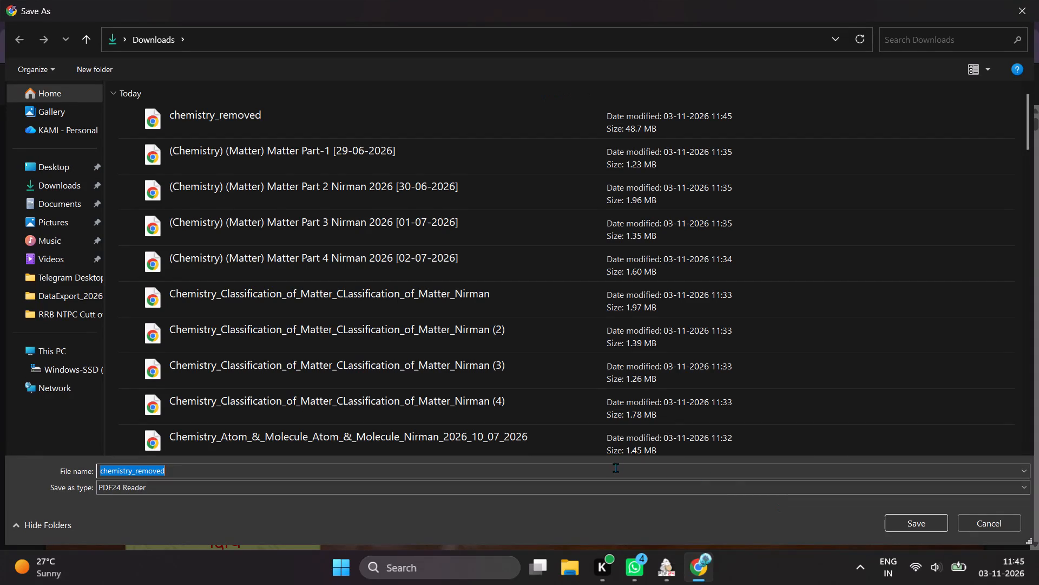
{"action": "left_click", "coordinate": [282, 472]}
{"action": "key", "text": "BackSpace"}
{"action": "key", "text": "BackSpace"}
{"action": "key", "text": "BackSpace"}
{"action": "key", "text": "BackSpace"}
{"action": "key", "text": "BackSpace"}
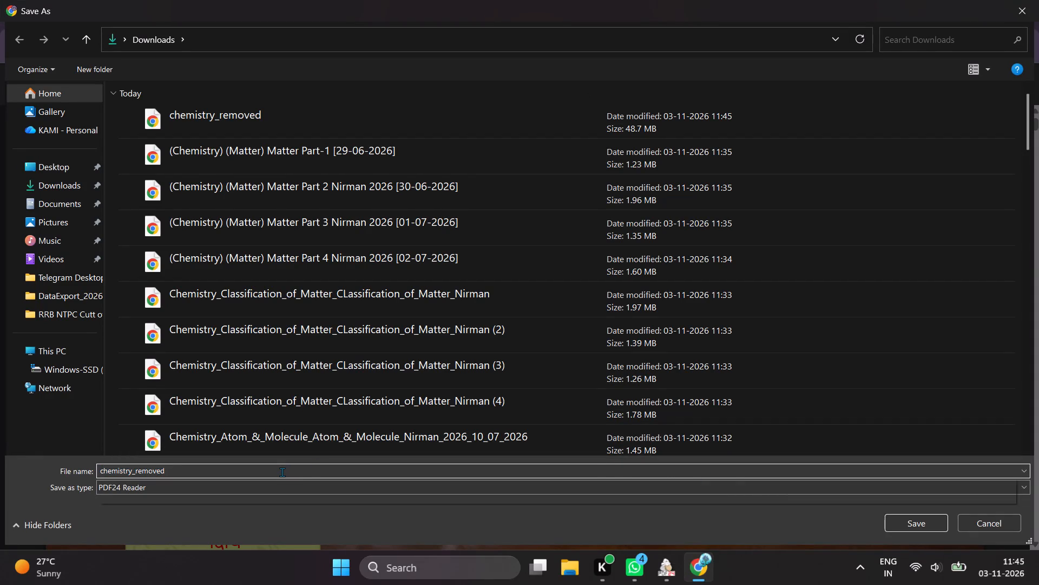
{"action": "key", "text": "BackSpace"}
{"action": "key", "text": "BackSpace"}
{"action": "key", "text": "BackSpace"}
{"action": "key", "text": "space"}
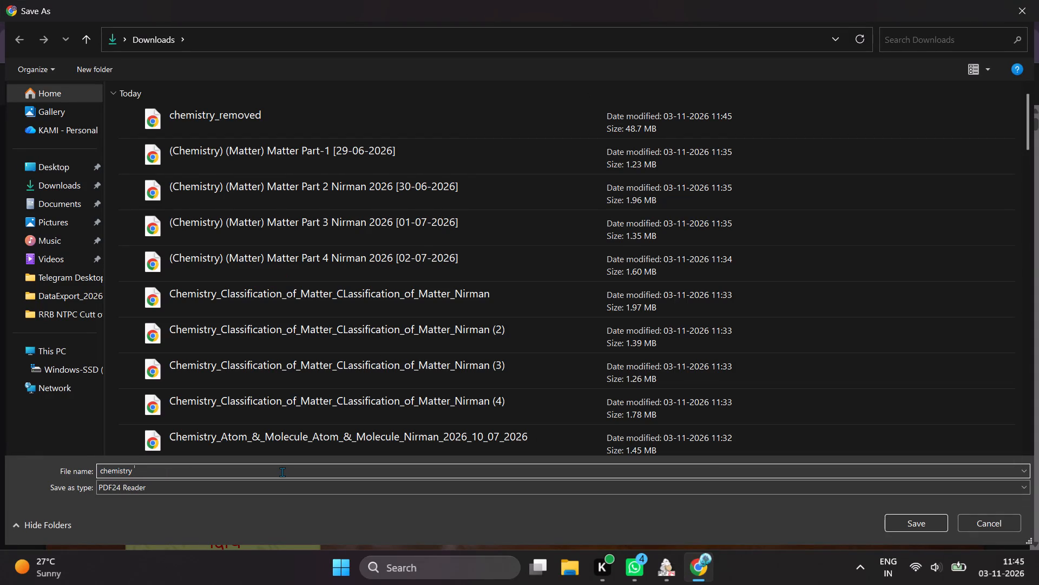
{"action": "type", "text": "final"}
{"action": "key", "text": "space"}
{"action": "type", "text": "primt"}
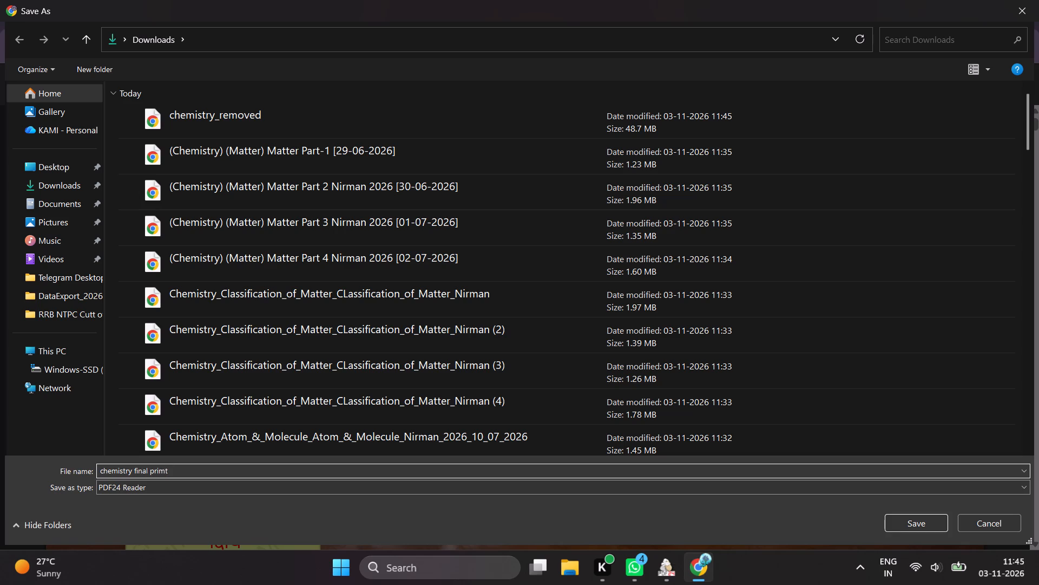
{"action": "key", "text": "BackSpace"}
{"action": "key", "text": "BackSpace"}
{"action": "type", "text": "nt"}
{"action": "key", "text": "Return"}
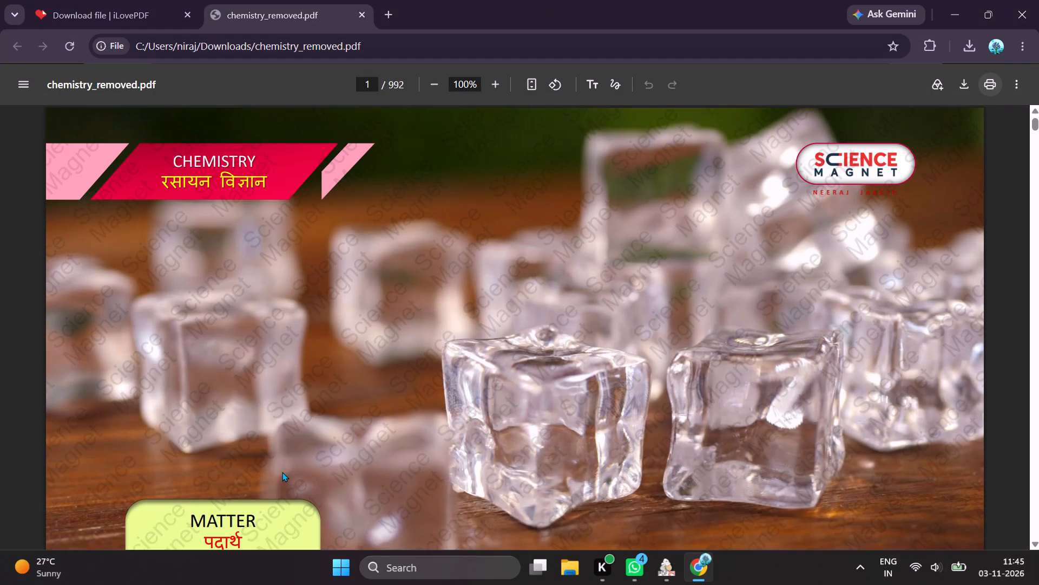
Switch to File Explorer and copy the recent "chemistry final print" file.
{"action": "left_click", "coordinate": [560, 569]}
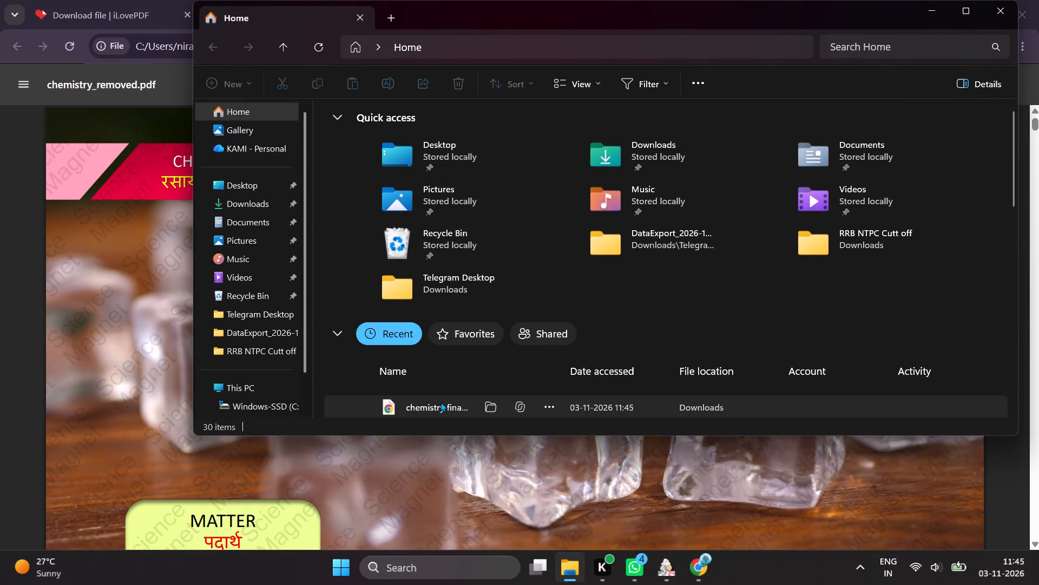
{"action": "left_click", "coordinate": [440, 402]}
{"action": "left_click", "coordinate": [319, 73]}
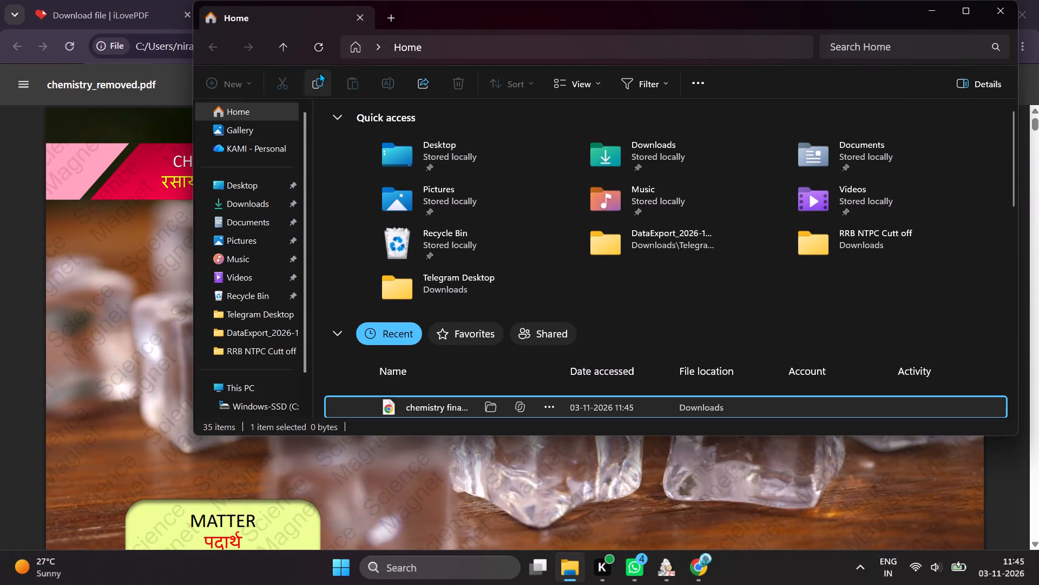
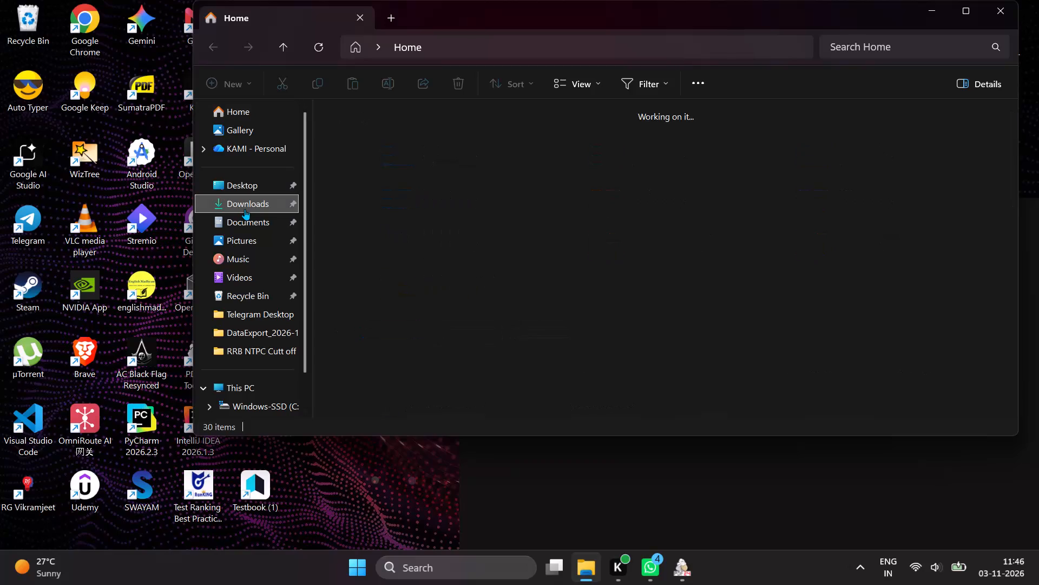
Delete all of today's chemistry PDFs from Downloads, including "chemistry final print", "chemistry_removed" and the Carbon and its Compounds parts, keeping the Telegram Desktop folder.
{"action": "left_click_drag", "start_coordinate": [321, 144], "coordinate": [987, 339]}
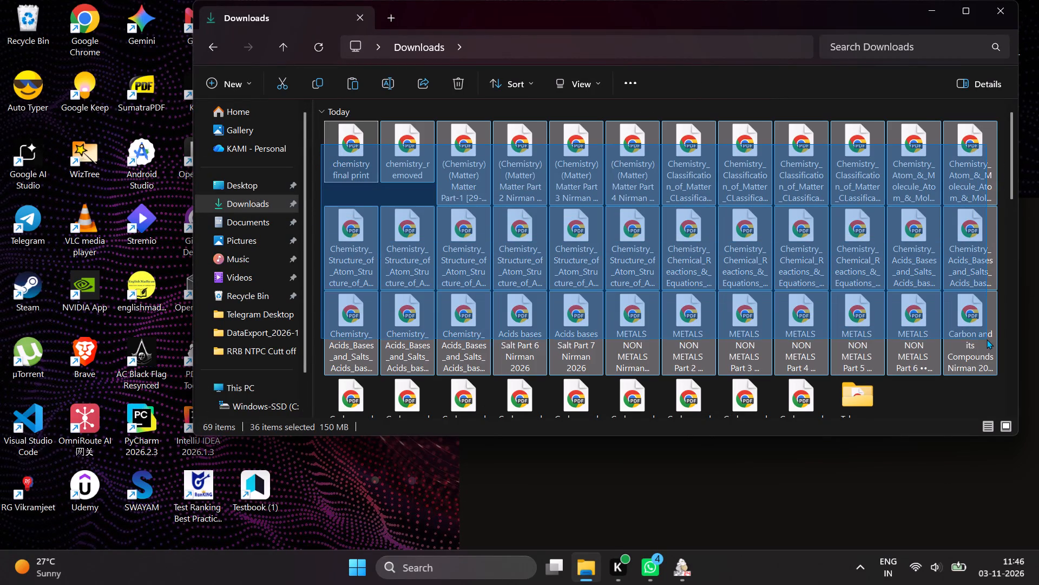
{"action": "left_click_drag", "start_coordinate": [987, 339], "coordinate": [987, 340]}
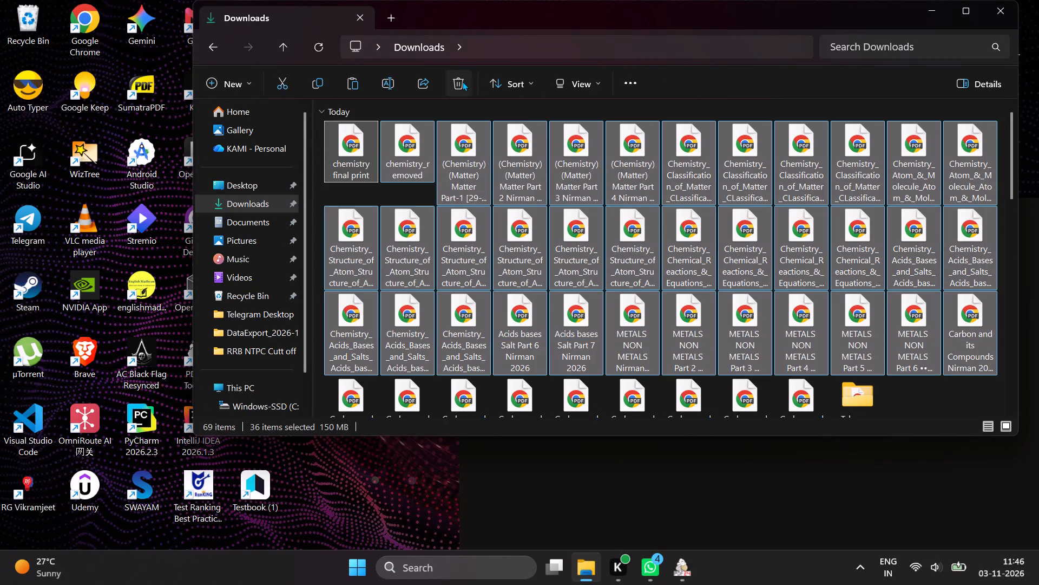
{"action": "left_click", "coordinate": [461, 81]}
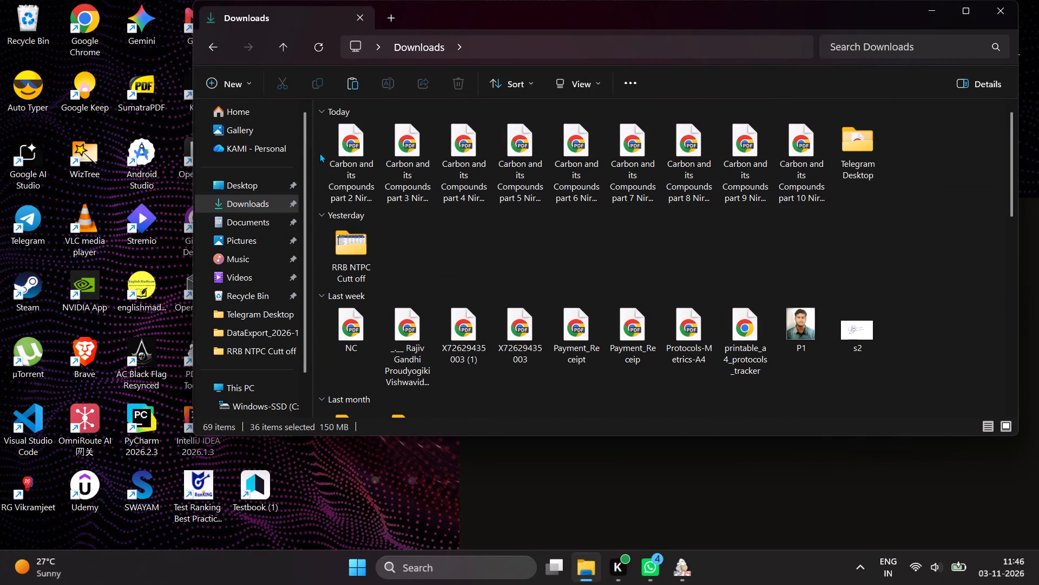
{"action": "left_click_drag", "start_coordinate": [319, 153], "coordinate": [784, 162]}
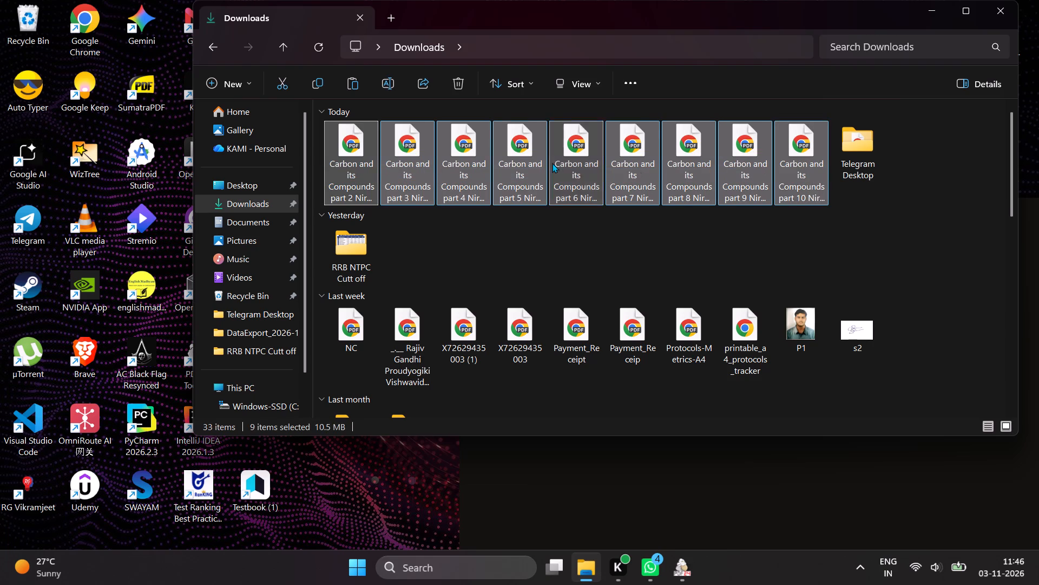
{"action": "left_click", "coordinate": [451, 82]}
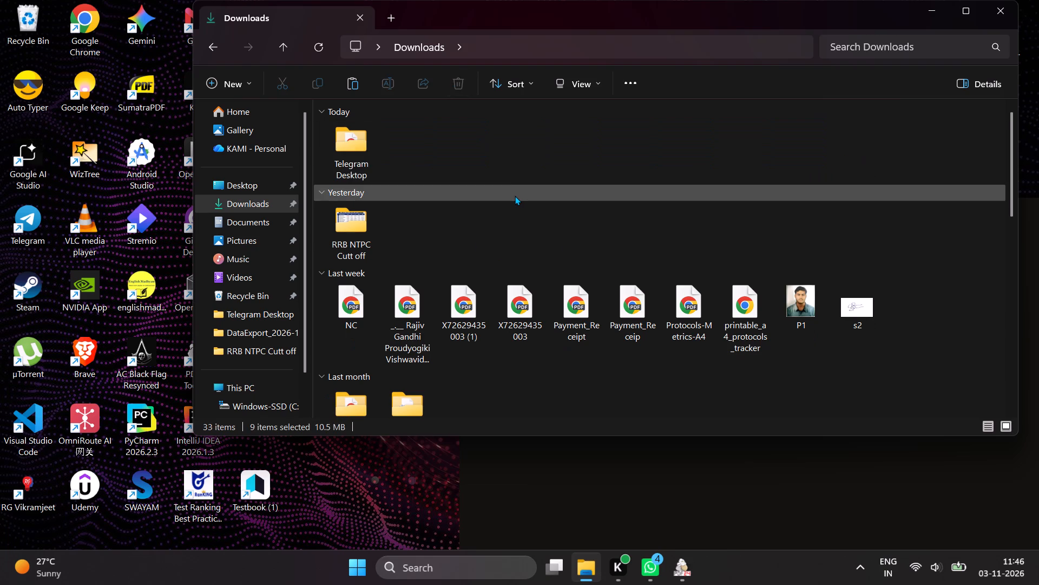
{"action": "scroll", "coordinate": [515, 196], "scroll_direction": "down", "scroll_amount": 3}
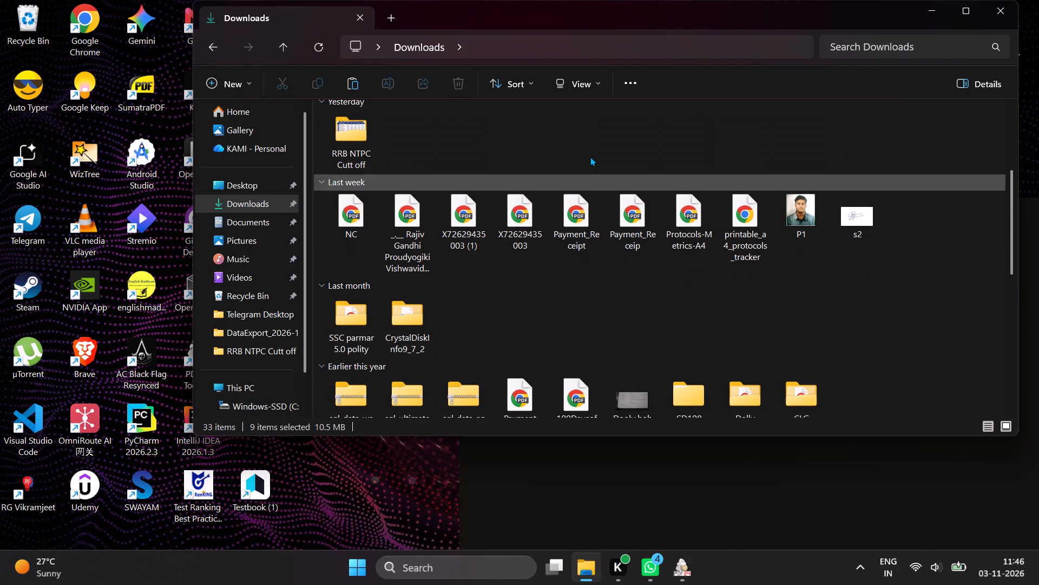
{"action": "left_click", "coordinate": [923, 15]}
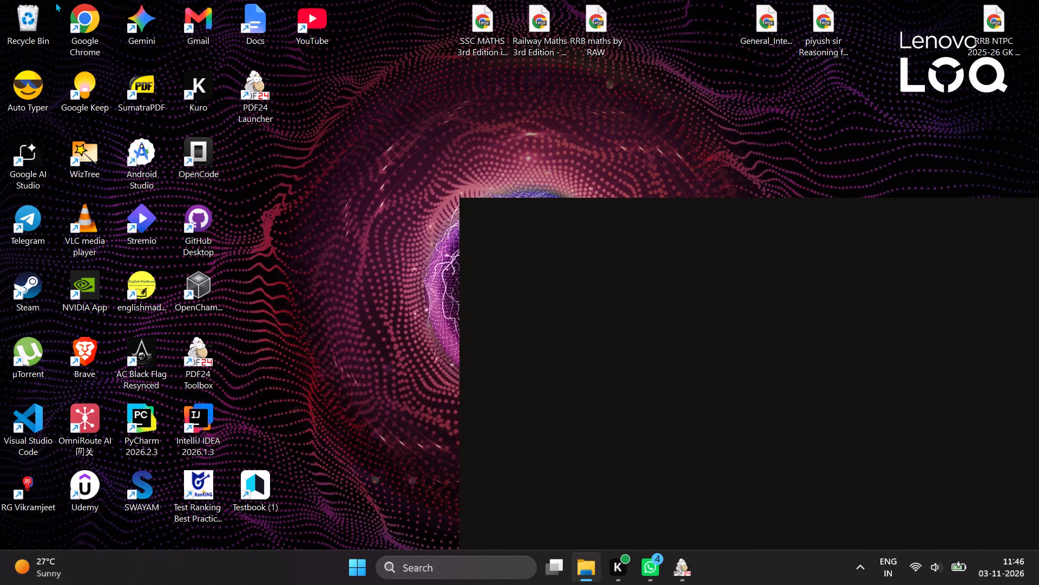
Empty the Recycle Bin from the desktop, permanently deleting its contents.
{"action": "right_click", "coordinate": [36, 3]}
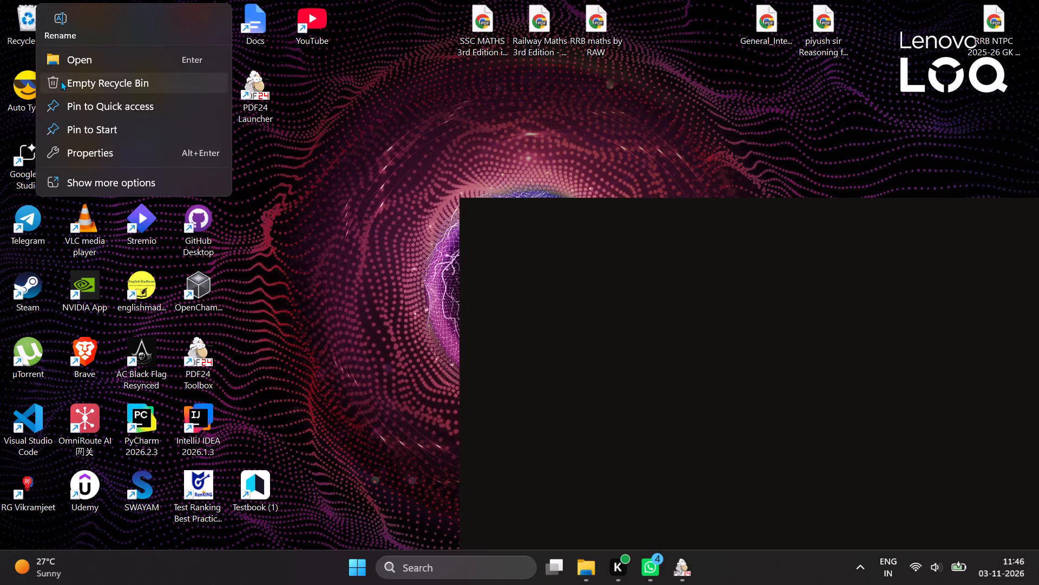
{"action": "left_click", "coordinate": [61, 81]}
{"action": "left_click", "coordinate": [578, 290]}
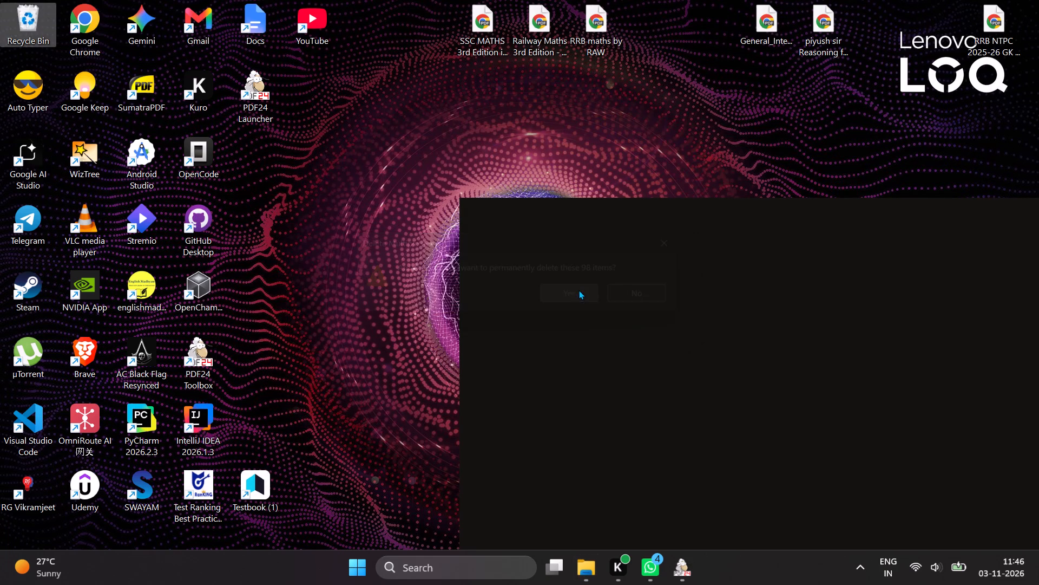
Refresh the desktop.
{"action": "right_click", "coordinate": [378, 127]}
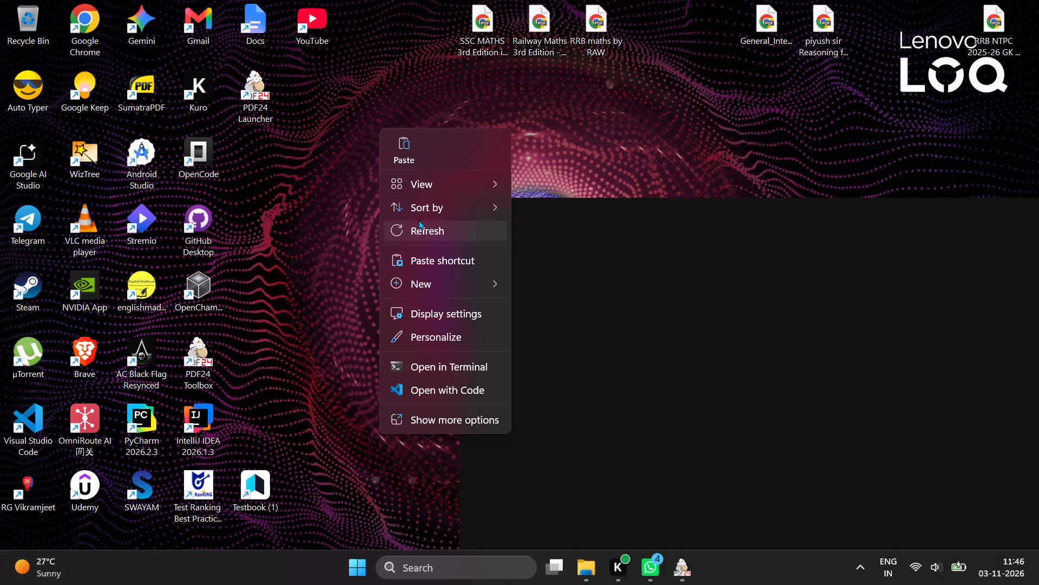
{"action": "left_click", "coordinate": [418, 220]}
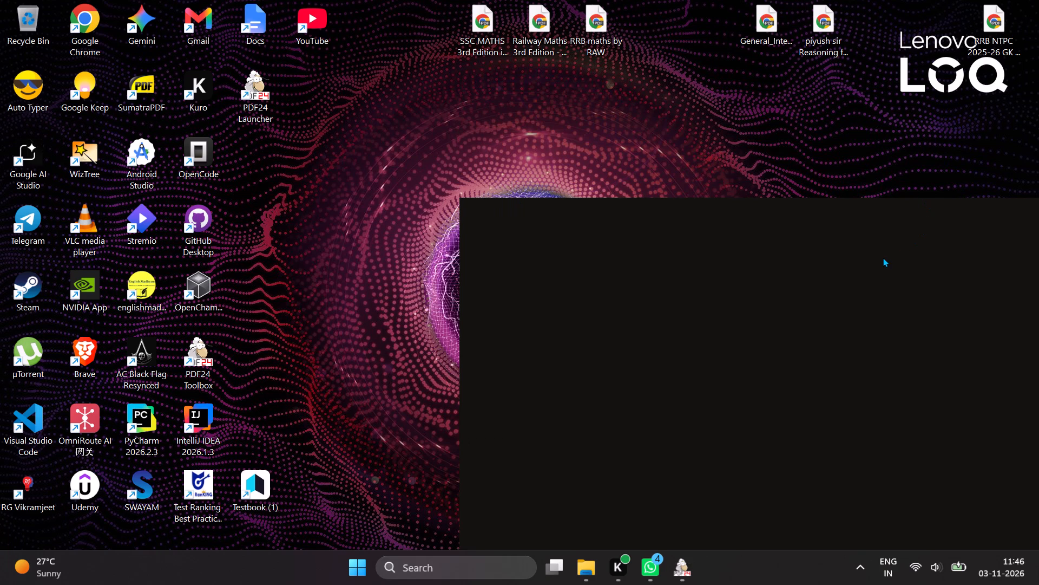
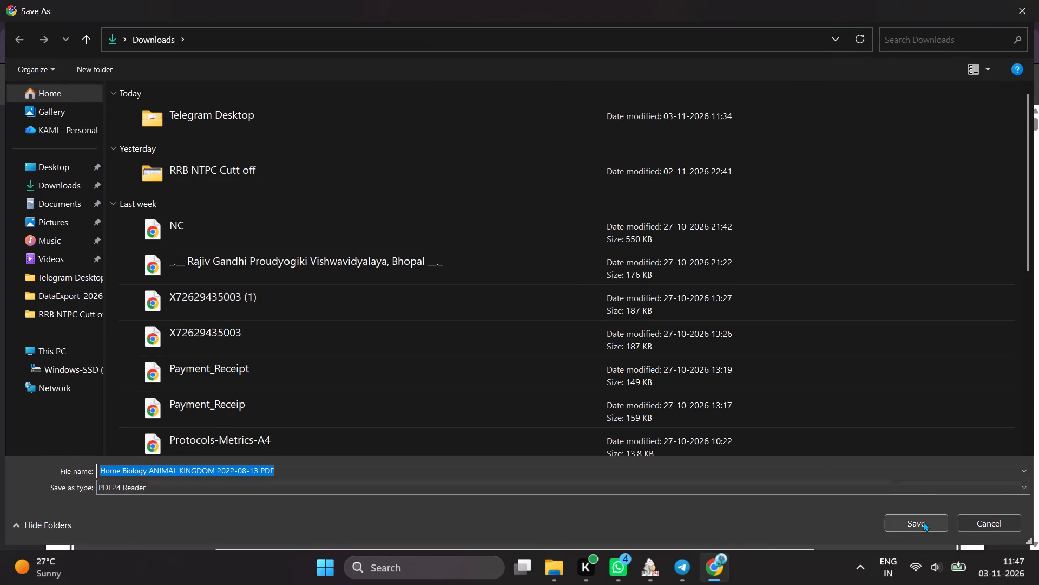
Save the PDF as "Home Biology ANIMAL KINGDOM 2022-08-13 PDF" in the Downloads folder.
{"action": "left_click", "coordinate": [923, 522]}
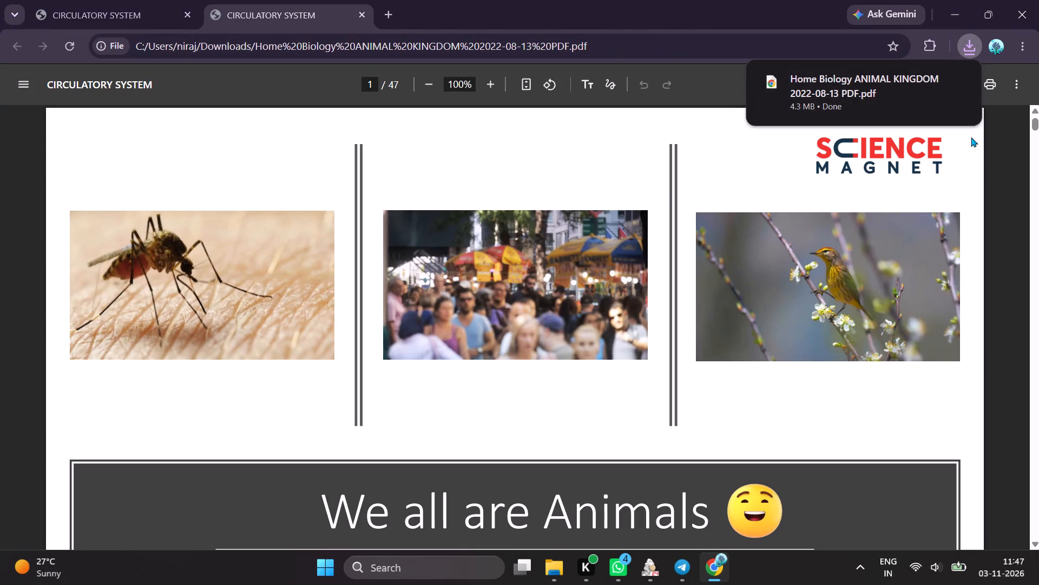
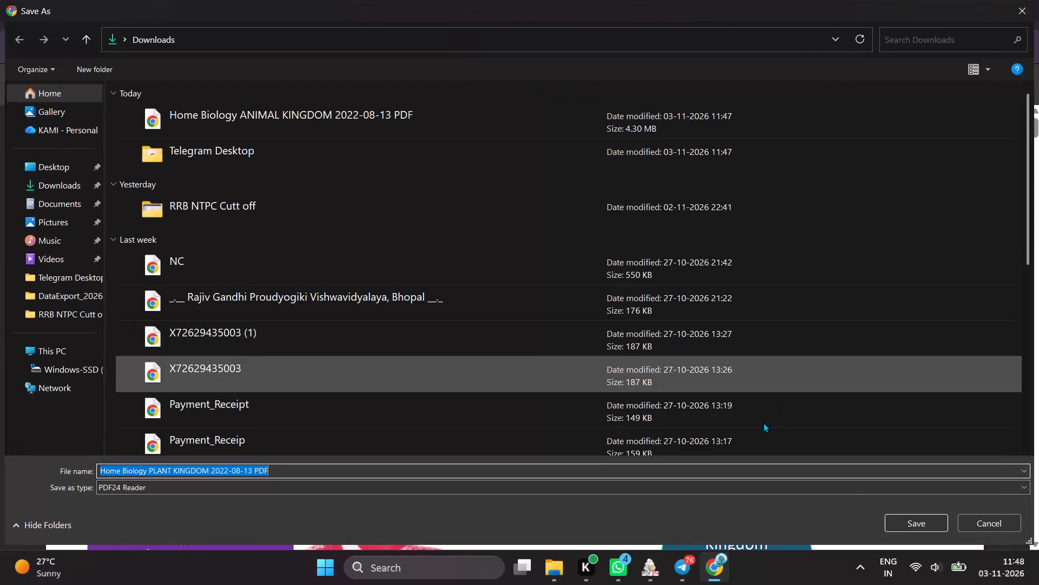
Save the PDF as "Home Biology PLANT KINGDOM 2022-08-13 PDF" in the Downloads folder.
{"action": "left_click", "coordinate": [910, 524]}
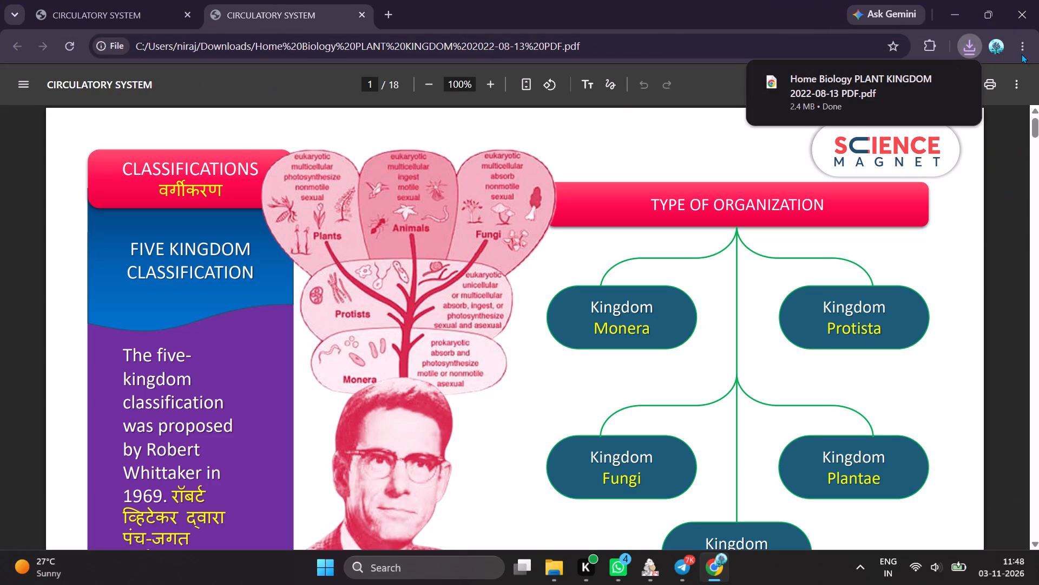
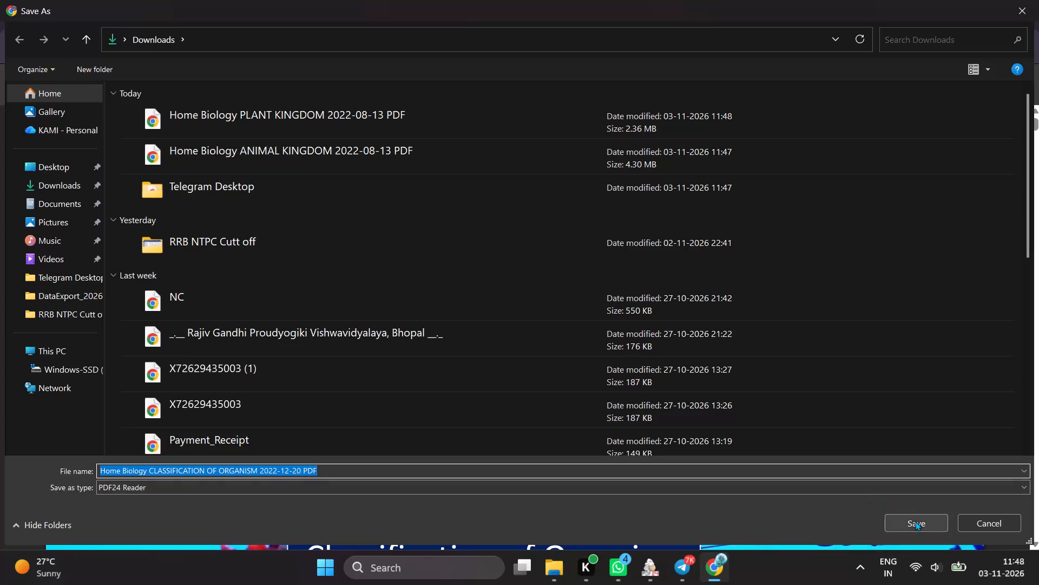
Save the PDF as "Home Biology CLASSIFICATION OF ORGANISM 2022-12-20 PDF" in the Downloads folder.
{"action": "left_click", "coordinate": [915, 521]}
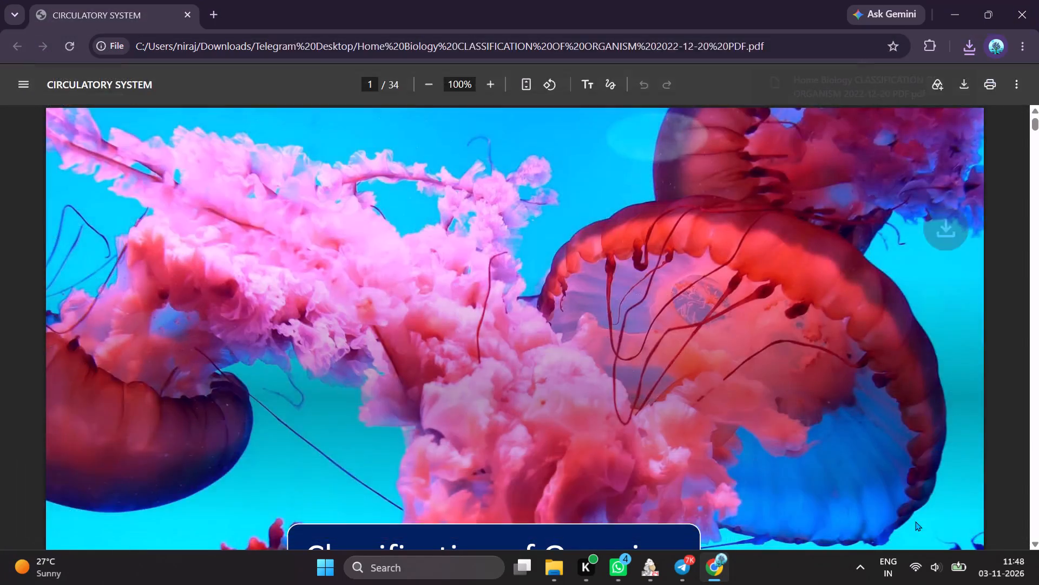
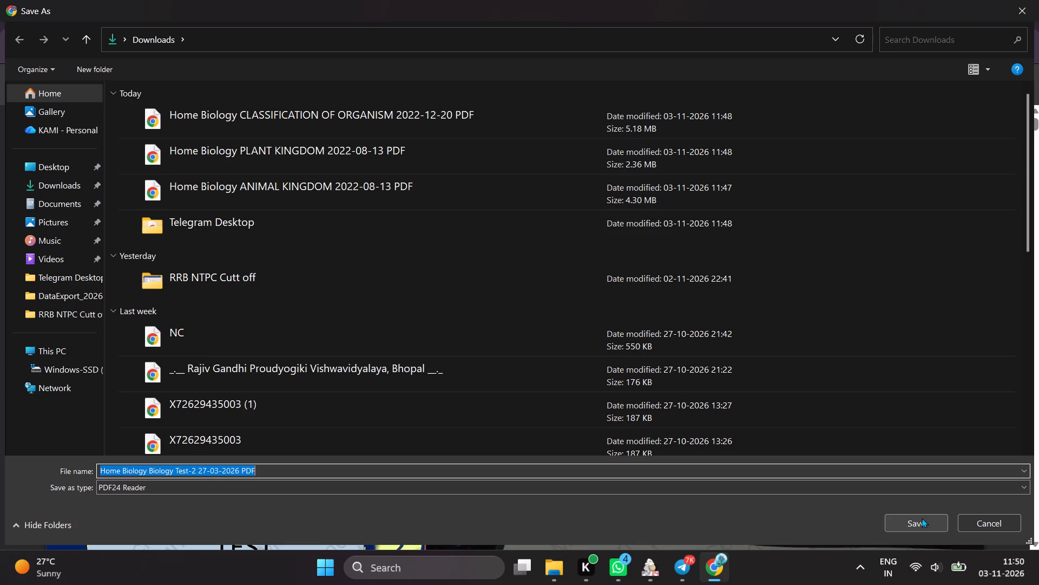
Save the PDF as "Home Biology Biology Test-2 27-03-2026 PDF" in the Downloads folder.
{"action": "left_click", "coordinate": [922, 518]}
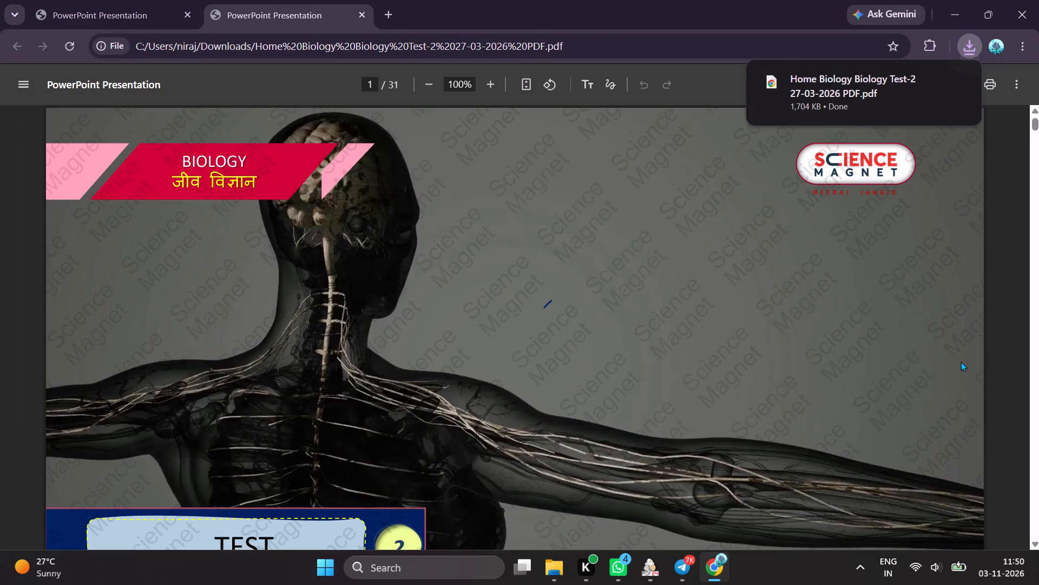
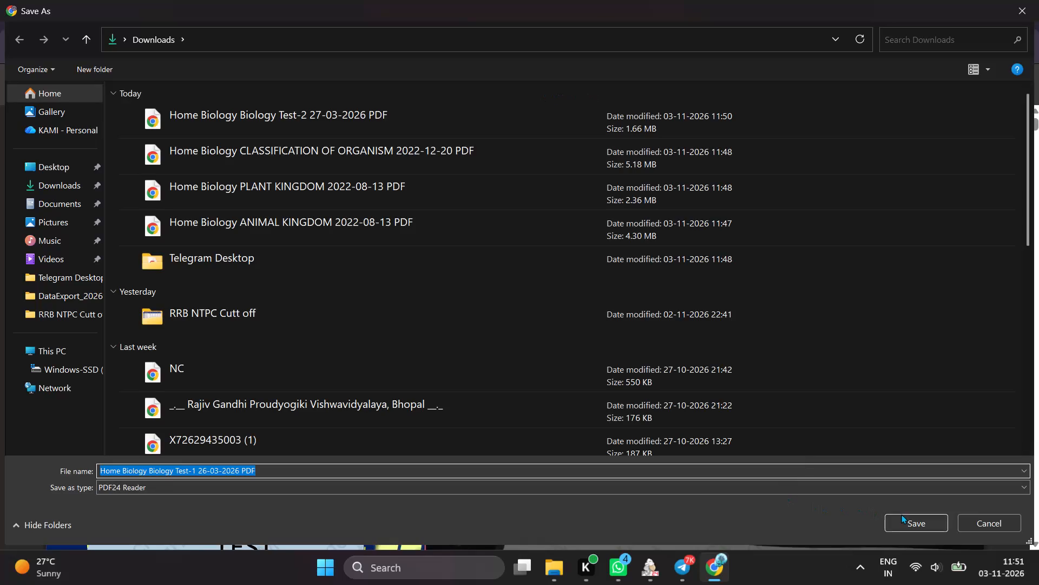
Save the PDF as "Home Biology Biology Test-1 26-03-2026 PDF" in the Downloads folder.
{"action": "left_click", "coordinate": [901, 514]}
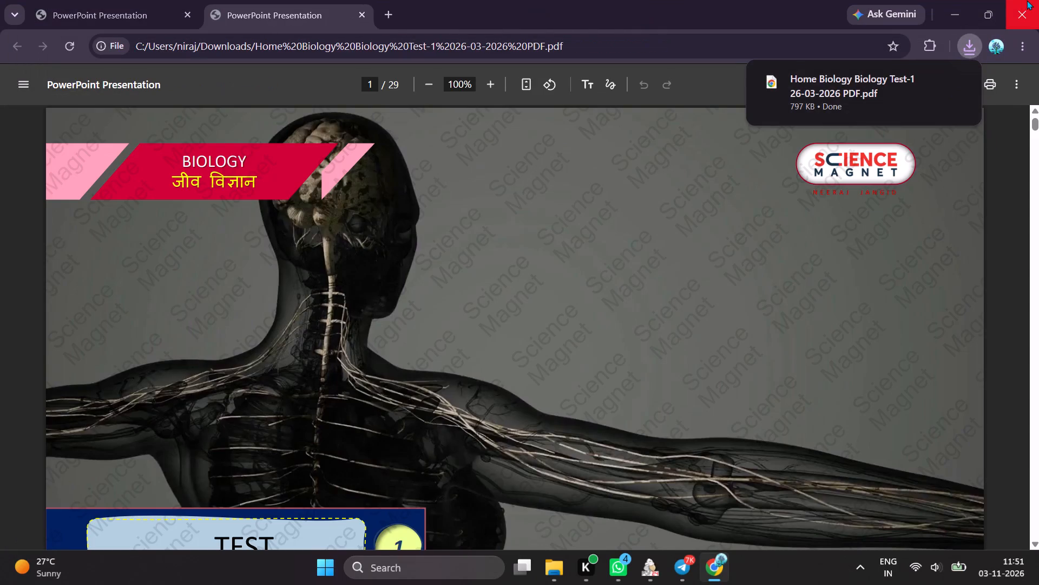
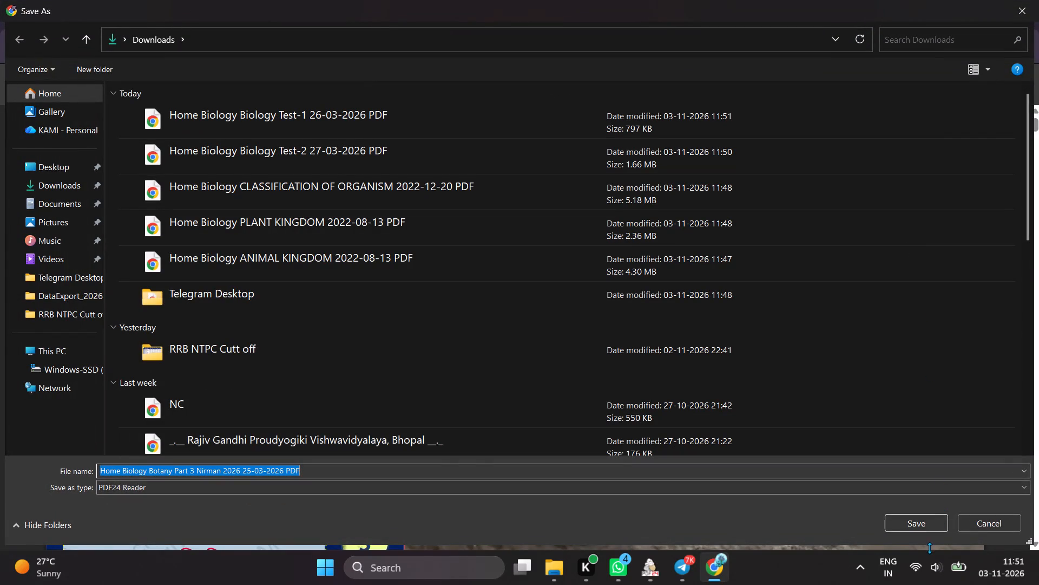
{"action": "left_click", "coordinate": [926, 529]}
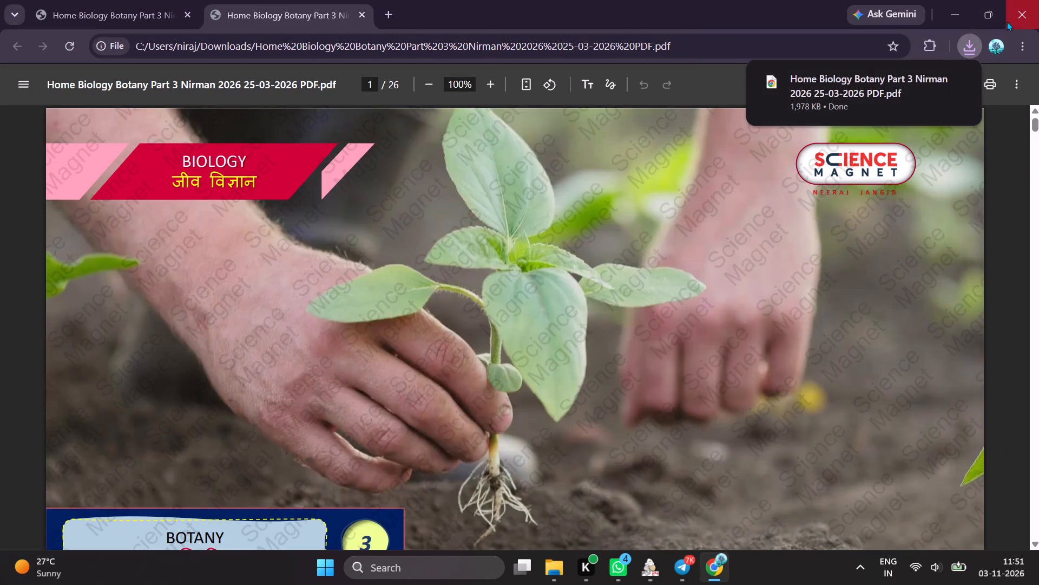
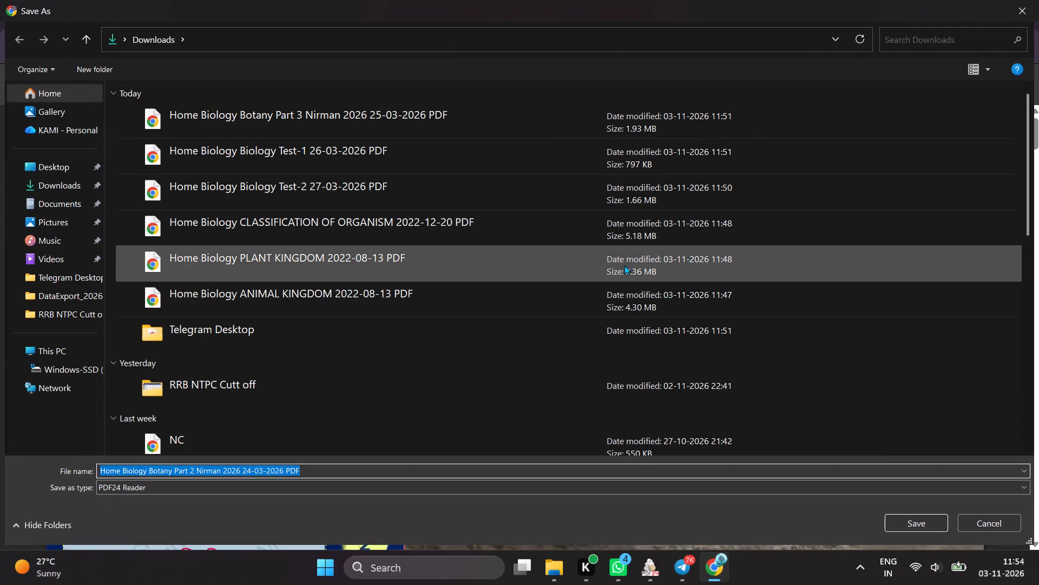
{"action": "left_click", "coordinate": [902, 519]}
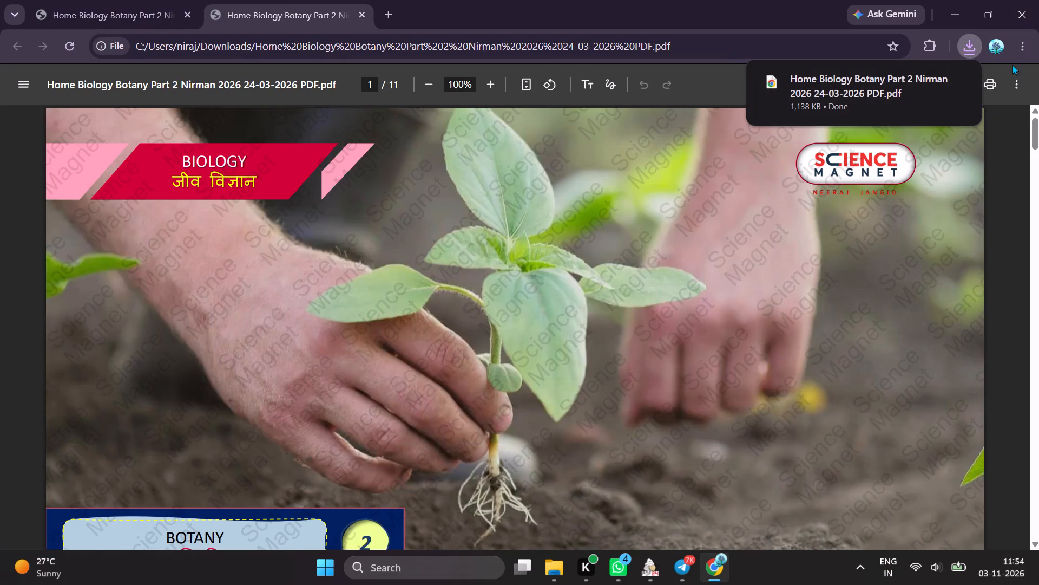
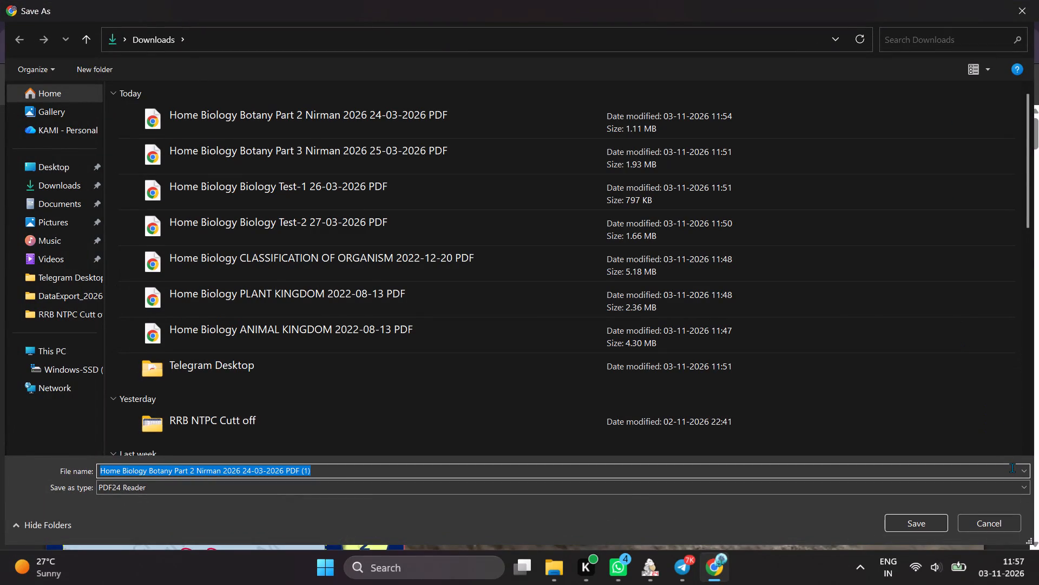
Cancel saving the duplicate copy of the Botany Part 2 Nirman 2026 PDF in the Downloads folder.
{"action": "left_click", "coordinate": [1027, 0]}
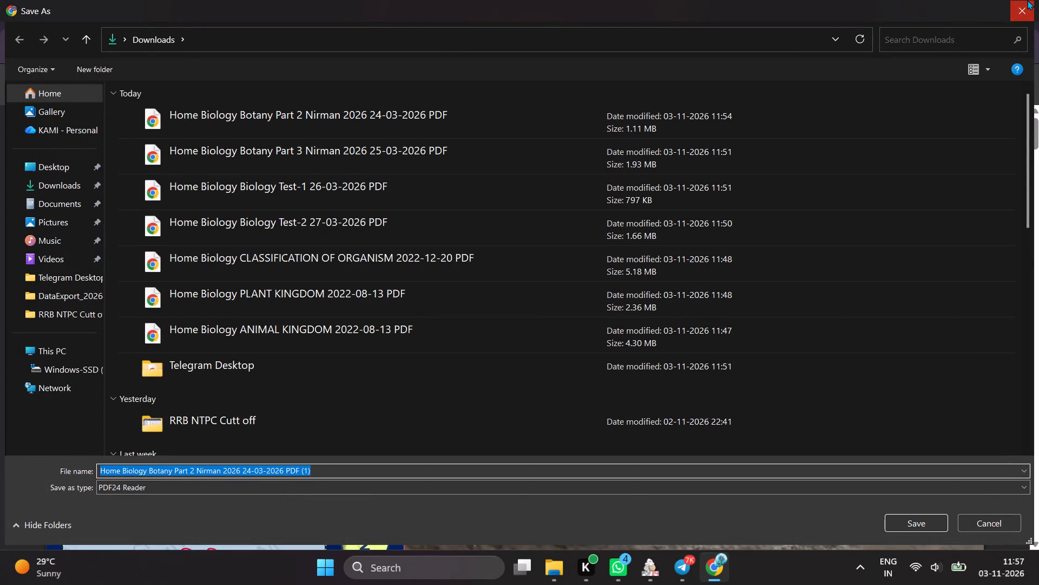
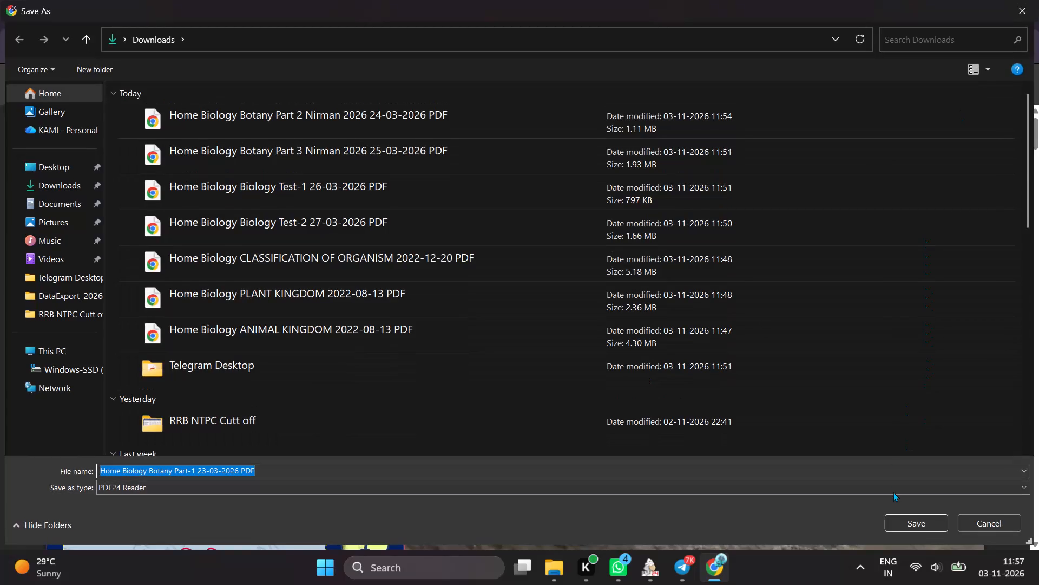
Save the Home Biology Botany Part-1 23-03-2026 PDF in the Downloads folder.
{"action": "left_click", "coordinate": [902, 521]}
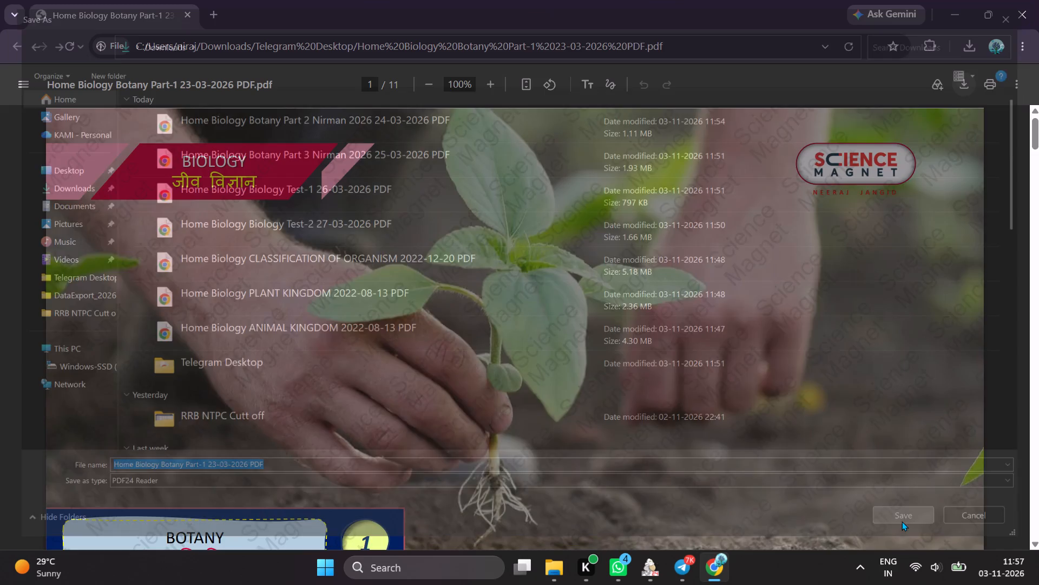
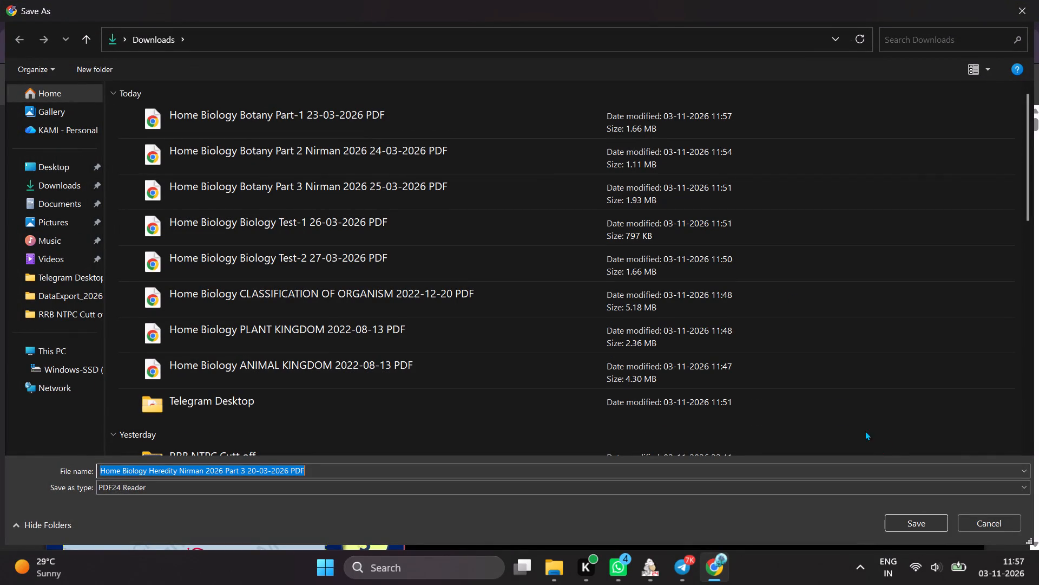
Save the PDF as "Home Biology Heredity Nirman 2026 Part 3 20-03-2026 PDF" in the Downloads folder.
{"action": "left_click", "coordinate": [933, 523]}
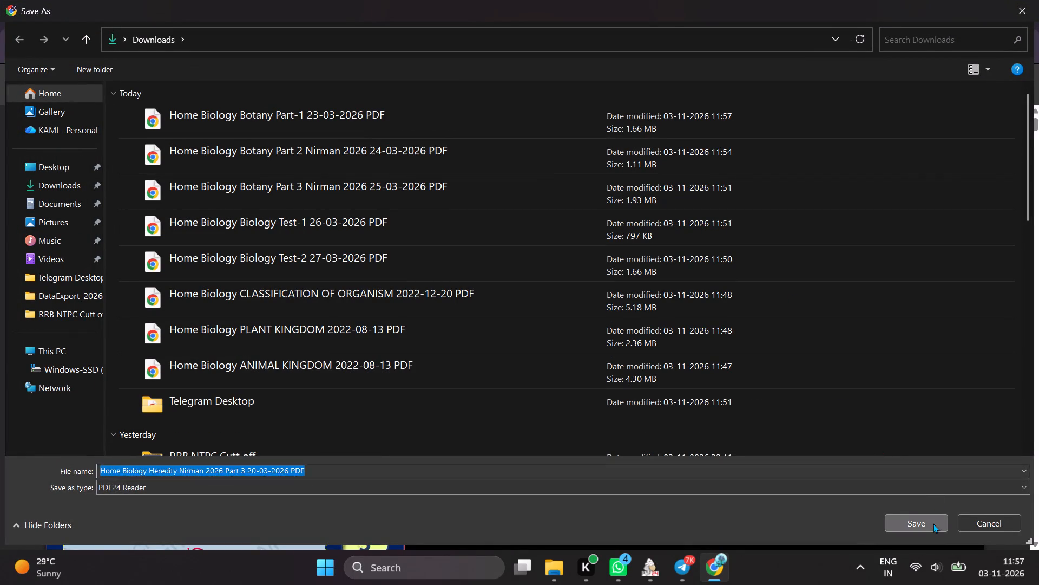
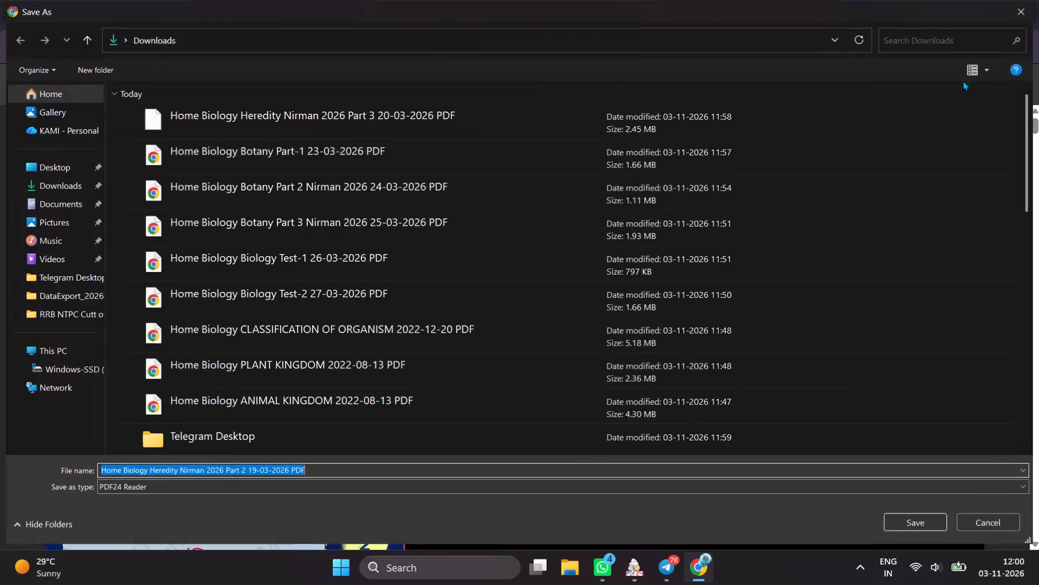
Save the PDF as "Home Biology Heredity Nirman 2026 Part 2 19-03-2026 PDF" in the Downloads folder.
{"action": "left_click", "coordinate": [901, 528]}
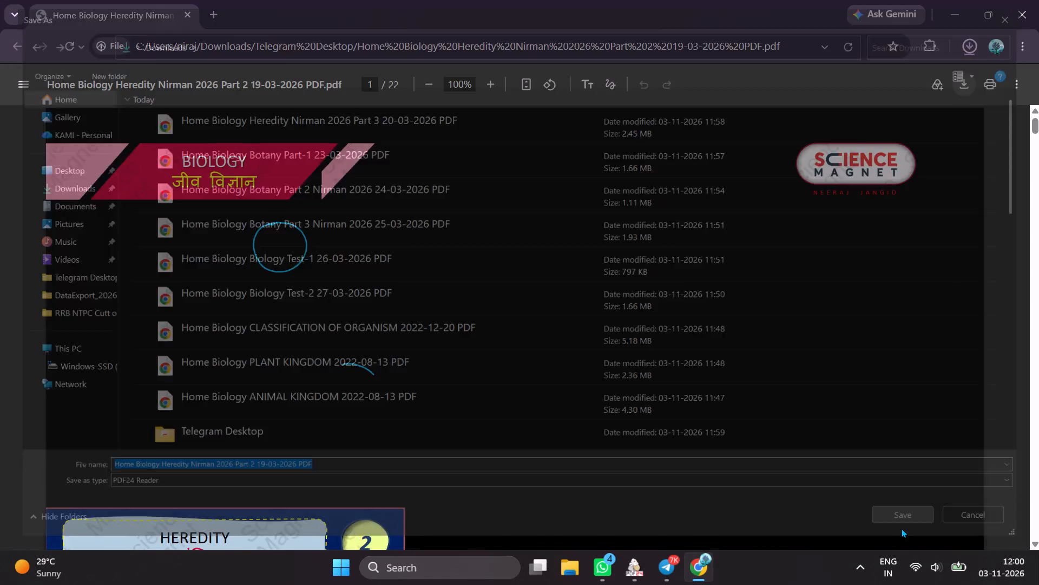
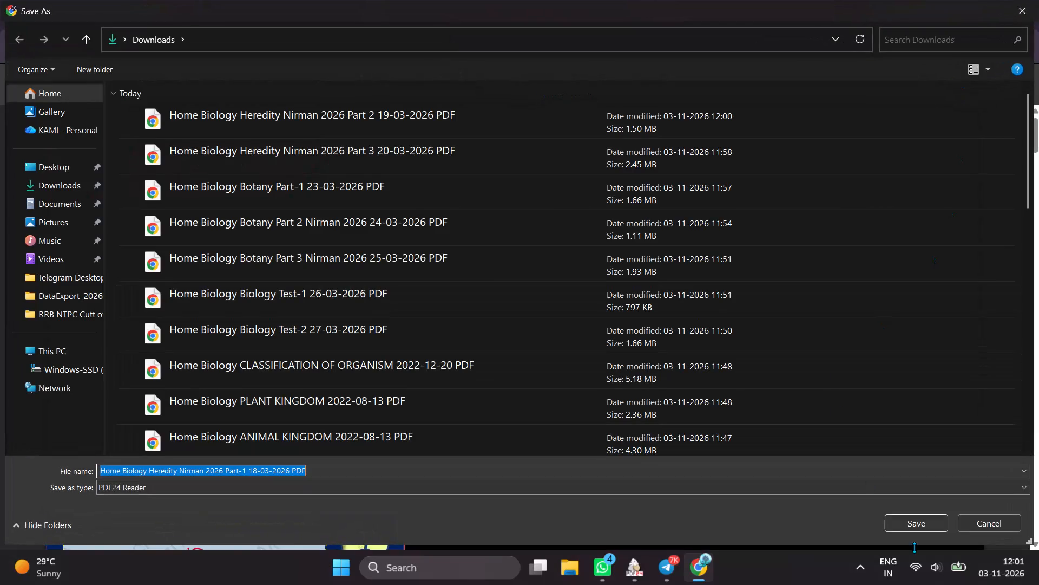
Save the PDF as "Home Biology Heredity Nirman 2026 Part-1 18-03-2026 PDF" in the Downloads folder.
{"action": "left_click", "coordinate": [915, 523]}
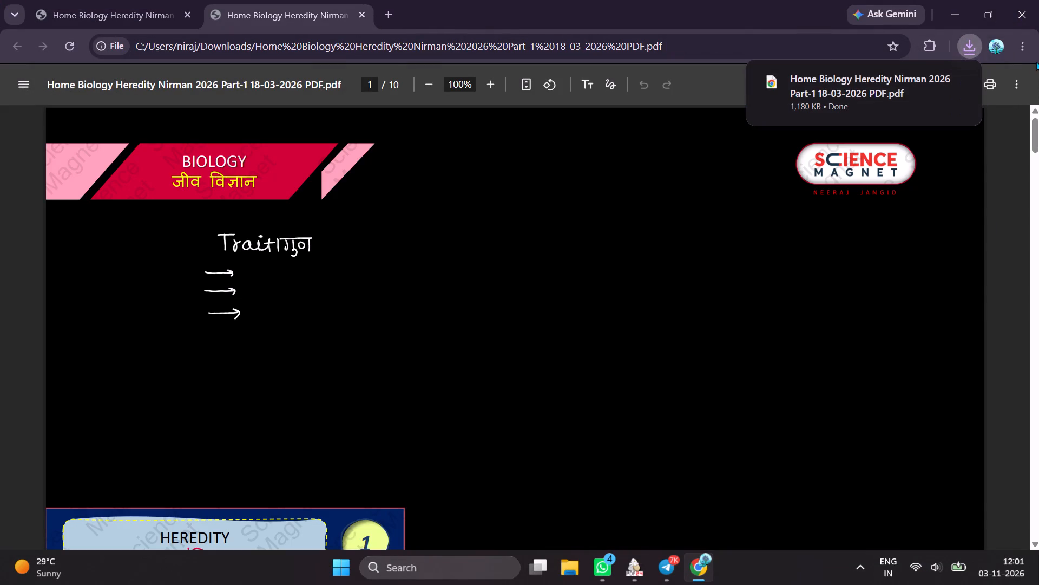
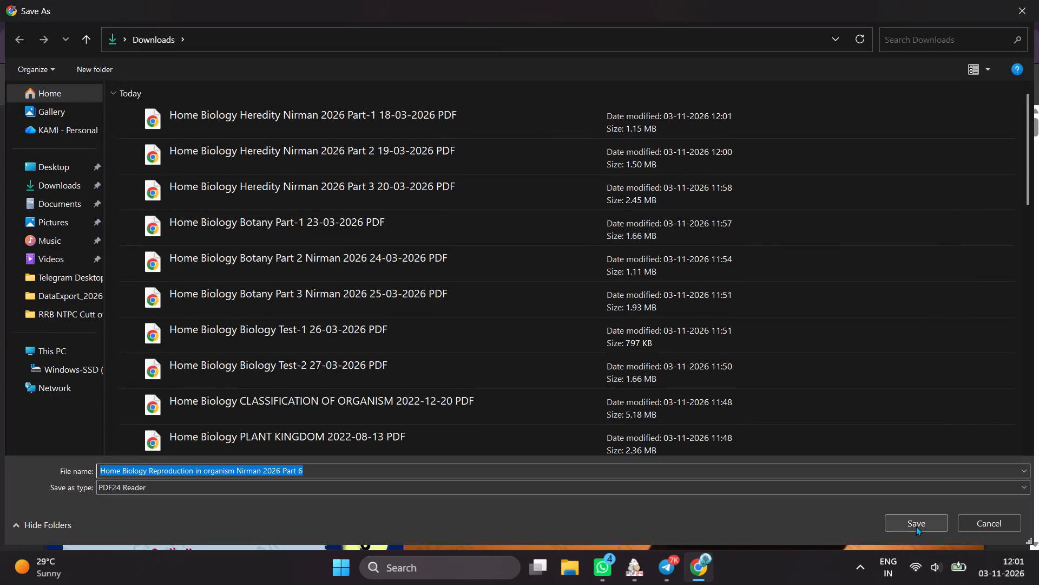
Save the PDF as "Home Biology Reproduction in organism Nirman 2026 Part 6" in the Downloads folder.
{"action": "left_click", "coordinate": [916, 526]}
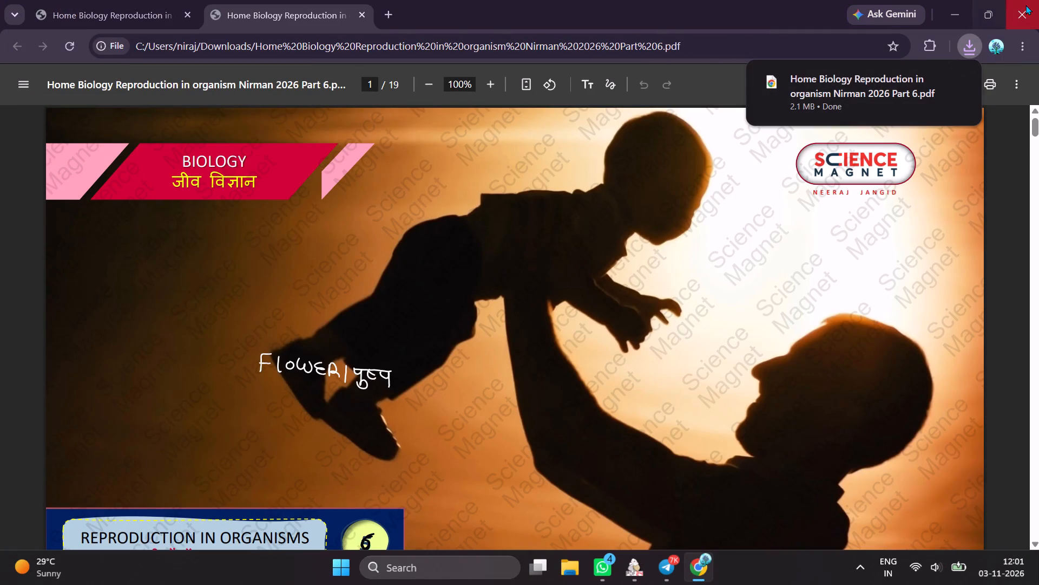
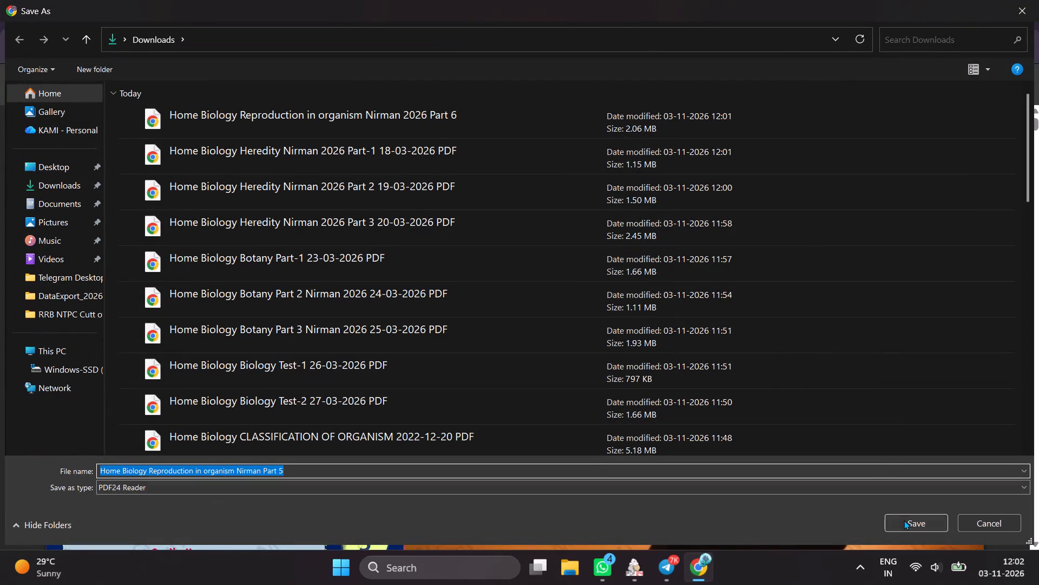
Save the PDF as "Home Biology Reproduction in organism Nirman Part 5" in the Downloads folder.
{"action": "left_click", "coordinate": [903, 520]}
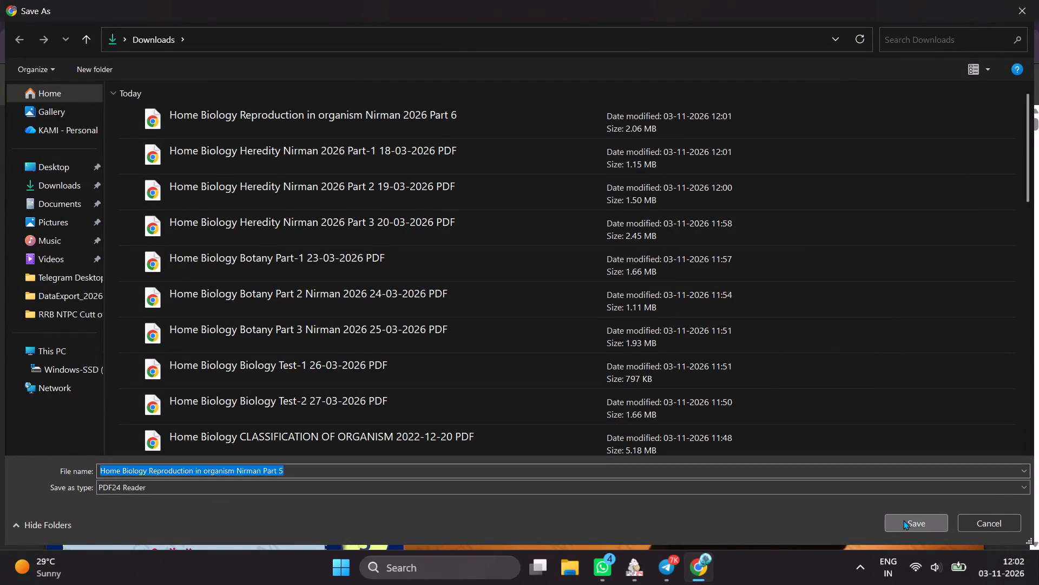
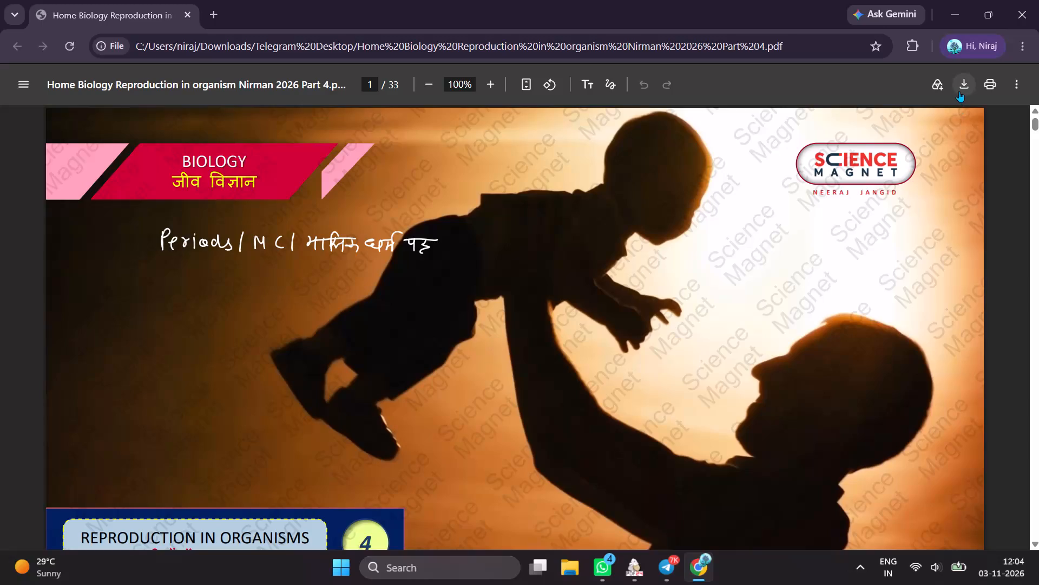
Save the PDF as "Home Biology Reproduction in organism Nirman 2026 Part 4" in the Downloads folder.
{"action": "left_click", "coordinate": [959, 91]}
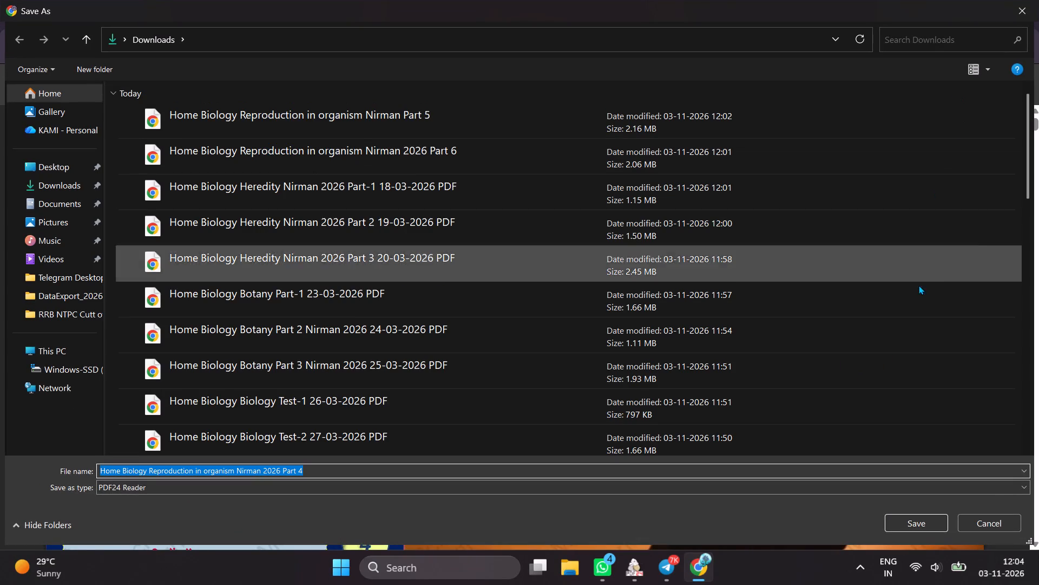
{"action": "left_click", "coordinate": [938, 522]}
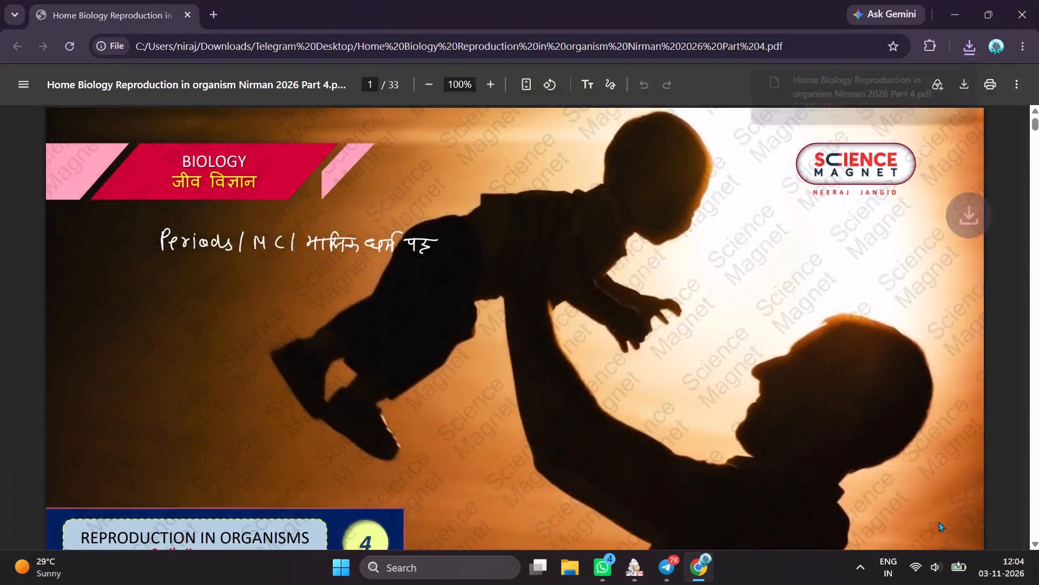
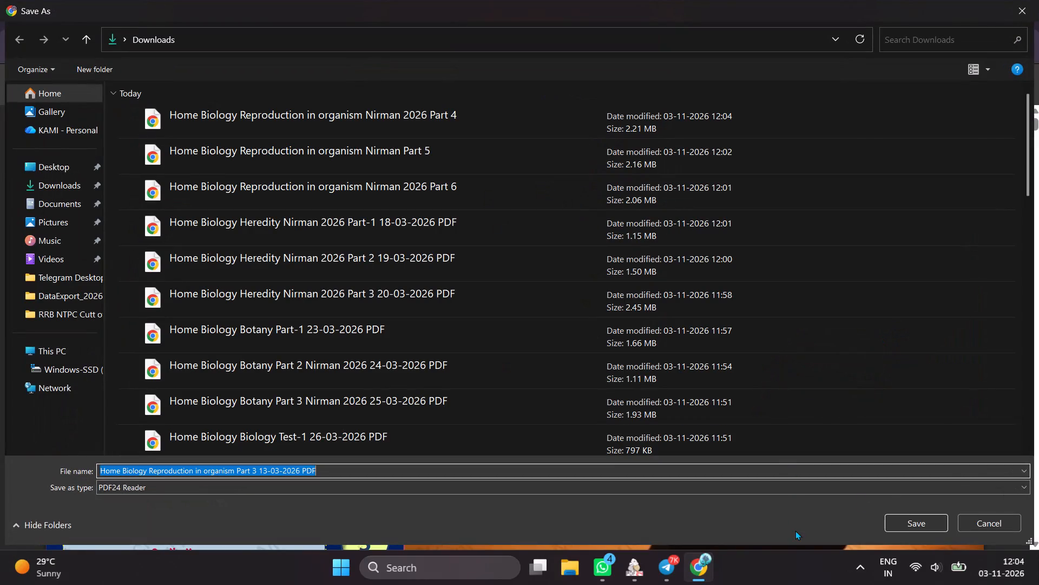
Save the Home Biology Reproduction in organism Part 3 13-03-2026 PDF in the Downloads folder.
{"action": "left_click", "coordinate": [908, 526]}
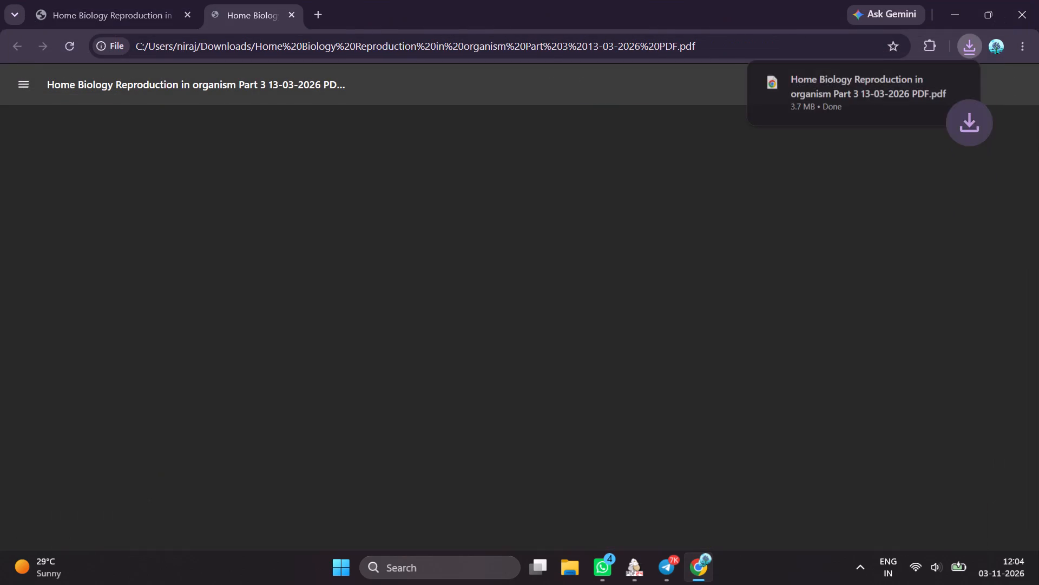
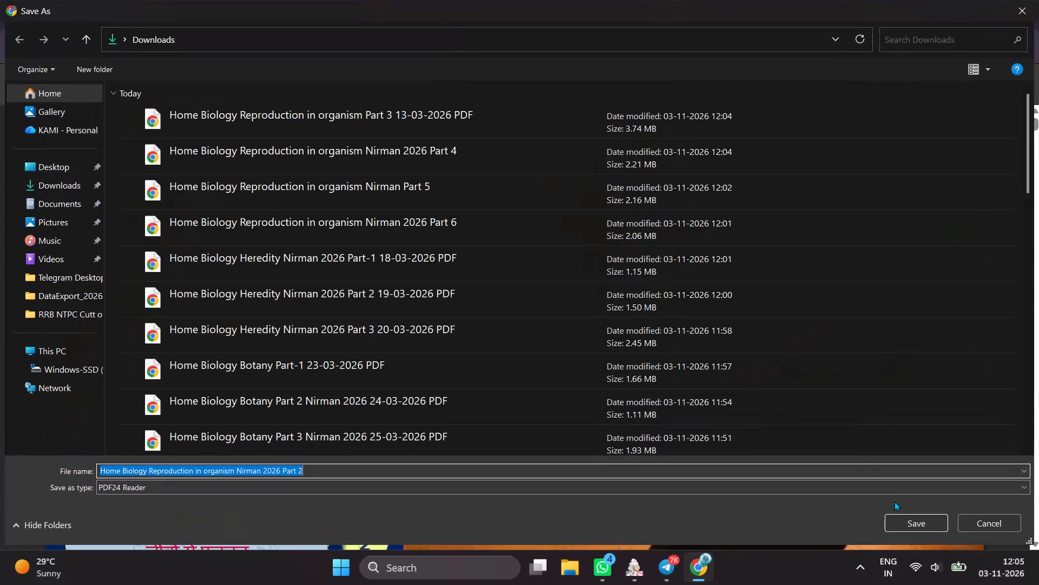
Save the Home Biology Reproduction in organism Nirman 2026 Part 2 PDF in the Downloads folder.
{"action": "left_click", "coordinate": [900, 516]}
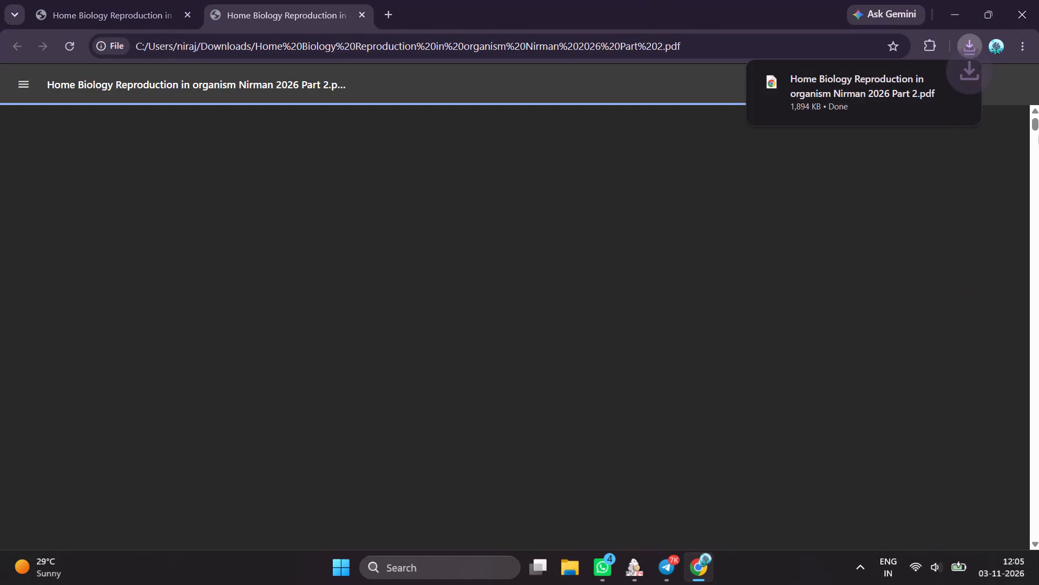
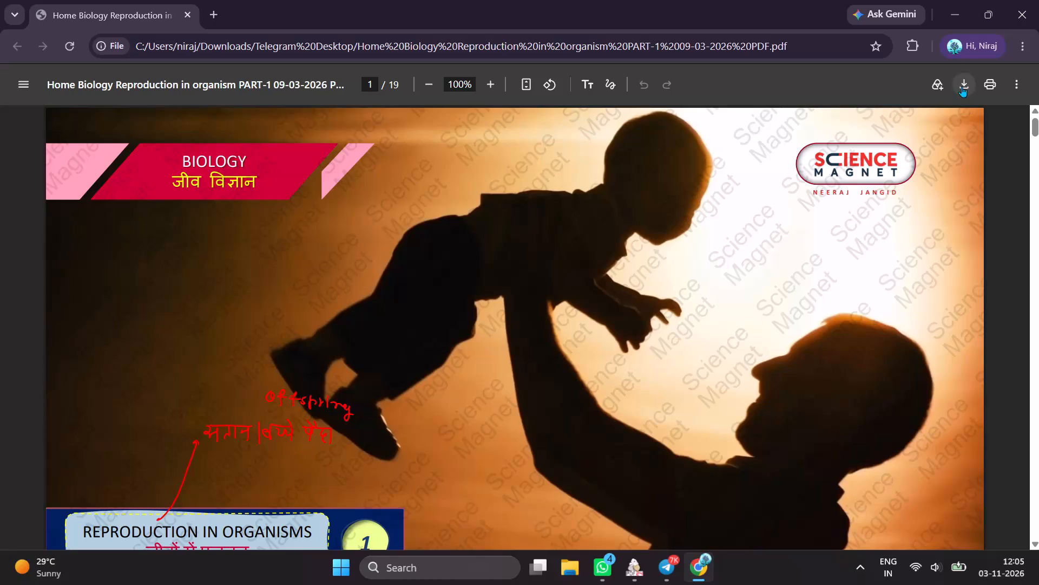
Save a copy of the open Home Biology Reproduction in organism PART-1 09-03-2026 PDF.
{"action": "left_click", "coordinate": [962, 86]}
{"action": "left_click", "coordinate": [924, 520]}
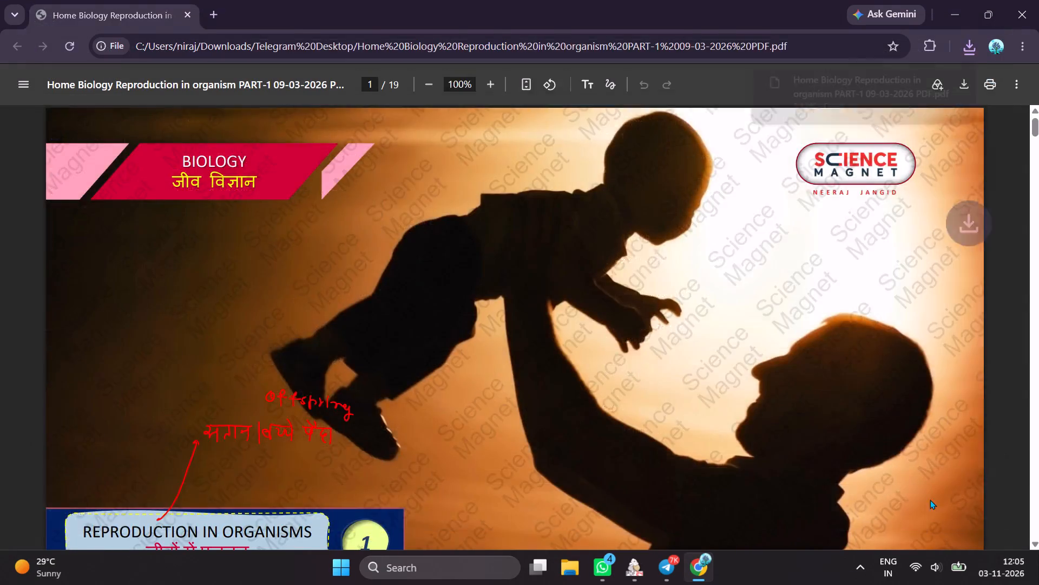
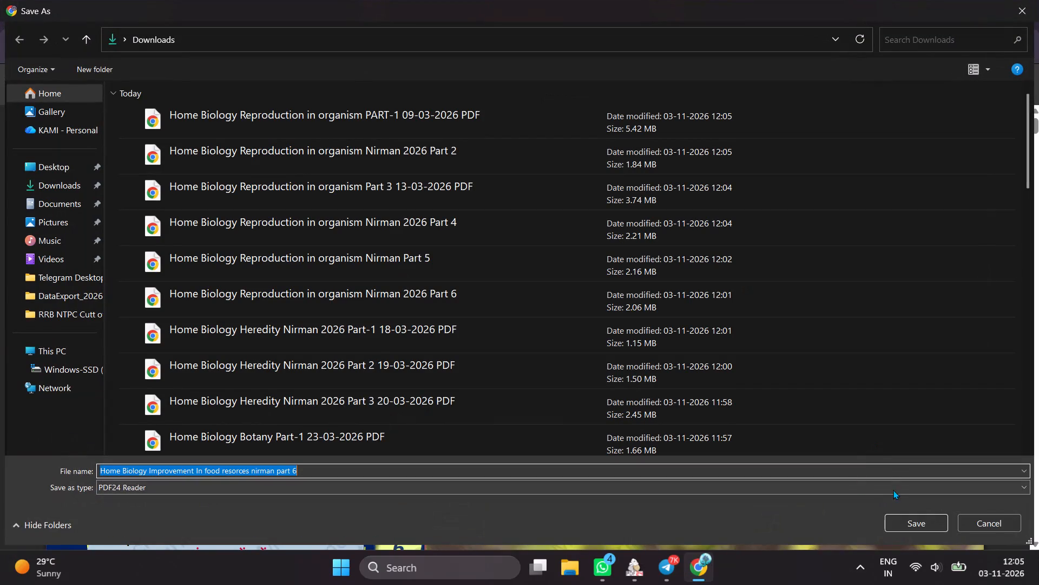
Save the PDF as Home Biology Improvement In food resorces nirman part 6 in the Downloads folder.
{"action": "left_click", "coordinate": [915, 520]}
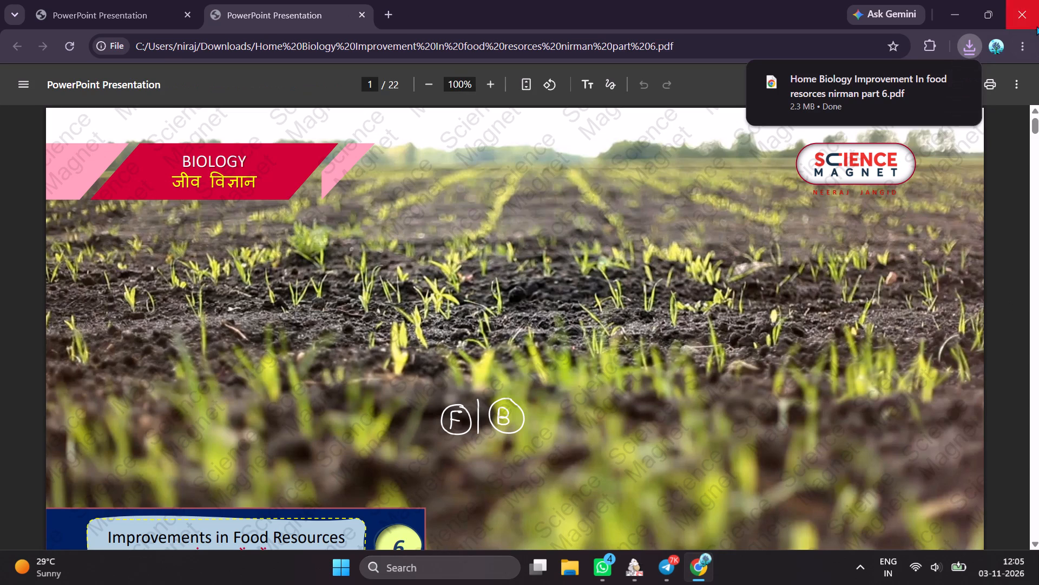
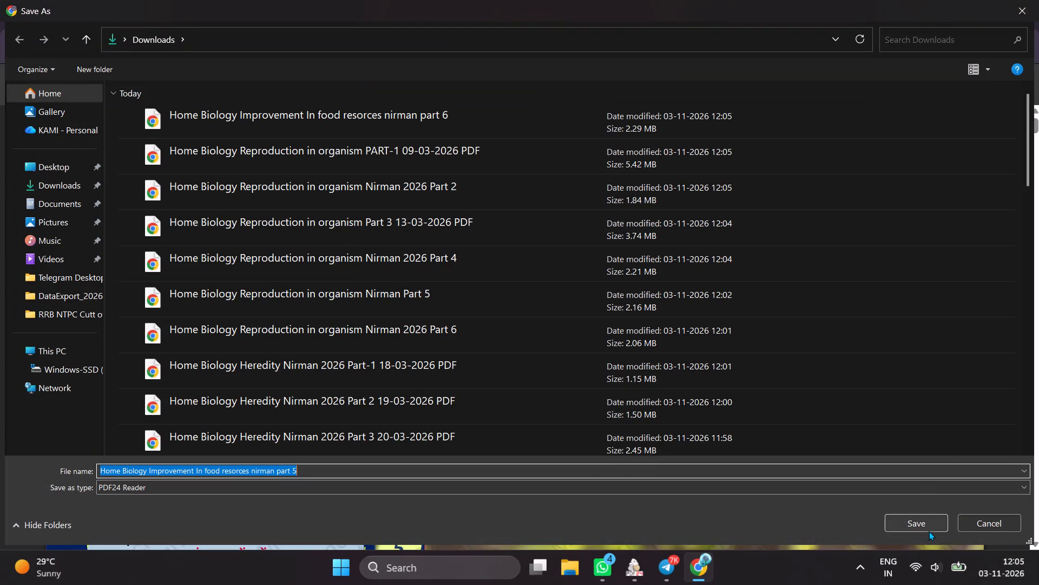
Save the PDF as Home Biology Improvement In food resorces nirman part 5 in the Downloads folder.
{"action": "left_click", "coordinate": [929, 531]}
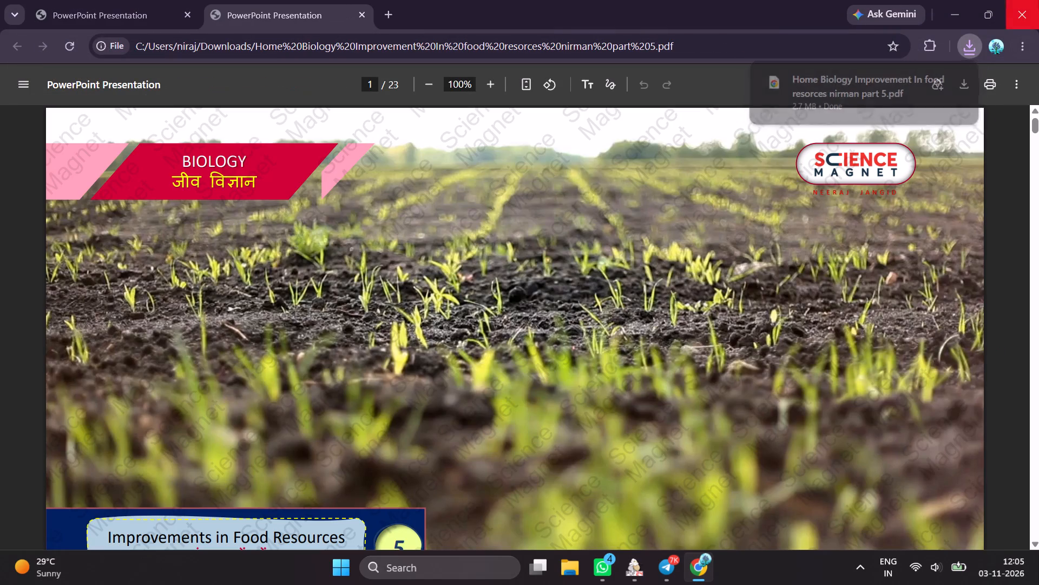
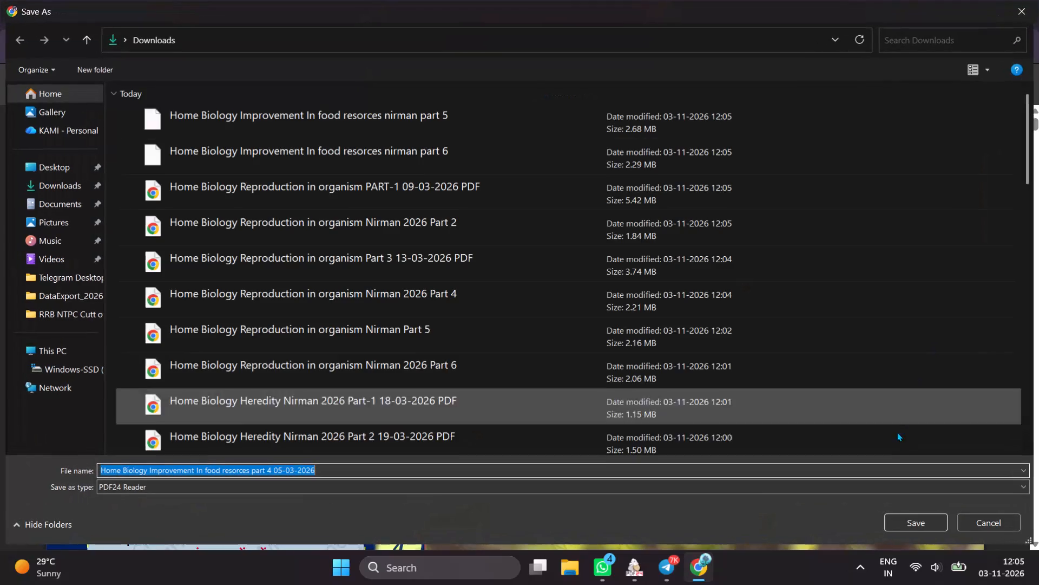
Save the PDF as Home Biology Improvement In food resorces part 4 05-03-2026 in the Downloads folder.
{"action": "left_click", "coordinate": [929, 525]}
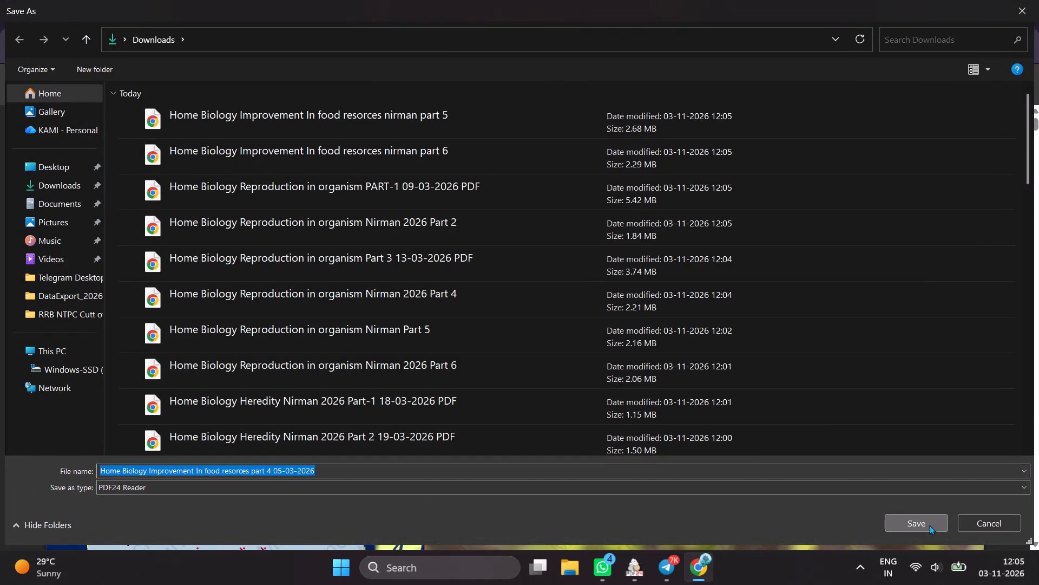
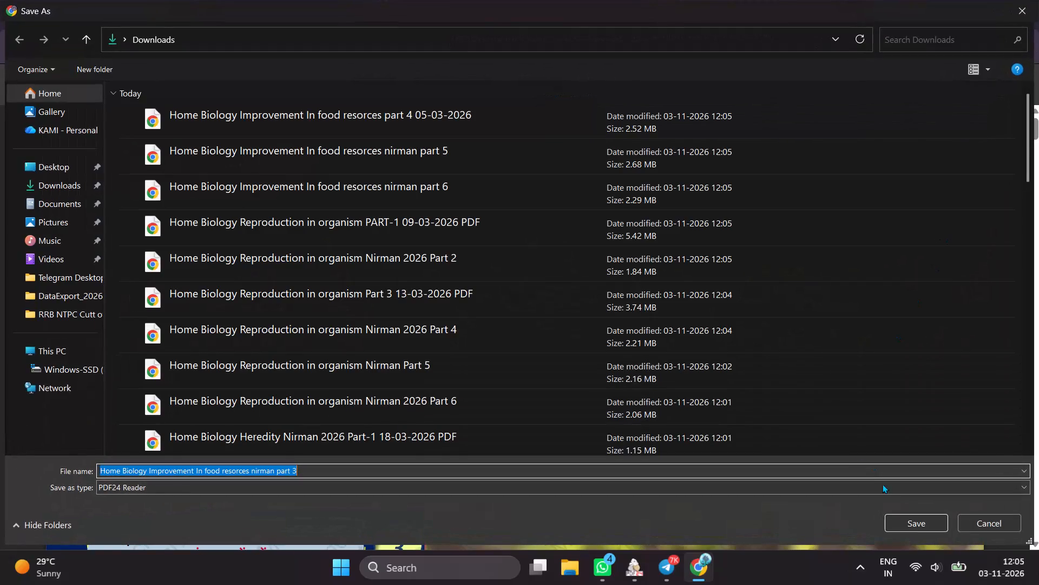
Save the PDF as Home Biology Improvement In food resorces nirman part 3 in the Downloads folder.
{"action": "left_click", "coordinate": [902, 517]}
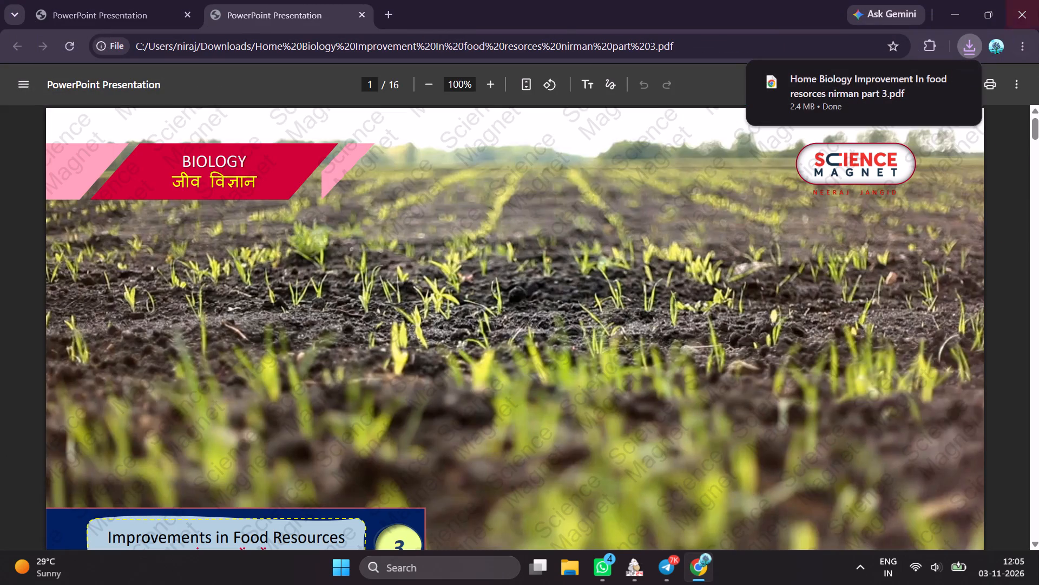
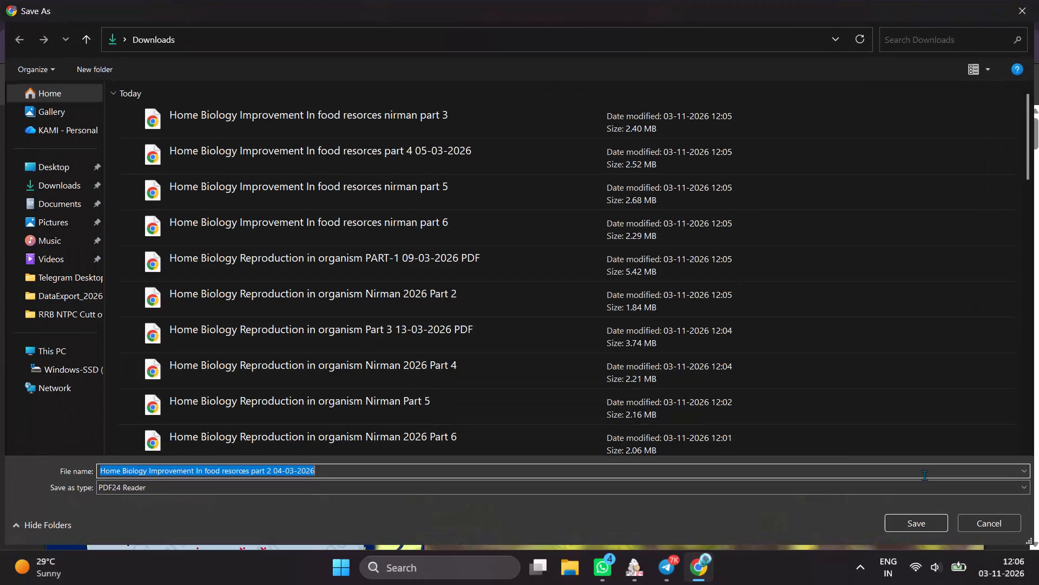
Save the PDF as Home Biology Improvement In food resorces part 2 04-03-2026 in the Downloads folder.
{"action": "left_click", "coordinate": [919, 516]}
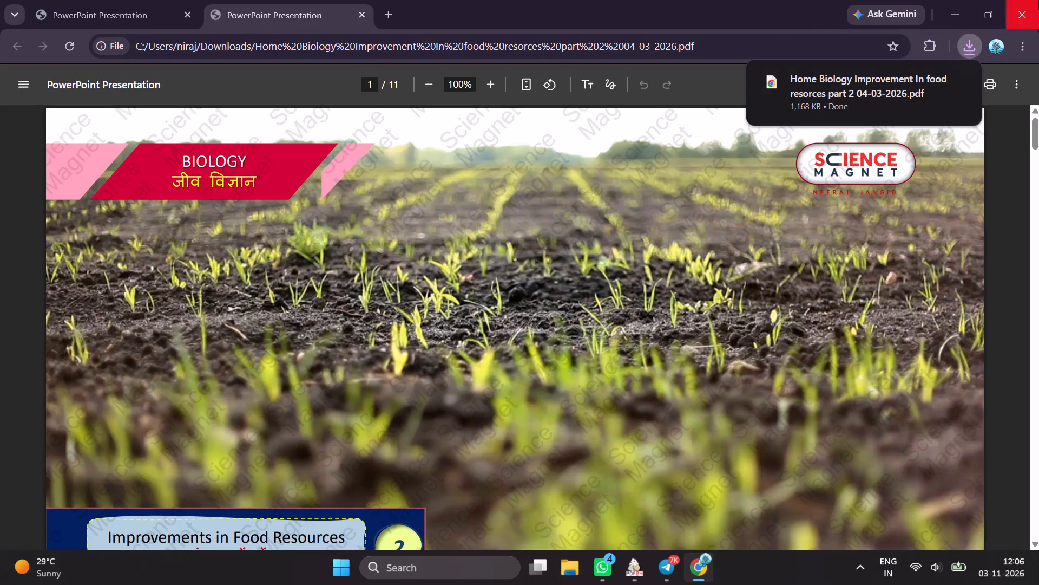
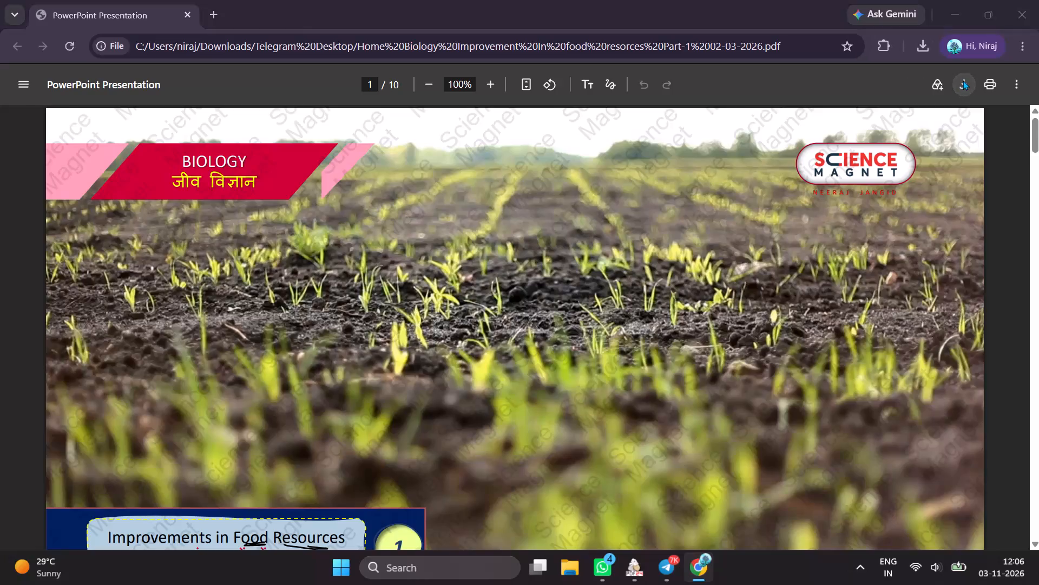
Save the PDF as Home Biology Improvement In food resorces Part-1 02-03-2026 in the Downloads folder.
{"action": "left_click", "coordinate": [913, 520]}
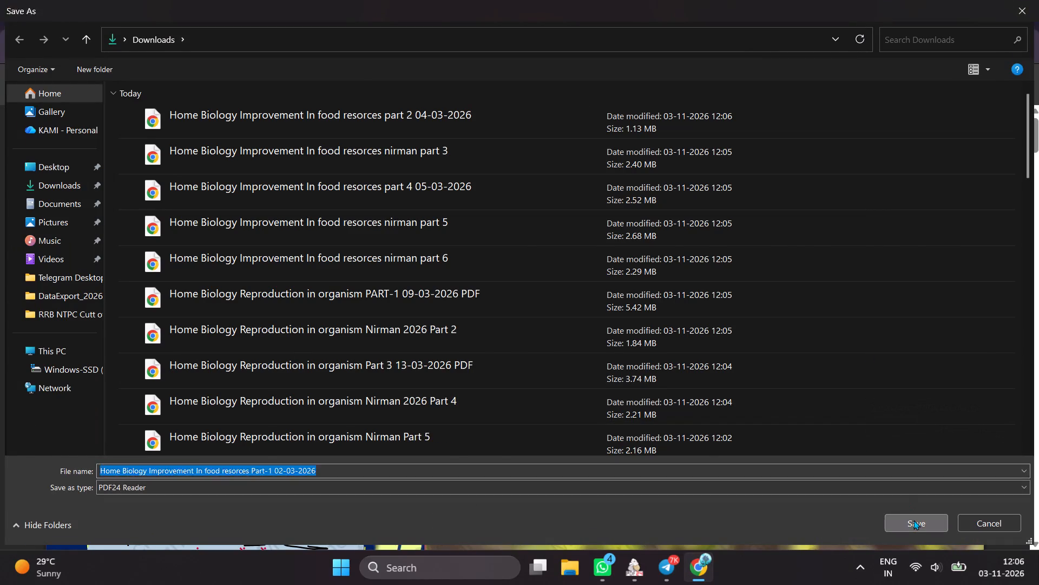
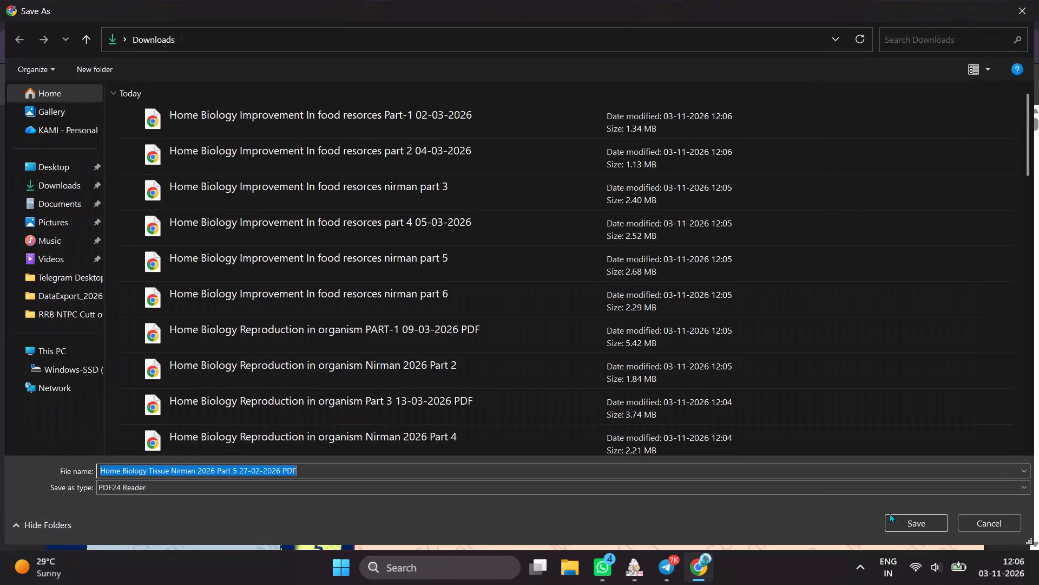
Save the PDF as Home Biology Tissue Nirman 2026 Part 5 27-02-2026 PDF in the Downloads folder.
{"action": "left_click", "coordinate": [900, 514]}
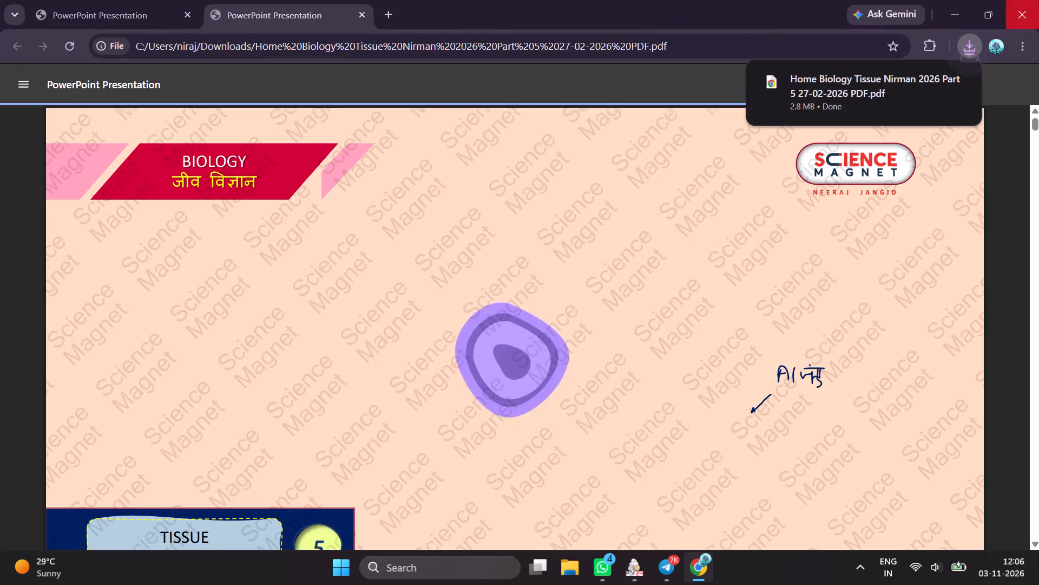
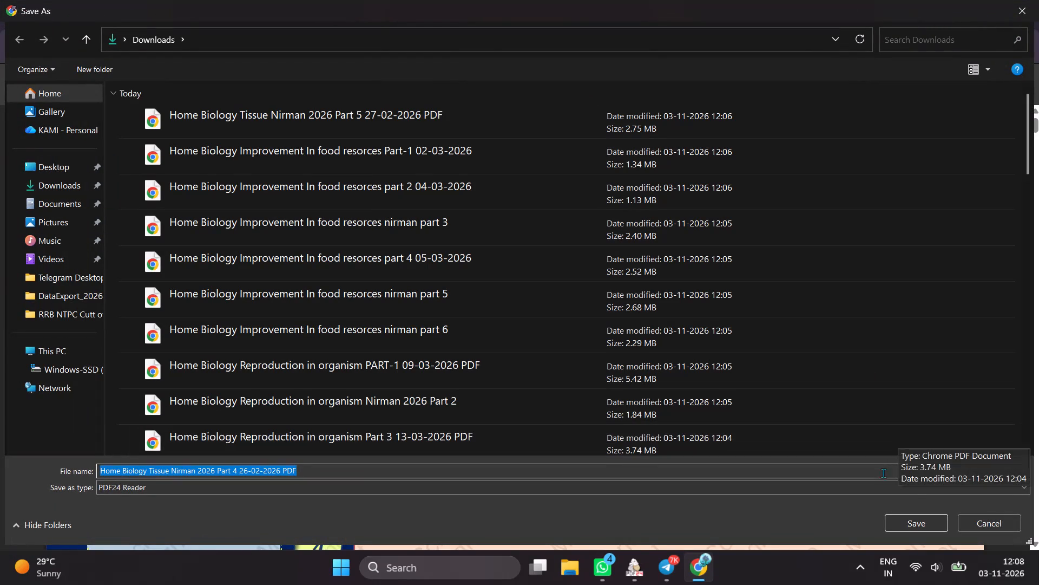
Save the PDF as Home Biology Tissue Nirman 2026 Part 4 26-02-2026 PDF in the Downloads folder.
{"action": "left_click", "coordinate": [915, 519]}
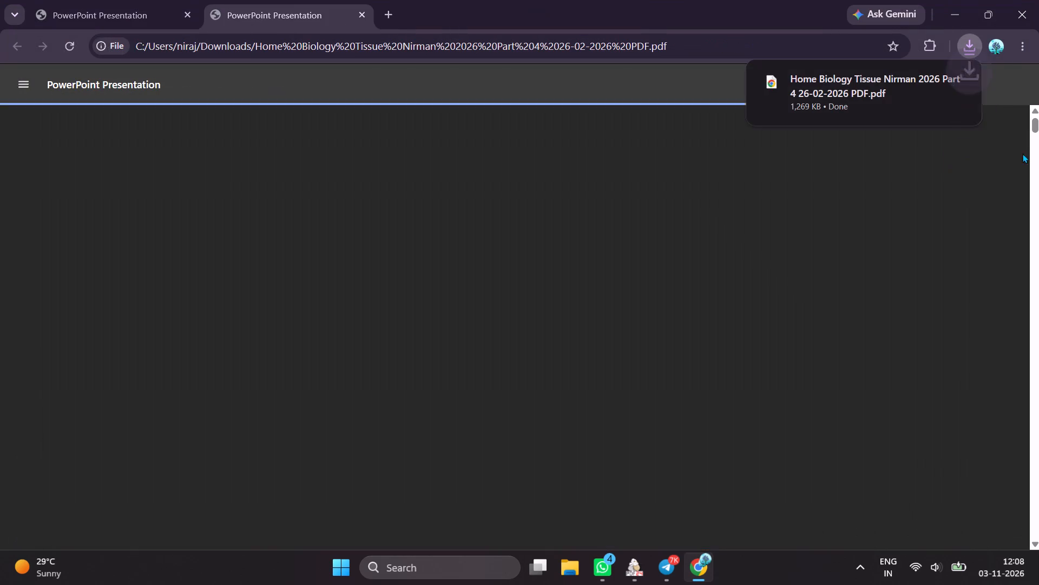
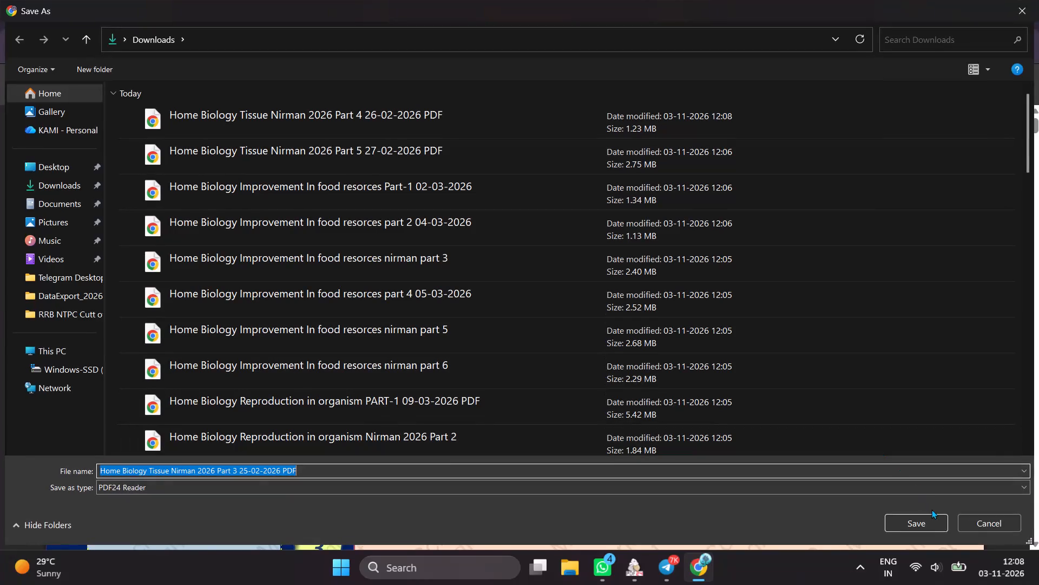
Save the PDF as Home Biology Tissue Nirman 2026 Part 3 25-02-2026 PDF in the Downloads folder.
{"action": "left_click", "coordinate": [934, 516]}
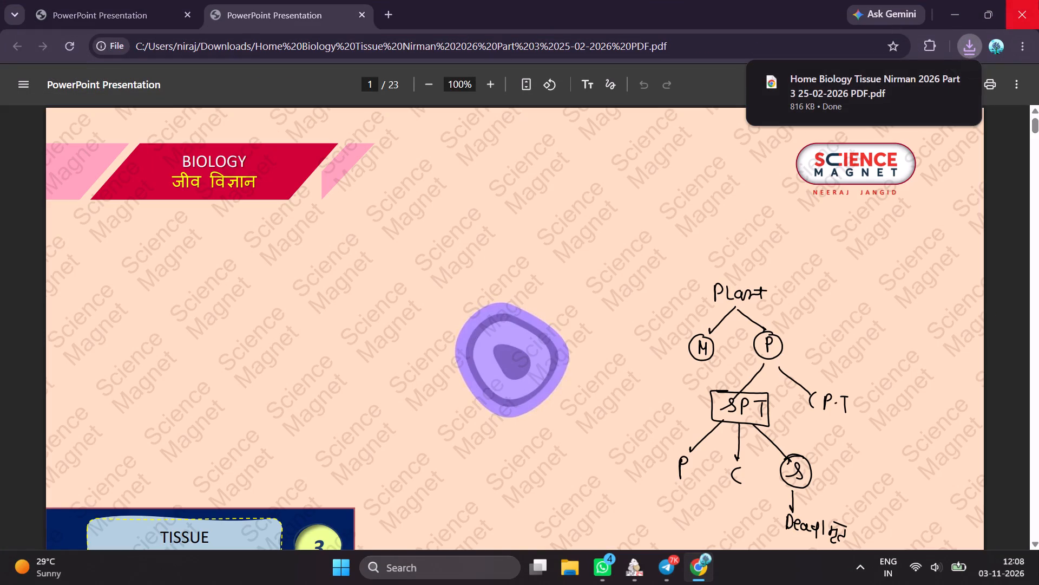
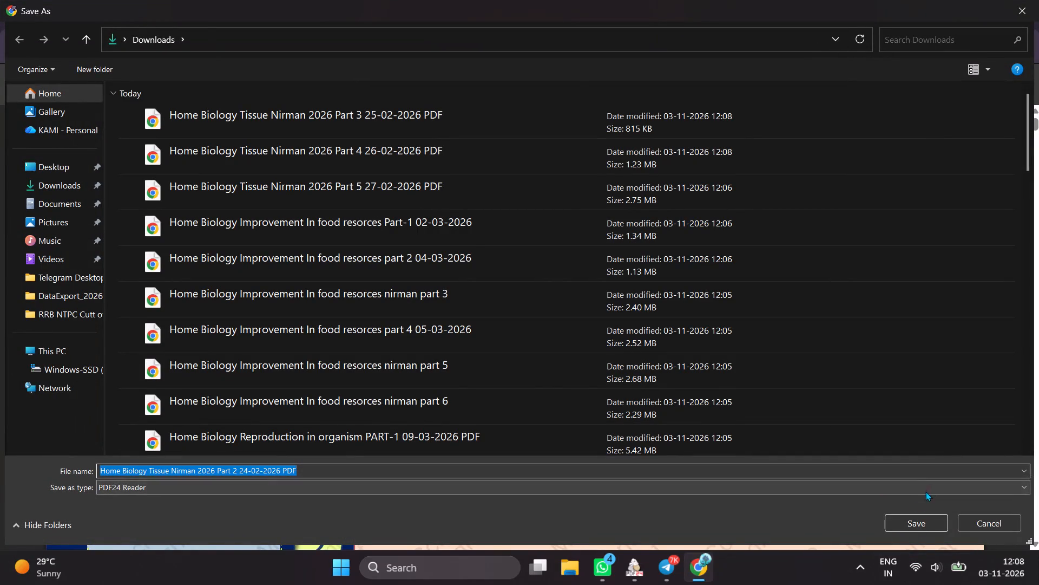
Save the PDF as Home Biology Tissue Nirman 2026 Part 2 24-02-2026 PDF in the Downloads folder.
{"action": "left_click", "coordinate": [911, 521]}
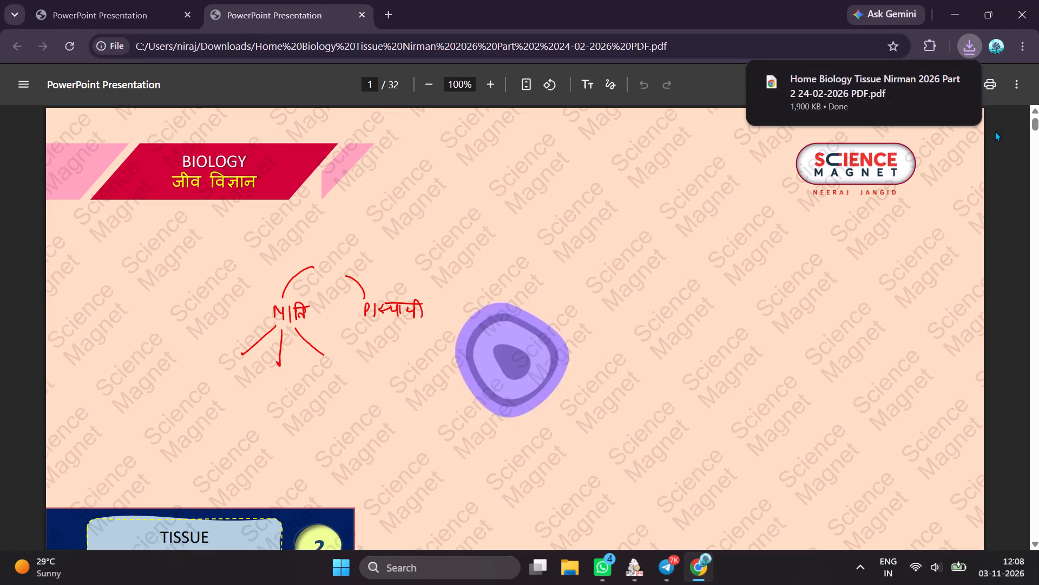
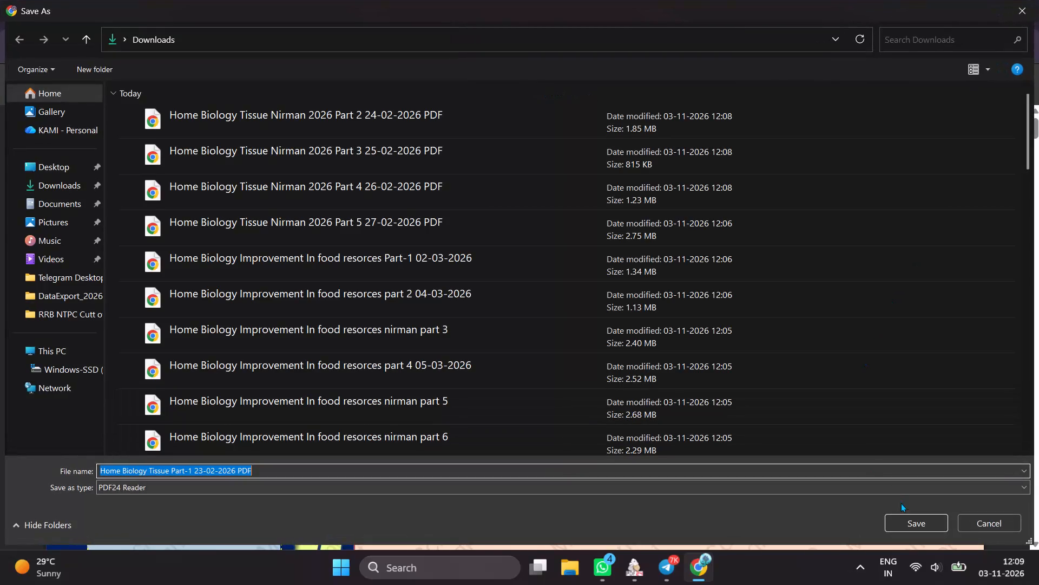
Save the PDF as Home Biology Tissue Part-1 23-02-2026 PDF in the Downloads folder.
{"action": "left_click", "coordinate": [906, 517]}
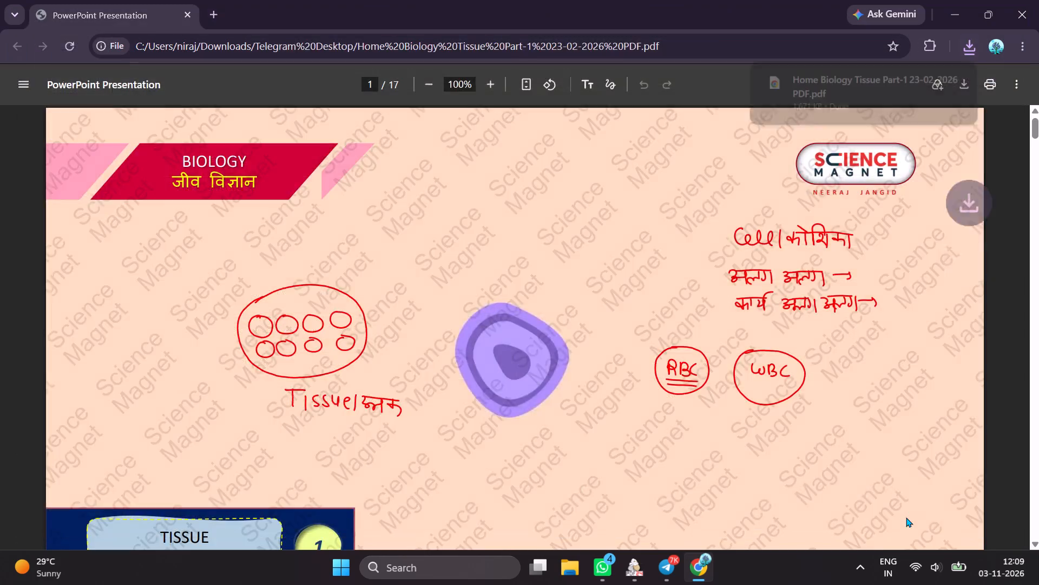
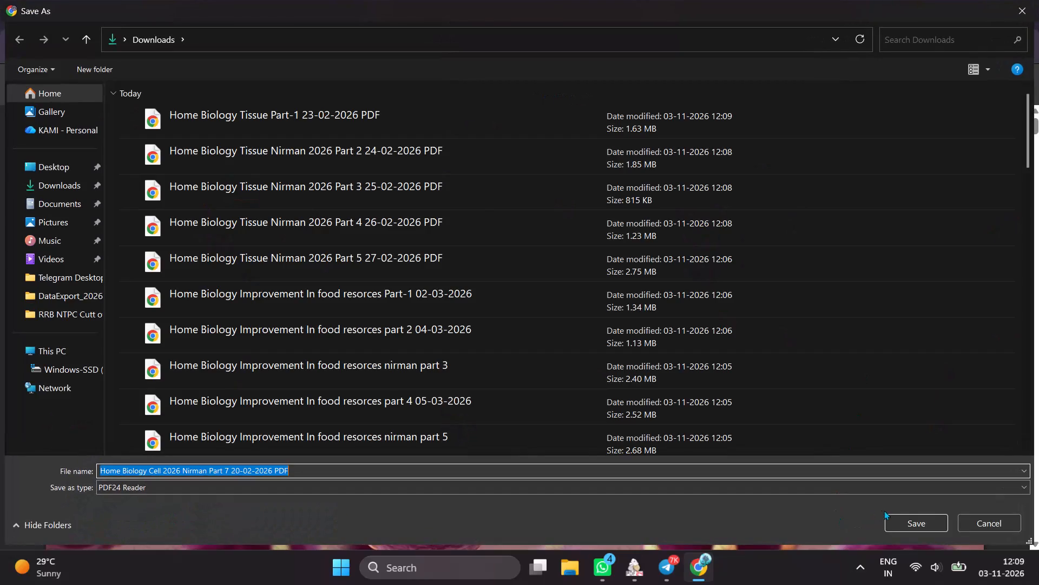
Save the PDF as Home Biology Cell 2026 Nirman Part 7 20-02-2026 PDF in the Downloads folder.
{"action": "left_click", "coordinate": [895, 518]}
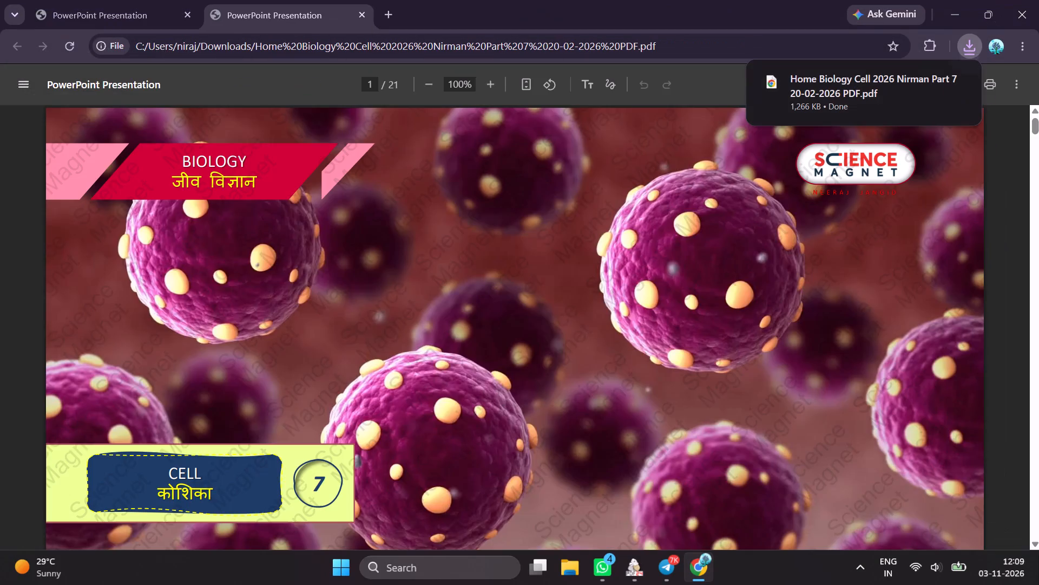
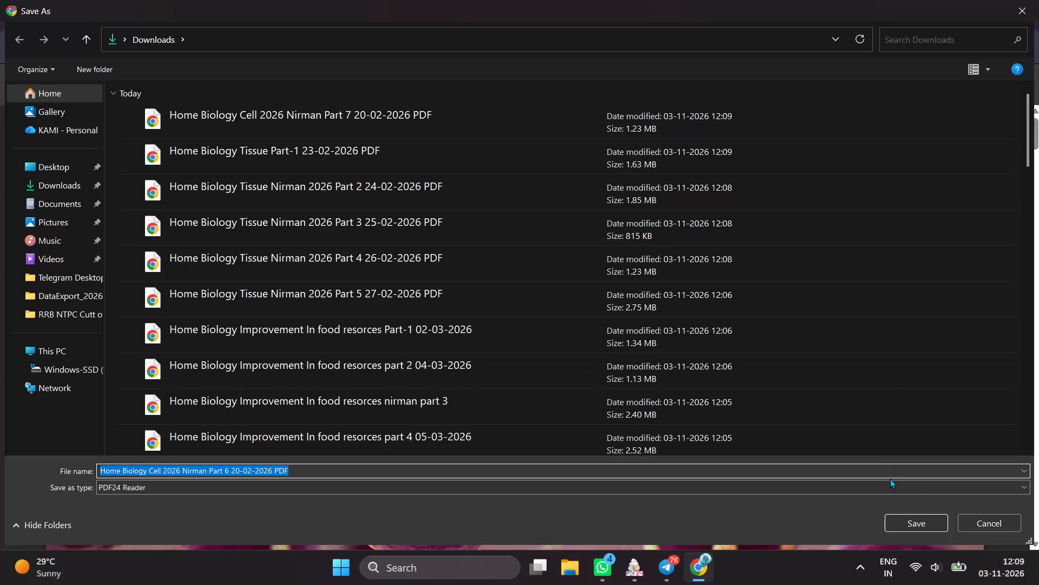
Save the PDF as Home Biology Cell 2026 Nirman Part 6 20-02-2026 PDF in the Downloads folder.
{"action": "left_click", "coordinate": [919, 518]}
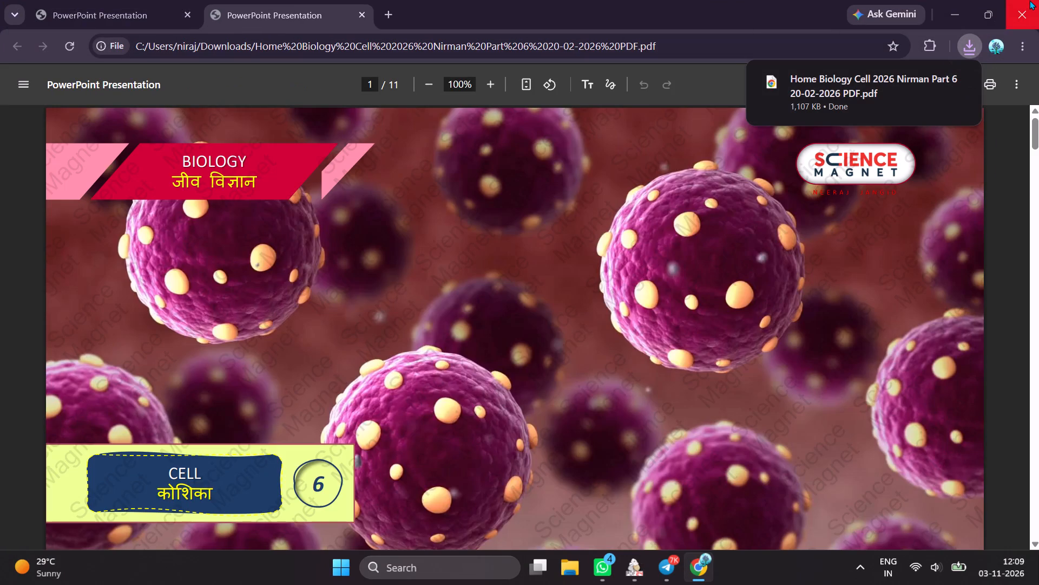
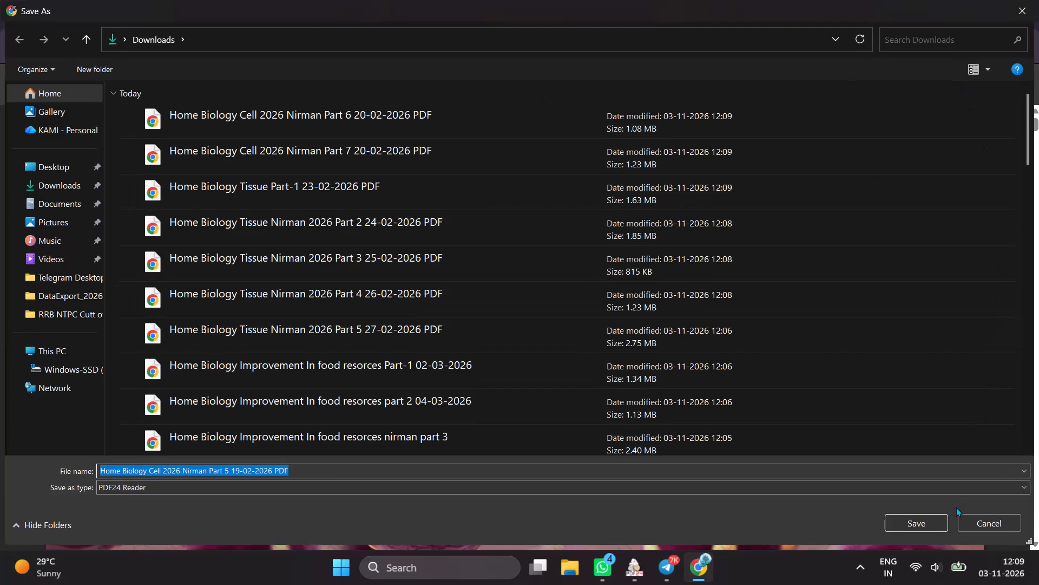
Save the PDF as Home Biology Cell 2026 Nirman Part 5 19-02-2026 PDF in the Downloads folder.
{"action": "left_click", "coordinate": [937, 523]}
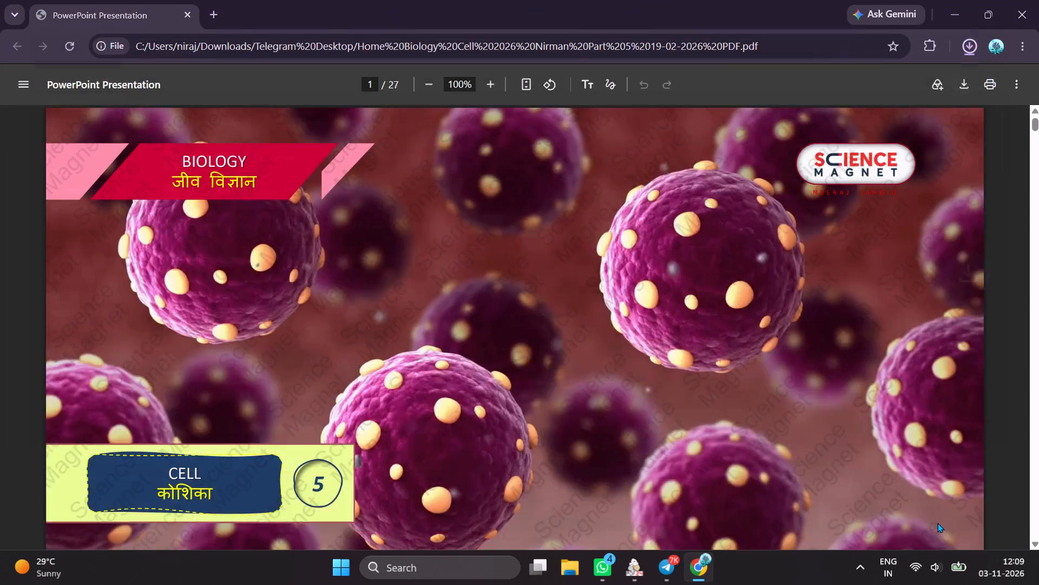
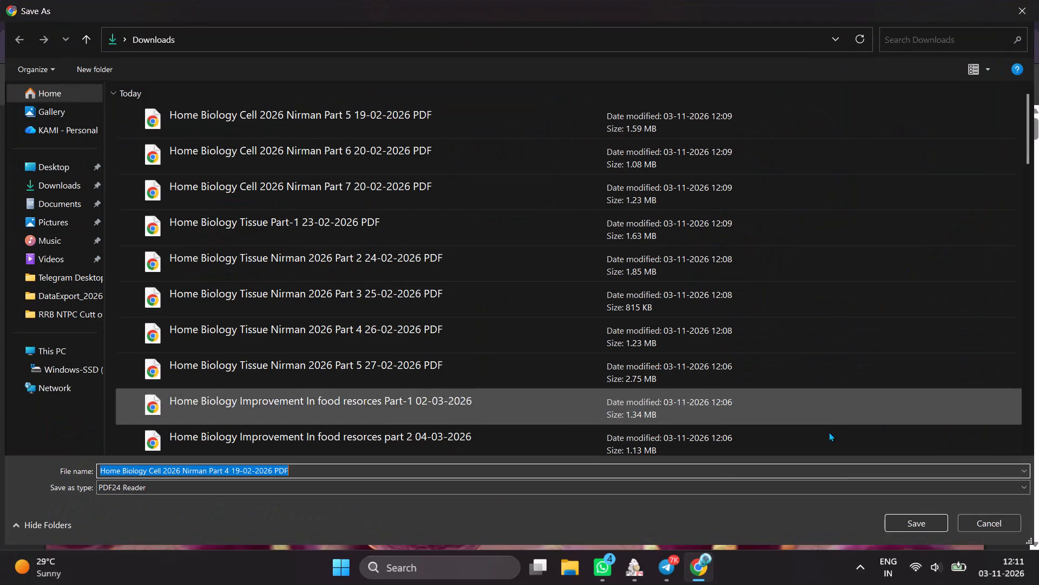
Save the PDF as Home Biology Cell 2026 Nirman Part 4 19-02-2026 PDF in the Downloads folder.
{"action": "left_click", "coordinate": [908, 514]}
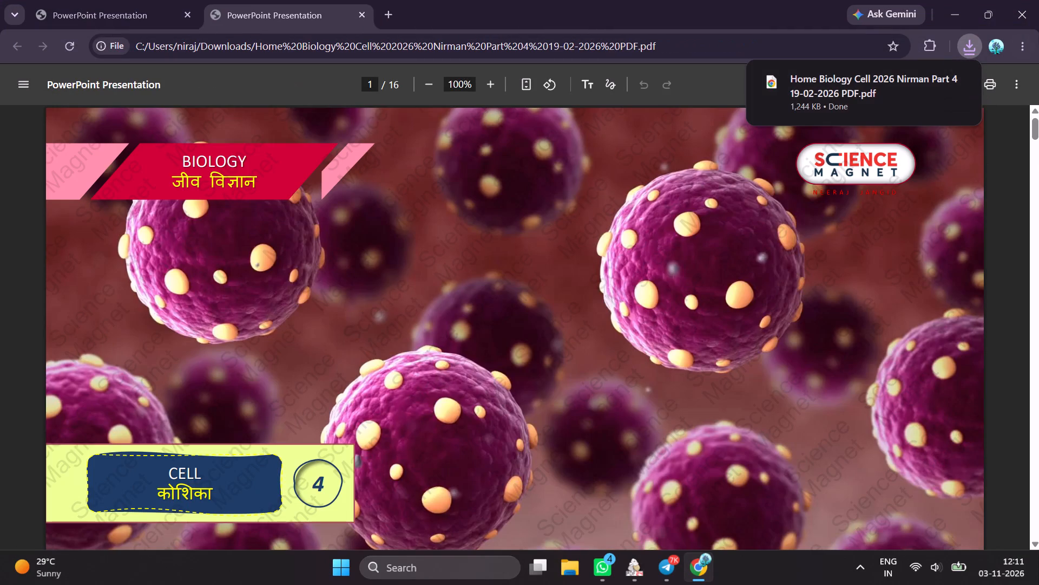
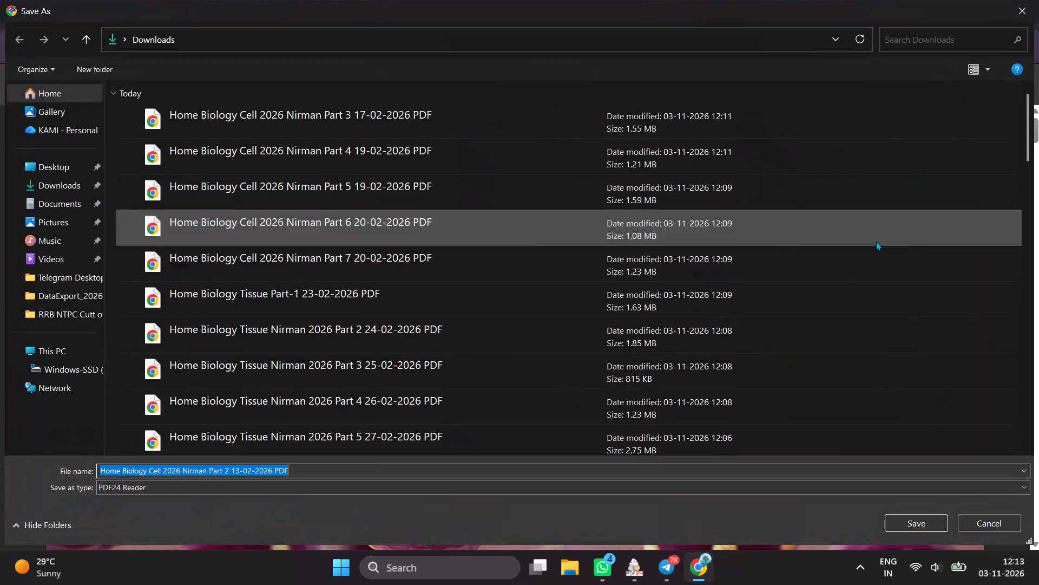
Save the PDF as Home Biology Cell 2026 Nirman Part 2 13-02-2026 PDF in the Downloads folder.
{"action": "left_click", "coordinate": [899, 523]}
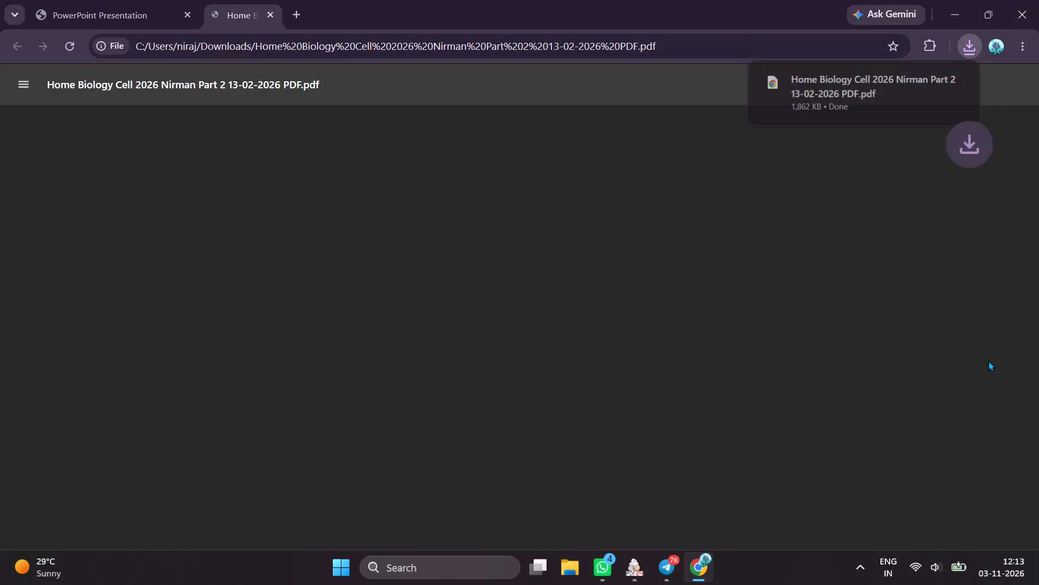
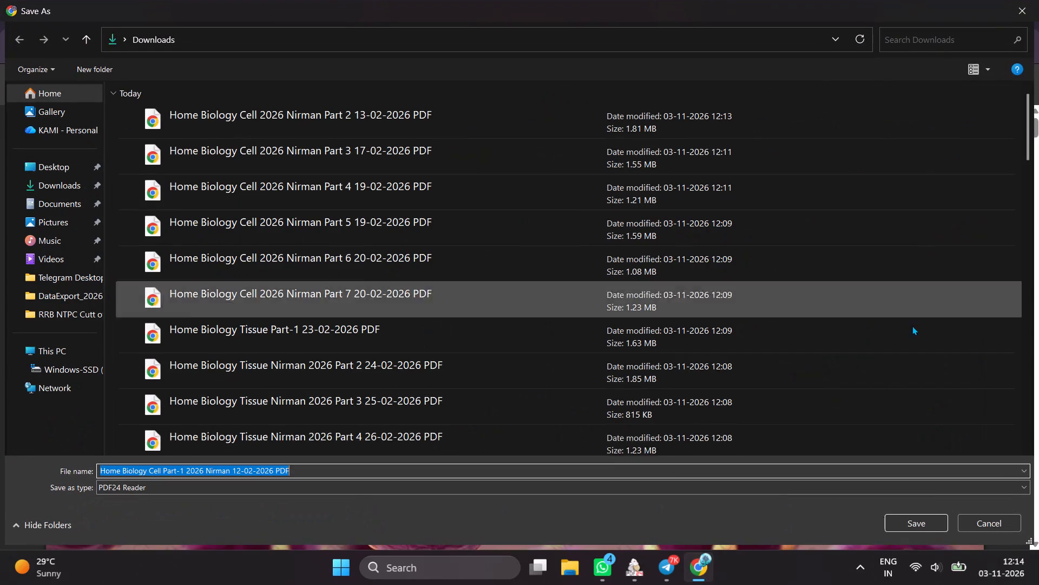
Save the PDF as Home Biology Cell Part-1 2026 Nirman 12-02-2026 PDF in the Downloads folder.
{"action": "left_click", "coordinate": [912, 511]}
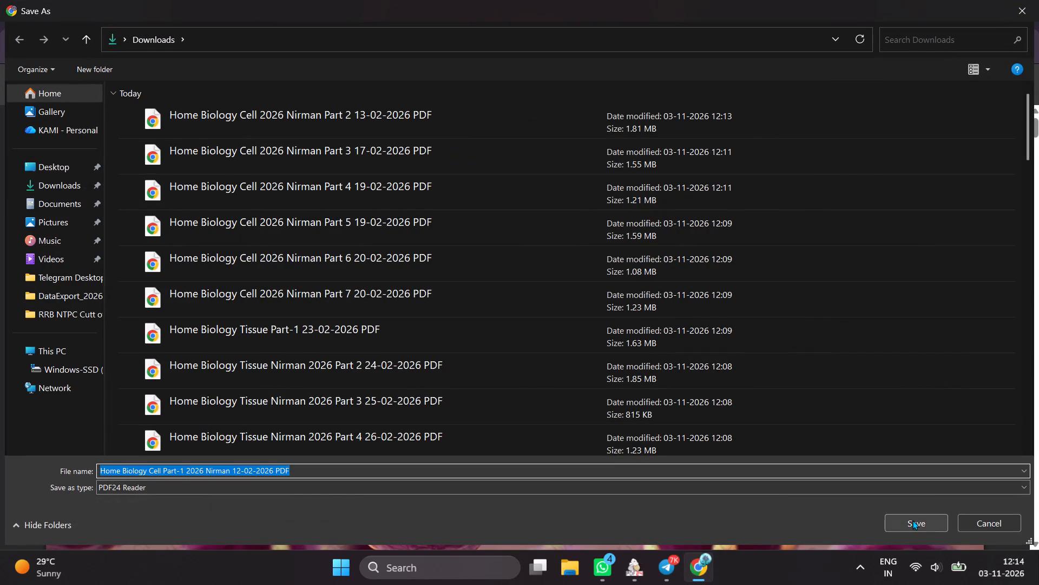
Save the PDF under the name Home Biology Cell Part-1 2026 Nirman 12-02-2026 PDF in the Downloads folder.
{"action": "left_click", "coordinate": [912, 520]}
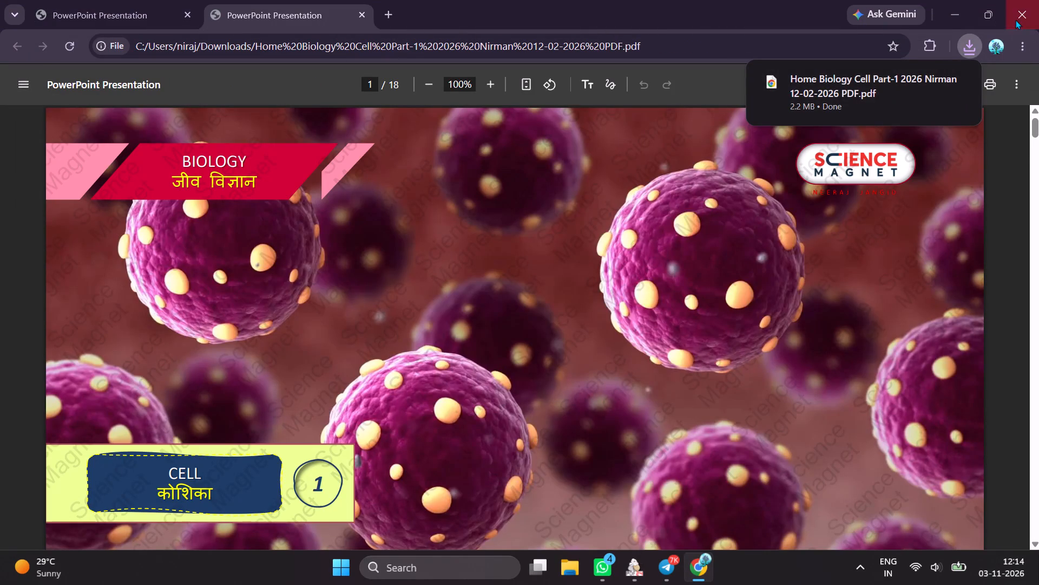
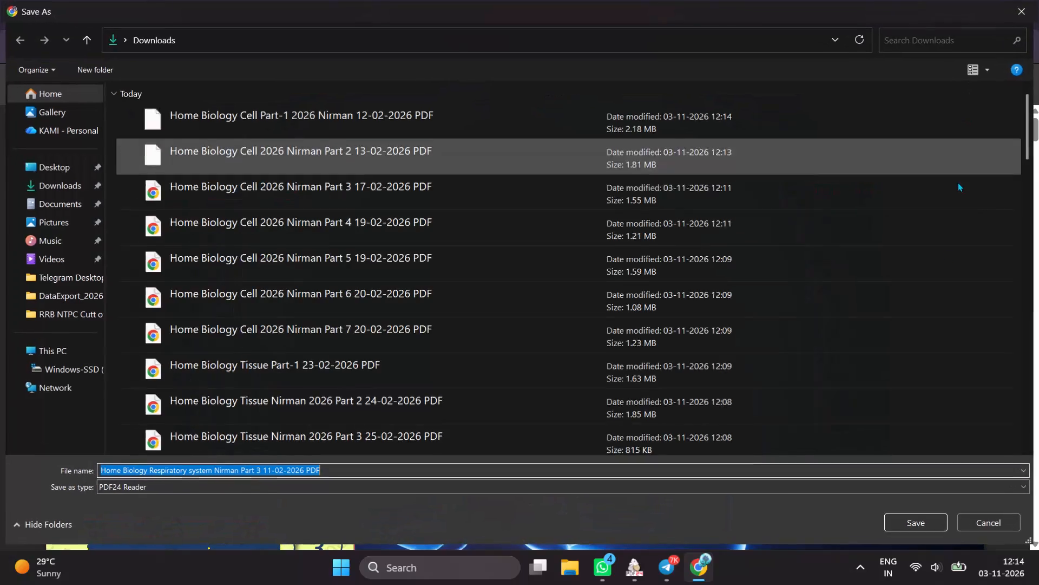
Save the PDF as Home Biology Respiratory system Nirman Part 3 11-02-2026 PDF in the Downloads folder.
{"action": "left_click", "coordinate": [930, 524]}
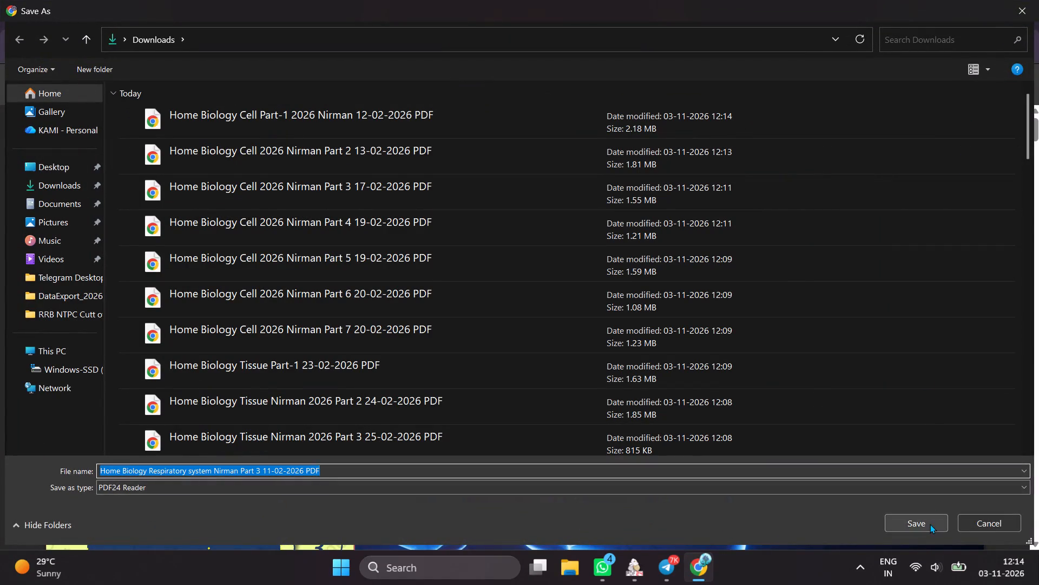
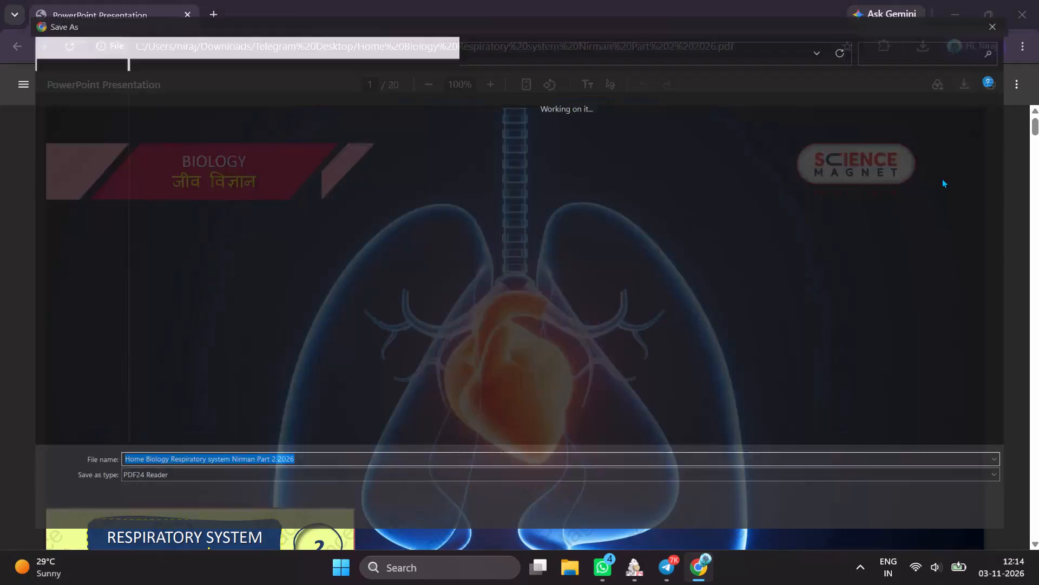
Save the PDF as Home Biology Respiratory system Nirman Part 2 2026 in the Downloads folder.
{"action": "left_click", "coordinate": [917, 520]}
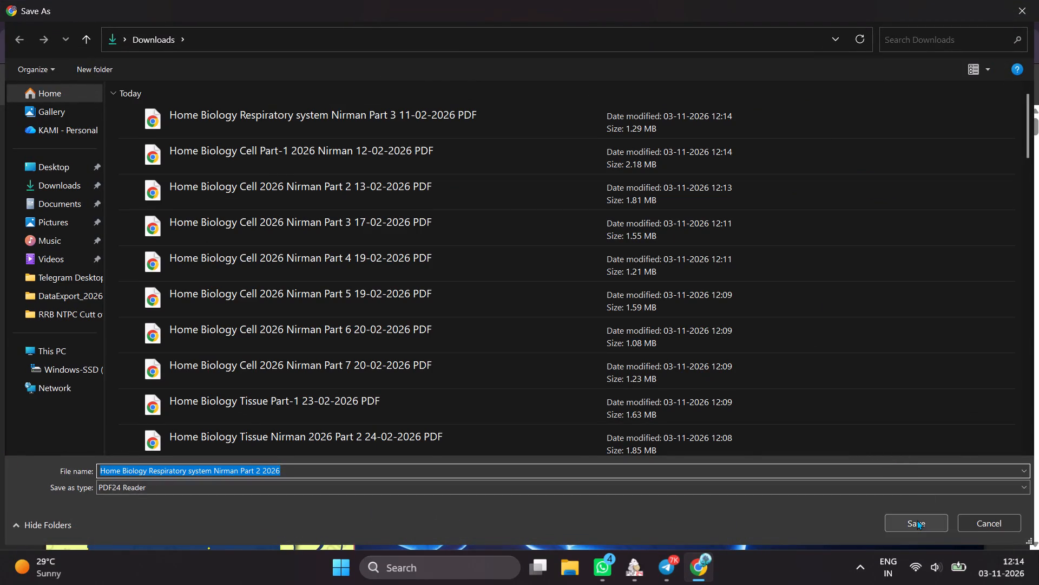
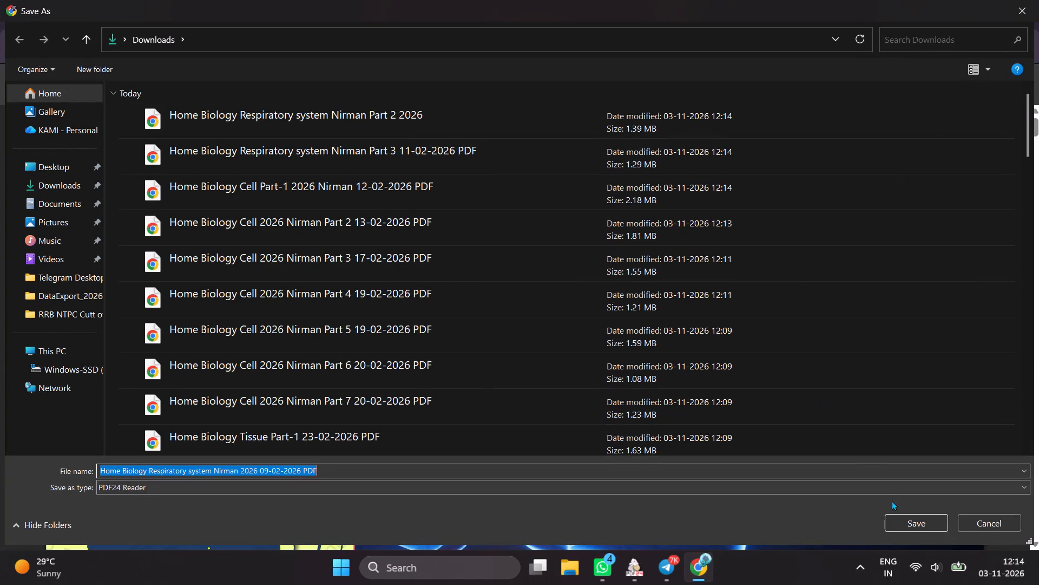
{"action": "left_click", "coordinate": [909, 523]}
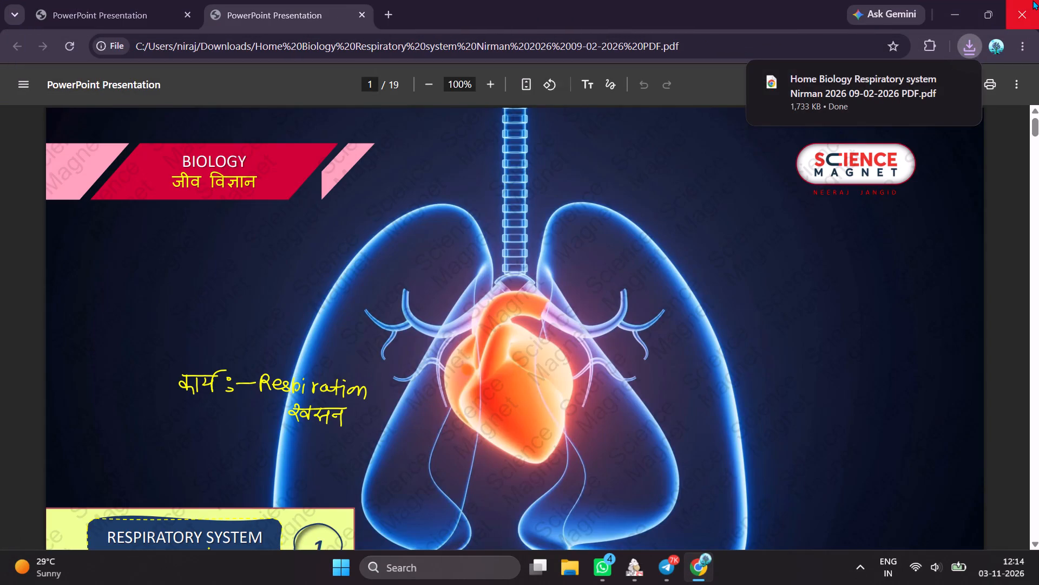
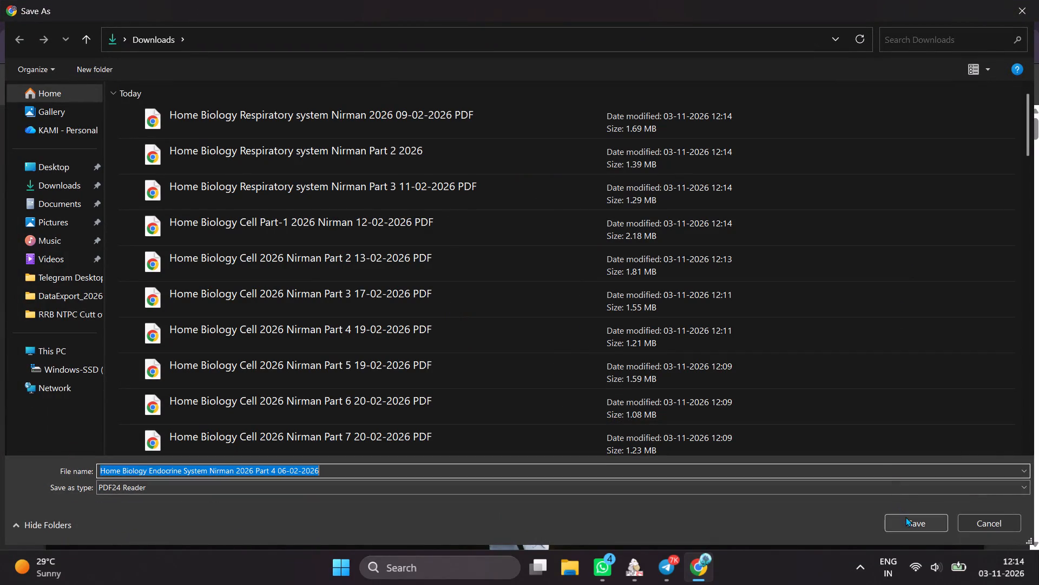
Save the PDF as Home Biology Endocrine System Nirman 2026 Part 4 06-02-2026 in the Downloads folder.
{"action": "left_click", "coordinate": [905, 517]}
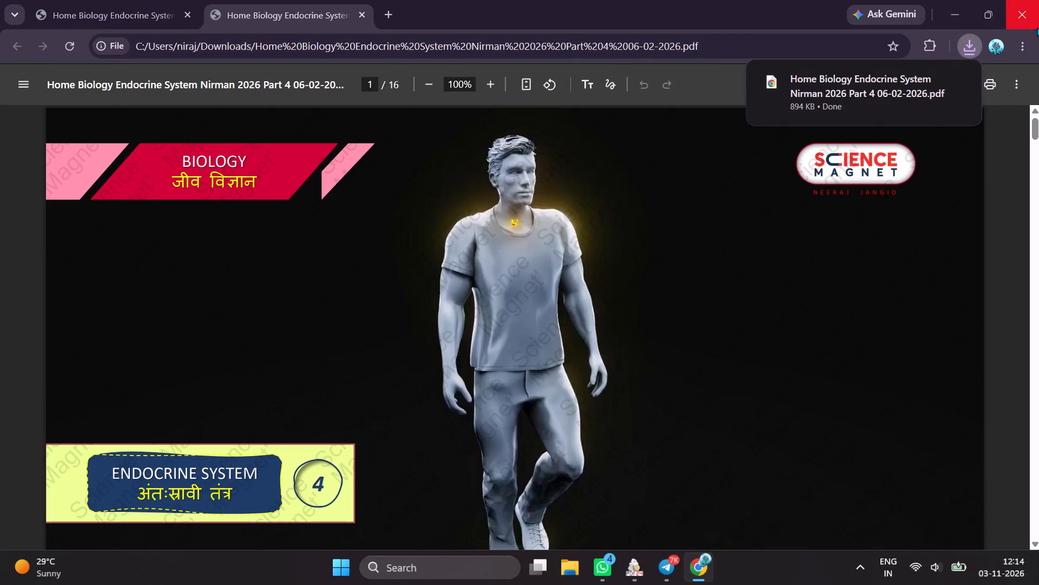
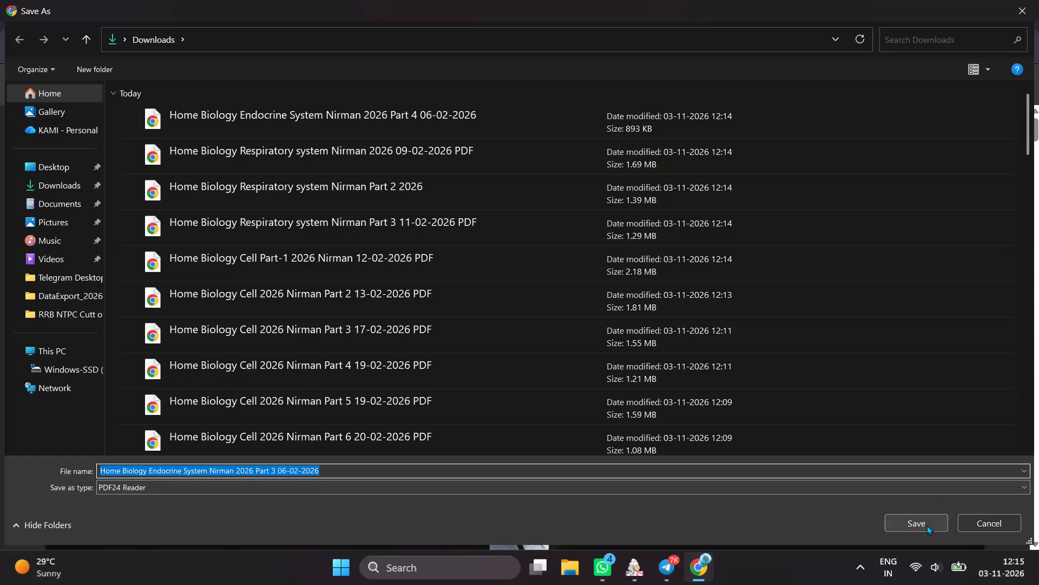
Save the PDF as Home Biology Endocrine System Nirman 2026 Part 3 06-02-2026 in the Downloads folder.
{"action": "left_click", "coordinate": [926, 525]}
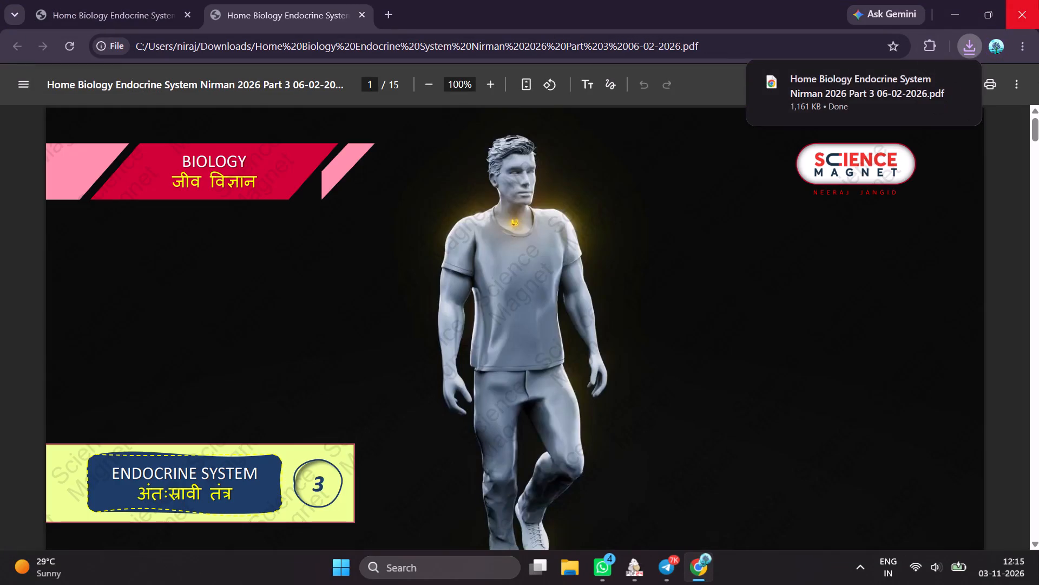
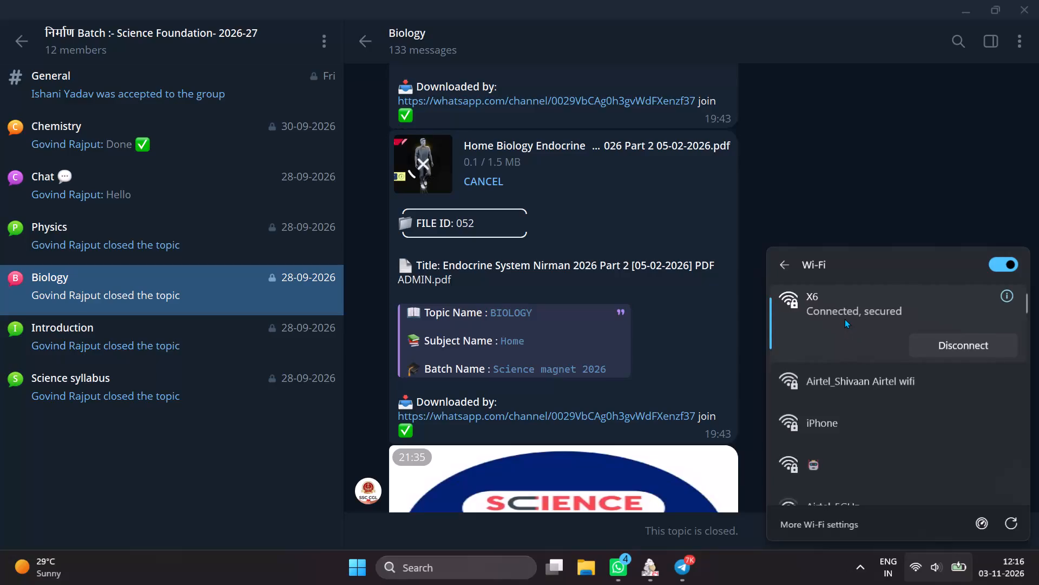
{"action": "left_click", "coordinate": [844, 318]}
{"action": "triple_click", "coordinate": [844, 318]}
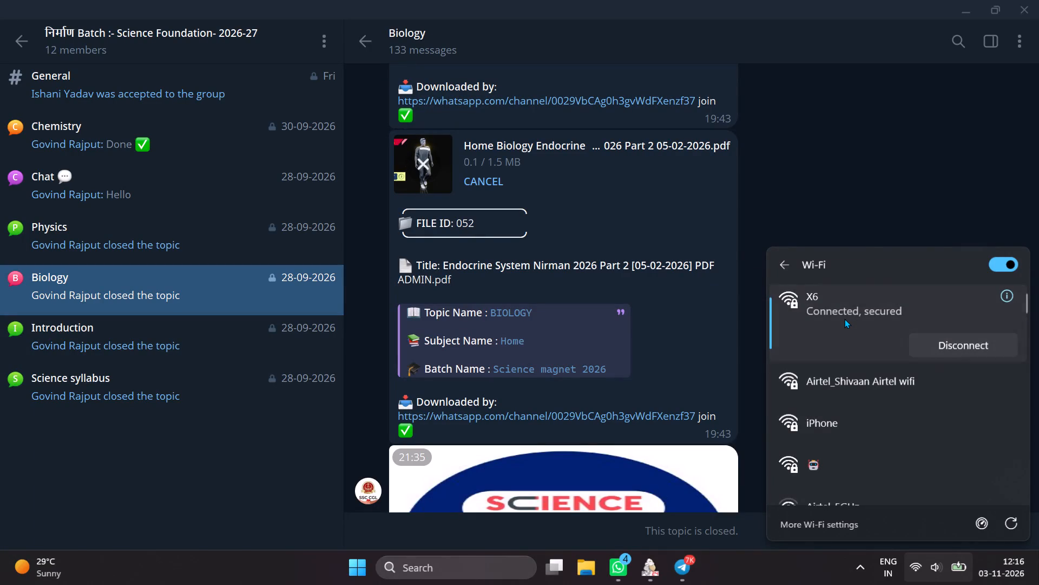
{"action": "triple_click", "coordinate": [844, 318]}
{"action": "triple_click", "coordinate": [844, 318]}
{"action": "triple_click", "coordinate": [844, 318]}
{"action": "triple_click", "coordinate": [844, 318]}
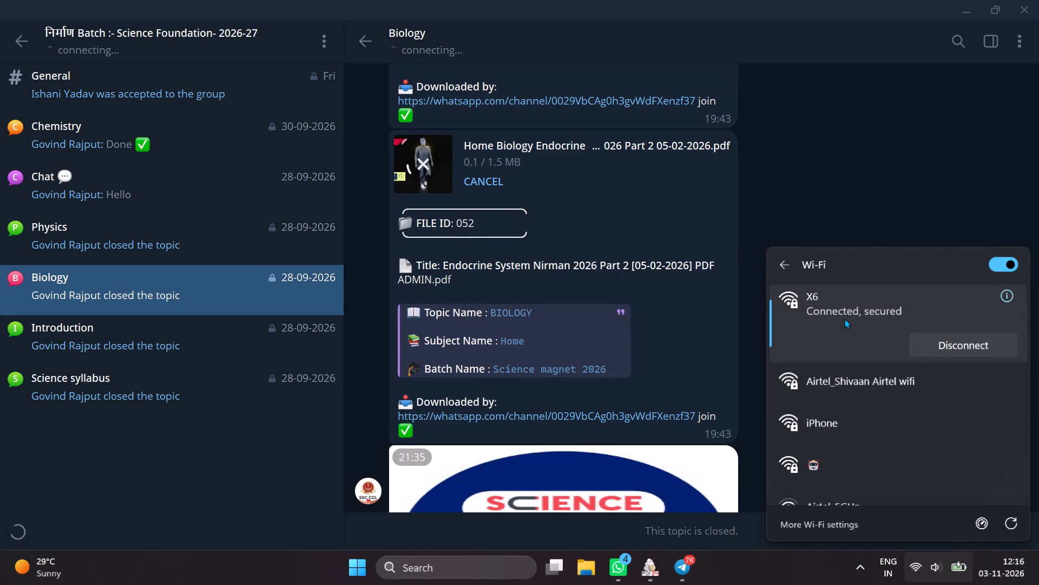
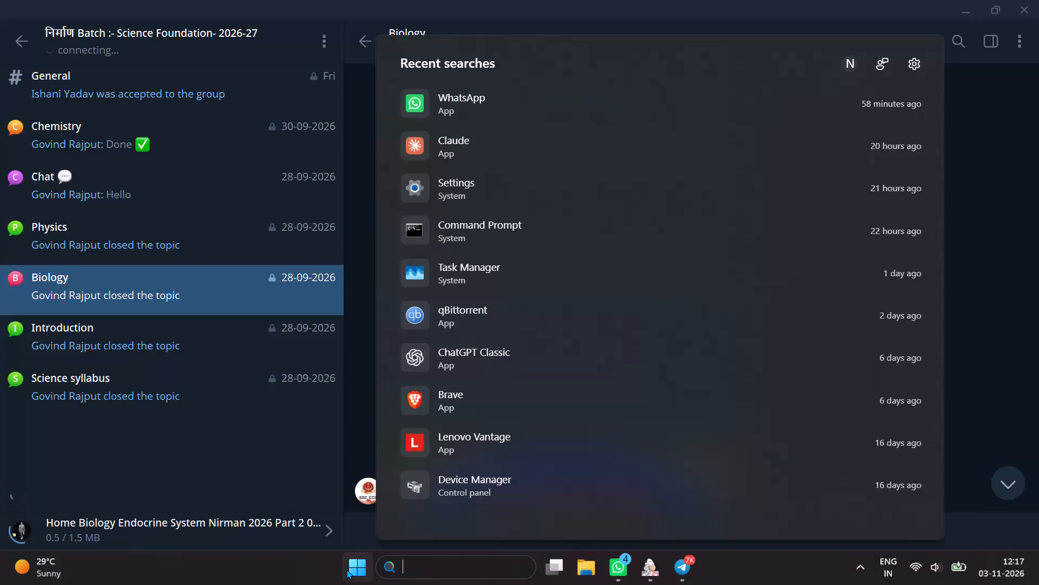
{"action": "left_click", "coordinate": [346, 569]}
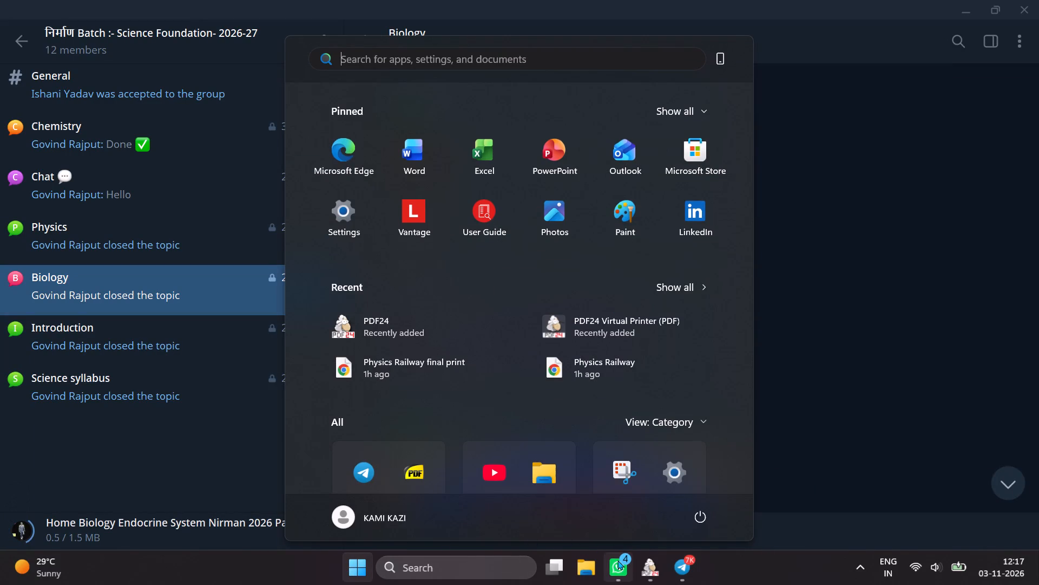
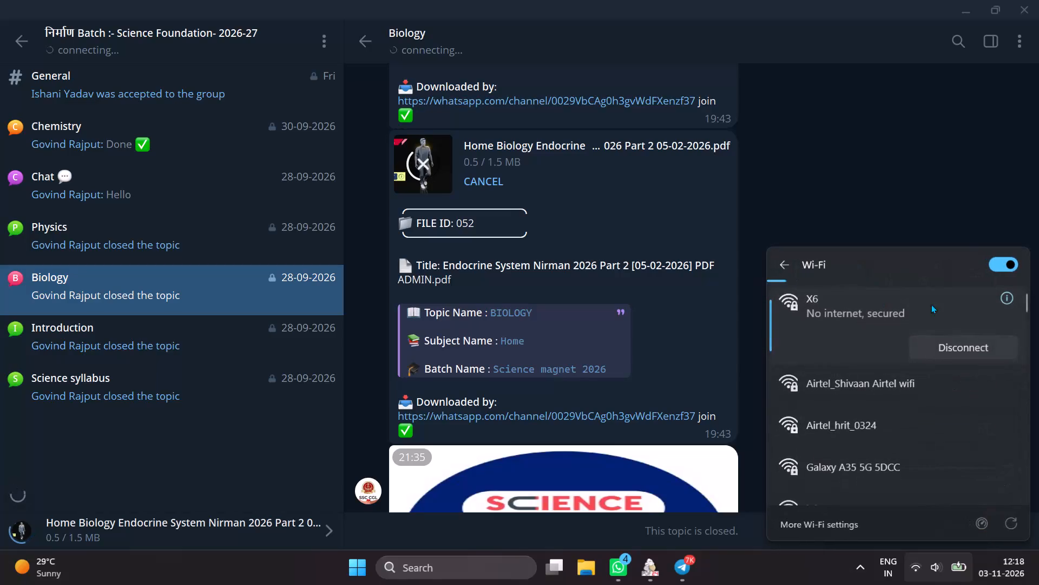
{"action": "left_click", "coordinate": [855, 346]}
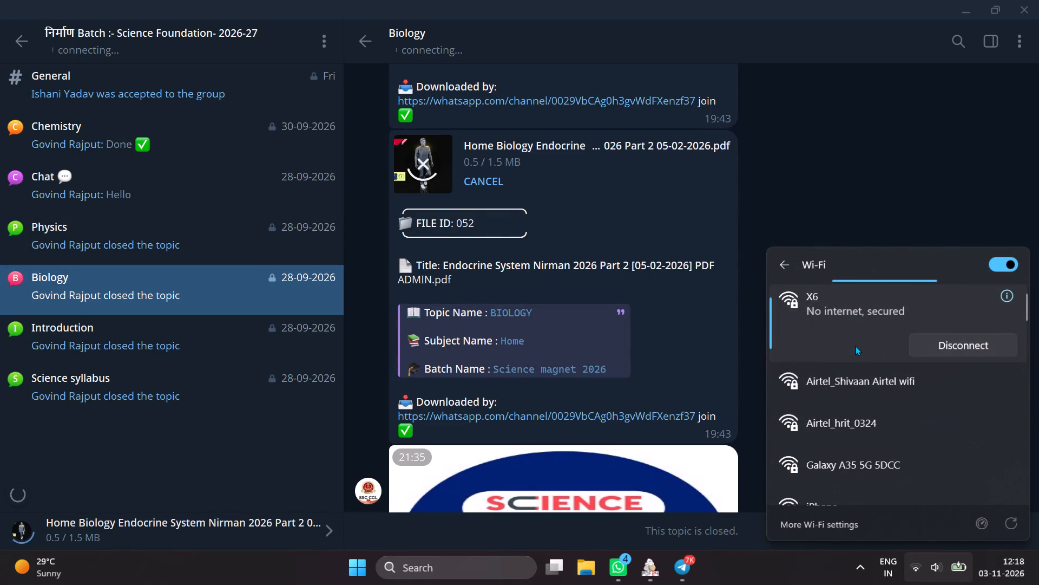